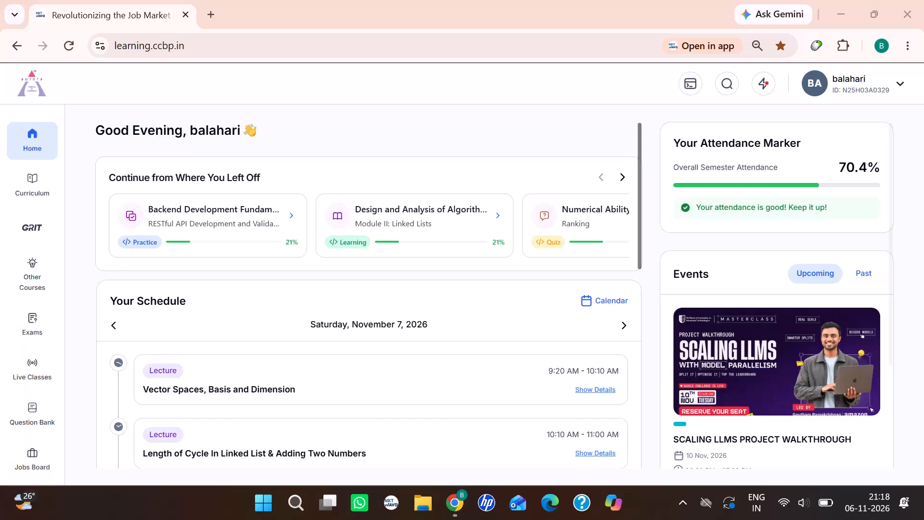
Open the Todo Application question from the Coding Practice item in the RESTful API Development and Validation module.
left_click(225, 248)
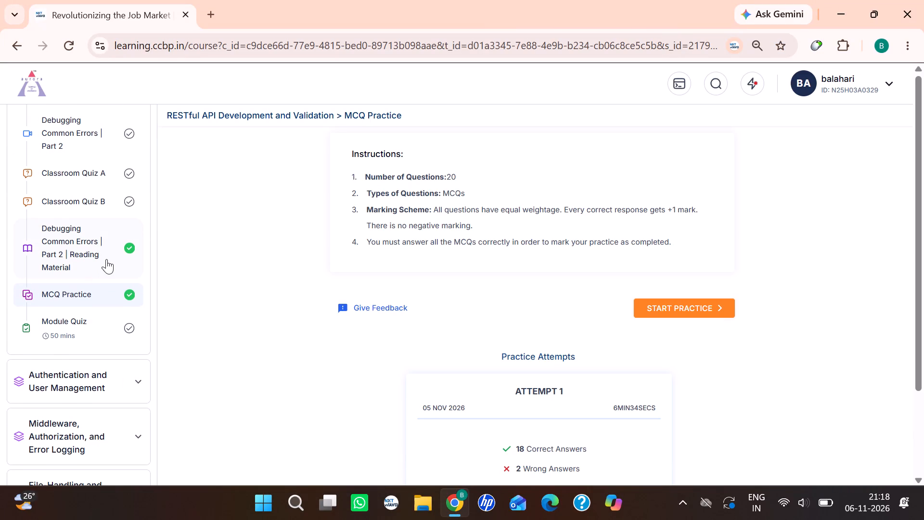
scroll(106, 259, "up", 2)
scroll(95, 182, "up", 1)
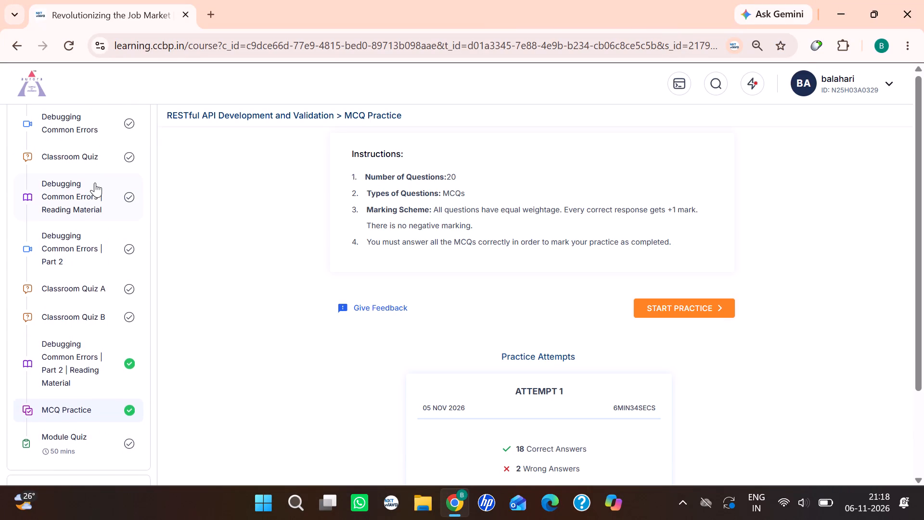
scroll(95, 182, "up", 2)
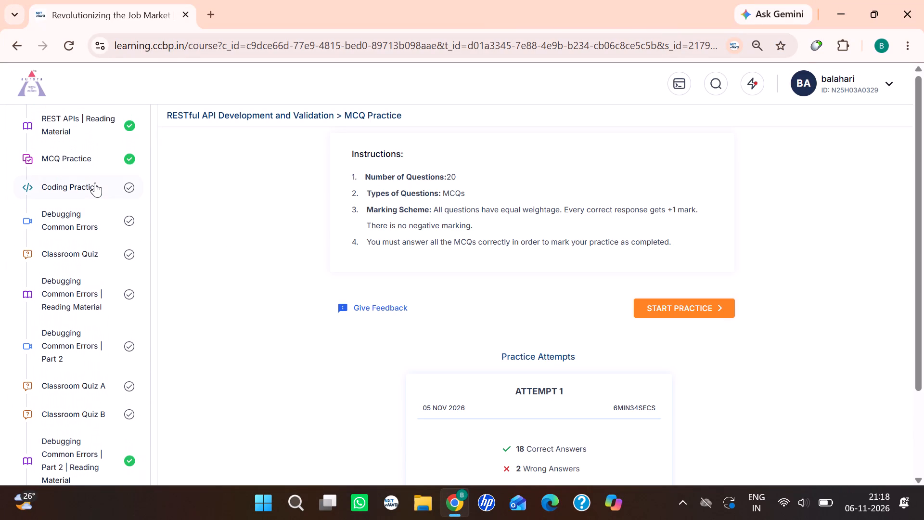
left_click(95, 182)
left_click(266, 205)
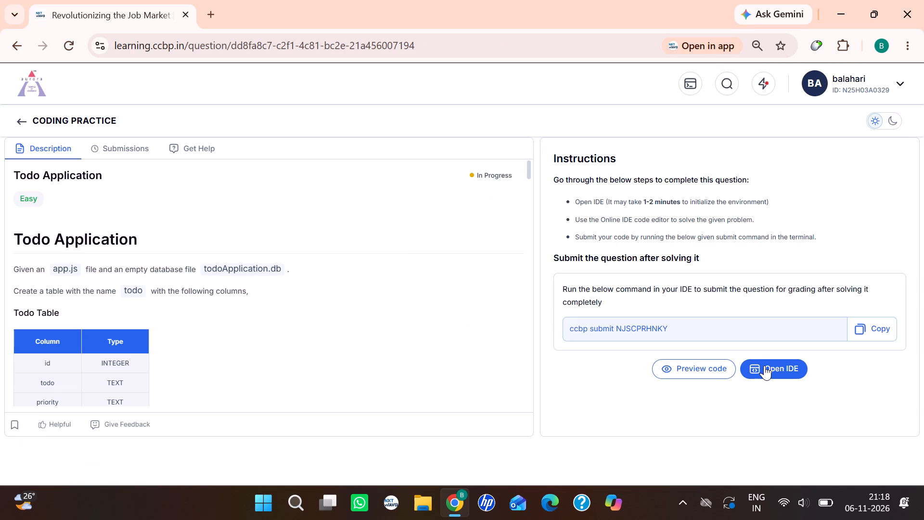
Open the IDE for the Todo Application question and view app.js from the coding-practice-8a folder.
left_click(764, 365)
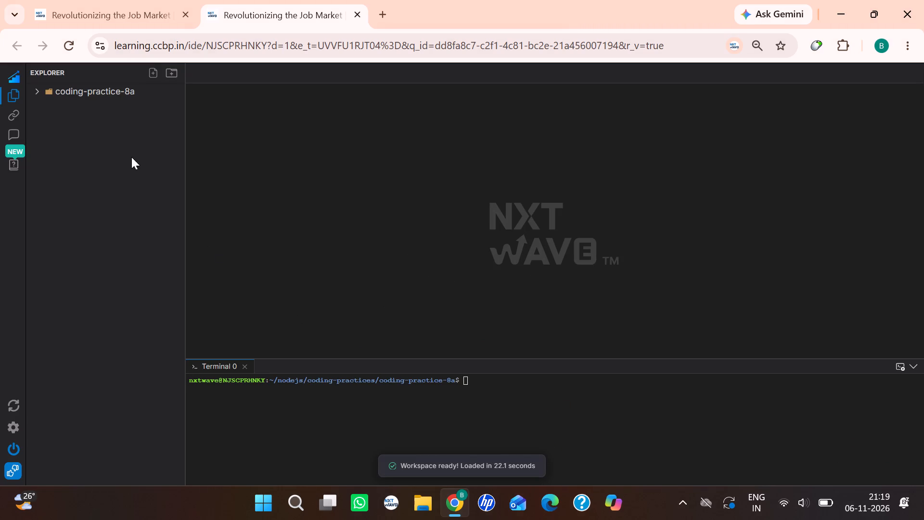
left_click(121, 100)
left_click(115, 95)
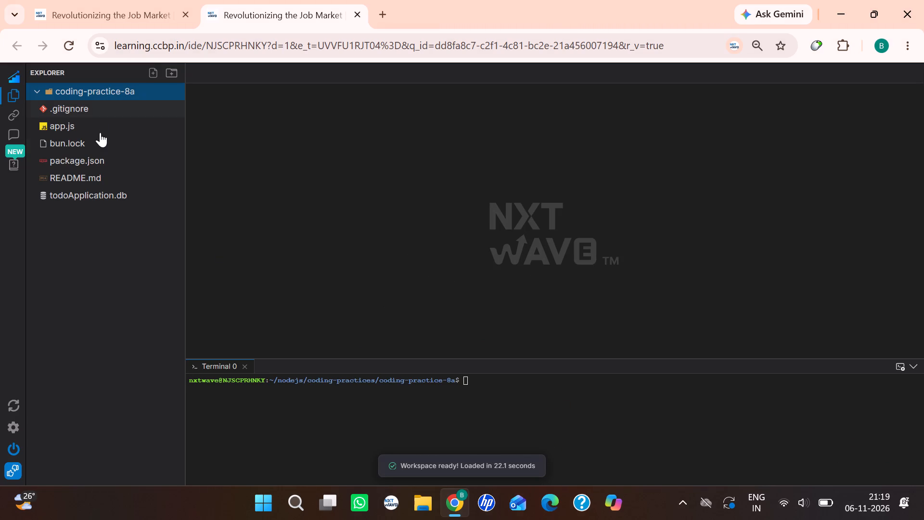
left_click(98, 131)
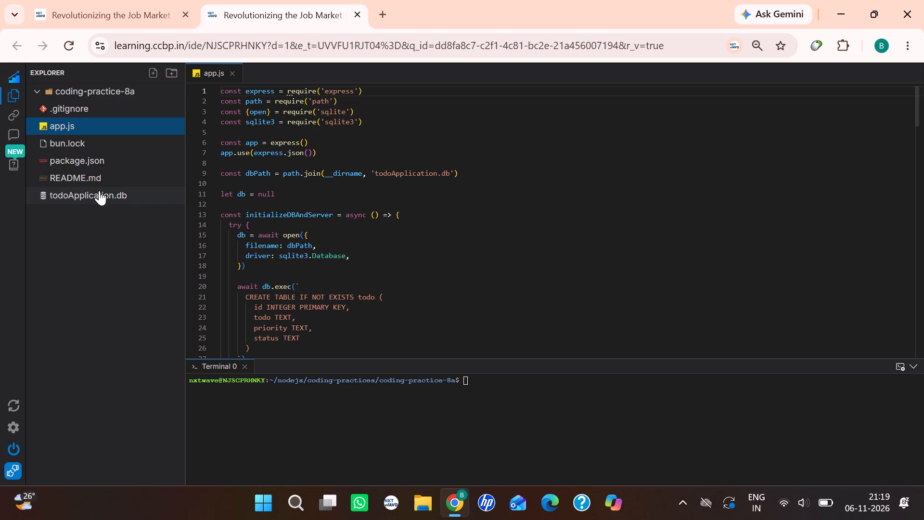
scroll(281, 185, "down", 3)
scroll(281, 185, "up", 4)
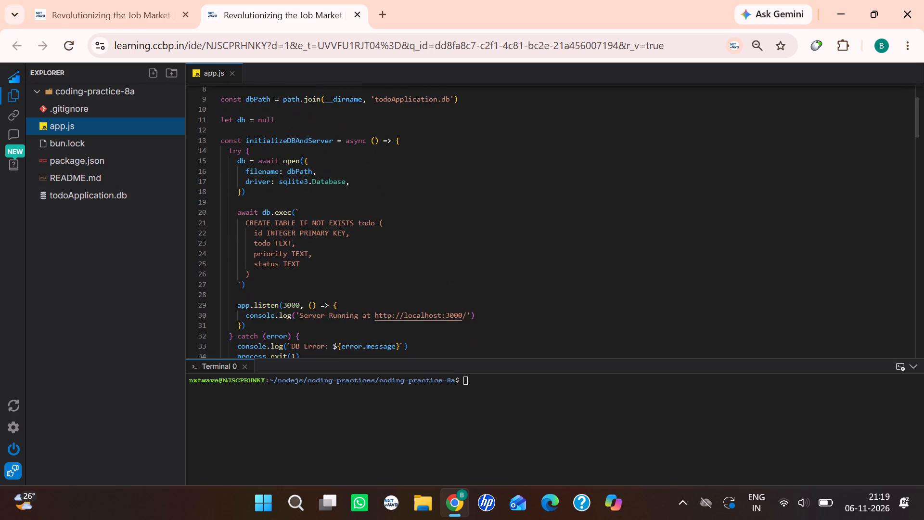
scroll(281, 185, "up", 1)
Copy the question's submit command and run ccbp submit NJSCPRHNKY in the IDE terminal.
left_click(169, 0)
left_click_drag(590, 353, 721, 320)
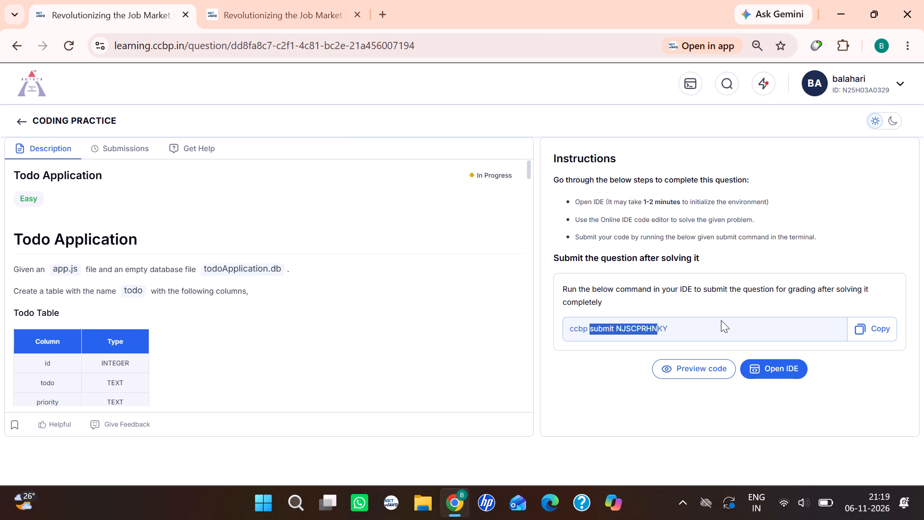
left_click_drag(721, 320, 874, 332)
left_click(874, 332)
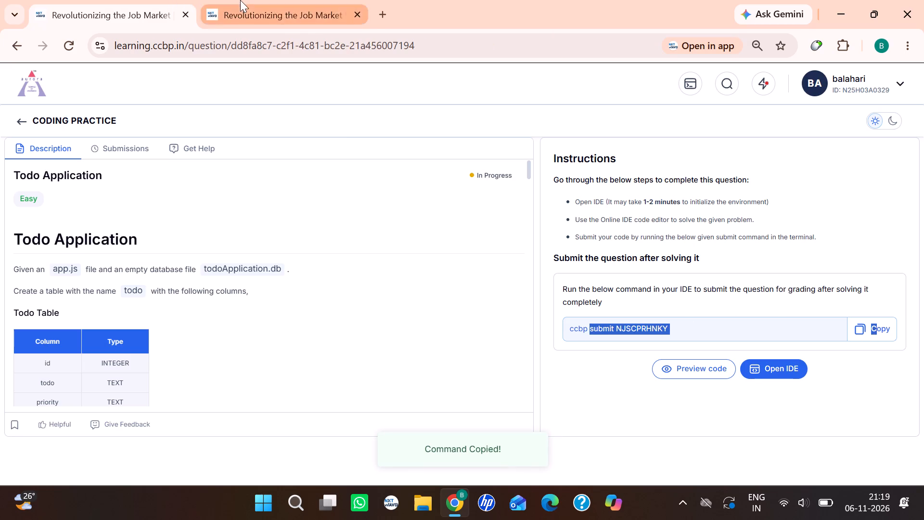
left_click(240, 0)
left_click(531, 401)
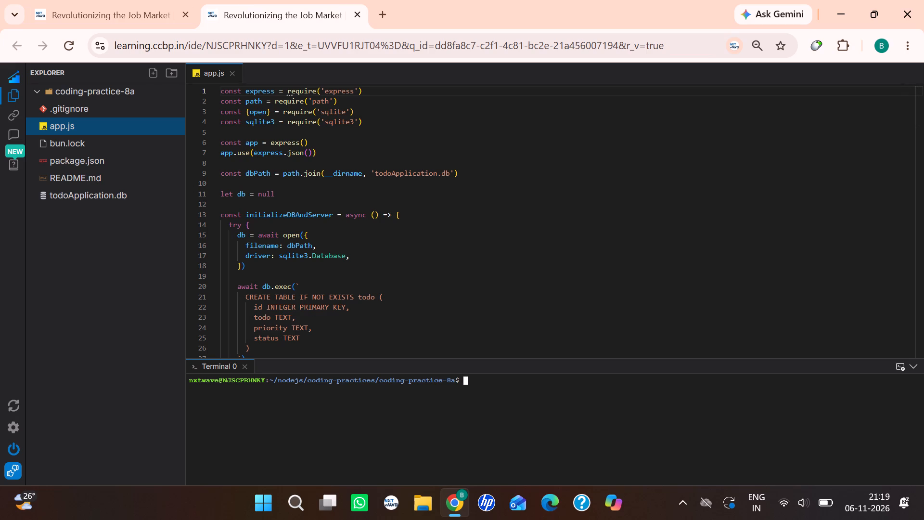
key("ctrl+shift+v")
key("Return")
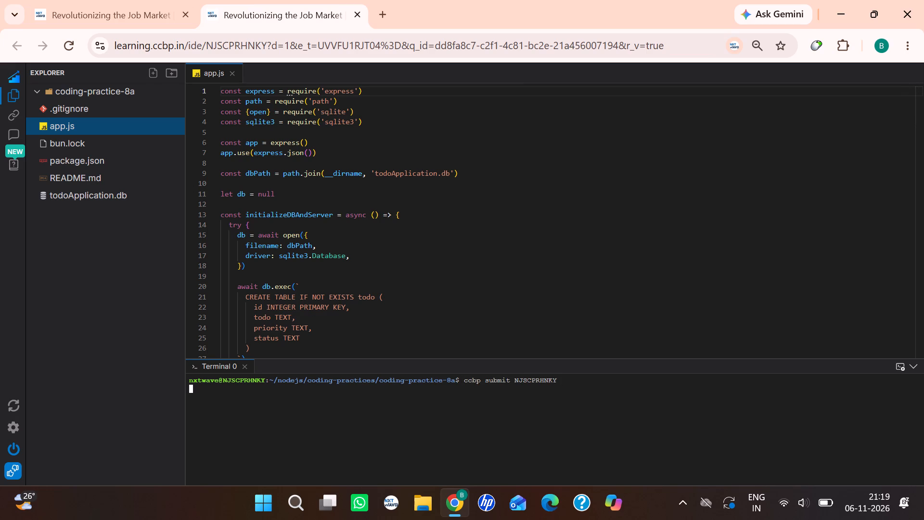
Follow the submission's progress, open its submission URL to review the functional test cases, and close the results page.
scroll(441, 435, "down", 1)
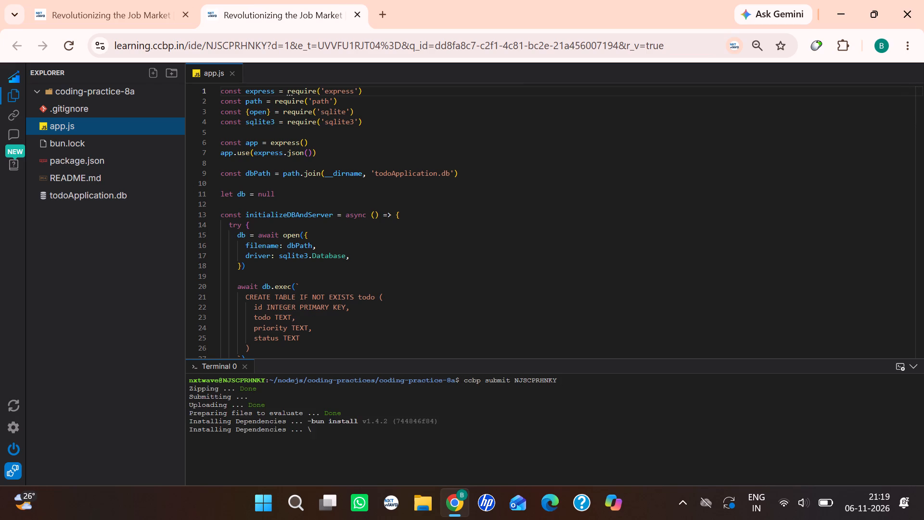
scroll(441, 435, "down", 3)
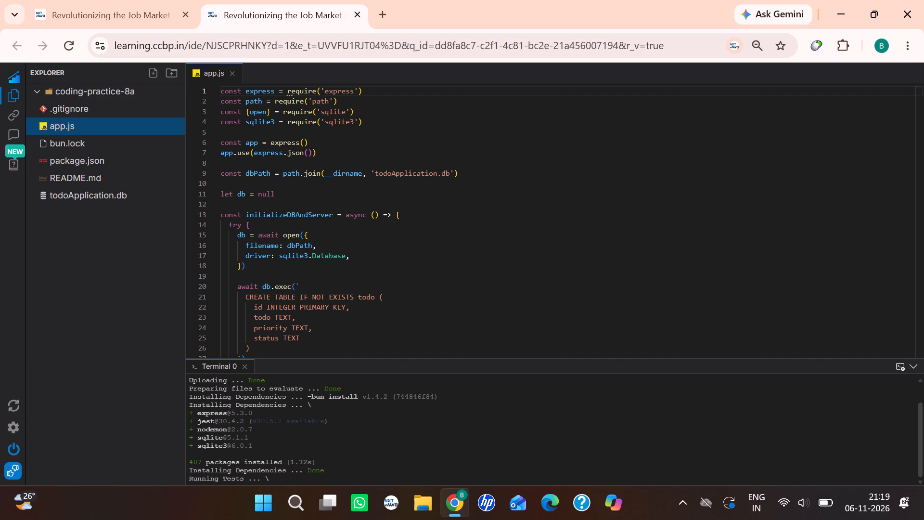
scroll(441, 435, "down", 1)
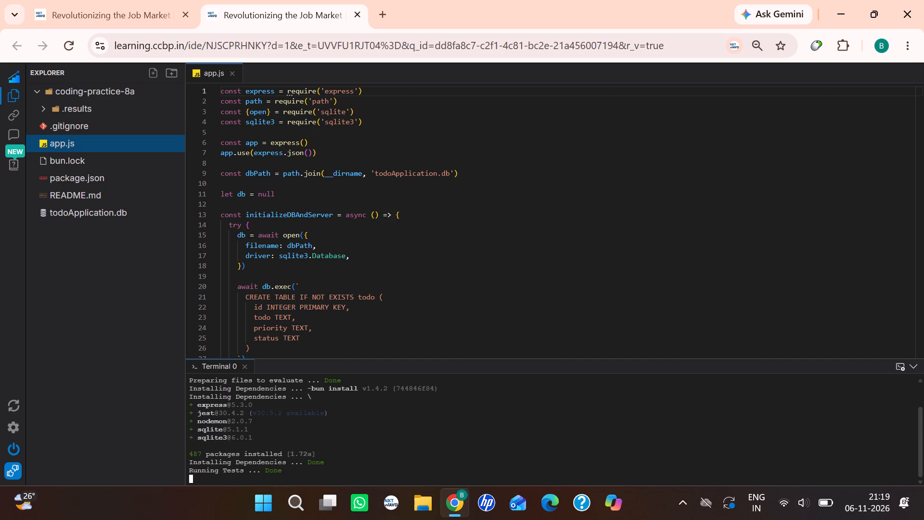
scroll(441, 435, "down", 2)
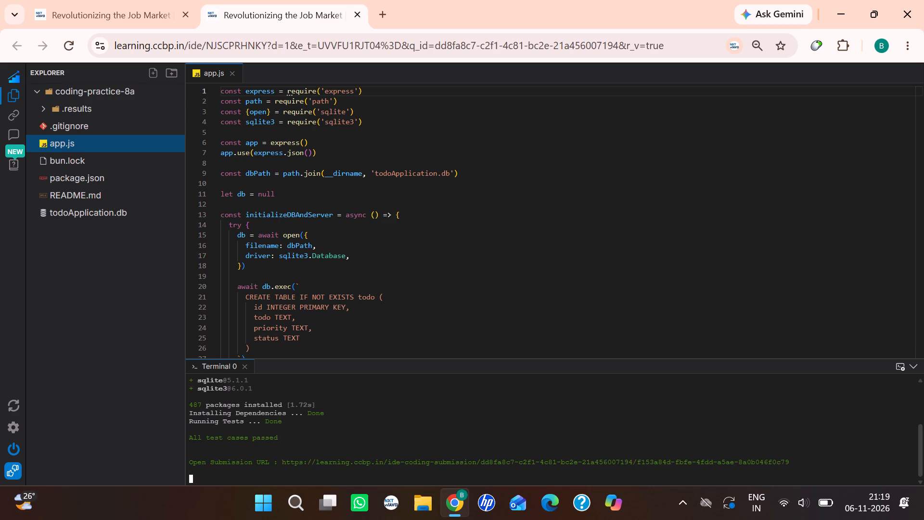
left_click(428, 467)
left_click(433, 466)
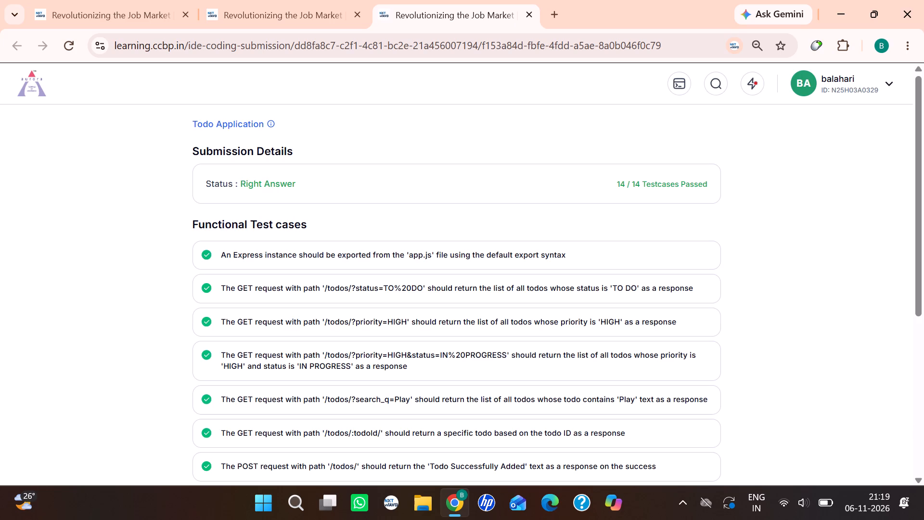
scroll(452, 255, "down", 13)
scroll(452, 255, "up", 8)
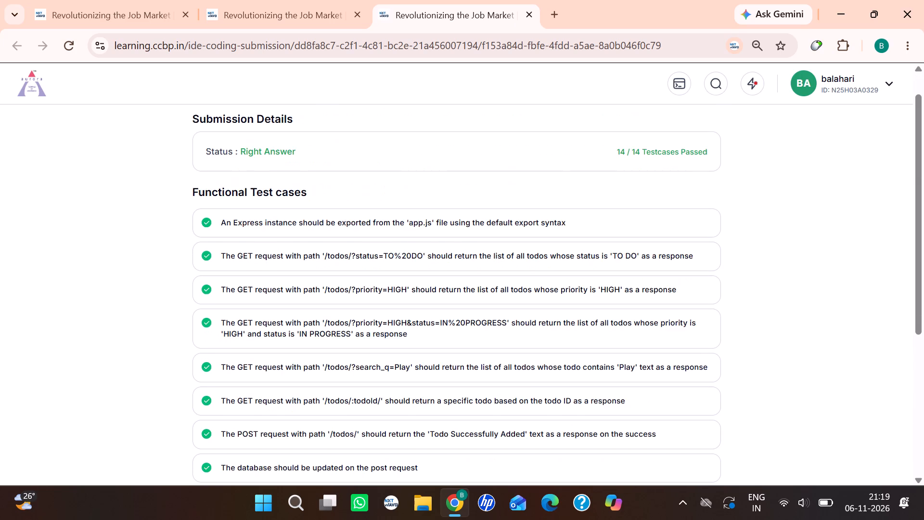
left_click(526, 16)
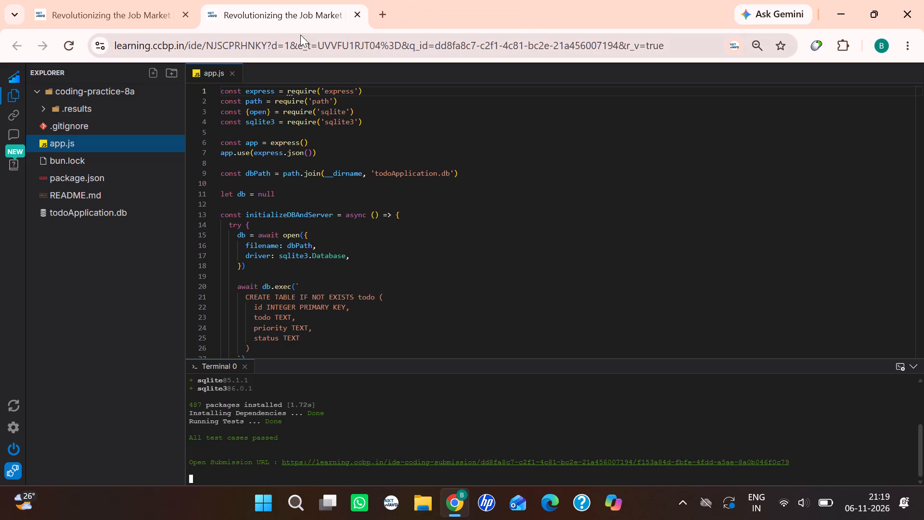
Return to the Todo Application question page from the IDE.
left_click(295, 21)
left_click(142, 5)
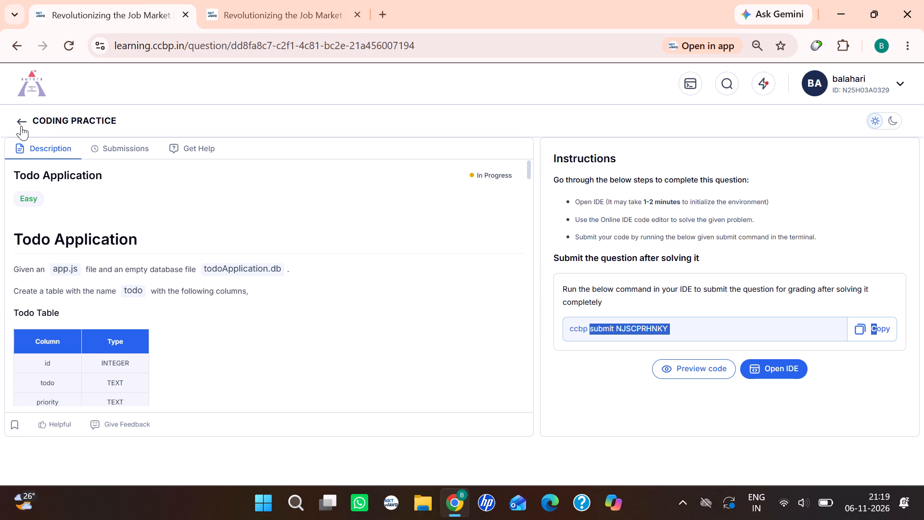
left_click(140, 197)
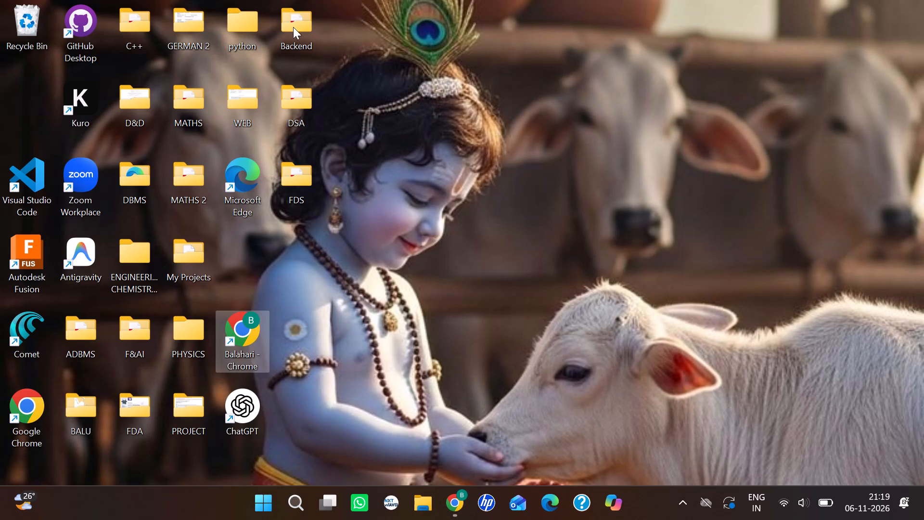
Open the Backend Lab 2 PDF from the desktop's Backend folder and maximize its window.
double_click(293, 23)
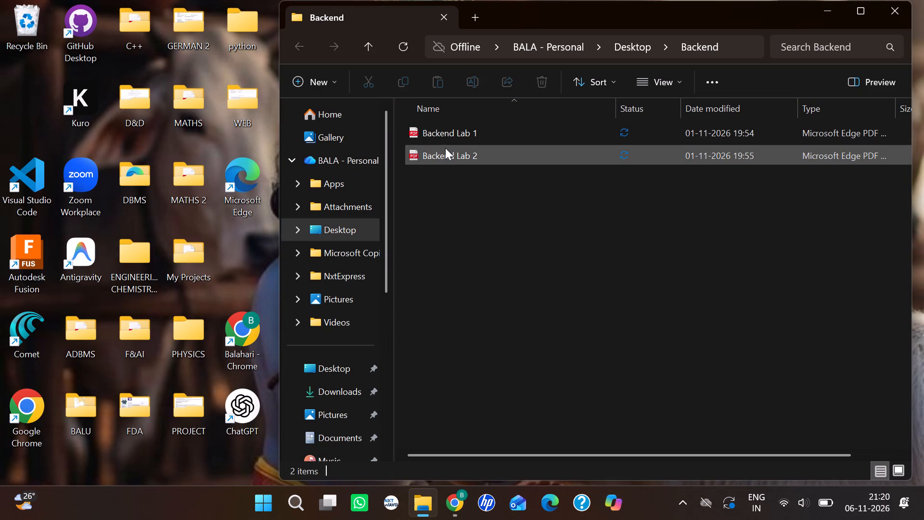
double_click(445, 148)
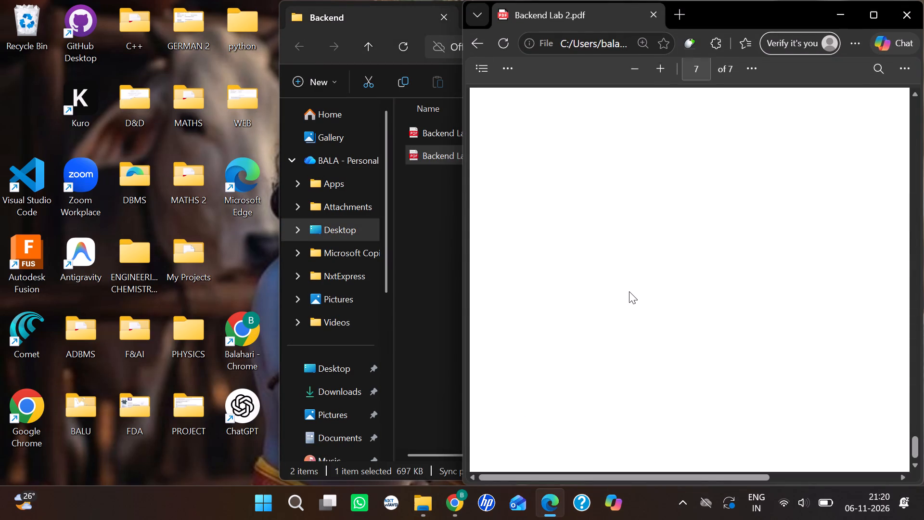
scroll(629, 291, "down", 2)
scroll(629, 291, "up", 16)
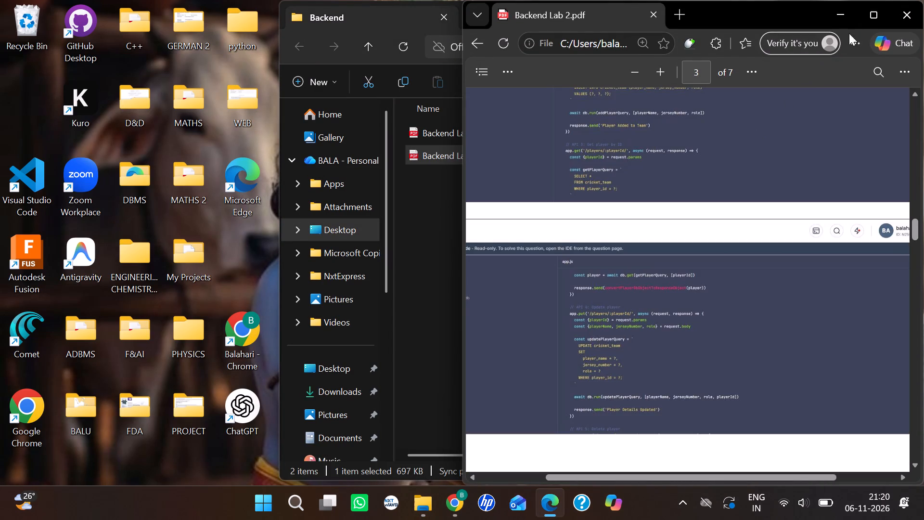
left_click(866, 23)
Examine the Lab Report-2 layout, including its header tables, submission details and code screenshots for the Cricket Team and Movies exercises.
scroll(575, 208, "up", 14)
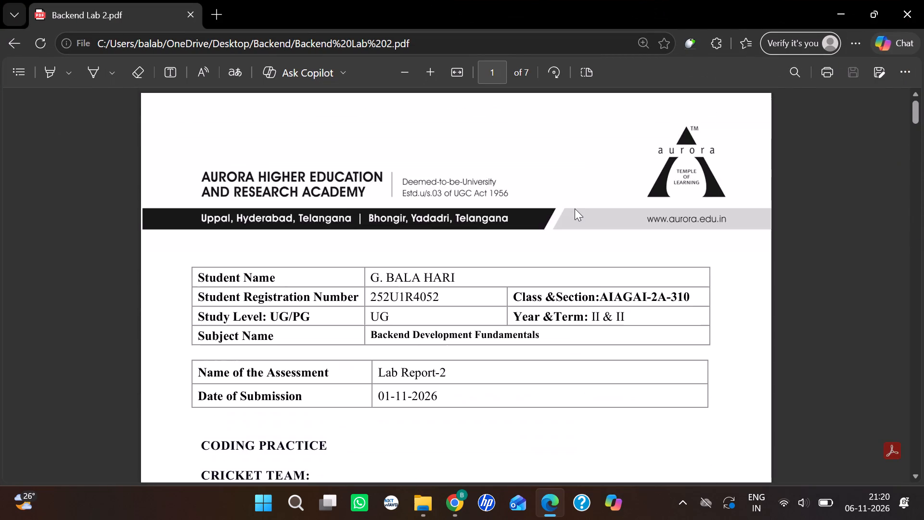
scroll(575, 208, "up", 4)
scroll(575, 208, "down", 6)
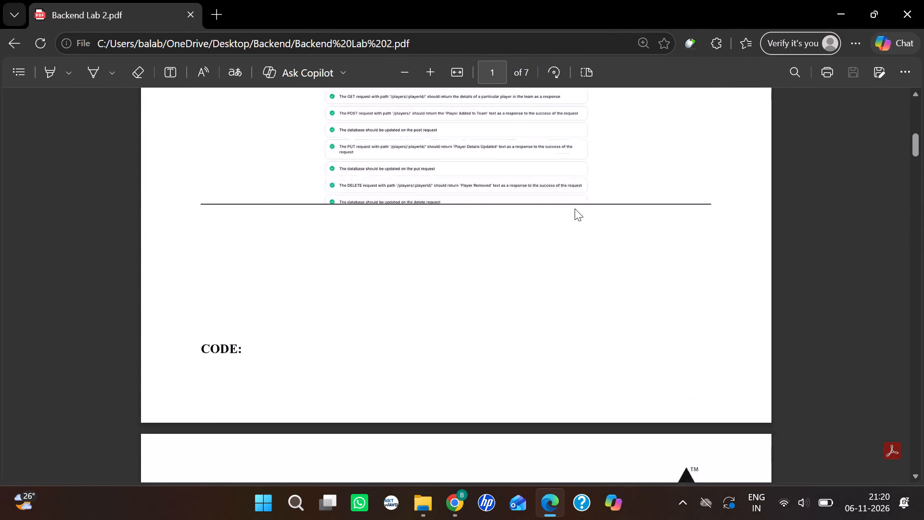
scroll(575, 208, "down", 4)
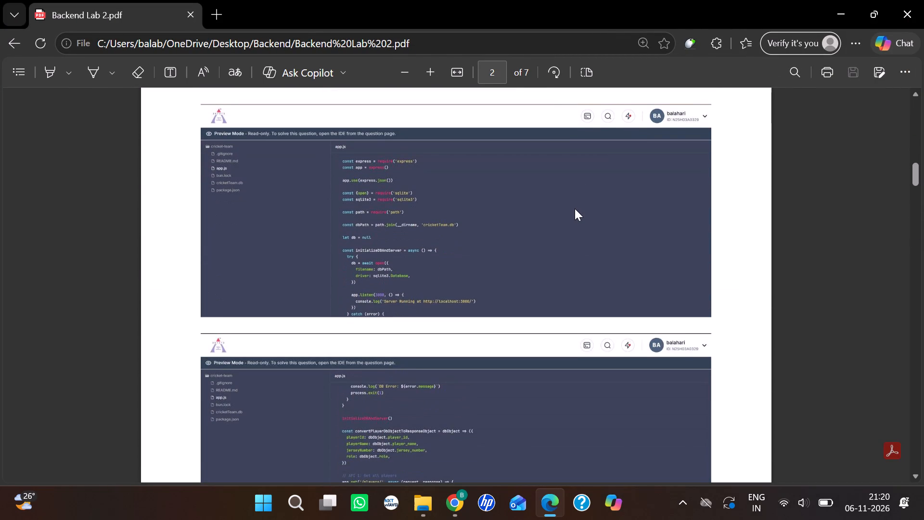
scroll(575, 208, "down", 4)
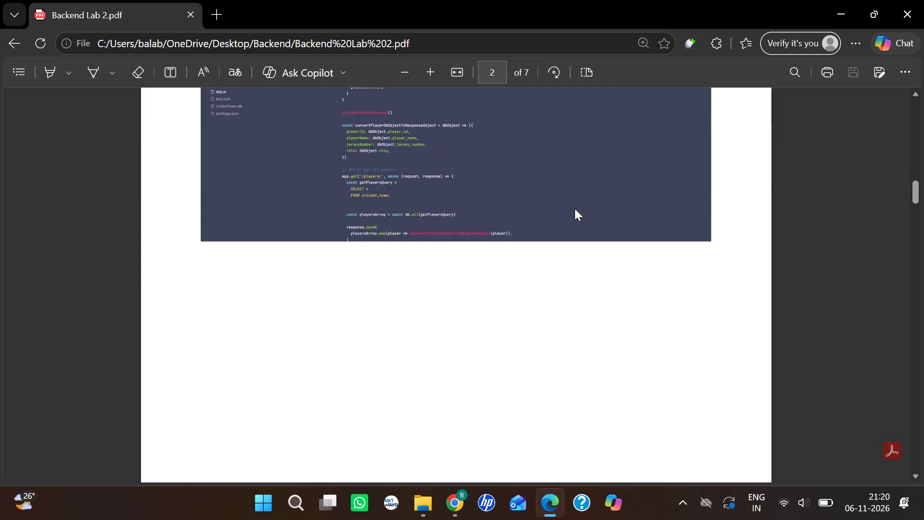
scroll(575, 208, "down", 7)
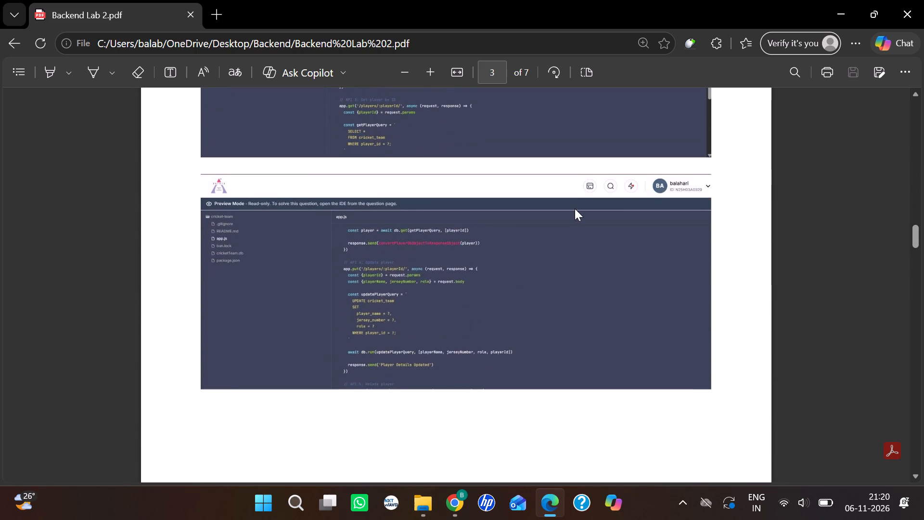
scroll(575, 208, "down", 1)
scroll(575, 208, "up", 15)
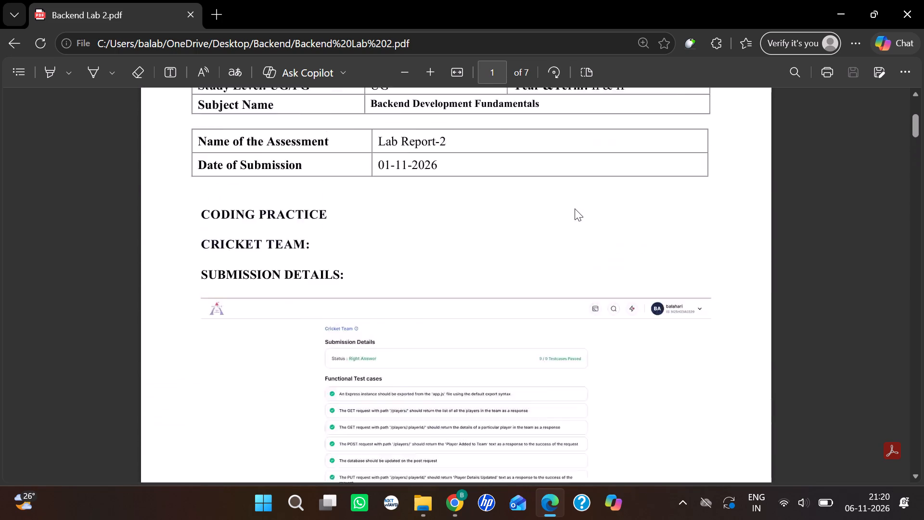
scroll(575, 208, "up", 1)
scroll(575, 208, "down", 3)
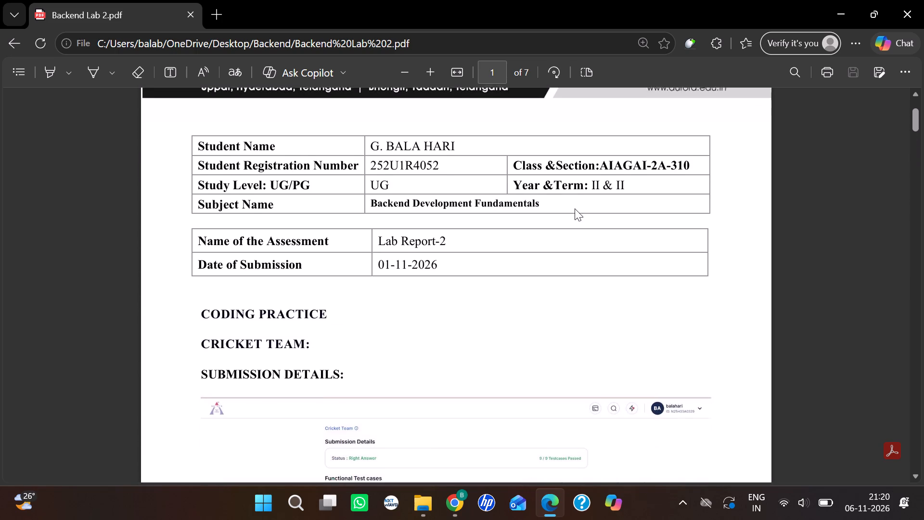
scroll(575, 208, "down", 20)
scroll(575, 208, "down", 5)
scroll(575, 208, "up", 2)
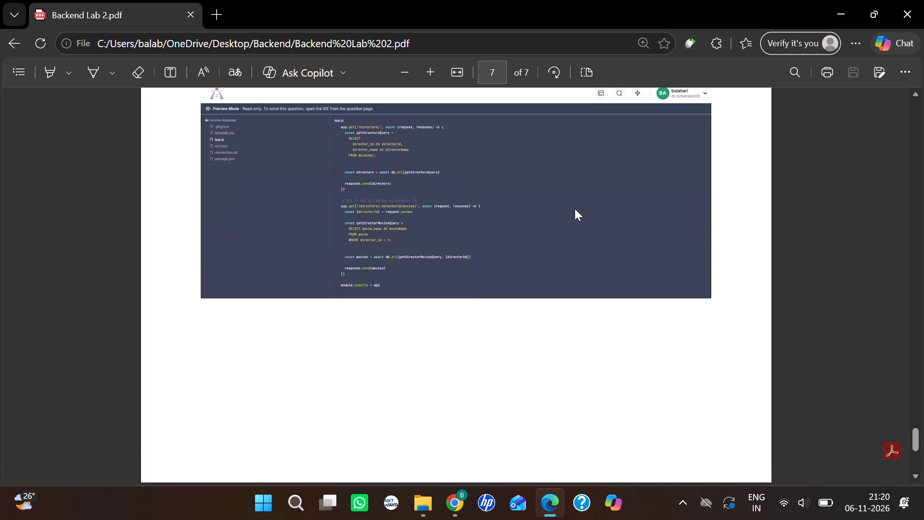
scroll(575, 208, "up", 10)
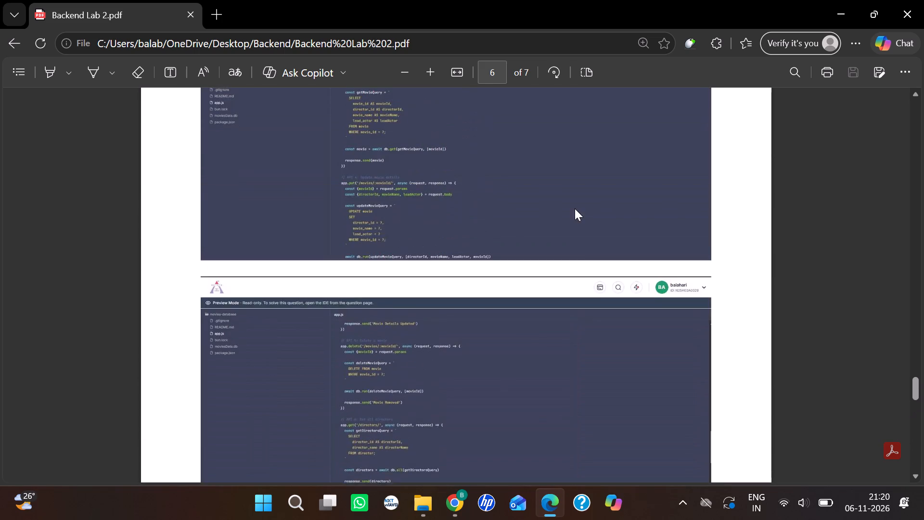
scroll(575, 208, "up", 9)
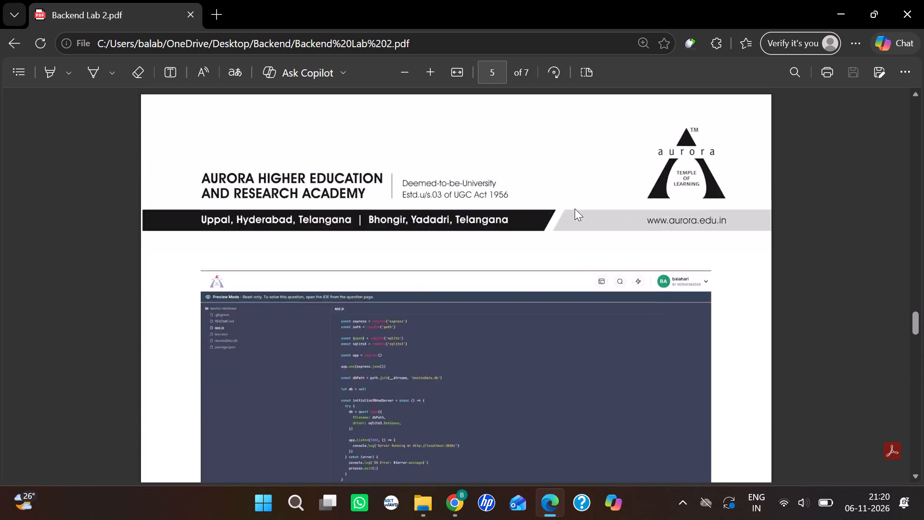
scroll(575, 208, "up", 5)
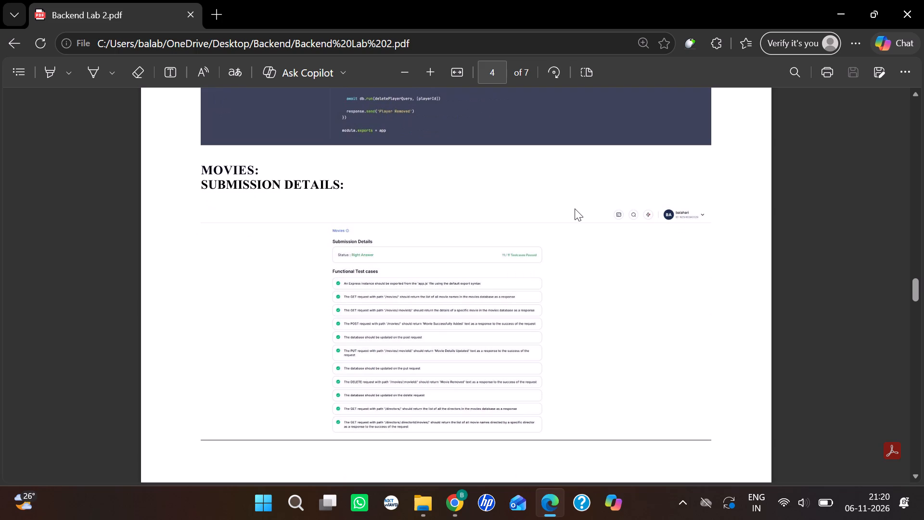
Review the remaining Movies pages of the Backend Lab 2 PDF, and close it along with the Backend folder window.
left_click(448, 304)
scroll(448, 304, "down", 19)
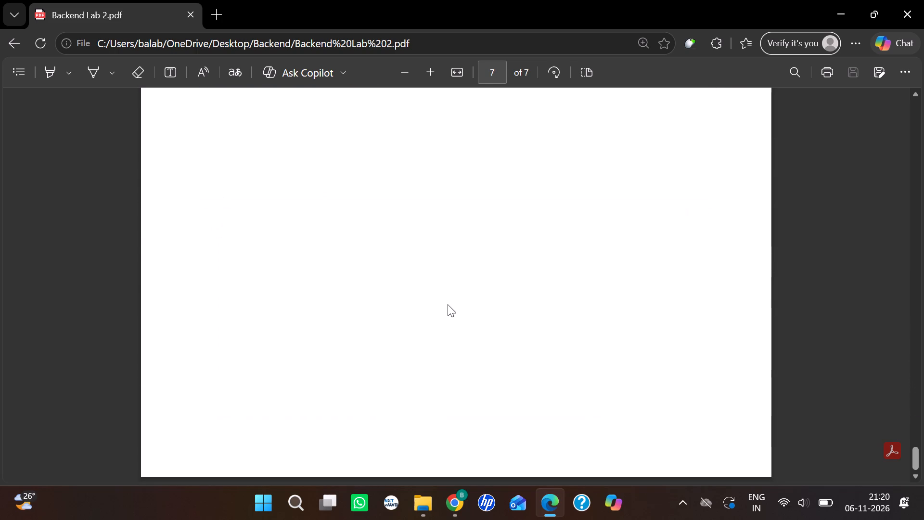
scroll(448, 304, "down", 1)
scroll(448, 304, "up", 20)
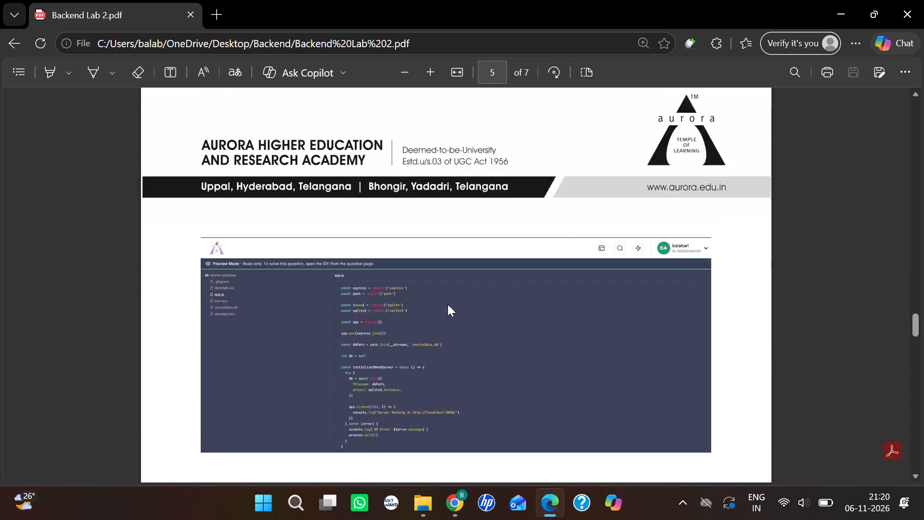
scroll(448, 304, "up", 2)
left_click(923, 0)
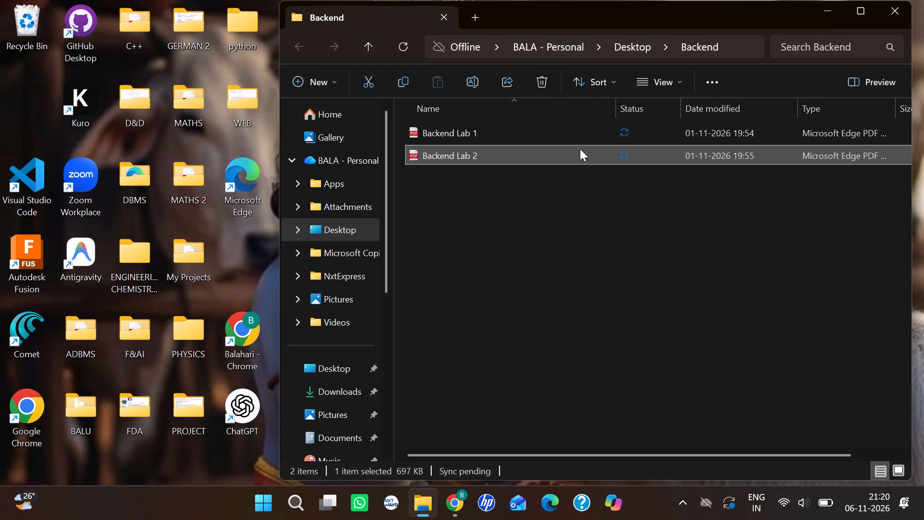
left_click(909, 12)
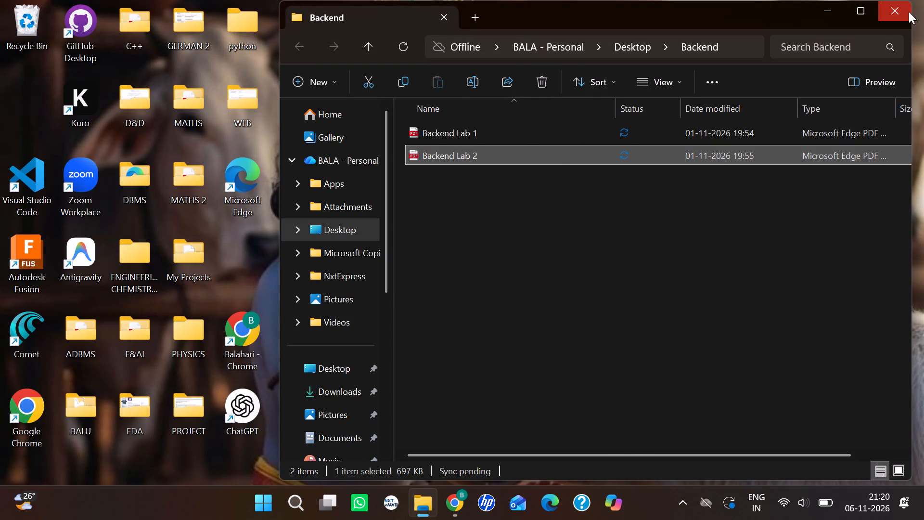
Open the iLovePDF site in a new Chrome window via the recent "I LOVE PDF" search and maximize the window.
double_click(221, 329)
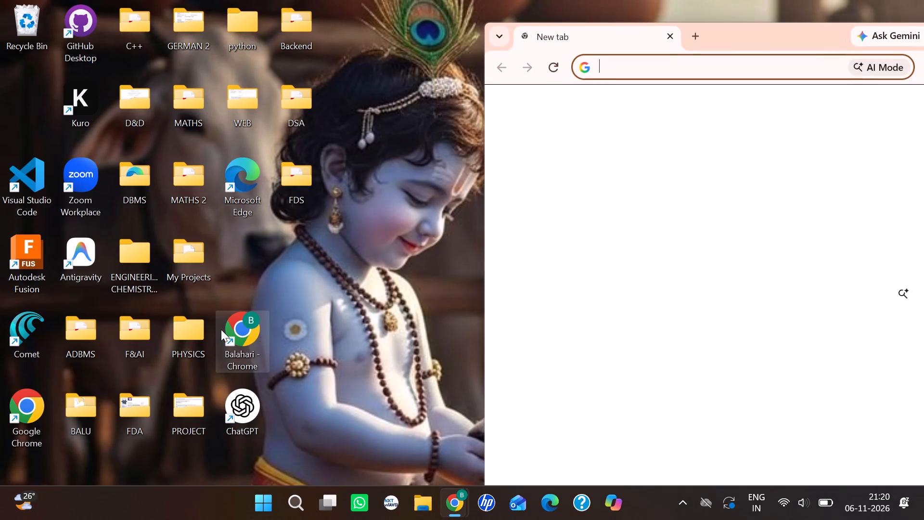
left_click(646, 58)
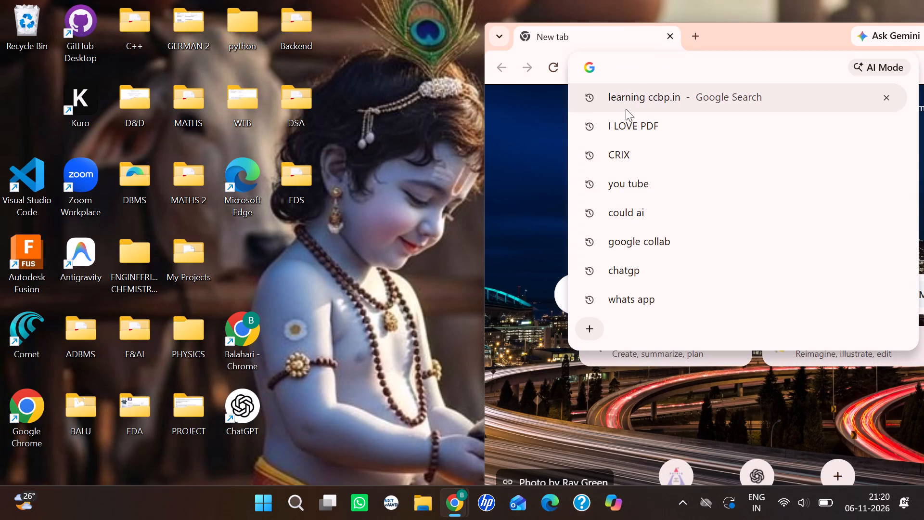
left_click(628, 121)
left_click(616, 243)
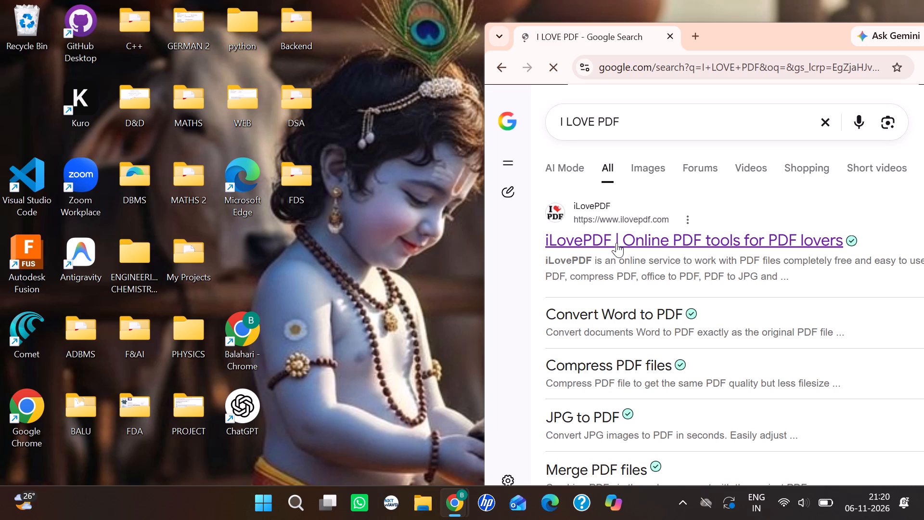
left_click(799, 36)
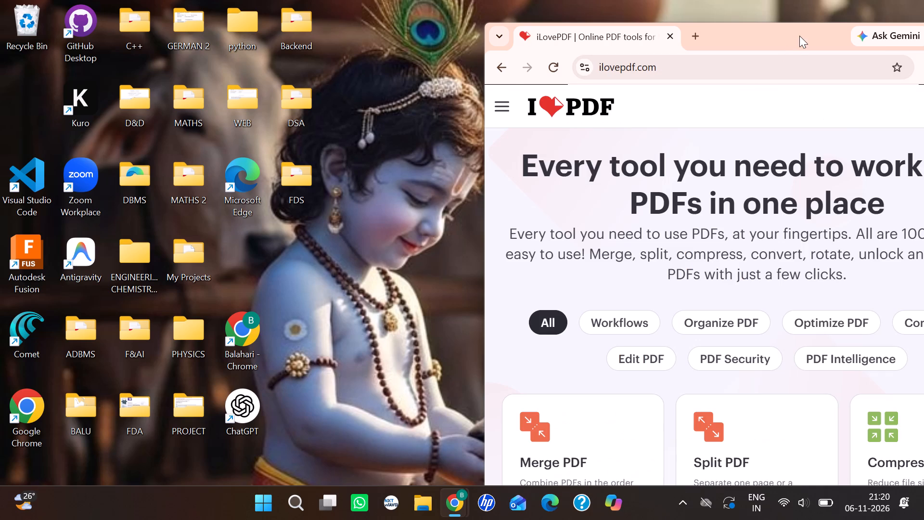
double_click(788, 39)
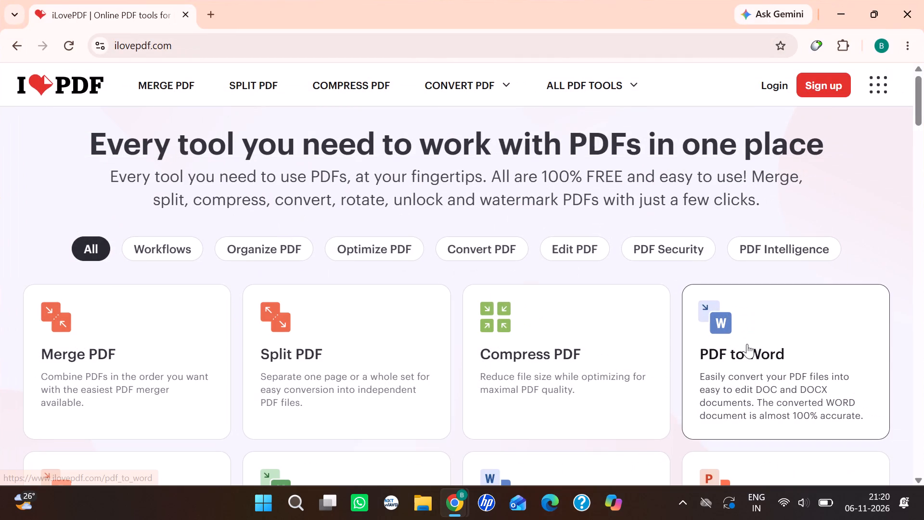
Load Backend Lab 1 from the desktop's Backend folder into the PDF to Word converter.
left_click(747, 344)
left_click(512, 271)
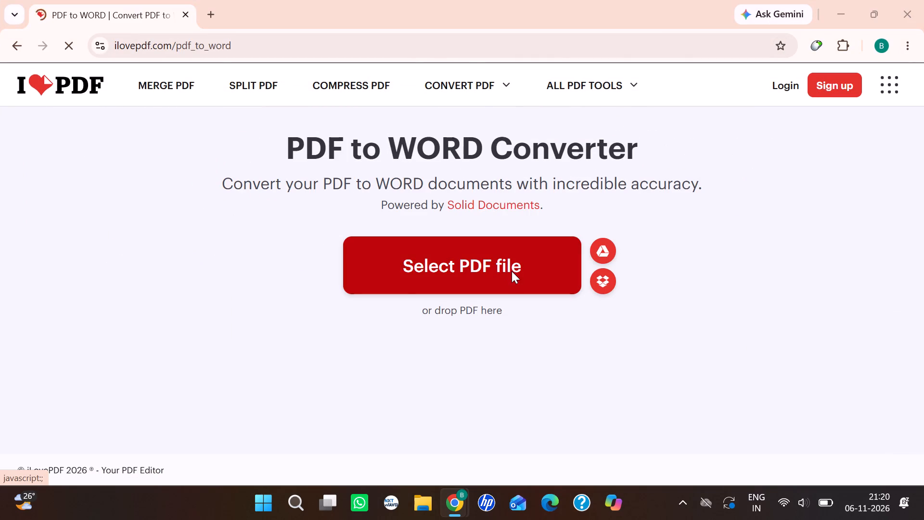
left_click(230, 120)
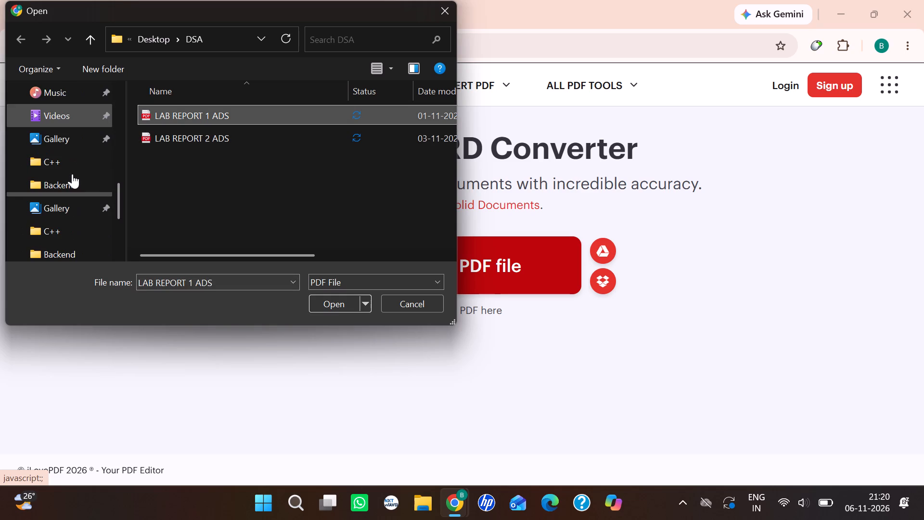
left_click(54, 196)
left_click(182, 114)
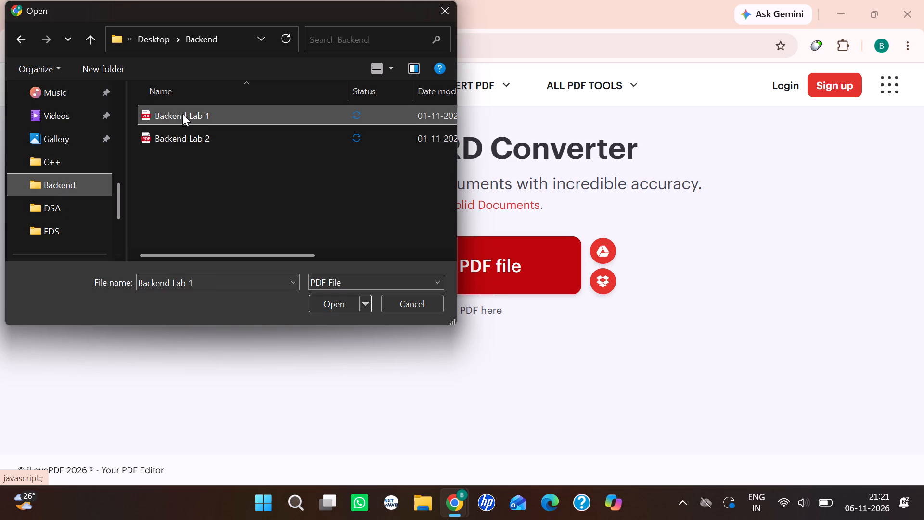
left_click(330, 306)
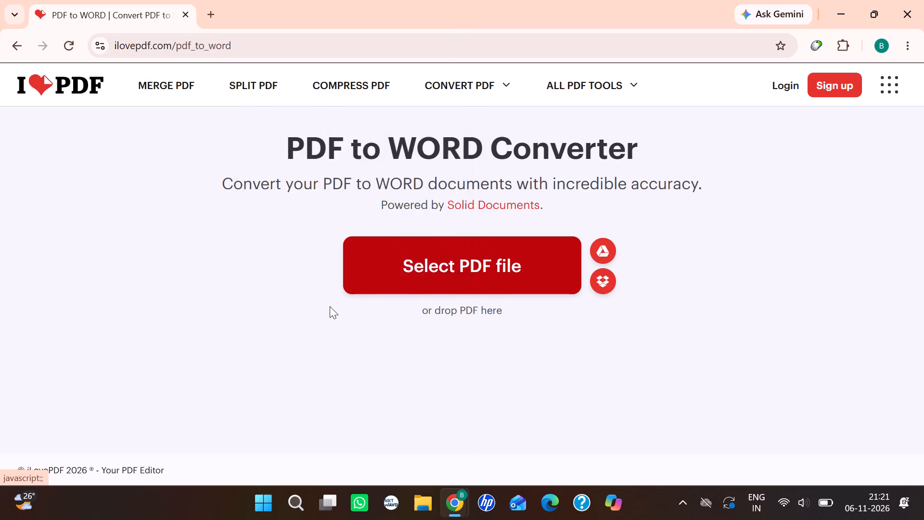
Convert Backend Lab 1.pdf to an editable Word document with the No OCR option and download it.
left_click(698, 450)
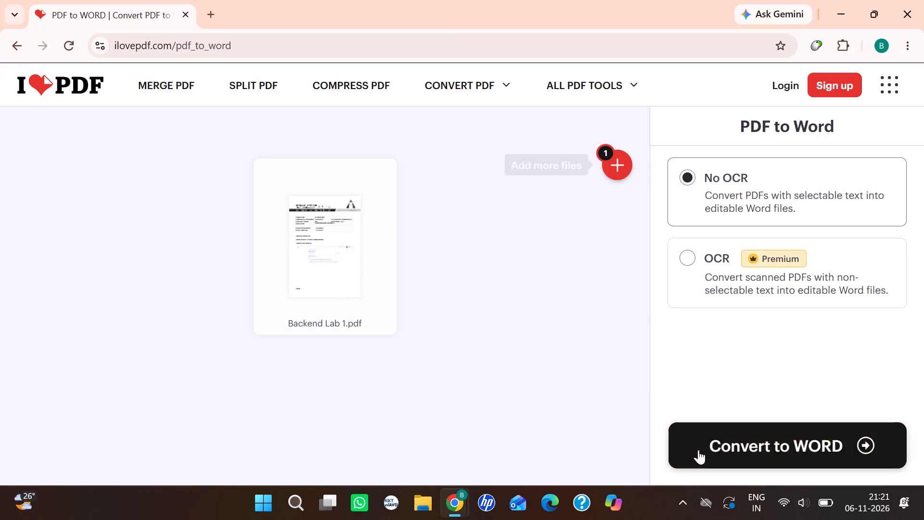
left_click_drag(698, 450, 471, 139)
left_click_drag(473, 145, 478, 181)
left_click(478, 181)
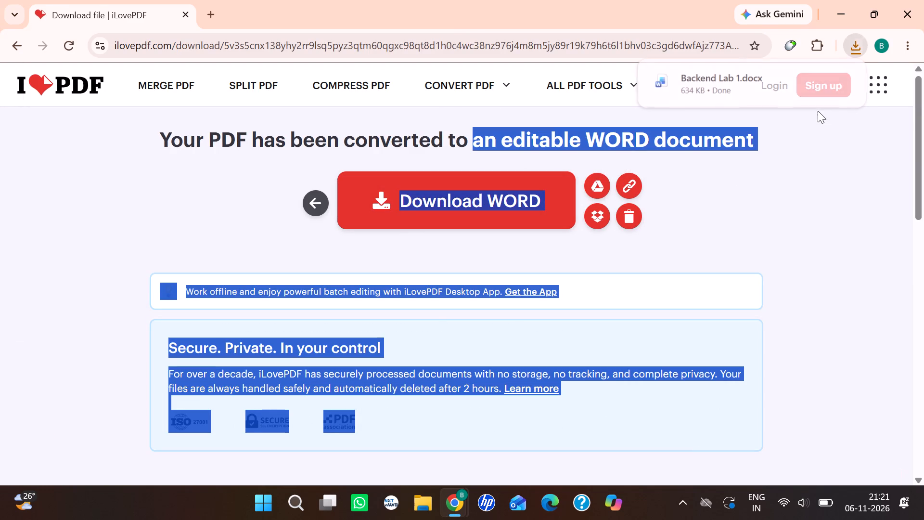
Open the downloaded Backend Lab 1.docx in Word, enable editing, and go to its Coding Practice submission details section.
left_click(767, 74)
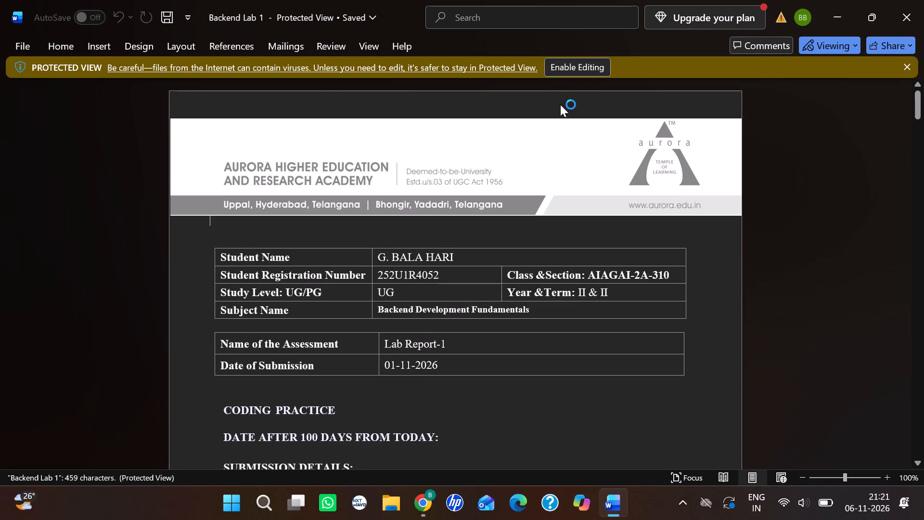
left_click(585, 63)
scroll(481, 279, "down", 1)
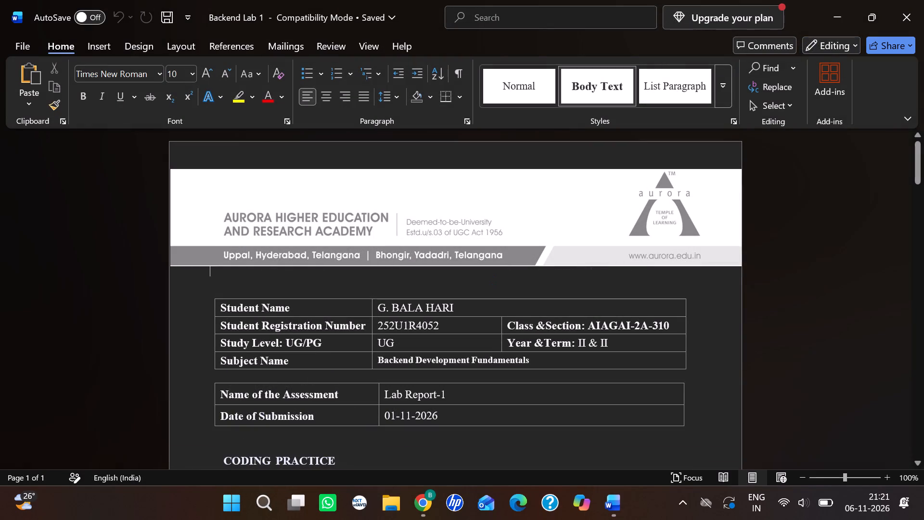
scroll(481, 279, "down", 4)
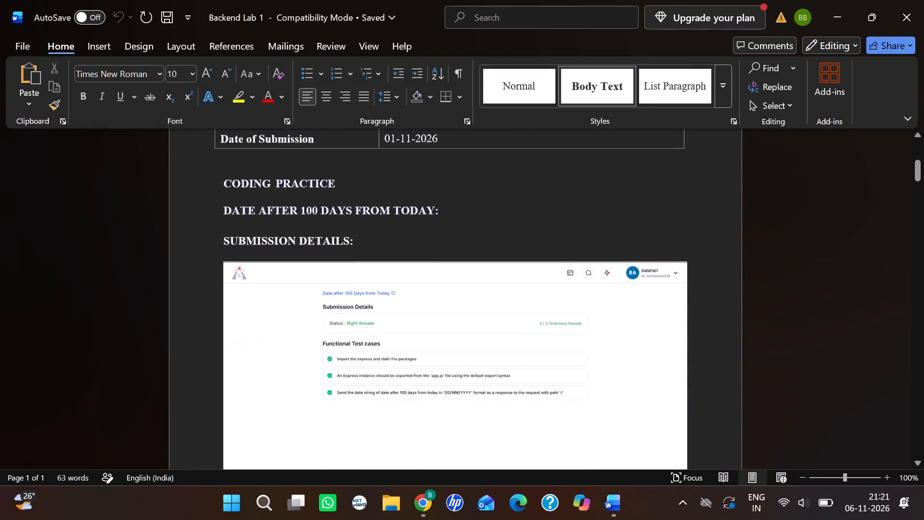
left_click(466, 314)
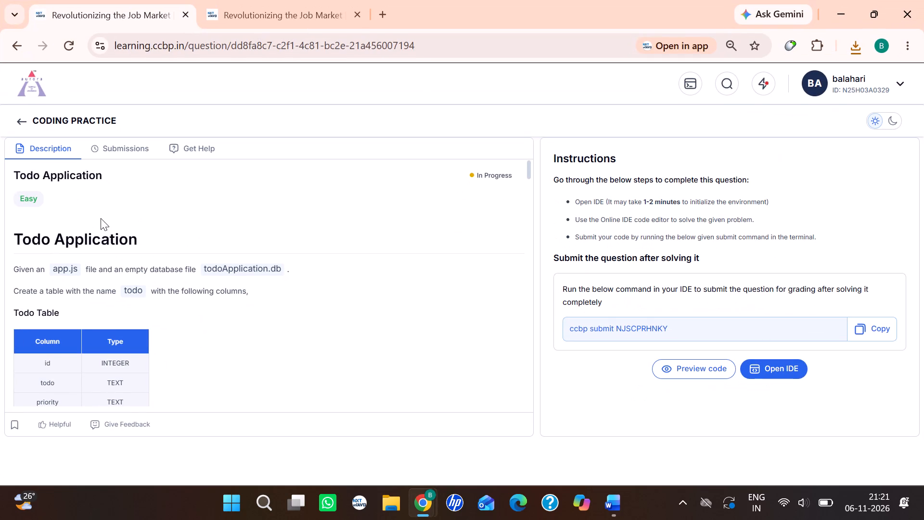
Switch to Chrome, leave the Todo Application question, and look through the RESTful API Development and Validation module's items.
scroll(100, 218, "up", 1)
left_click(25, 125)
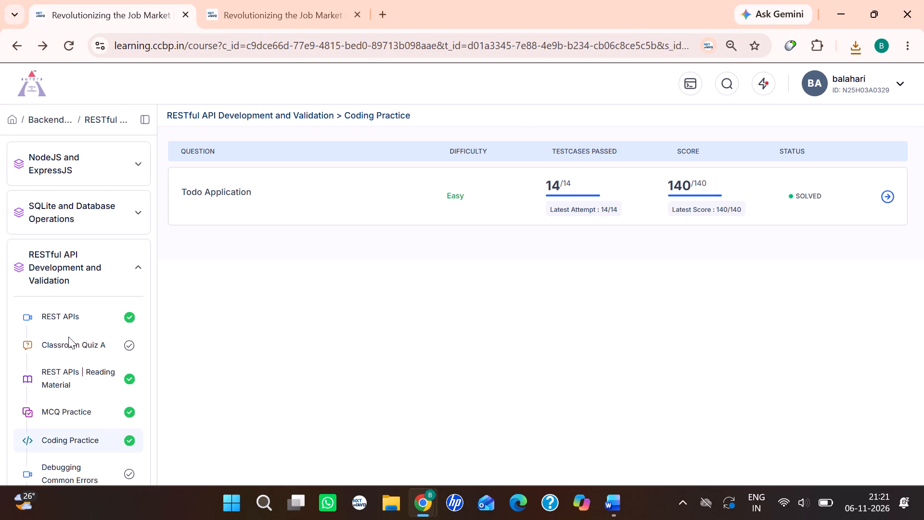
scroll(69, 346, "down", 5)
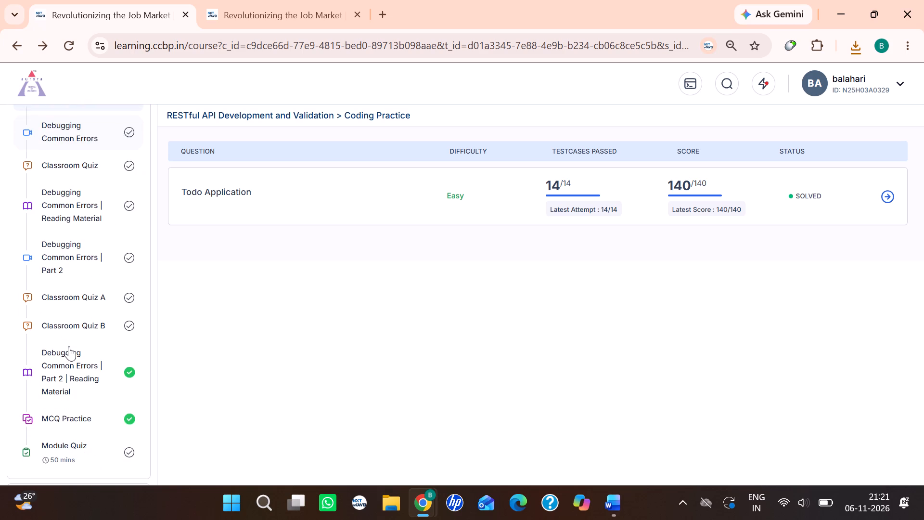
scroll(69, 346, "up", 2)
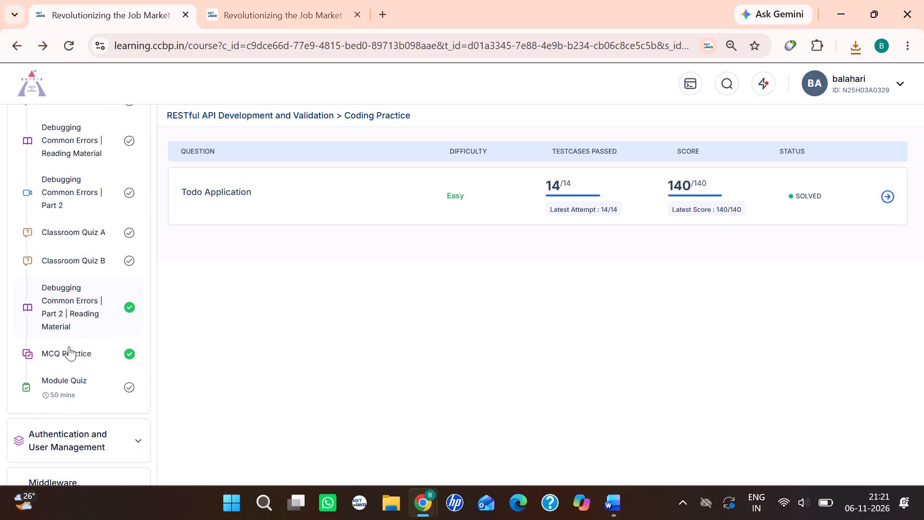
scroll(69, 346, "up", 3)
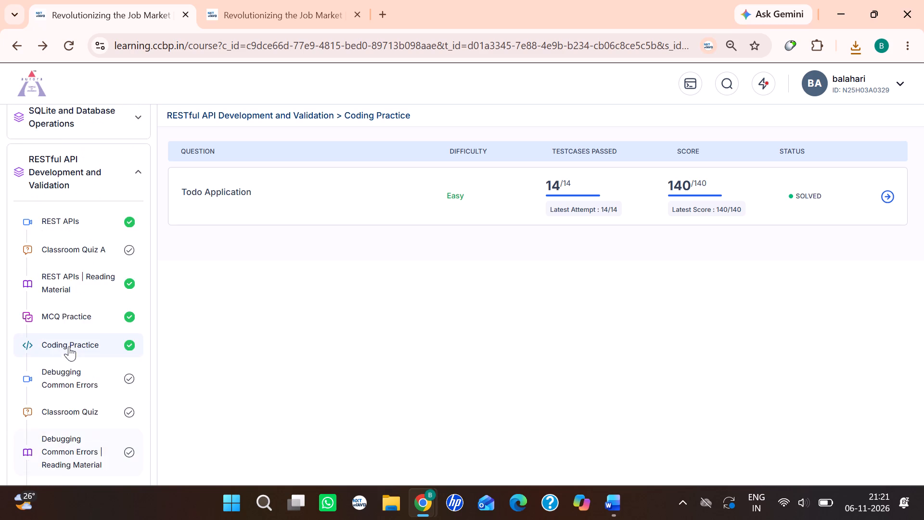
scroll(69, 346, "up", 1)
Expand the SQLite and Database Operations module and open its second Coding Practice set, containing Covid-19 India and Player Match Scores.
left_click(101, 197)
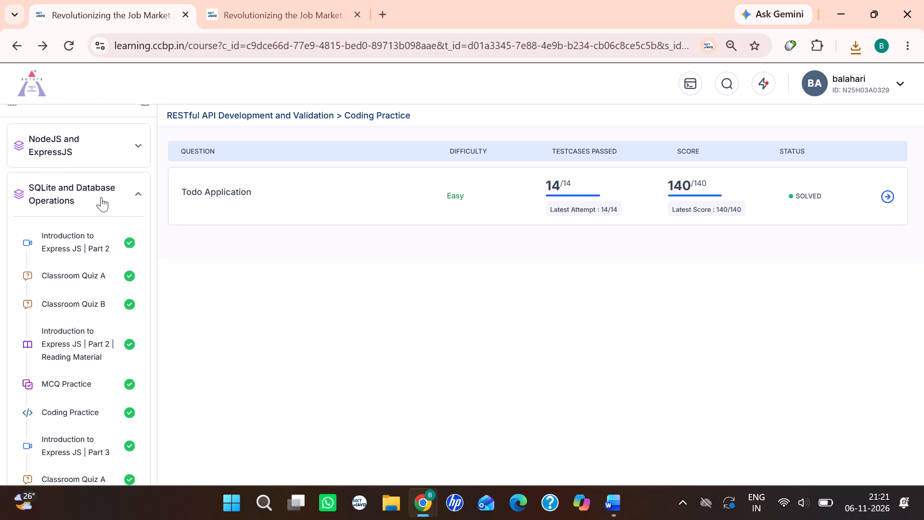
scroll(65, 365, "down", 3)
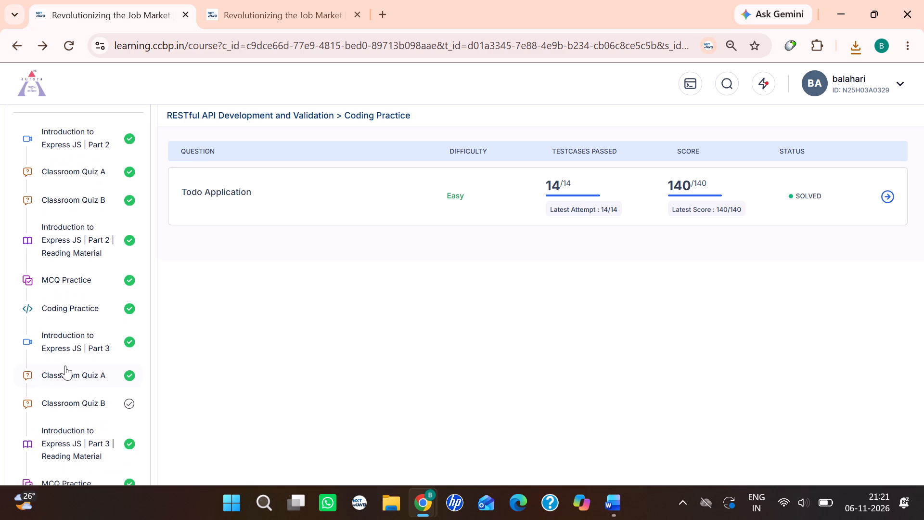
scroll(65, 365, "down", 2)
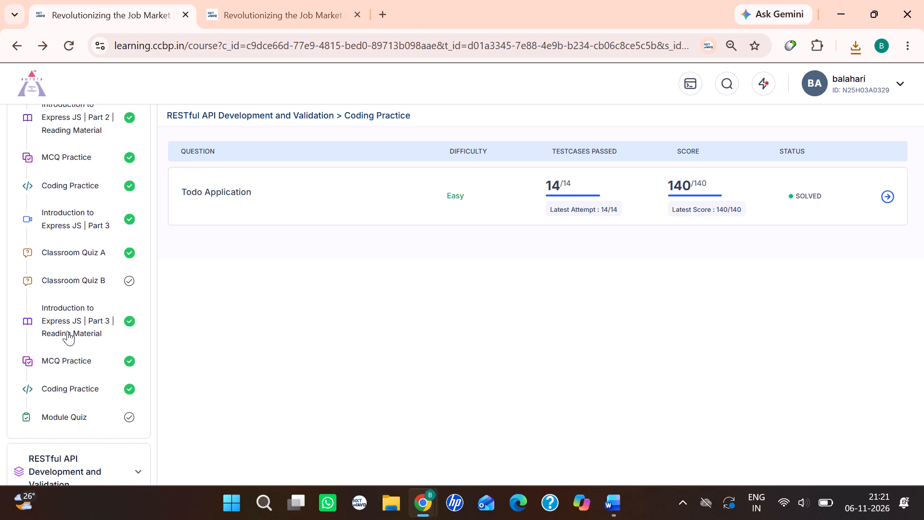
scroll(68, 344, "up", 2)
left_click(78, 345)
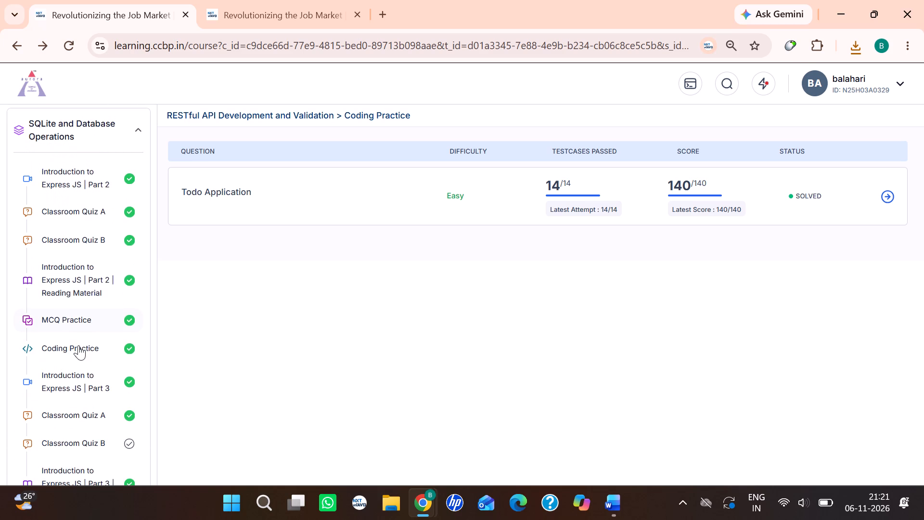
scroll(78, 345, "down", 2)
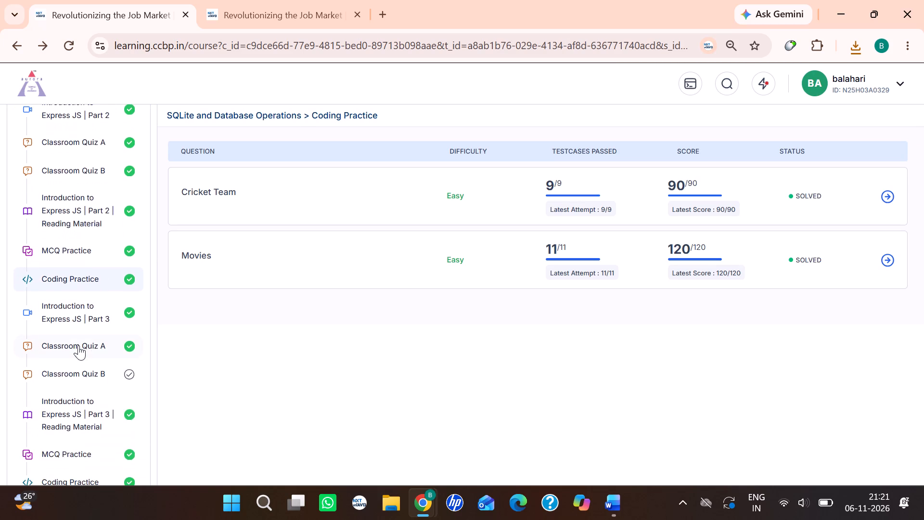
scroll(78, 345, "down", 1)
left_click(72, 390)
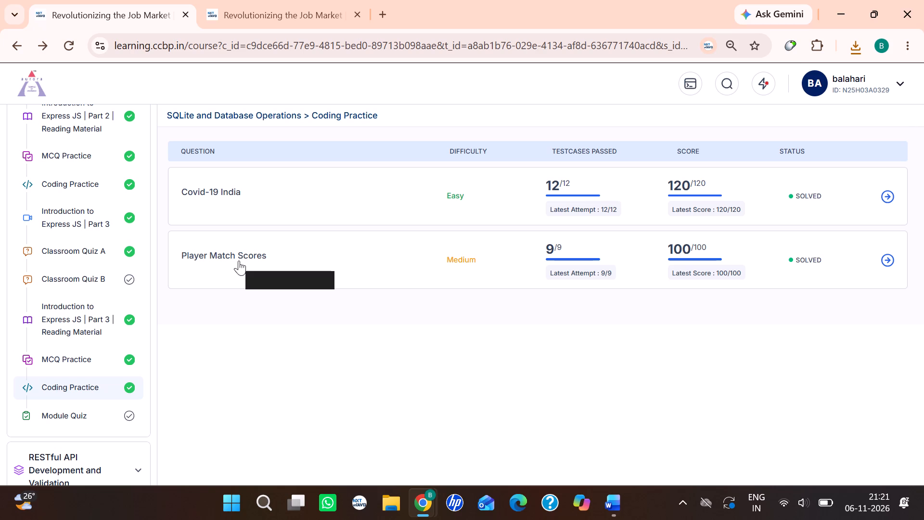
Open the Covid-19 India question and copy its title.
left_click(346, 206)
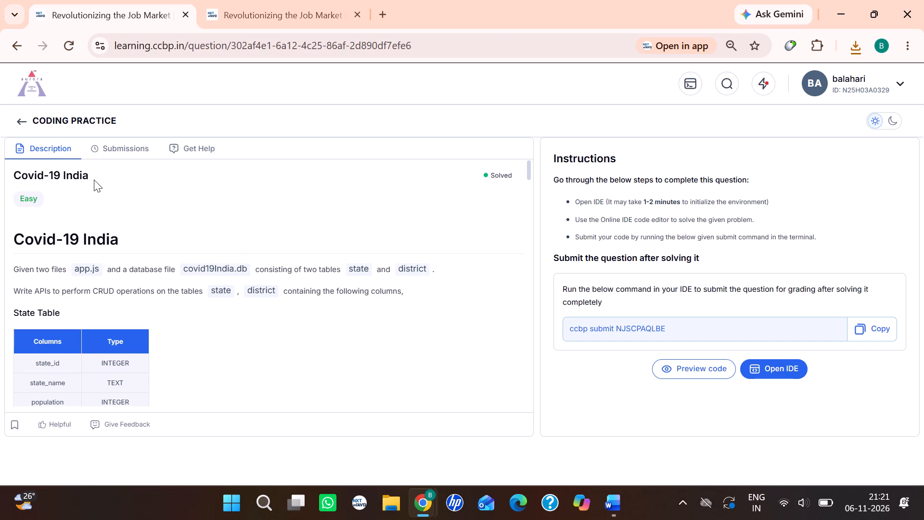
left_click_drag(94, 179, 14, 176)
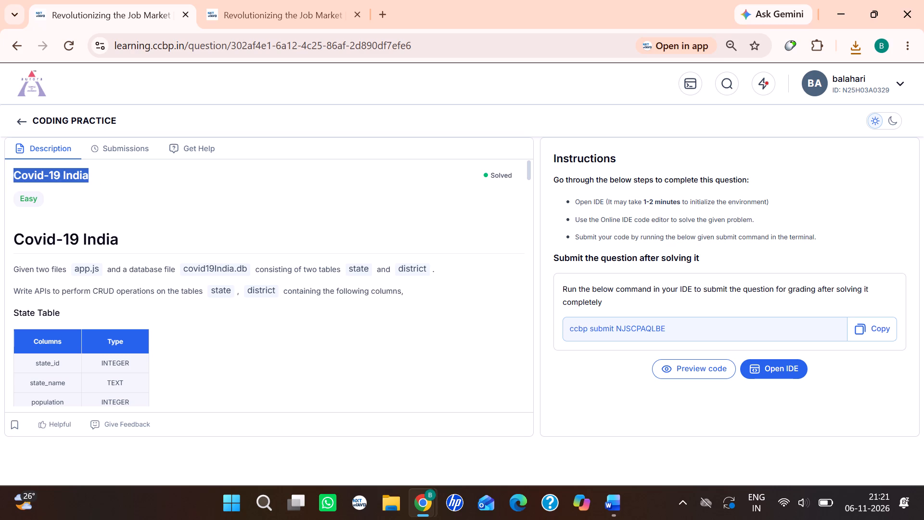
key("ctrl+c")
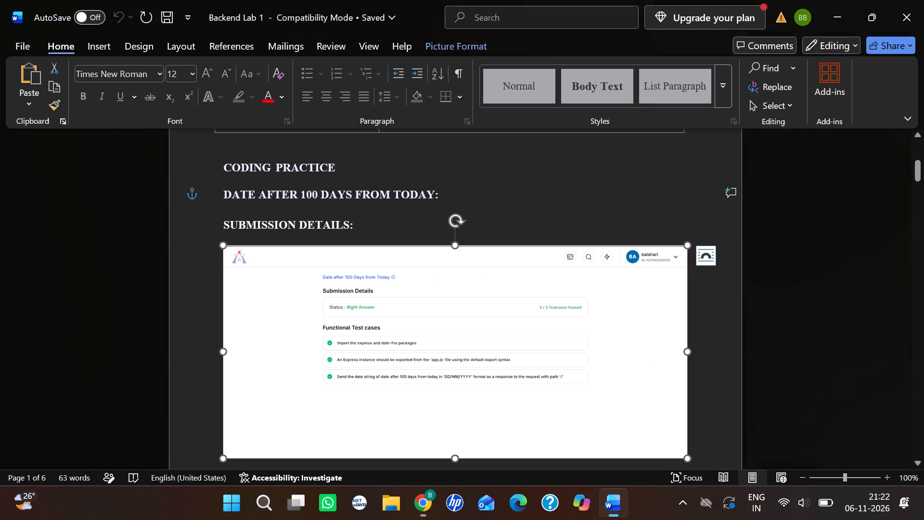
Replace the Date After 100 Days From Today heading with the copied title Covid-19 India, ending in a colon, above Submission Details.
left_click_drag(434, 195, 350, 195)
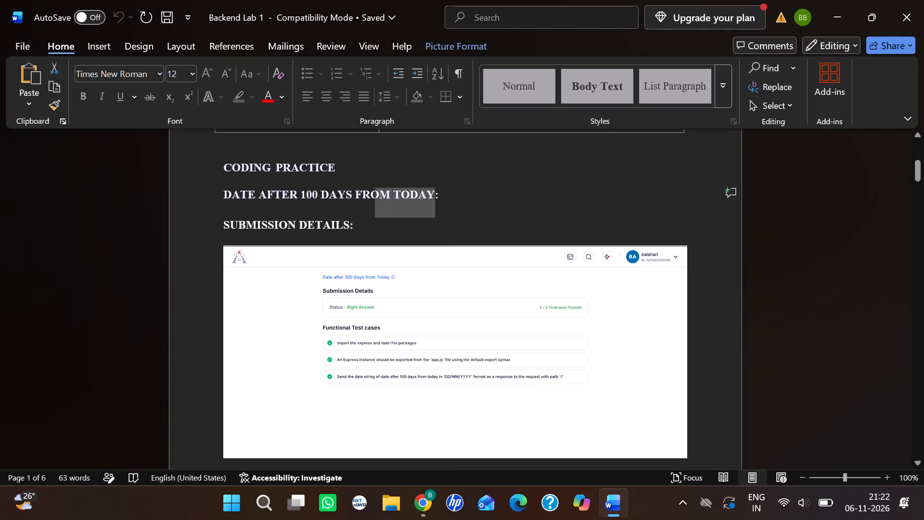
left_click_drag(350, 195, 222, 199)
key("BackSpace")
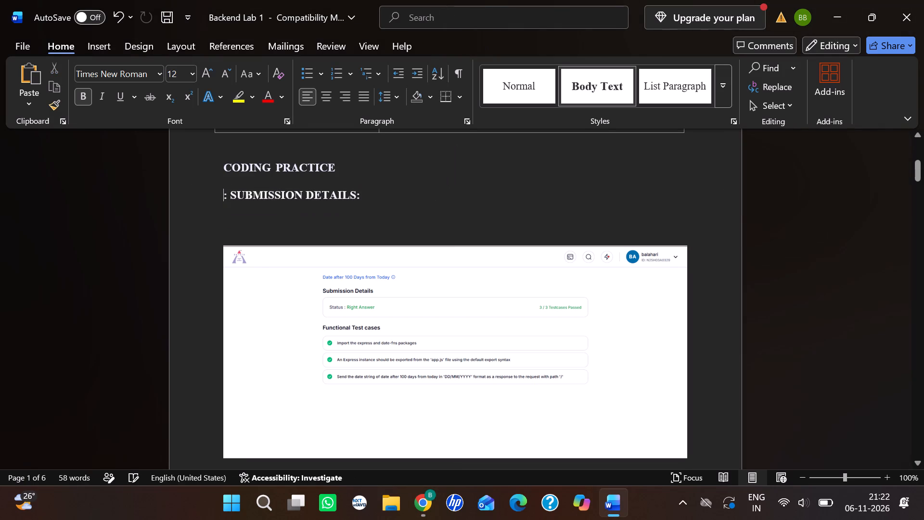
key("ctrl+v")
key("shift+Return")
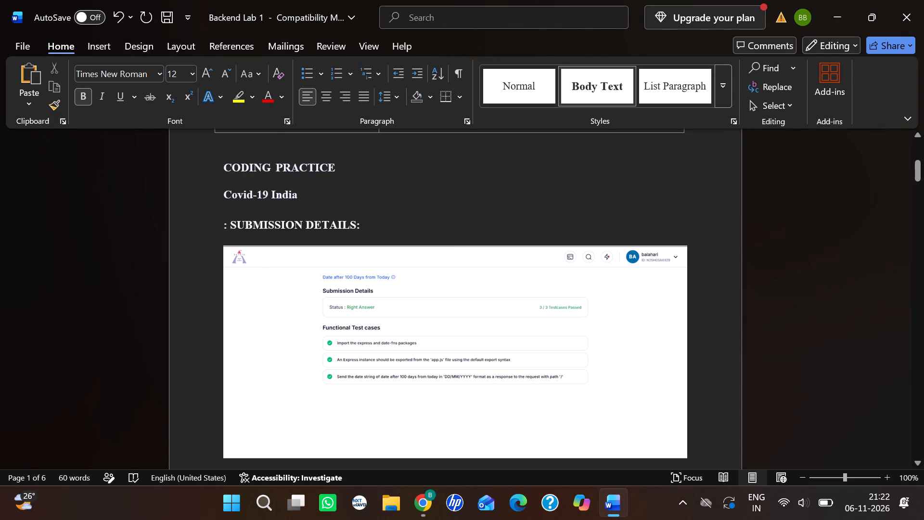
left_click(230, 228)
key("BackSpace")
key("BackSpace")
left_click(303, 196)
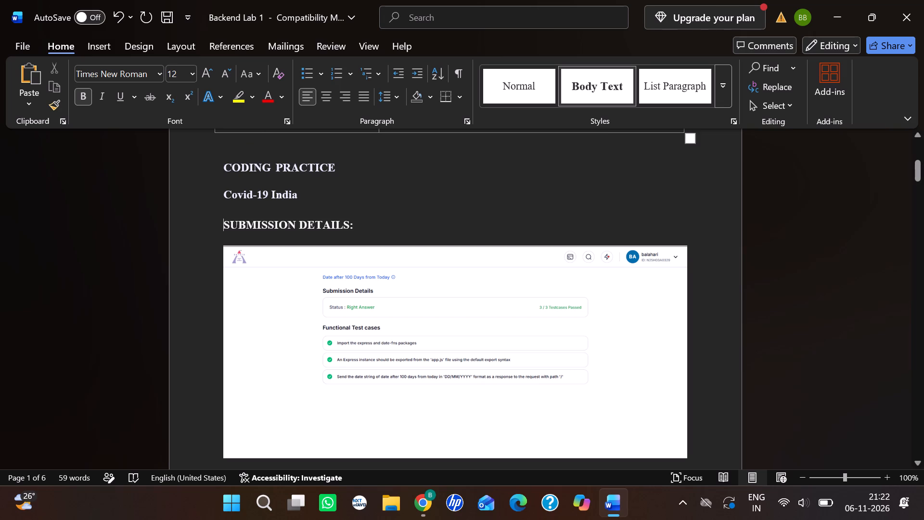
key("shift+colon")
Delete the old submission details screenshot and the old app.js code screenshot on the following page.
left_click(358, 302)
key("BackSpace")
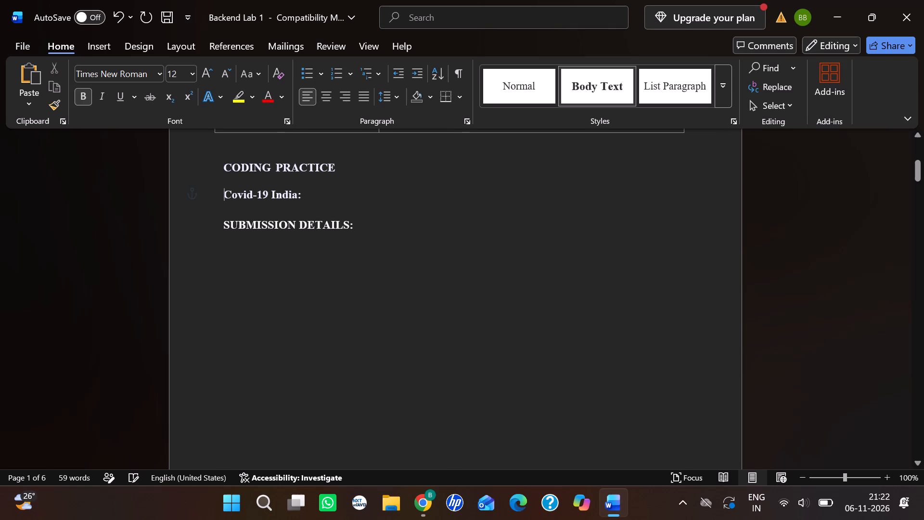
scroll(358, 302, "down", 1)
left_click(374, 208)
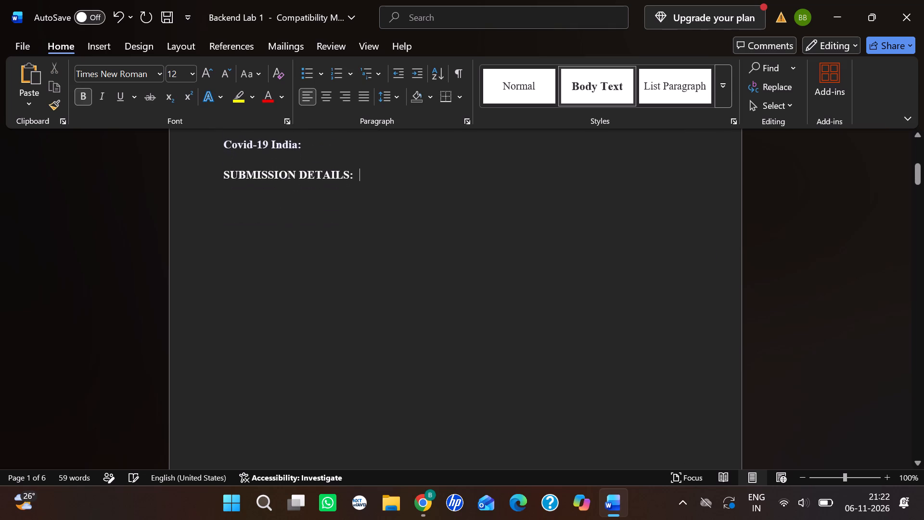
scroll(374, 208, "down", 2)
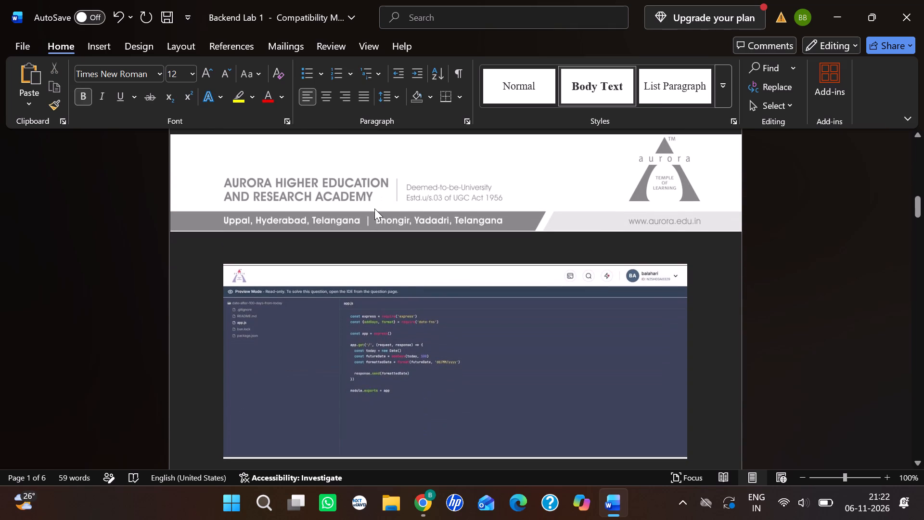
left_click(313, 329)
key("BackSpace")
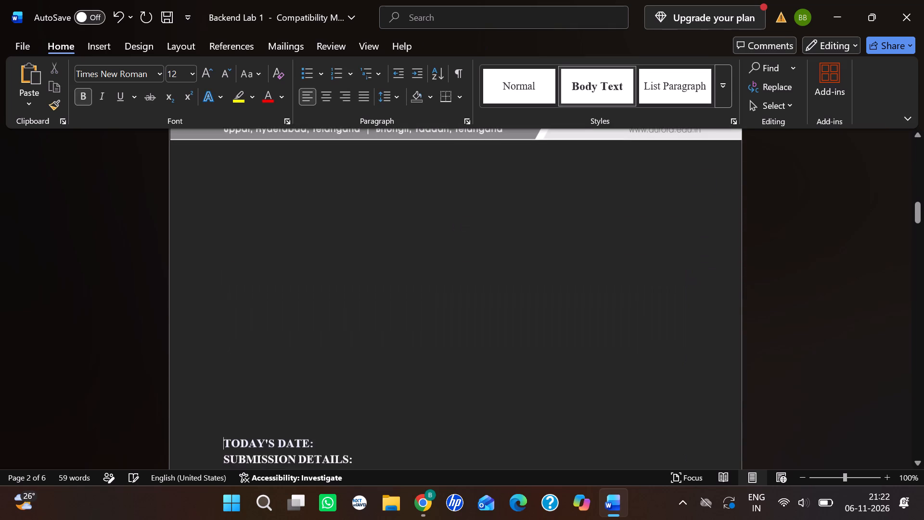
scroll(313, 329, "up", 3)
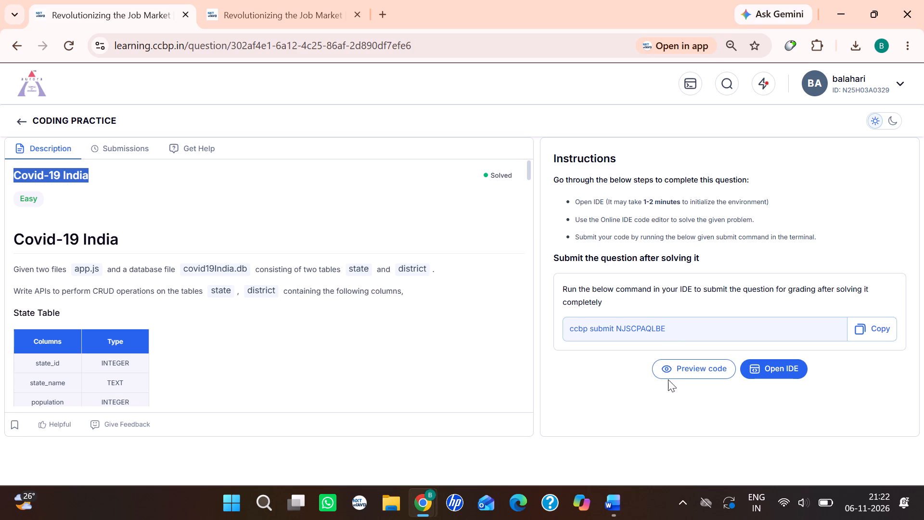
Switch to Chrome, open the Covid-19 India code preview, and look through app.js.
left_click(674, 370)
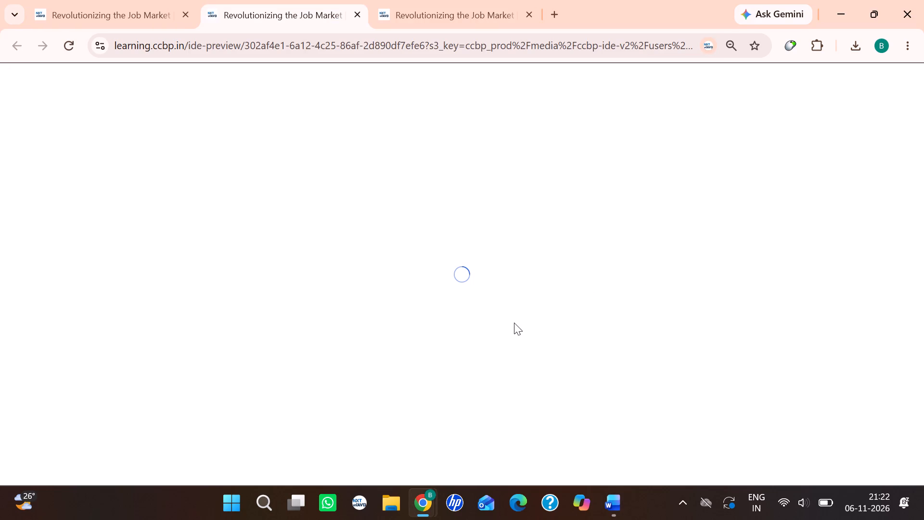
scroll(396, 316, "down", 4)
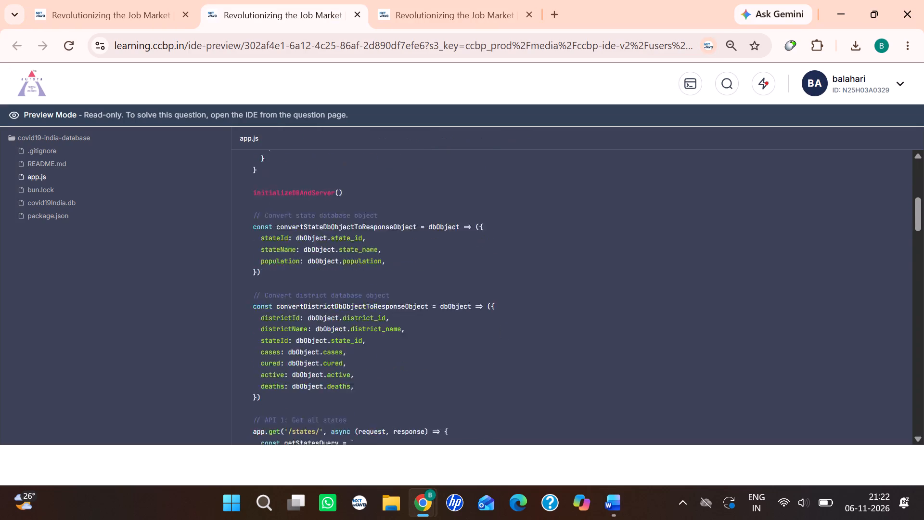
scroll(396, 316, "down", 5)
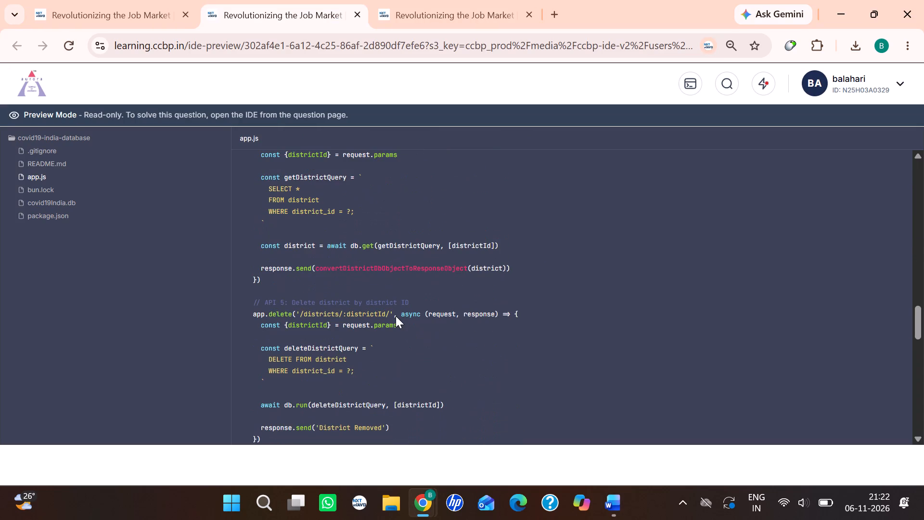
scroll(396, 316, "down", 6)
scroll(396, 316, "up", 15)
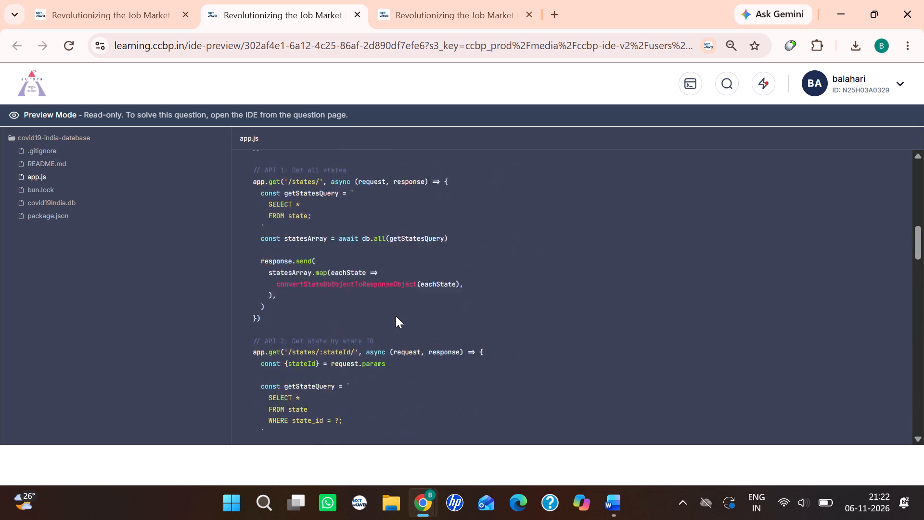
Check the open tabs, close the Todo Application IDE tab, and return to the Covid-19 India question.
left_click(453, 0)
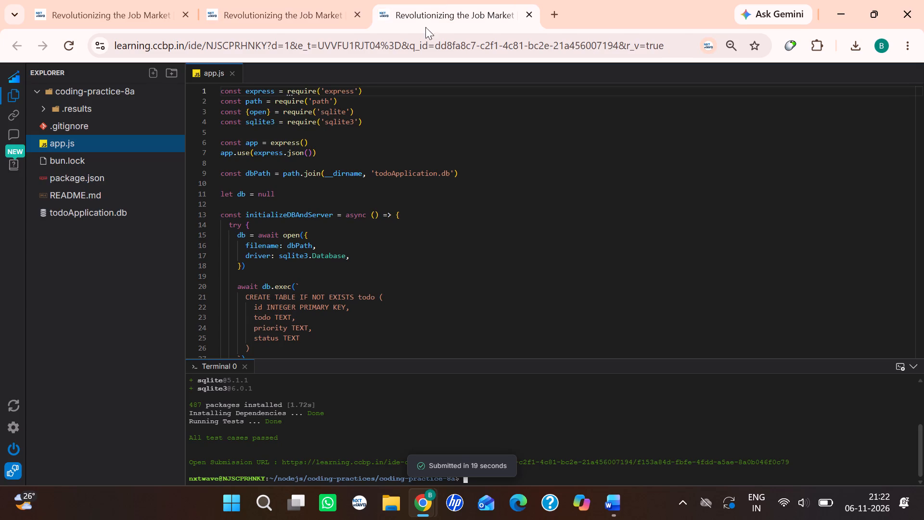
left_click(302, 2)
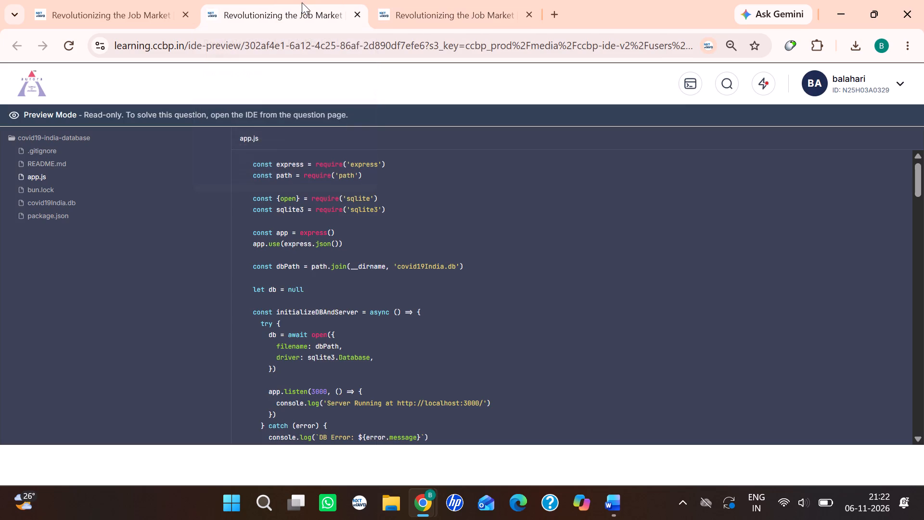
left_click(150, 6)
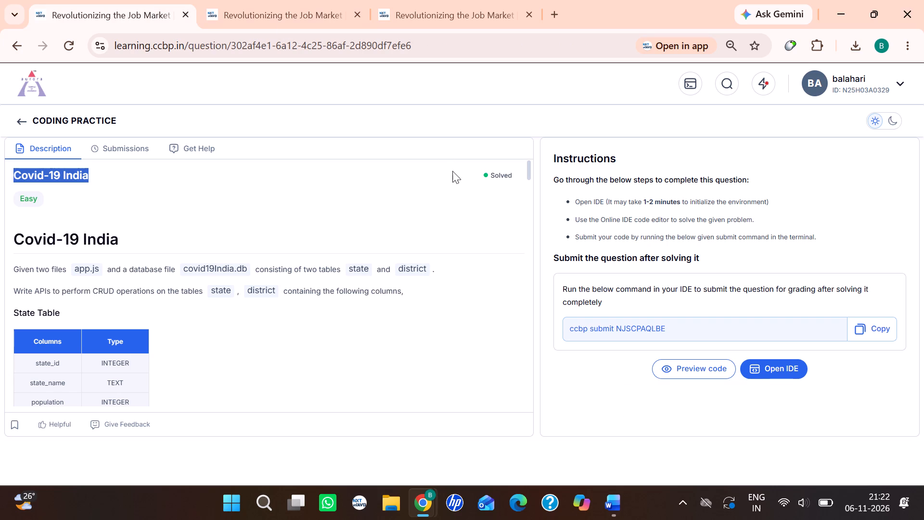
left_click(531, 15)
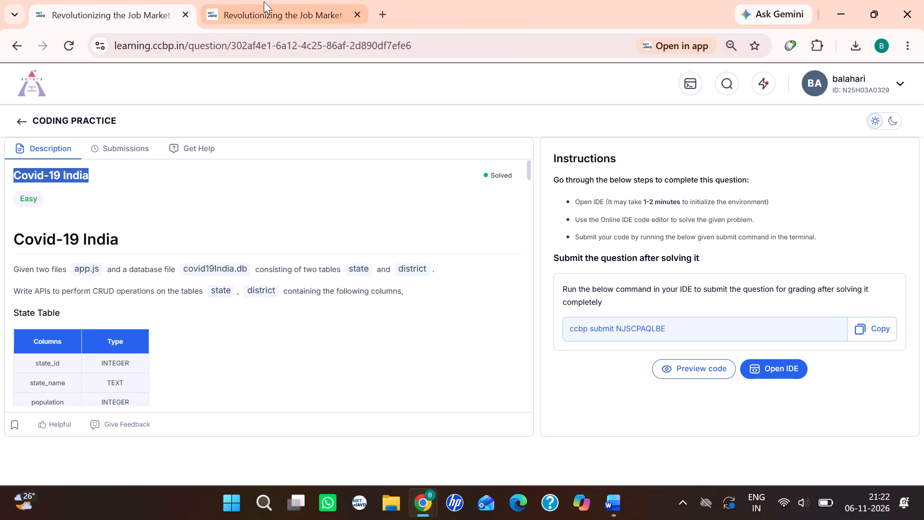
left_click(262, 0)
scroll(244, 224, "up", 3)
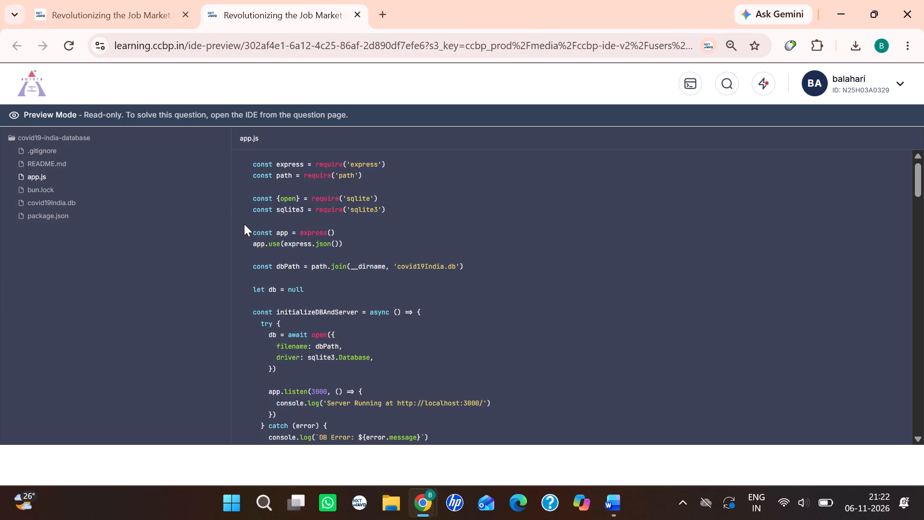
left_click(153, 4)
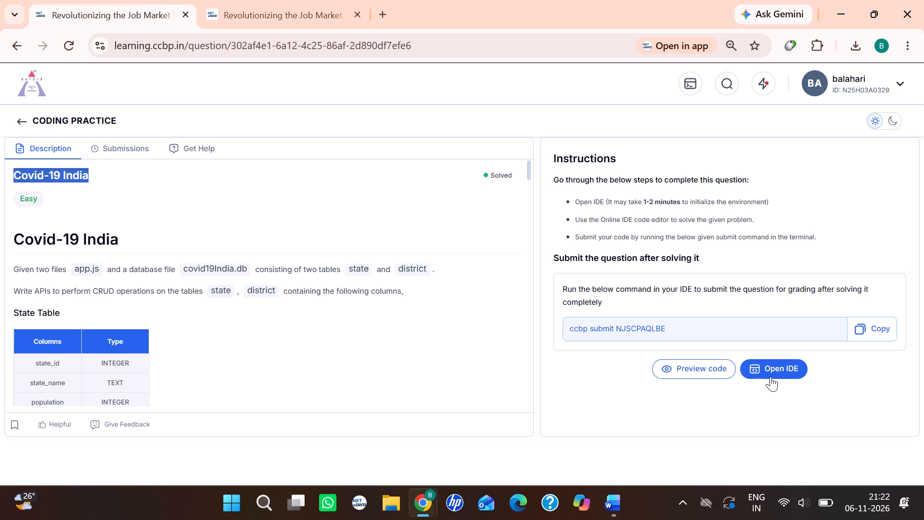
Open the details of the Right Answer submission for the Covid-19 India question.
left_click(122, 145)
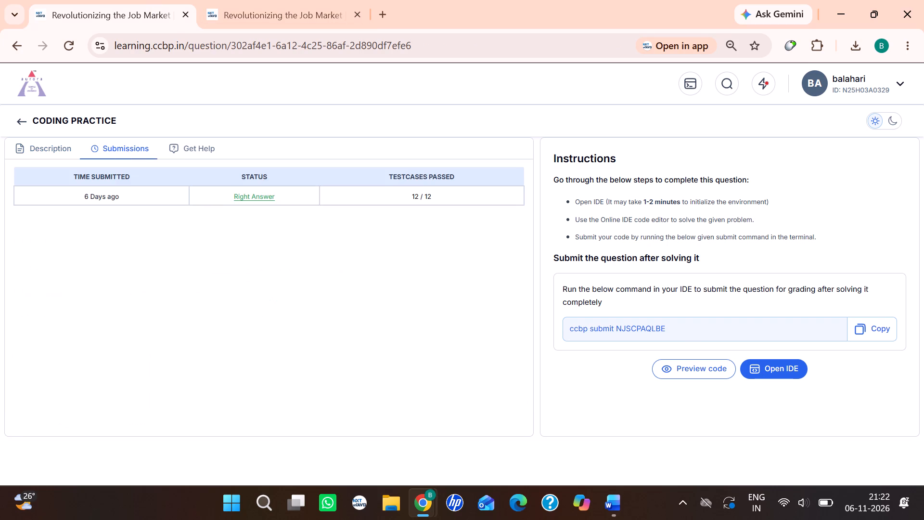
left_click(253, 199)
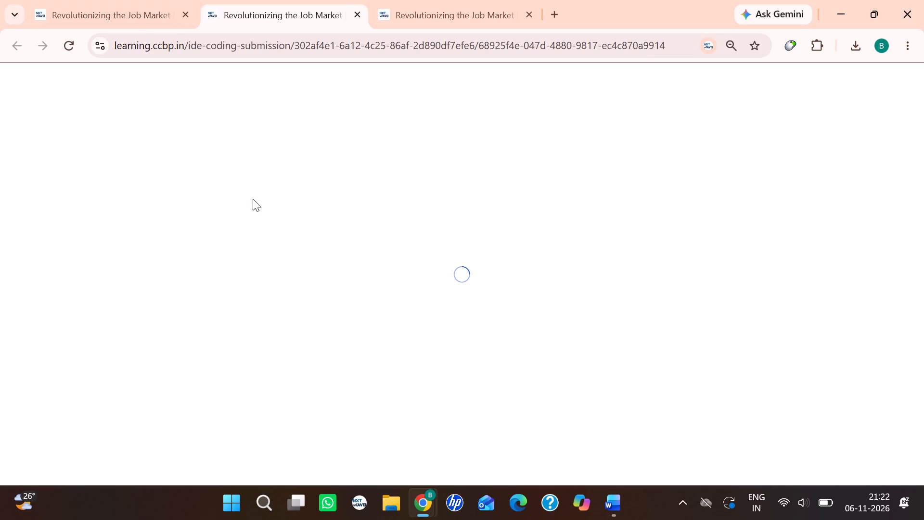
scroll(434, 253, "up", 1)
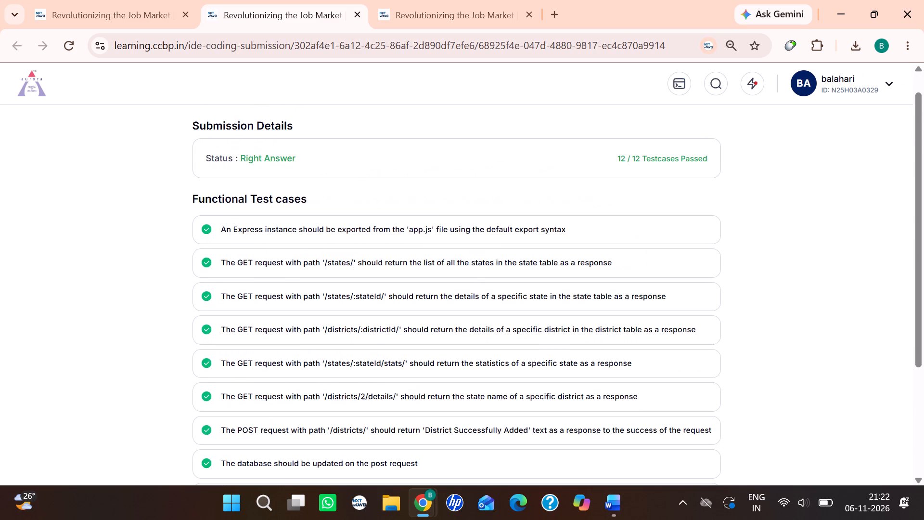
scroll(434, 253, "up", 1)
Close the old code preview tab and open a new Covid-19 India code preview from the question page.
left_click(526, 11)
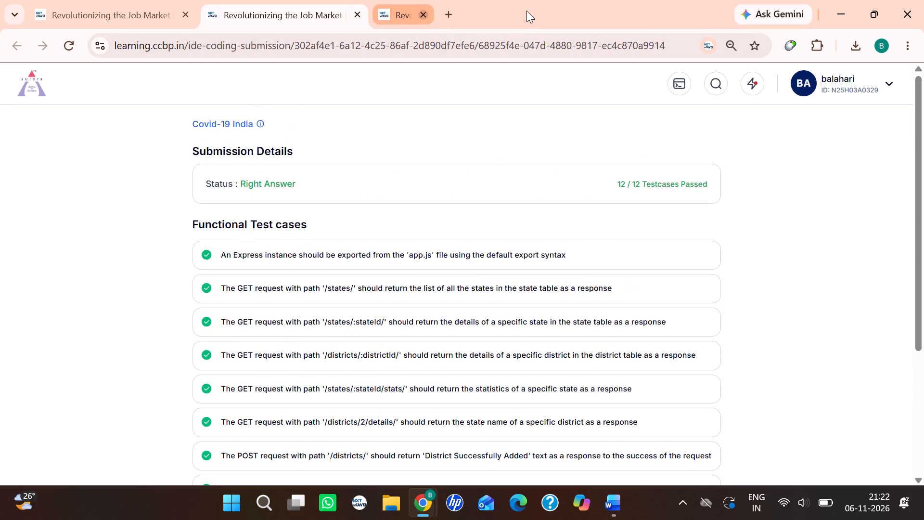
left_click(171, 9)
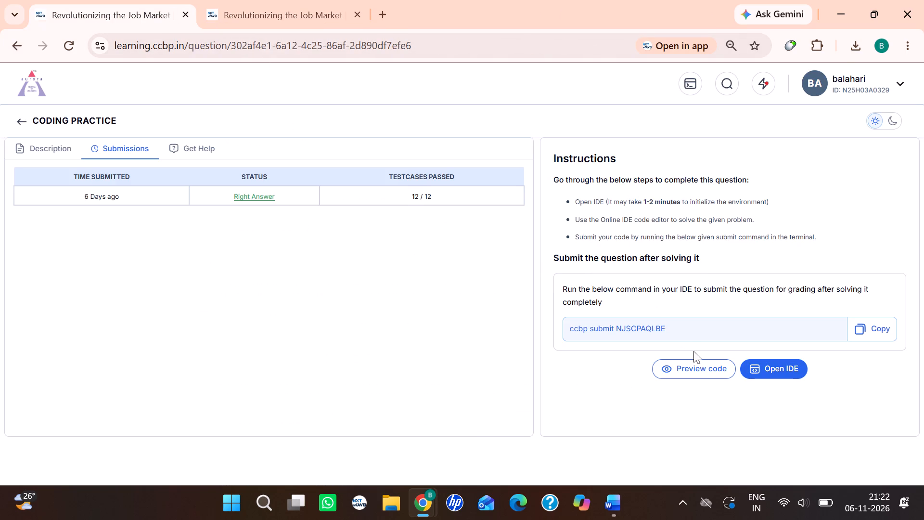
left_click(702, 377)
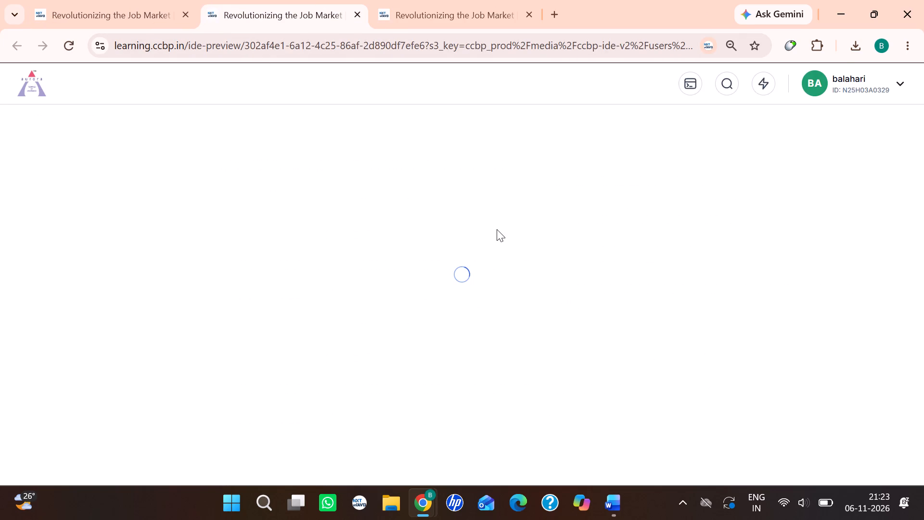
left_click(440, 0)
left_click(264, 24)
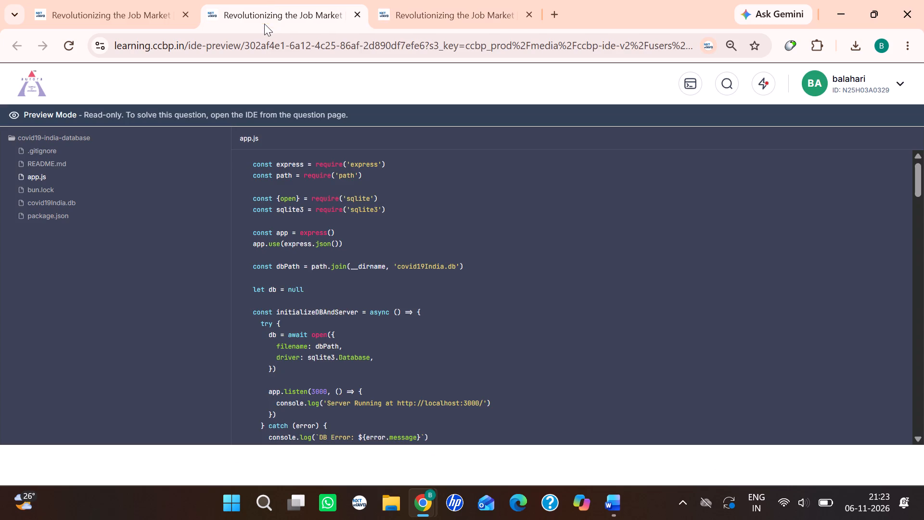
Go to the Covid-19 India submission details and set the page zoom to 50% so all functional test cases fit.
left_click_drag(409, 44, 439, 0)
left_click(439, 0)
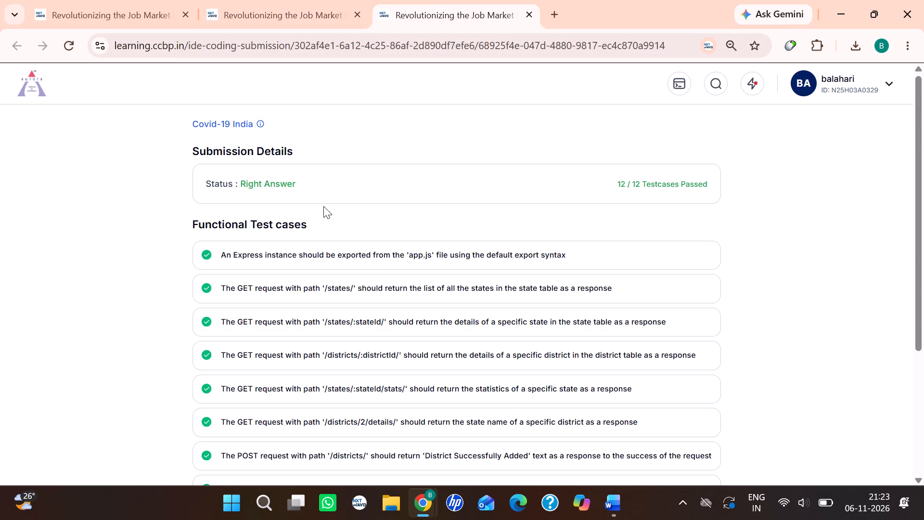
scroll(323, 206, "up", 2)
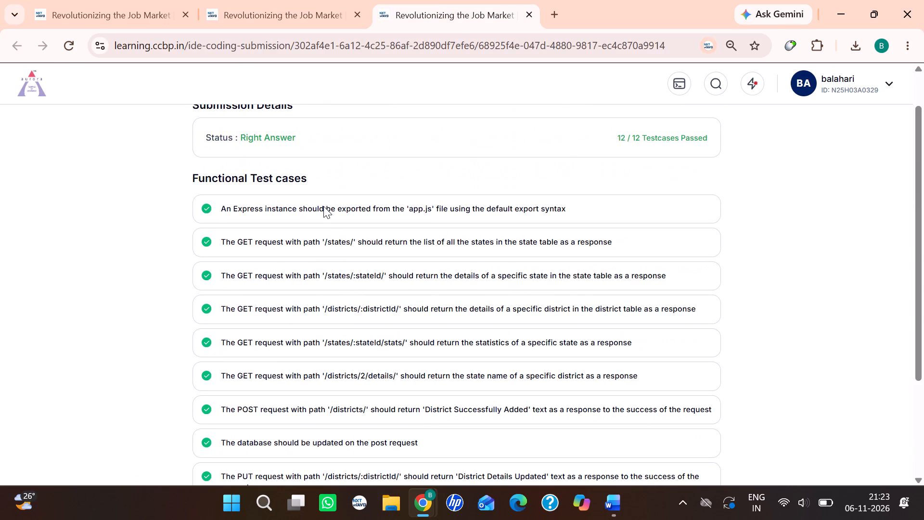
key("ctrl+minus")
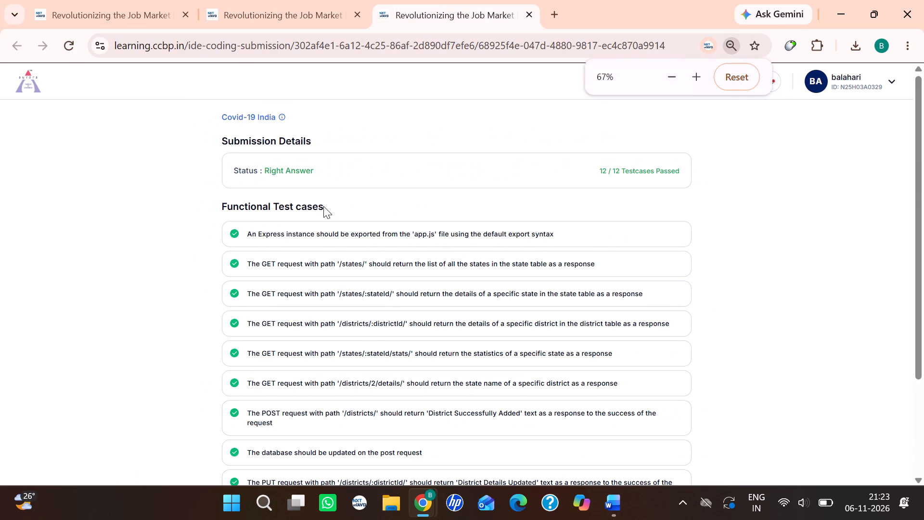
scroll(323, 206, "down", 4)
scroll(323, 206, "up", 5)
key("ctrl+minus")
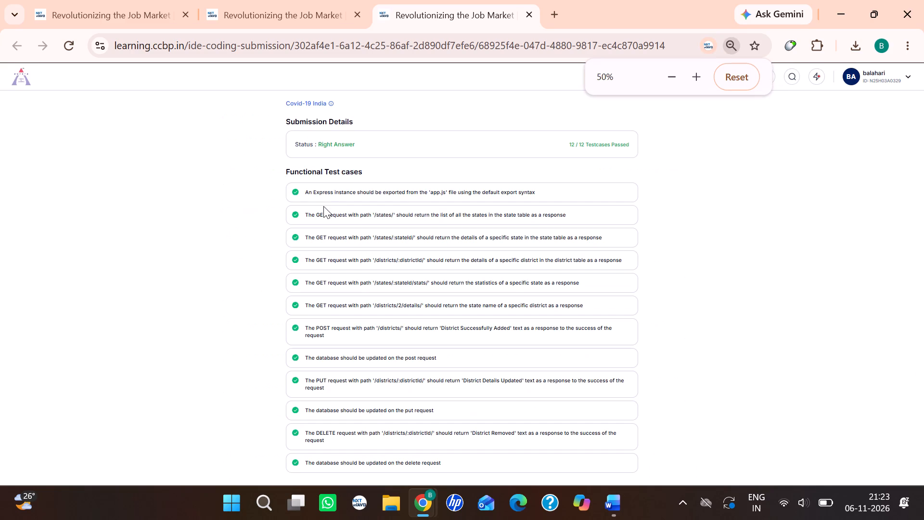
scroll(323, 206, "down", 1)
scroll(323, 206, "up", 1)
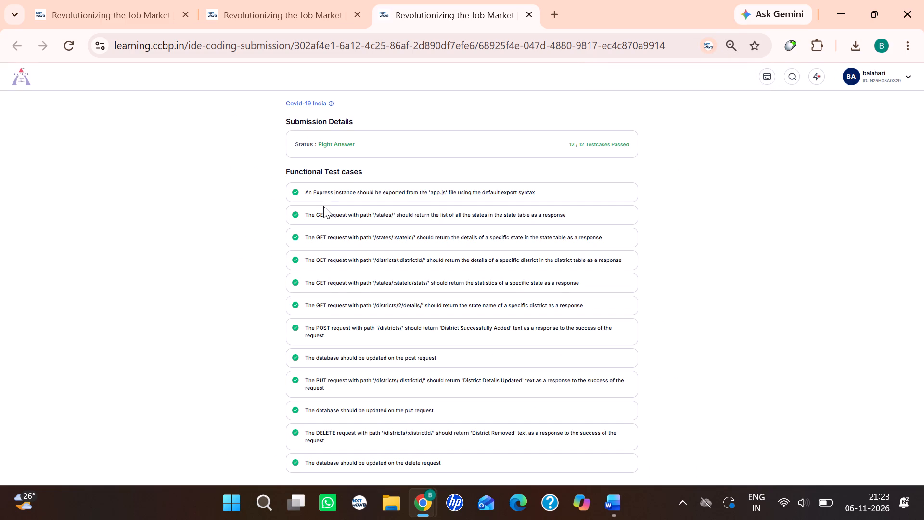
scroll(323, 206, "right", 1)
scroll(395, 214, "right", 1)
left_click_drag(396, 214, 437, 178)
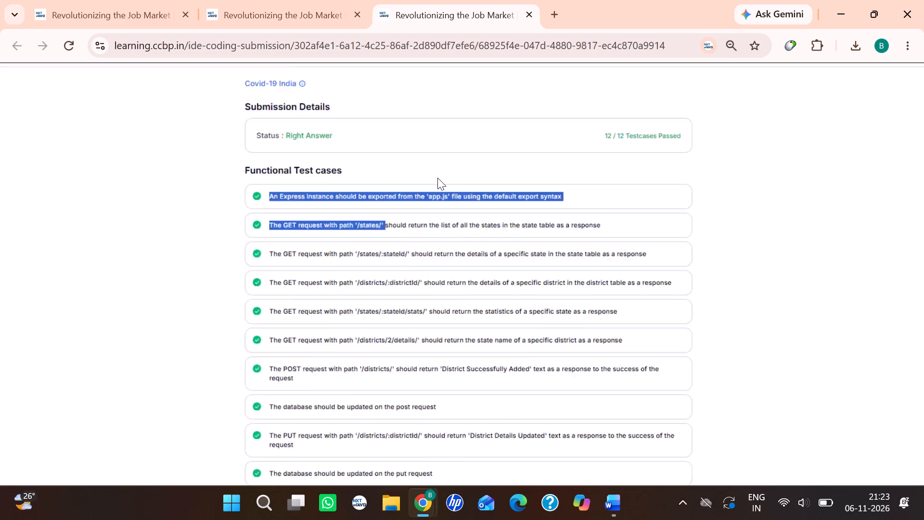
scroll(364, 284, "down", 2)
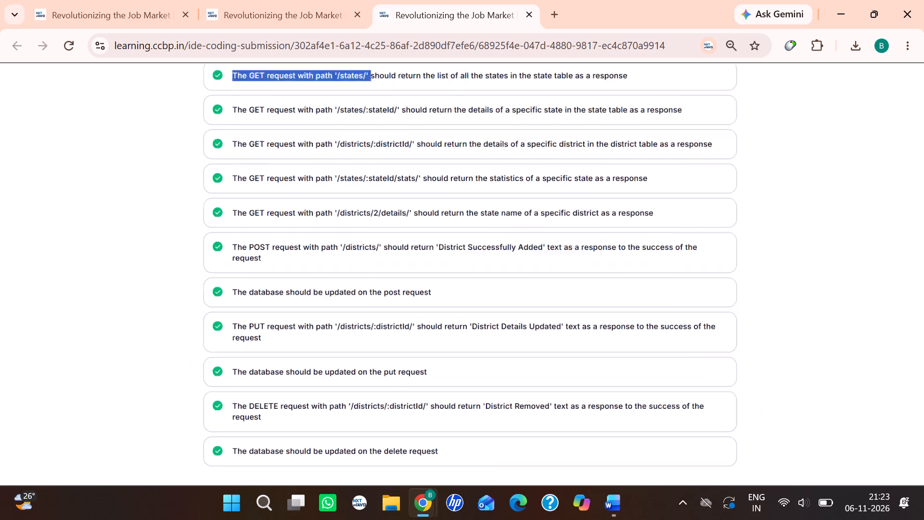
scroll(318, 349, "down", 2)
scroll(318, 349, "up", 1)
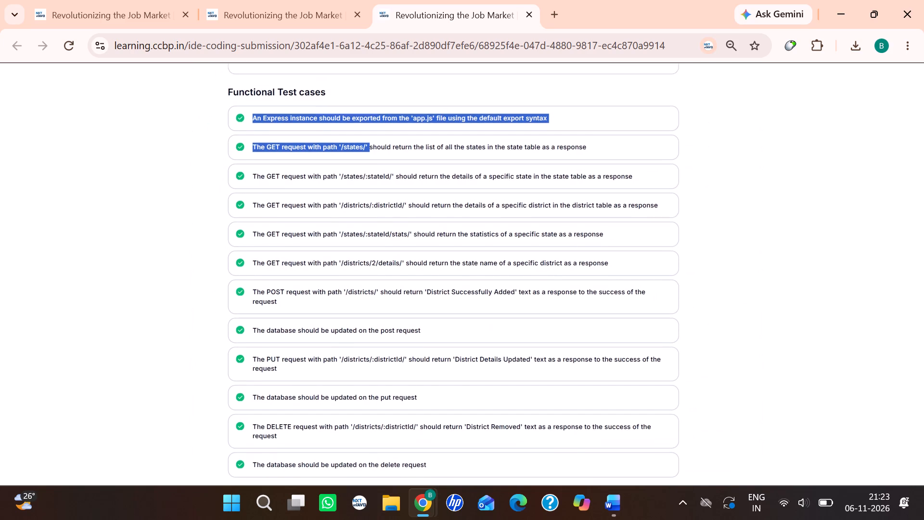
scroll(318, 349, "up", 1)
scroll(366, 330, "down", 1)
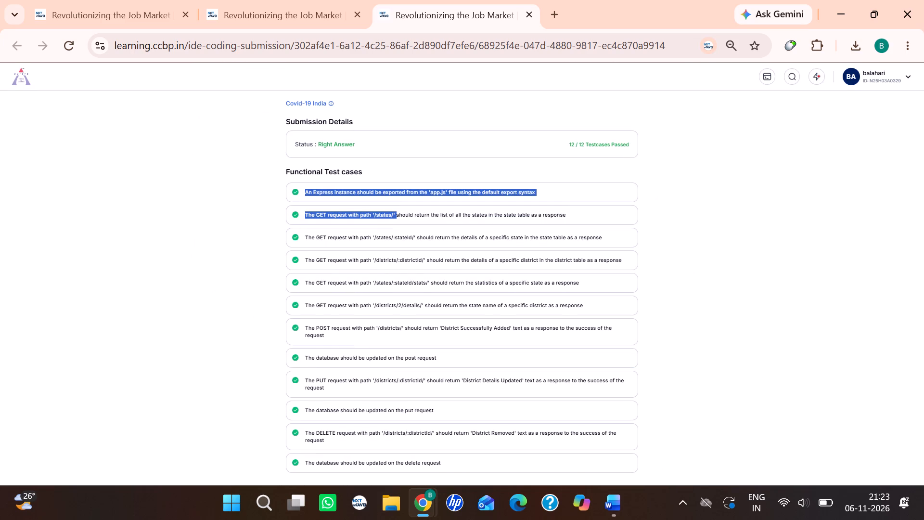
left_click(646, 267)
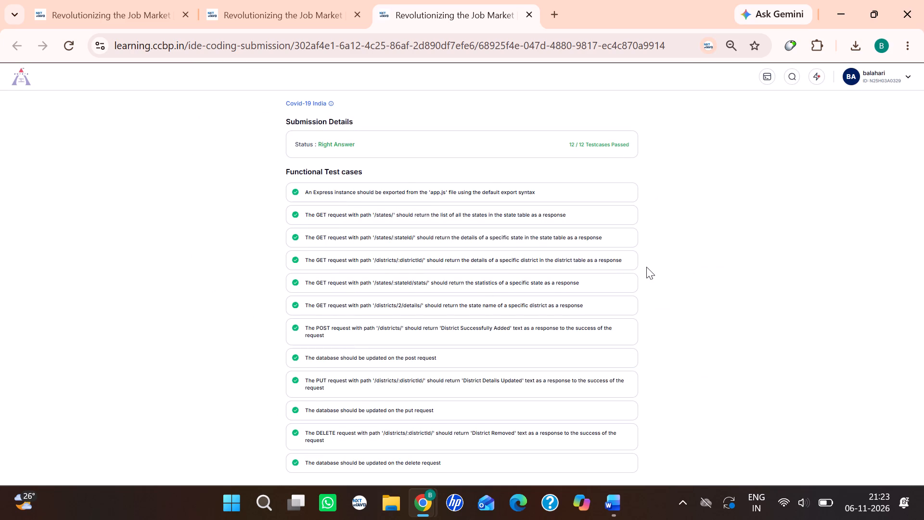
Capture a screenshot of the whole Covid-19 India submission page, from the site header to the last functional test case.
key("Print")
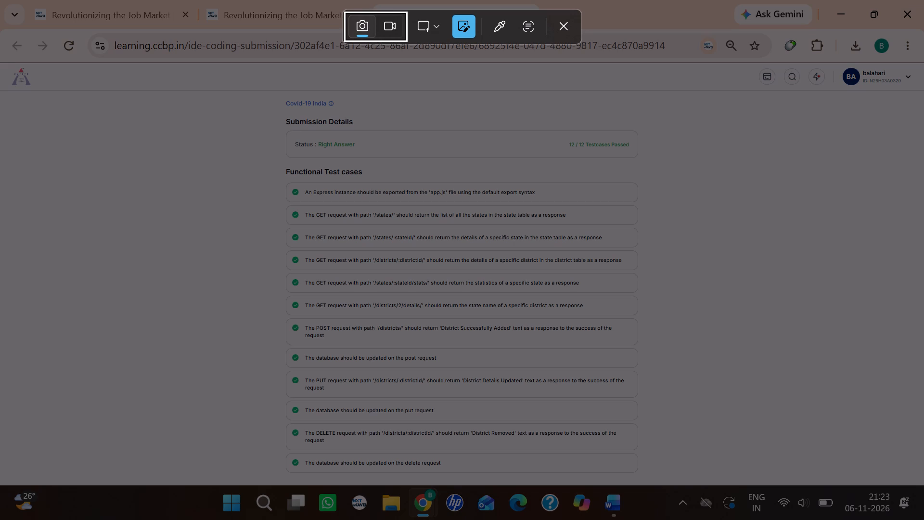
left_click_drag(2, 59, 658, 348)
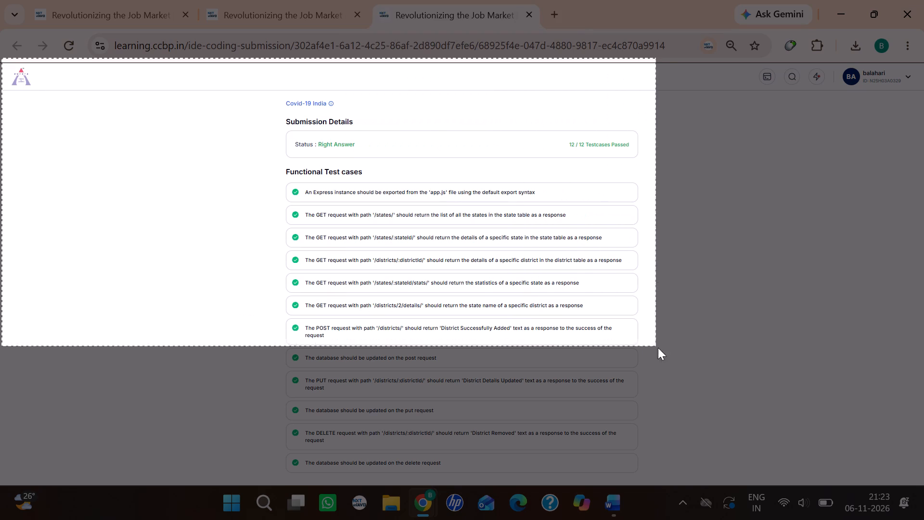
left_click_drag(658, 348, 863, 477)
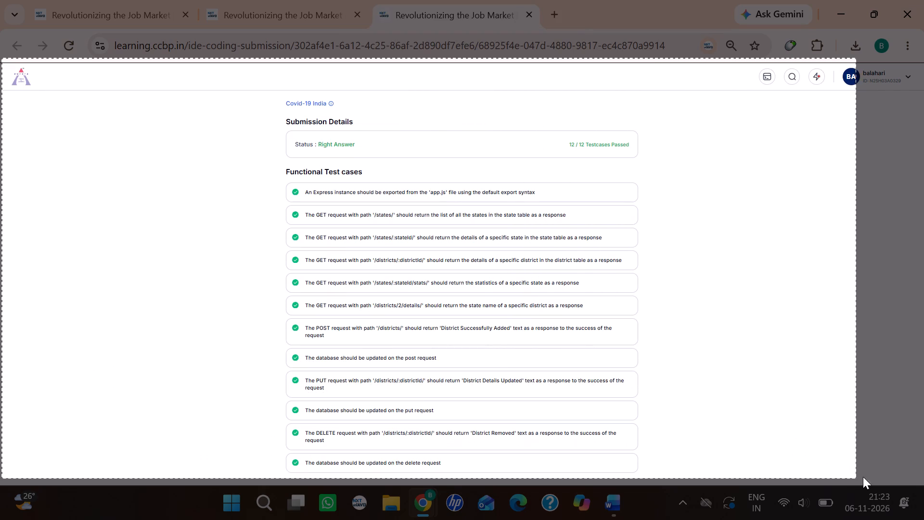
left_click_drag(863, 477, 923, 487)
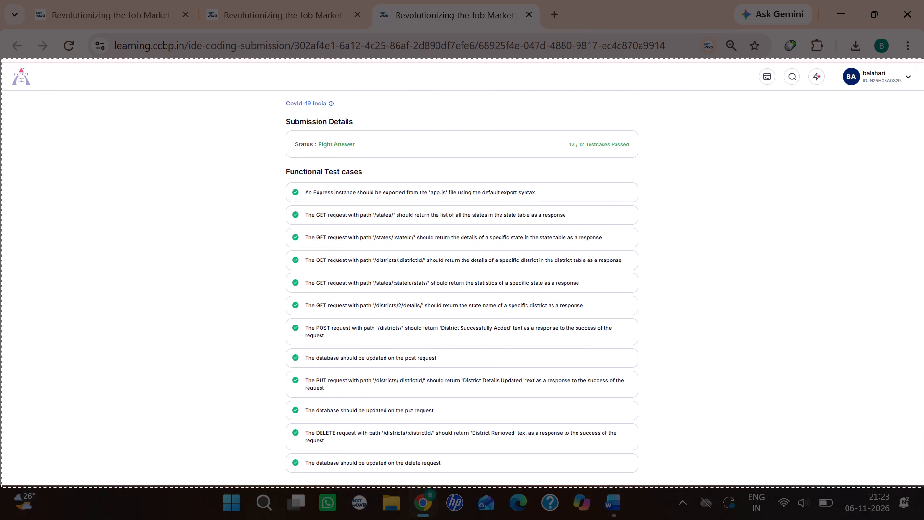
left_click_drag(923, 487, 923, 482)
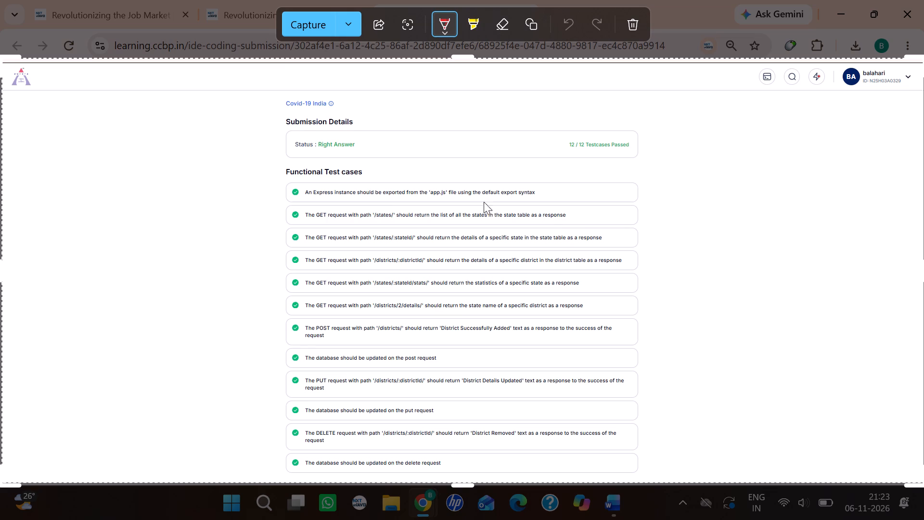
left_click(308, 24)
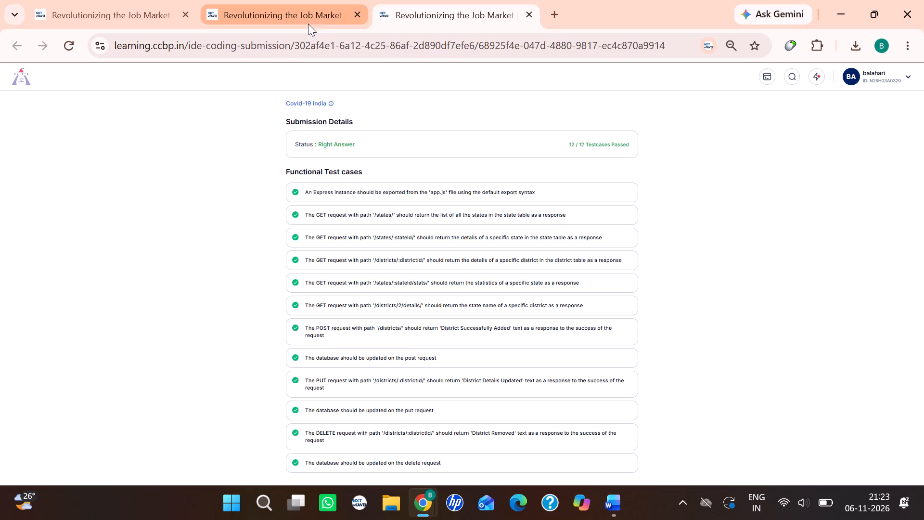
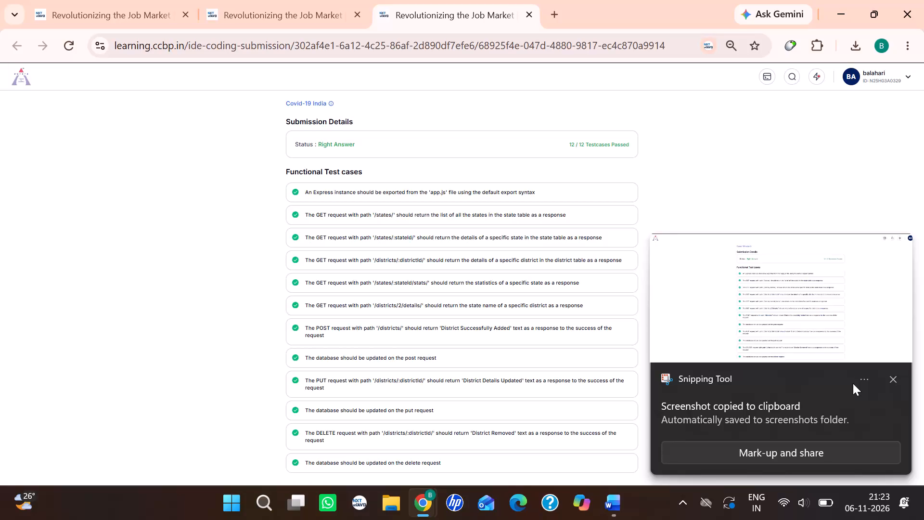
Paste the captured Covid-19 India submission screenshot on a new line below the SUBMISSION DETAILS heading in the Word report.
key("ctrl+c")
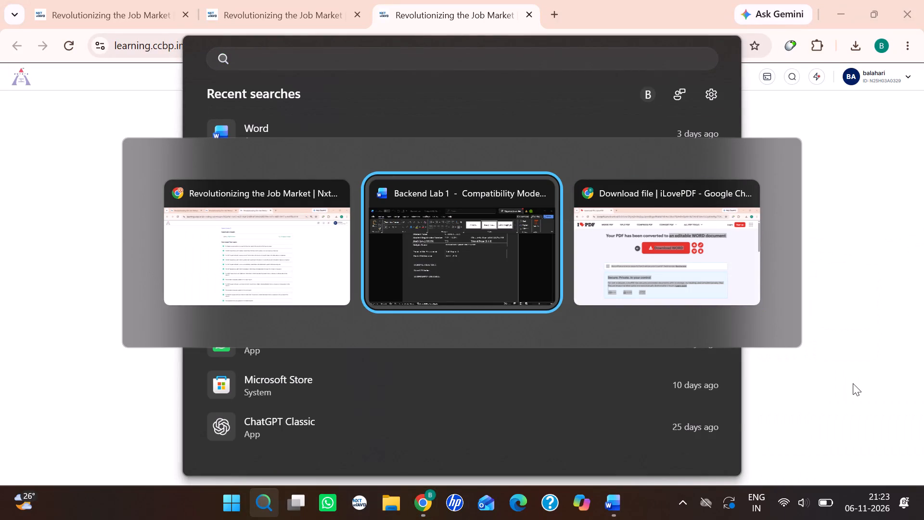
left_click(412, 388)
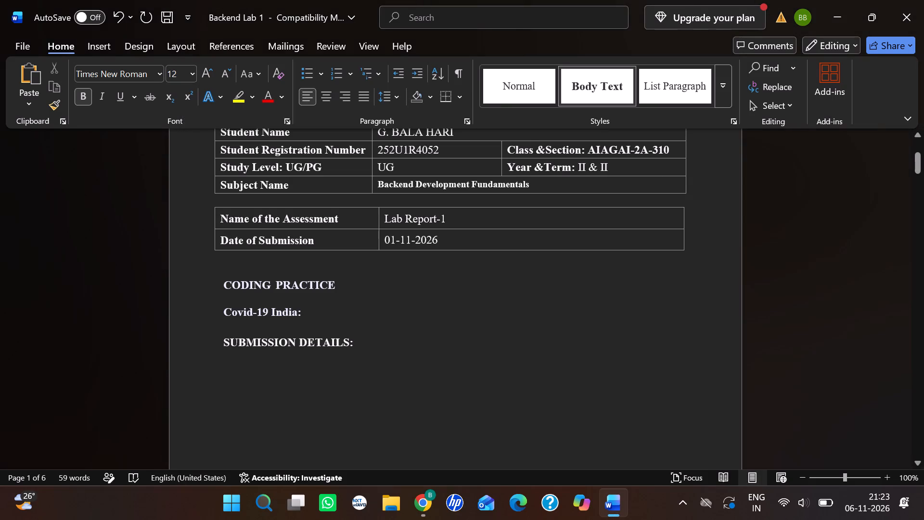
key("Return")
key("ctrl+v")
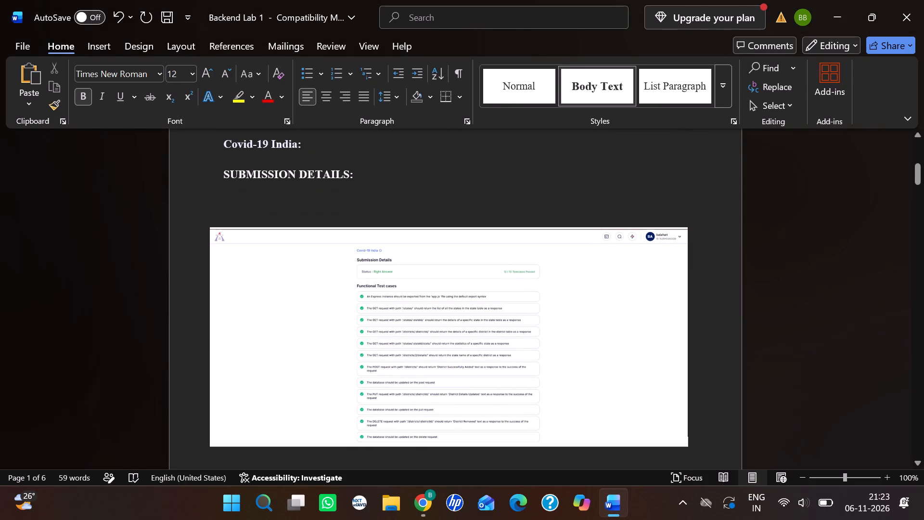
Examine the pasted submission screenshot at several zoom levels, along with the CODE heading and the page that follow it.
left_click(884, 480)
double_click(884, 480)
double_click(884, 480)
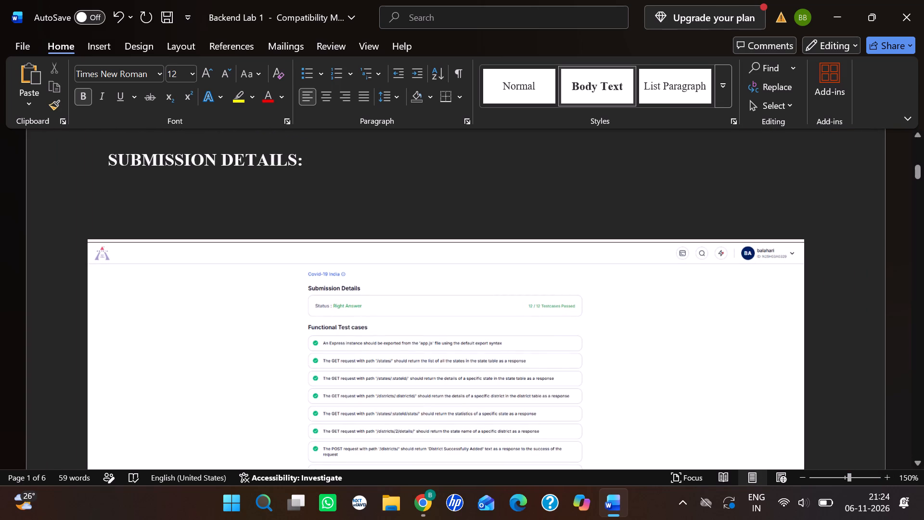
scroll(529, 355, "right", 1)
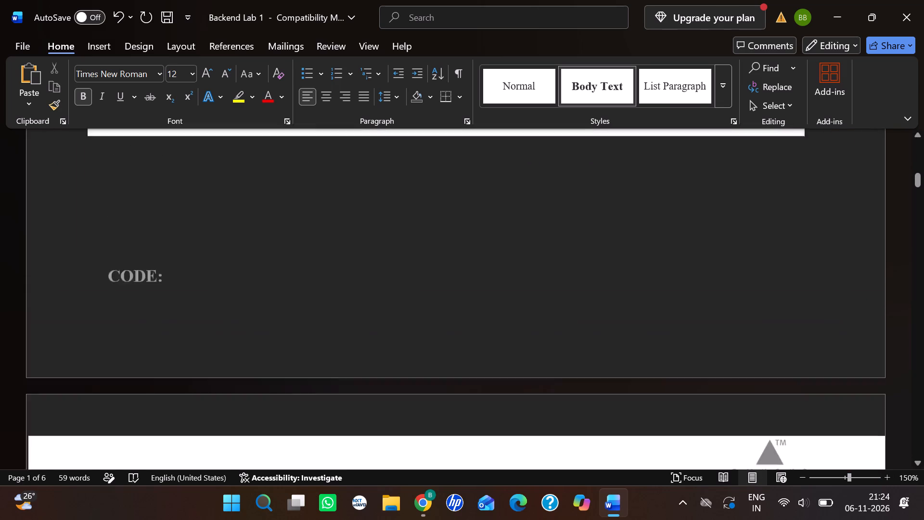
scroll(529, 355, "right", 1)
left_click(529, 355)
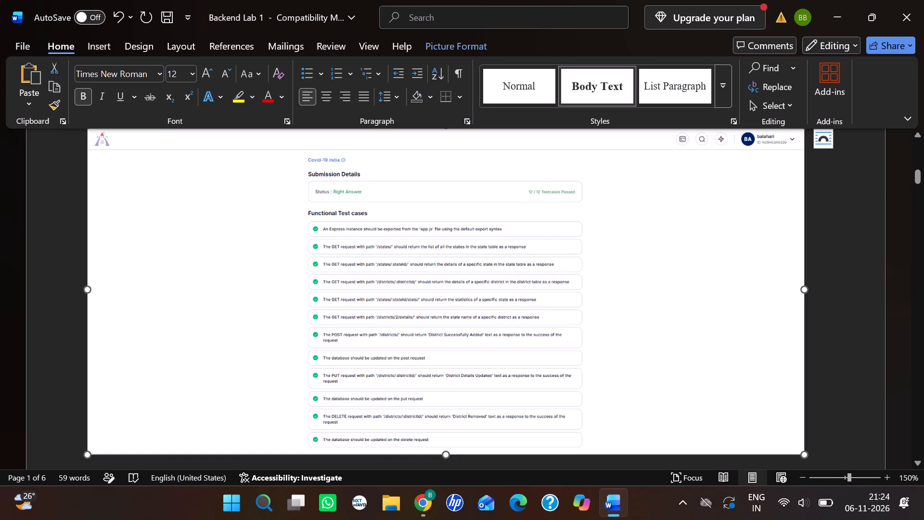
scroll(529, 355, "up", 6, "ctrl")
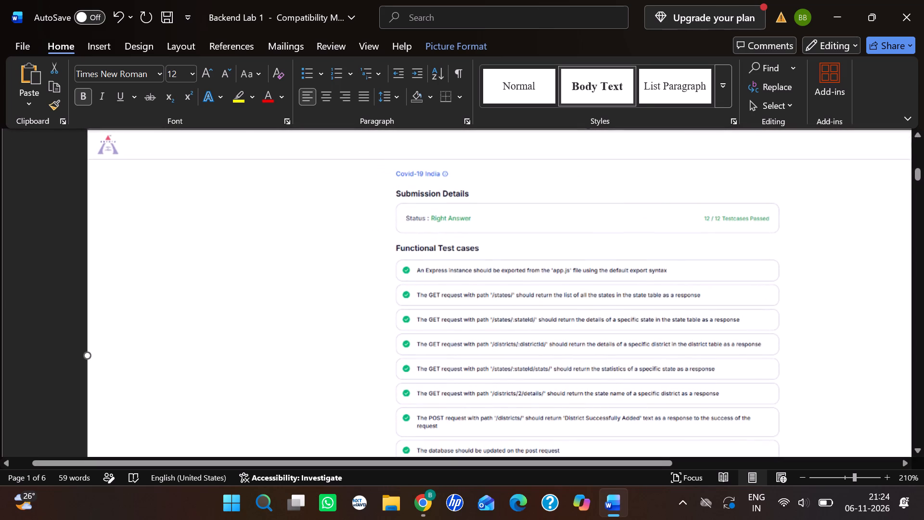
left_click_drag(507, 342, 475, 345)
left_click_drag(475, 345, 397, 360)
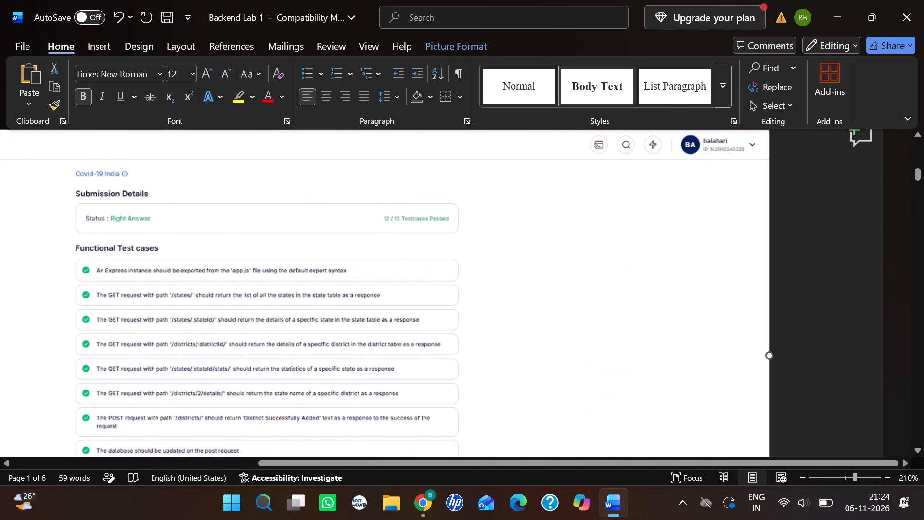
scroll(397, 360, "down", 5, "ctrl")
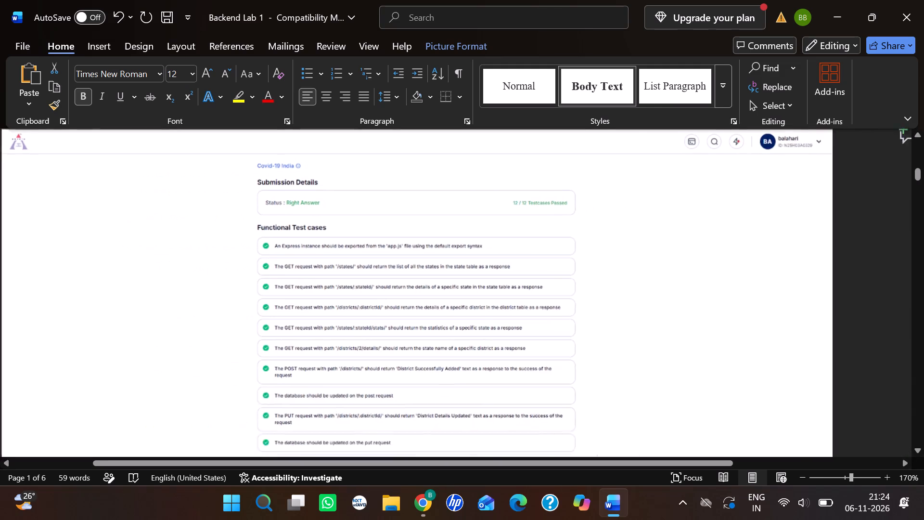
scroll(403, 356, "down", 1, "ctrl")
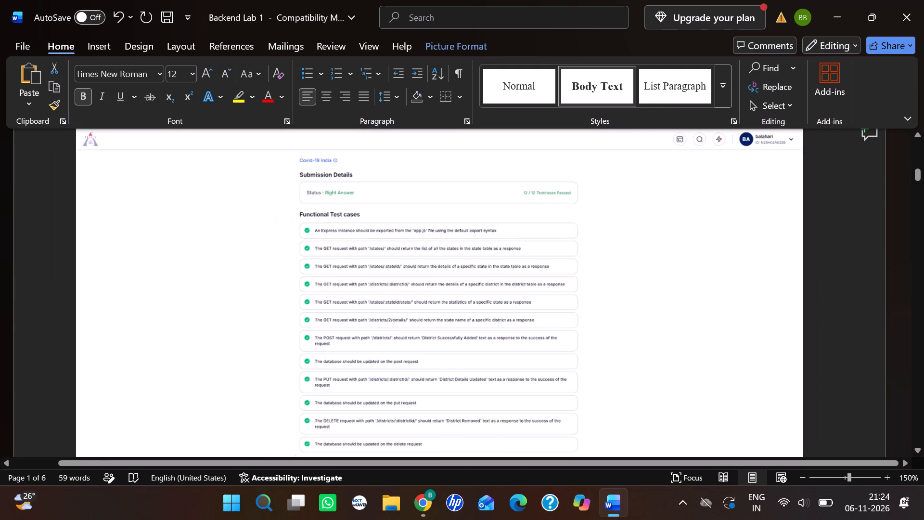
scroll(403, 356, "up", 1)
scroll(403, 356, "down", 2, "ctrl")
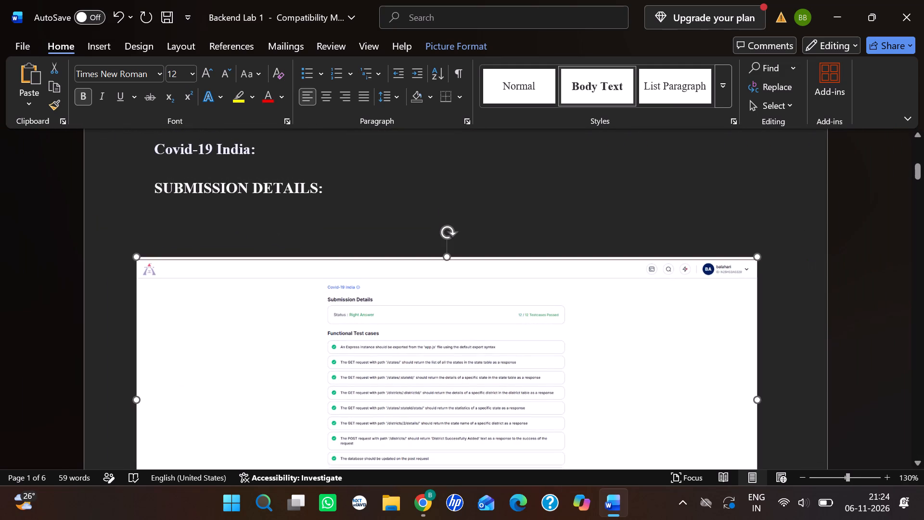
scroll(359, 341, "up", 1)
scroll(359, 341, "down", 2, "ctrl")
scroll(388, 321, "down", 1)
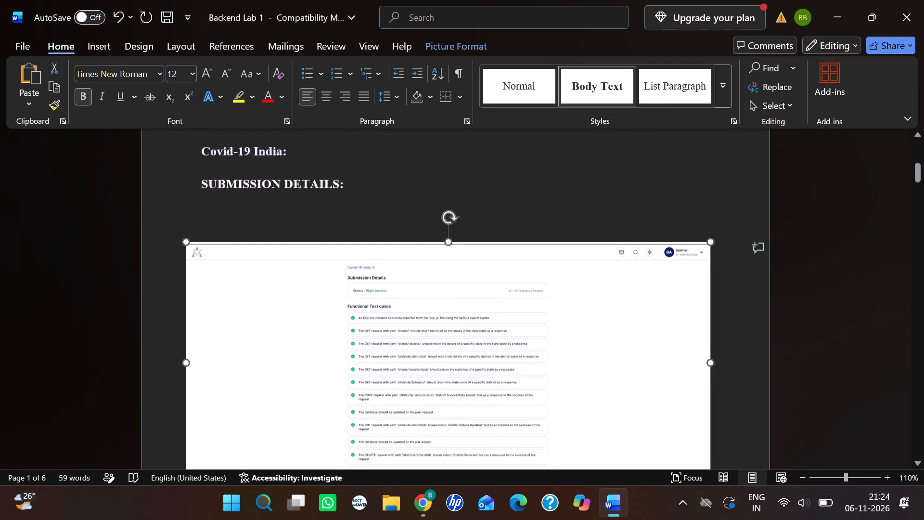
scroll(388, 321, "down", 3)
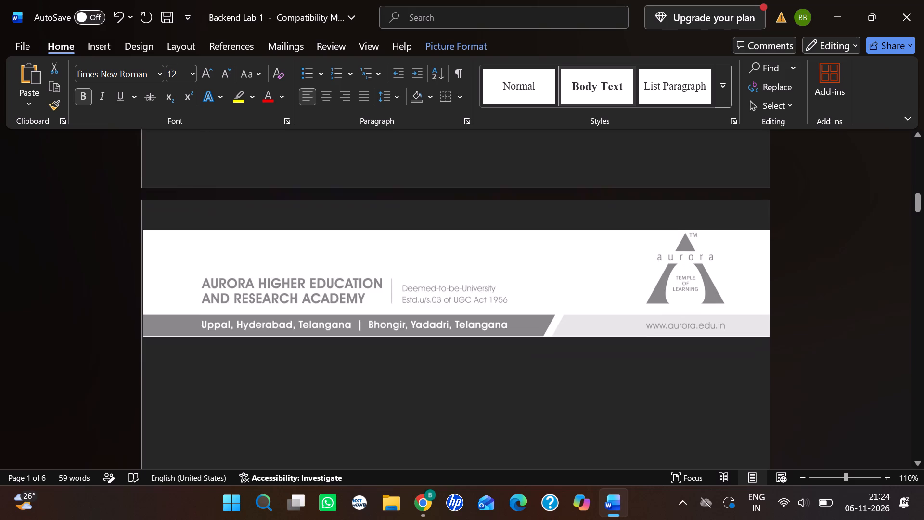
scroll(397, 307, "down", 1)
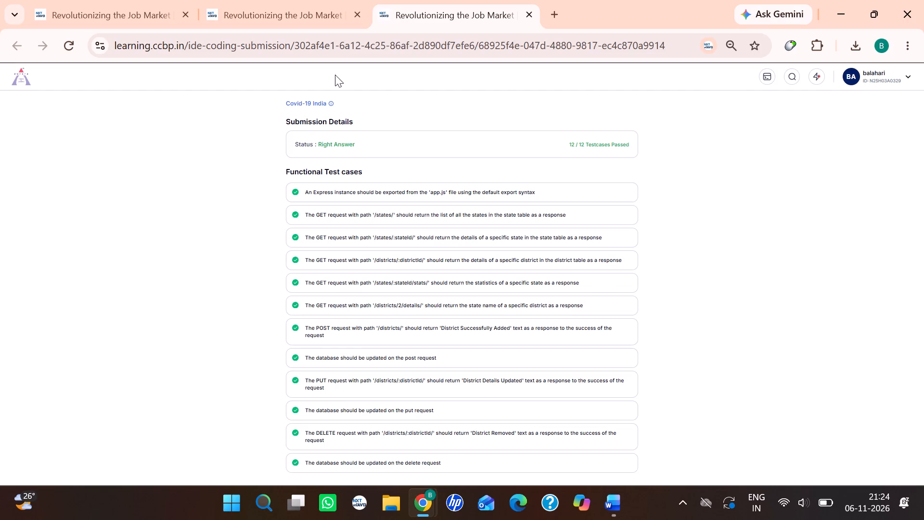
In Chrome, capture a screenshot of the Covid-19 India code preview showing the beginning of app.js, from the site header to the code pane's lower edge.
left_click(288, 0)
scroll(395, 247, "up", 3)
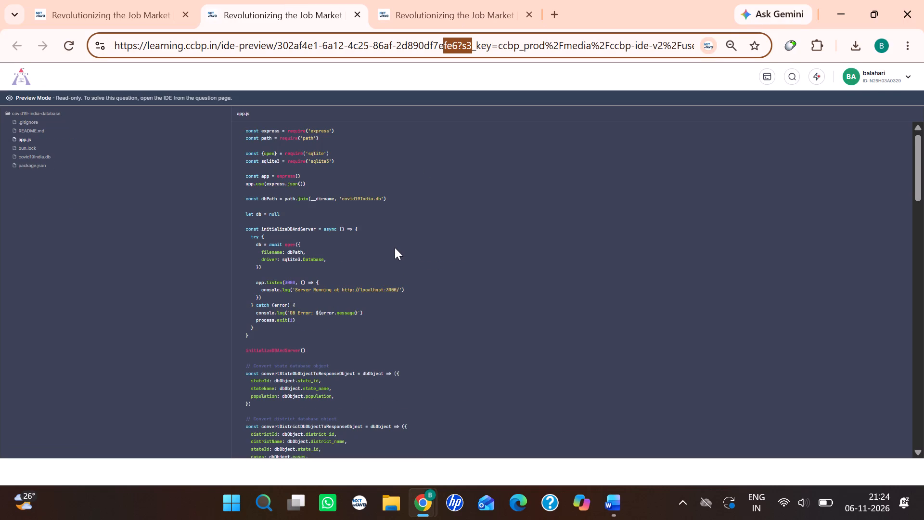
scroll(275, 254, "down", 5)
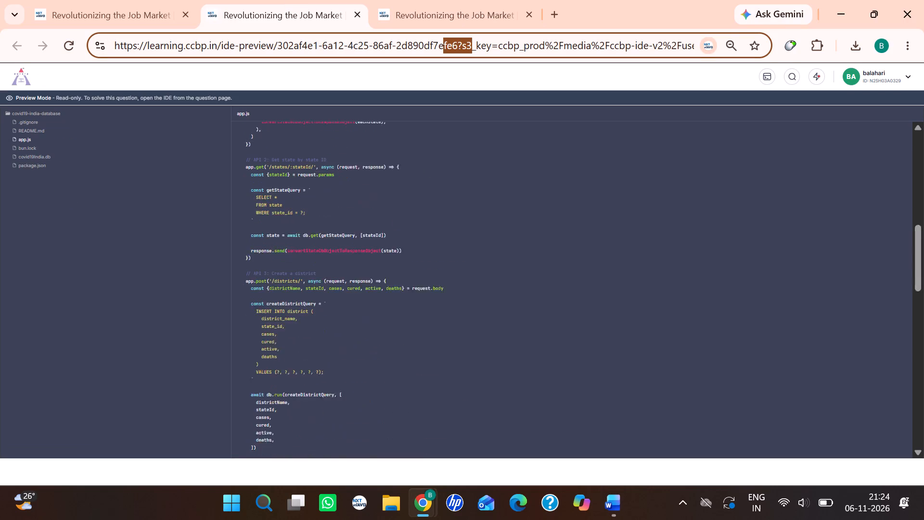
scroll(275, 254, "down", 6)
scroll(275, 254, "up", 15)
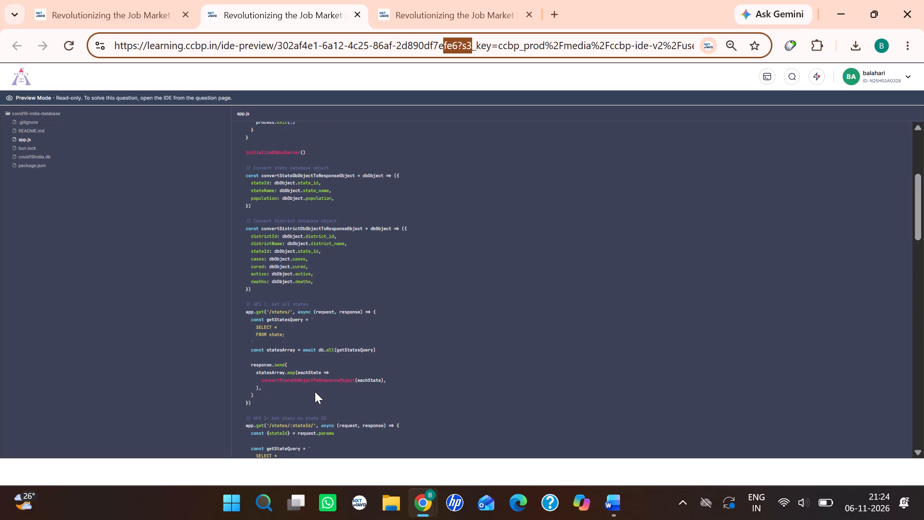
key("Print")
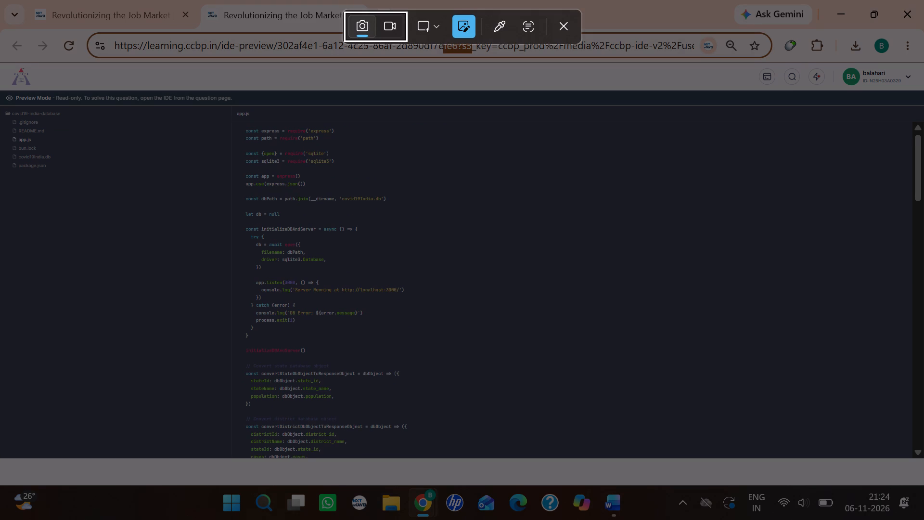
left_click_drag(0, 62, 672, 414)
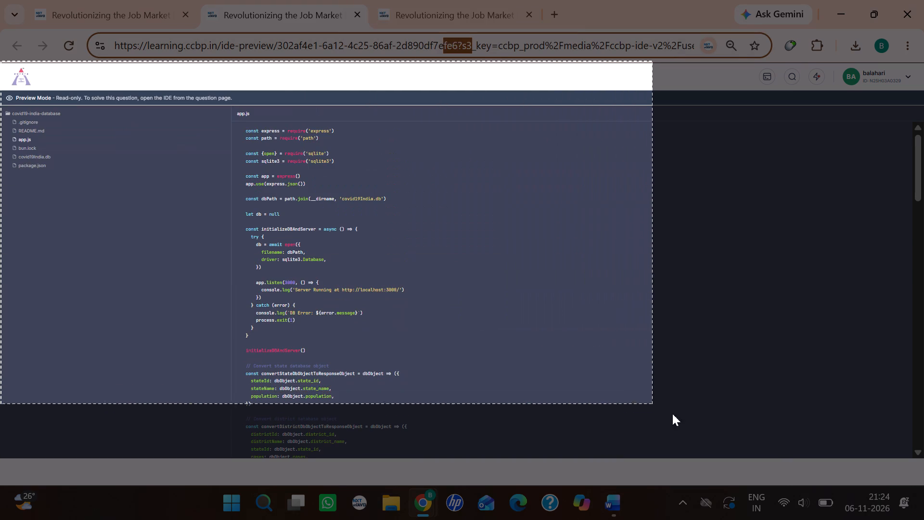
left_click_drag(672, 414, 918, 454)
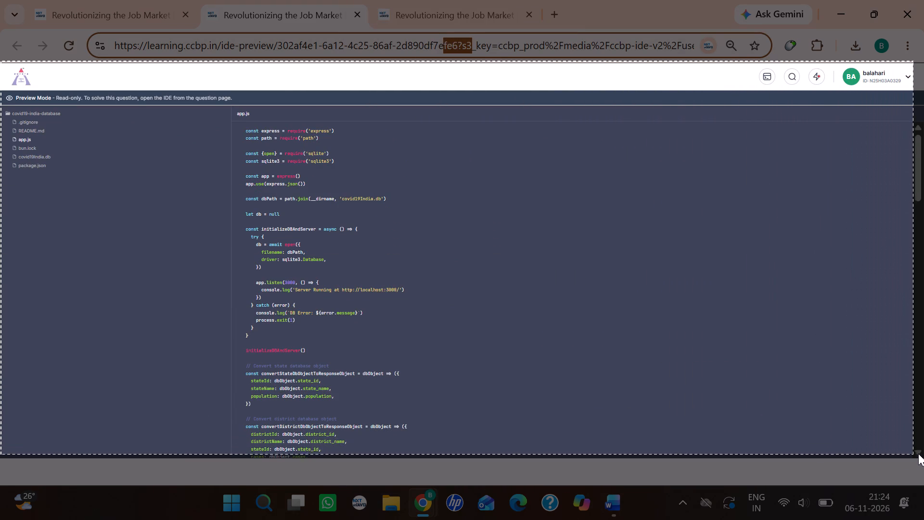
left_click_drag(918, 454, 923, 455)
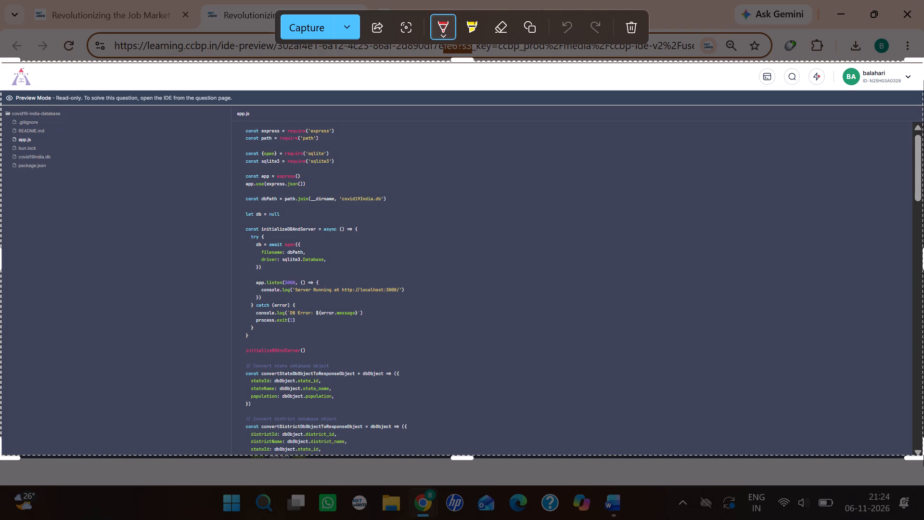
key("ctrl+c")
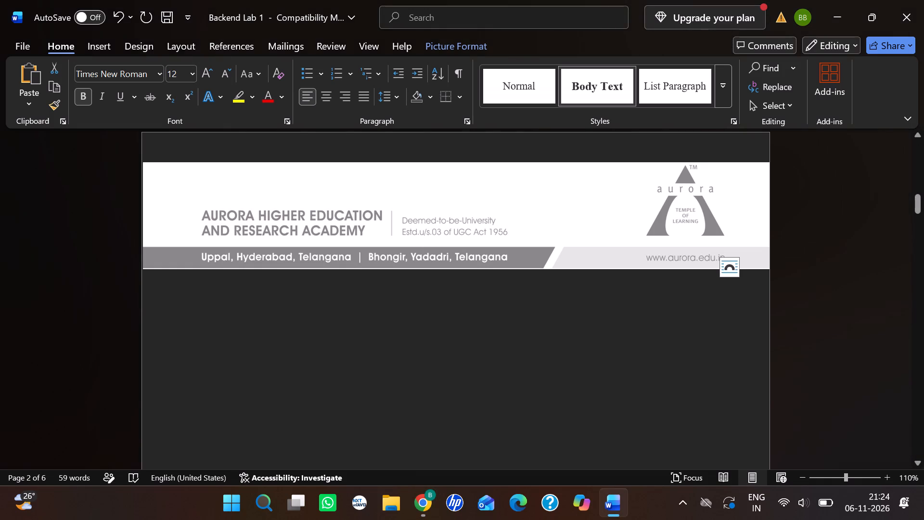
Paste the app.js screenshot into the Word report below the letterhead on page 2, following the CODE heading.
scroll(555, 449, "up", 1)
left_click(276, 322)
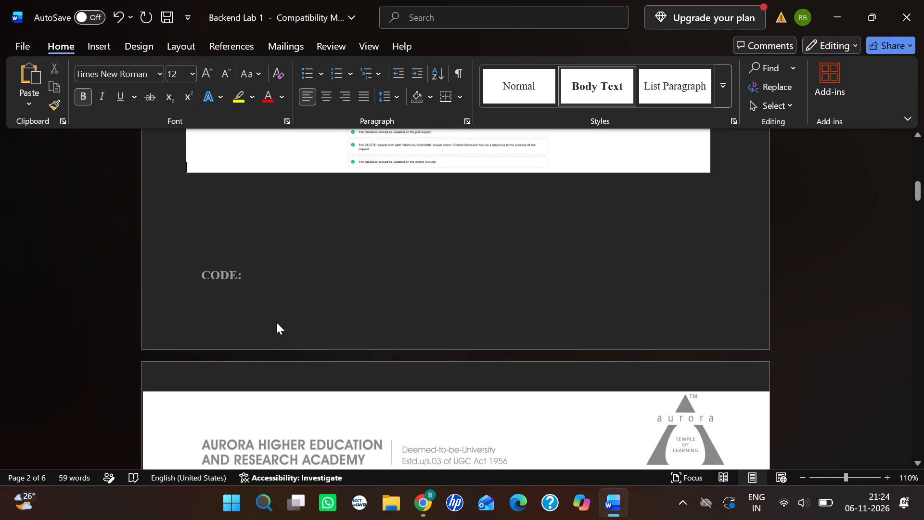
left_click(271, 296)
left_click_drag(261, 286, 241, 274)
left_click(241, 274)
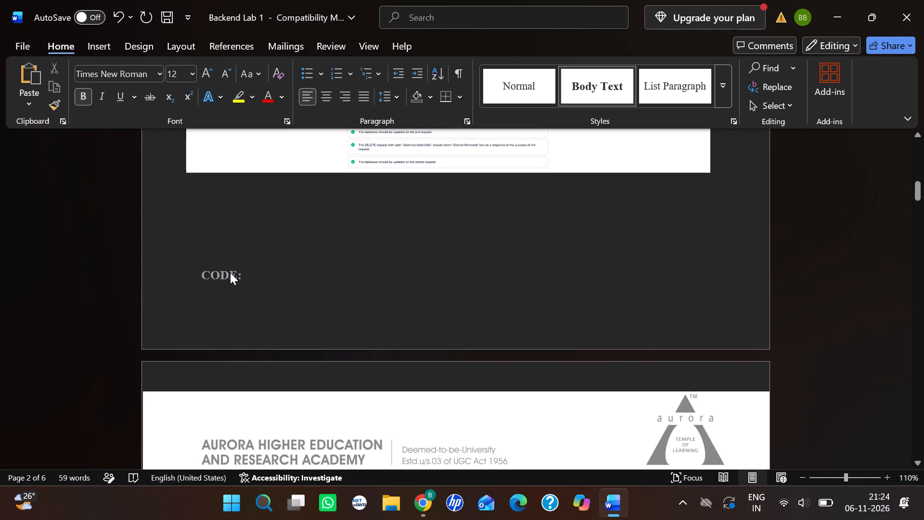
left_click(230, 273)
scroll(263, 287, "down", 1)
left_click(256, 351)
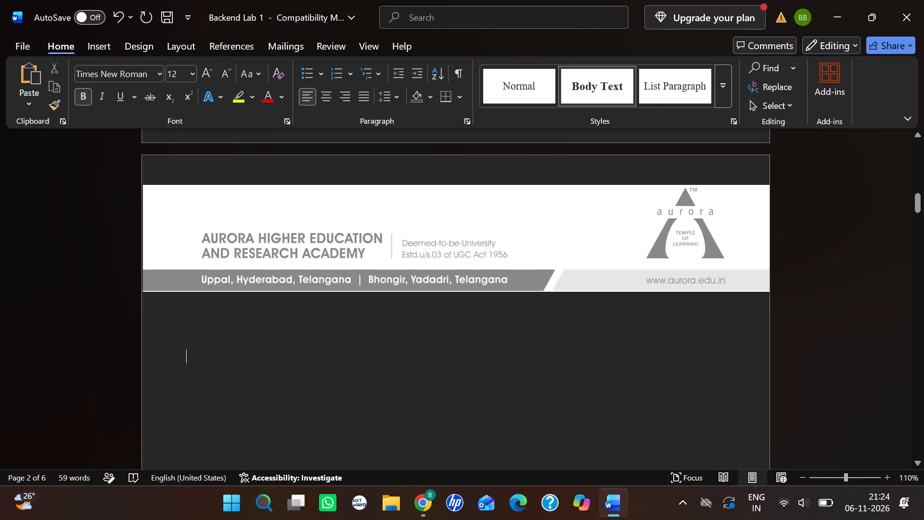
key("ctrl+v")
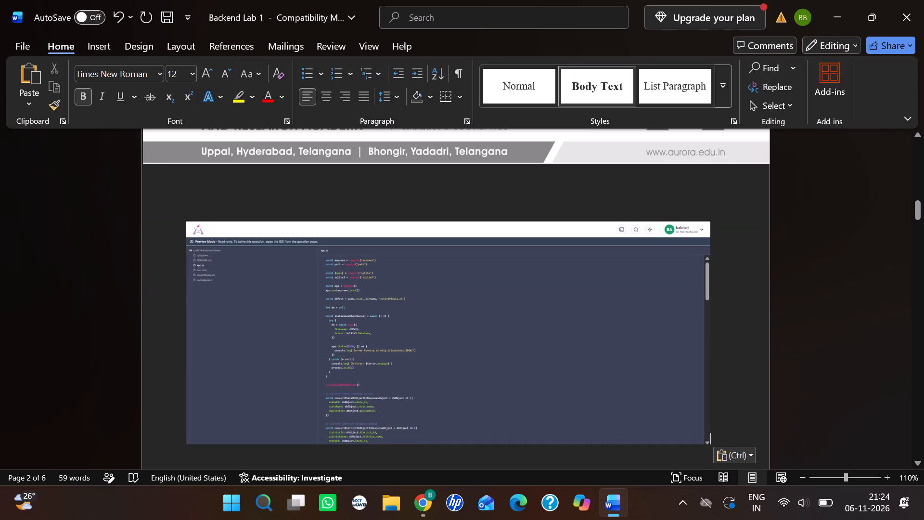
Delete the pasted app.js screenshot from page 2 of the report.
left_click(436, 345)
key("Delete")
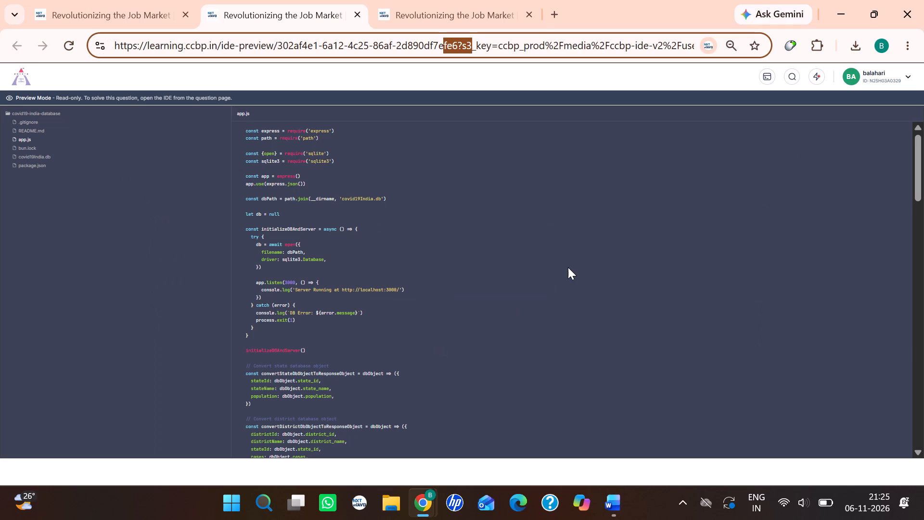
Switch back to Chrome and set the Covid-19 India code preview's page zoom to 67%.
key("ctrl+equal")
scroll(449, 252, "up", 1)
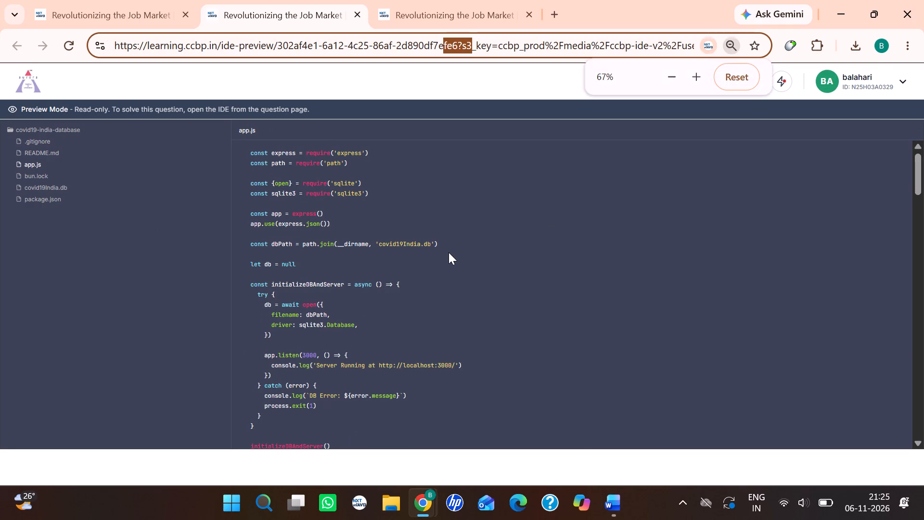
scroll(449, 252, "up", 1)
left_click_drag(308, 242, 584, 0)
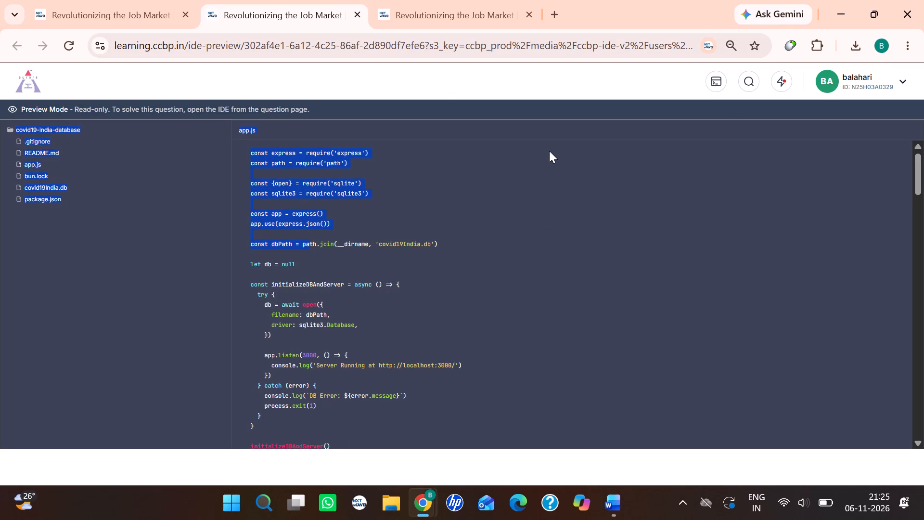
left_click(549, 151)
Look through the app.js code from the database setup to the API handlers and return to its beginning.
scroll(549, 151, "down", 11)
scroll(549, 151, "up", 13)
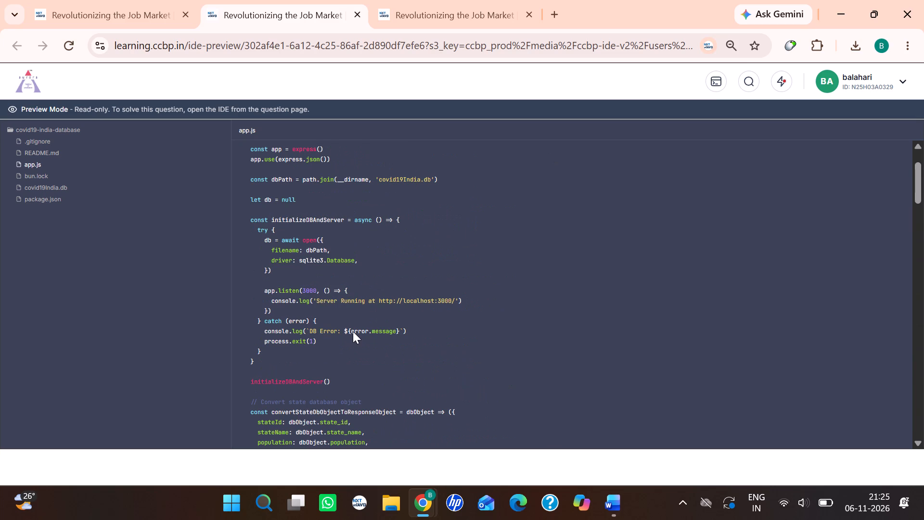
scroll(353, 331, "down", 3)
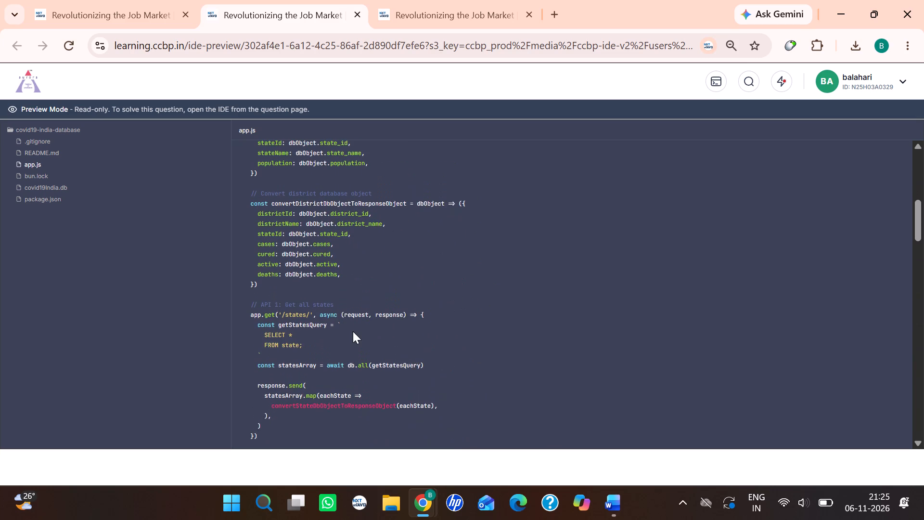
scroll(353, 331, "down", 6)
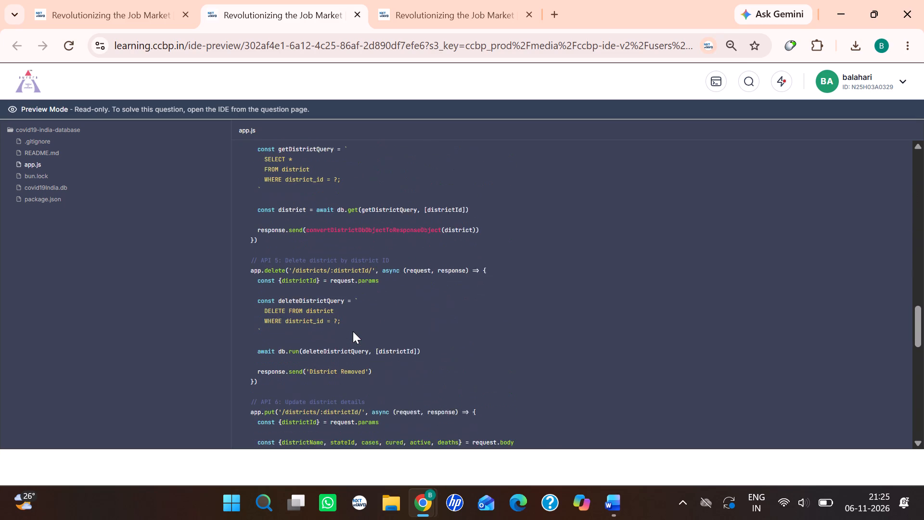
scroll(353, 331, "down", 8)
scroll(353, 331, "up", 6)
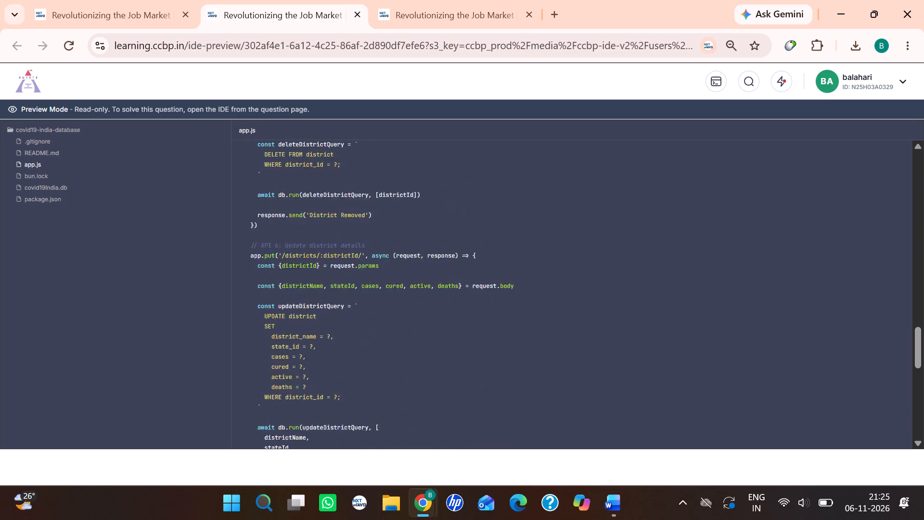
scroll(353, 331, "up", 9)
scroll(255, 228, "up", 1)
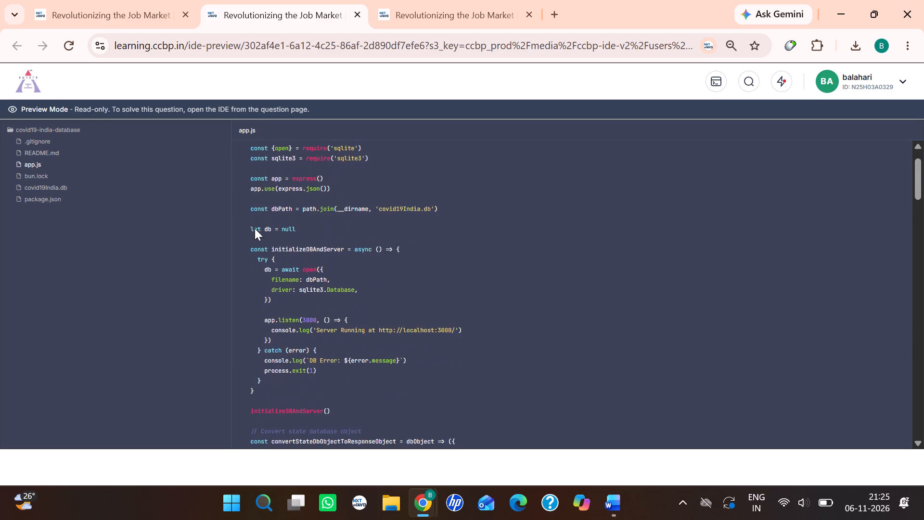
Look through app.js from the database setup down to the API 8 handler at the end of the file.
scroll(255, 228, "up", 1)
scroll(255, 228, "down", 3)
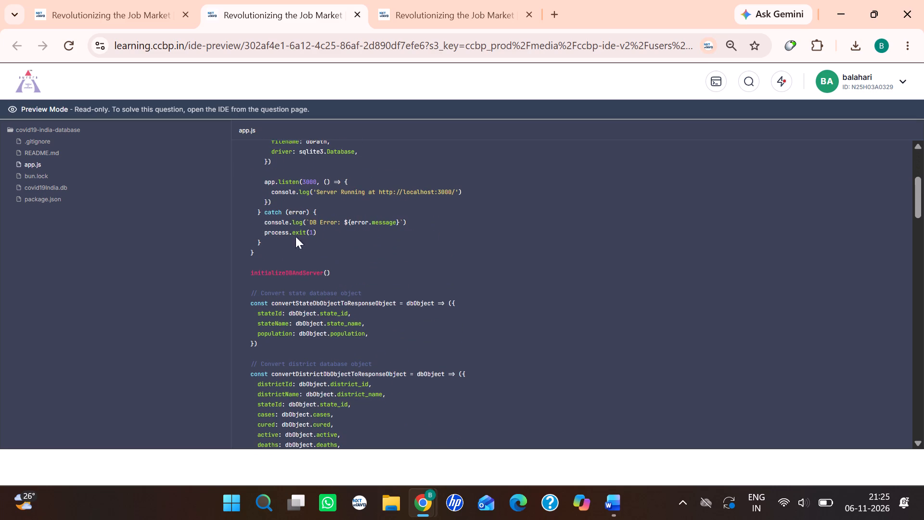
scroll(300, 260, "down", 4)
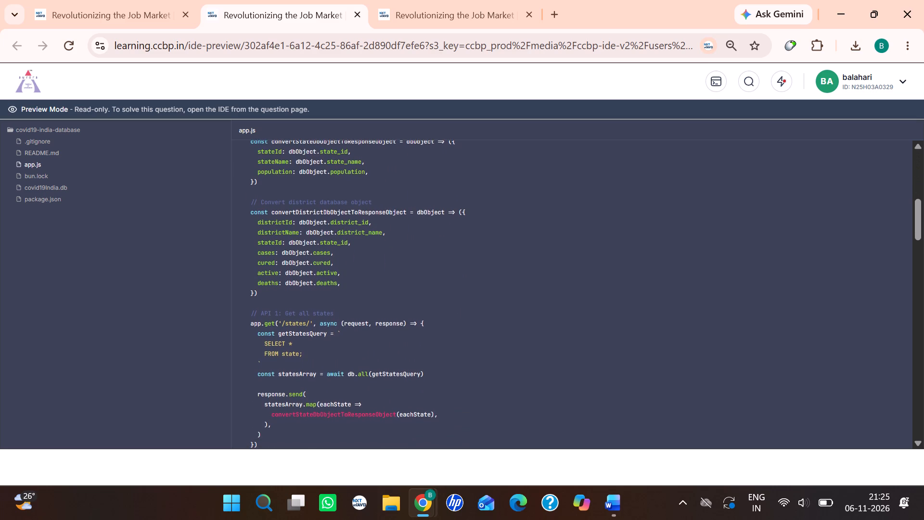
scroll(300, 260, "down", 2)
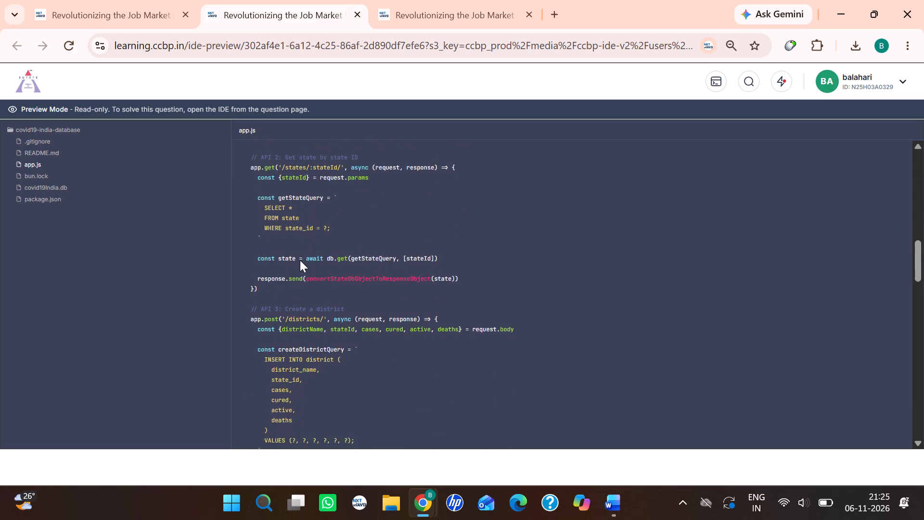
scroll(300, 260, "down", 3)
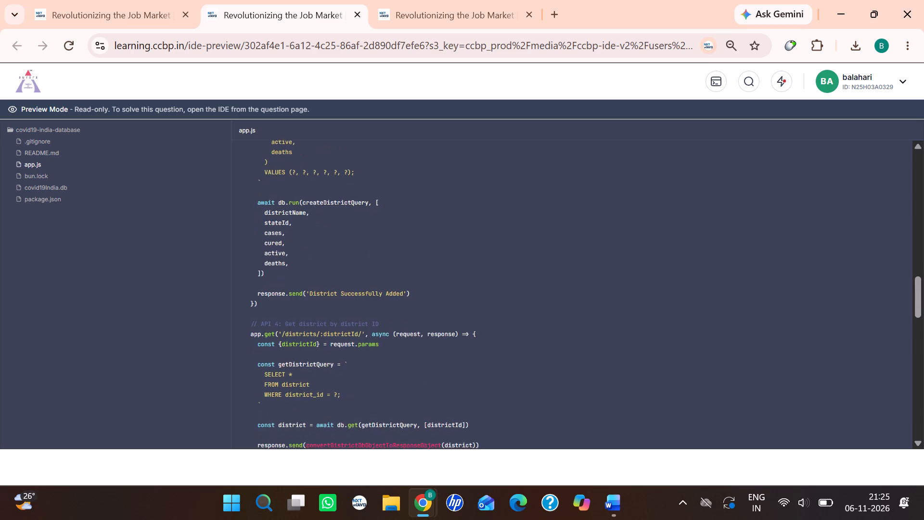
scroll(300, 260, "down", 5)
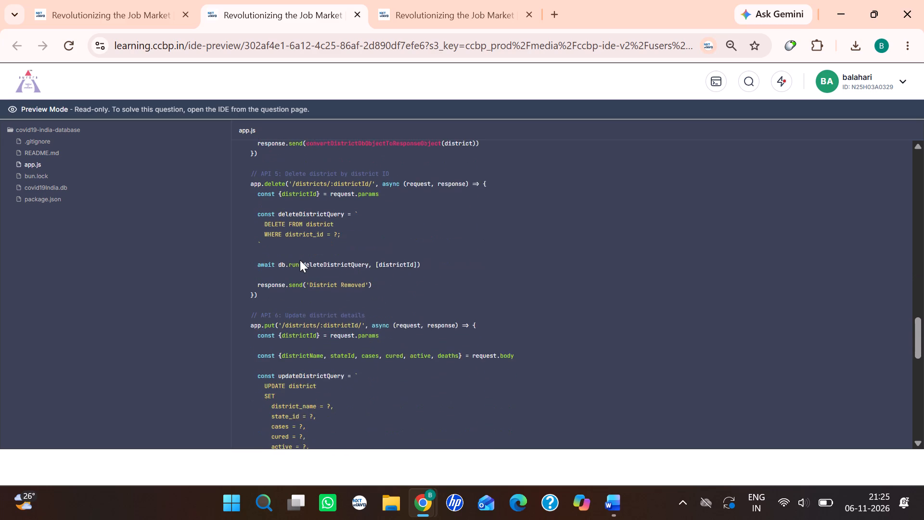
scroll(300, 260, "down", 5)
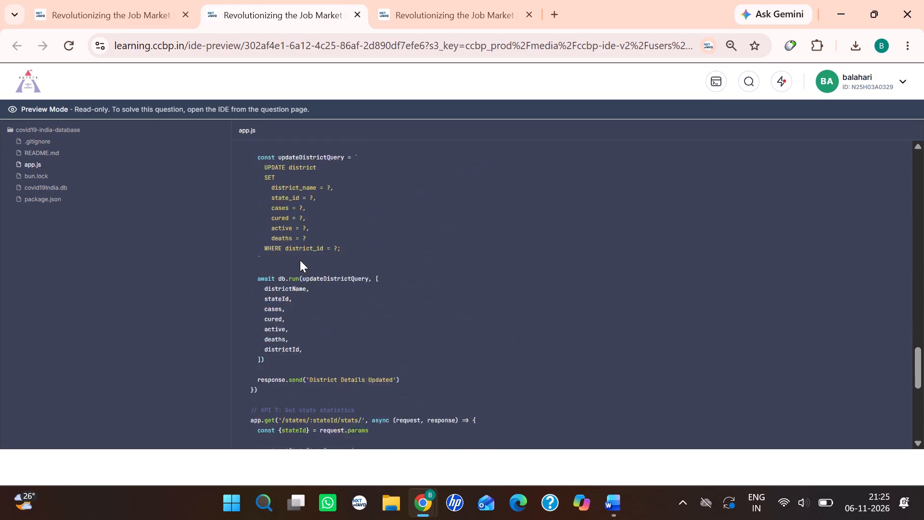
scroll(300, 260, "down", 8)
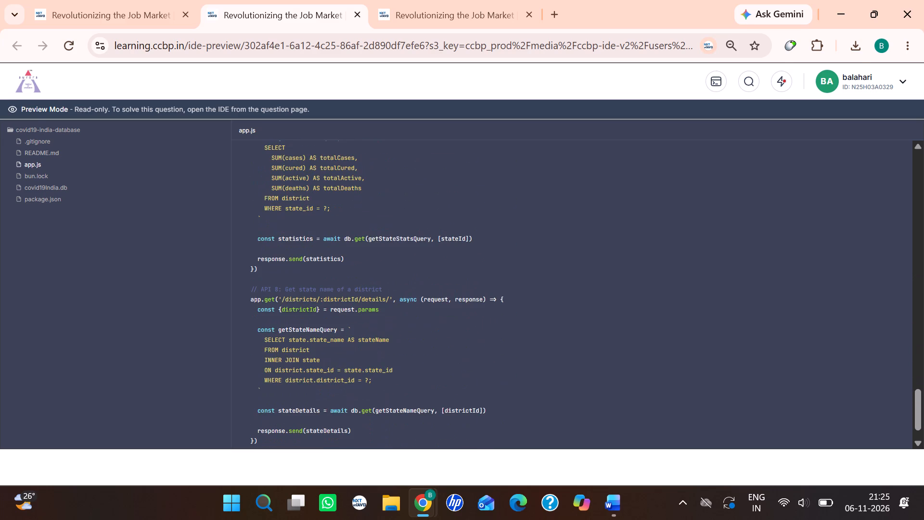
Set the code preview's page zoom to 50% and copy a screenshot of the full-width preview showing the beginning of app.js.
key("ctrl+minus")
scroll(300, 260, "up", 12)
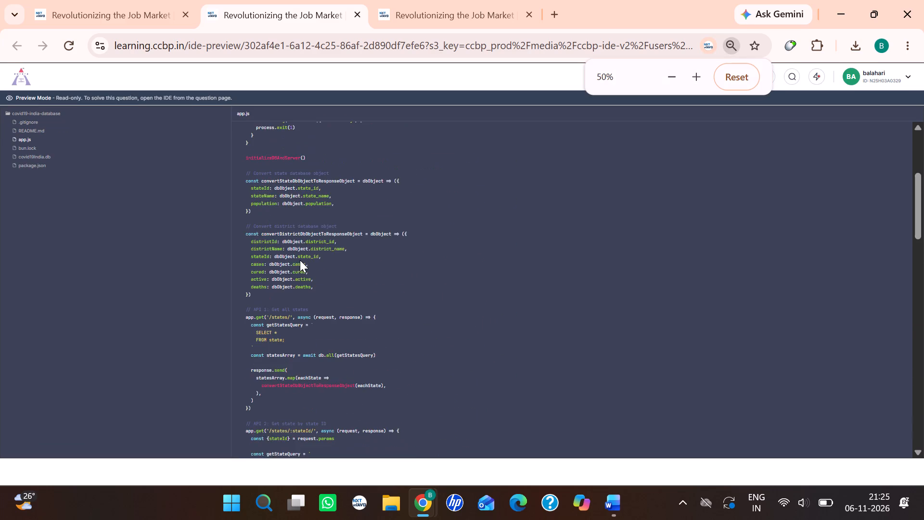
left_click(456, 209)
key("Print")
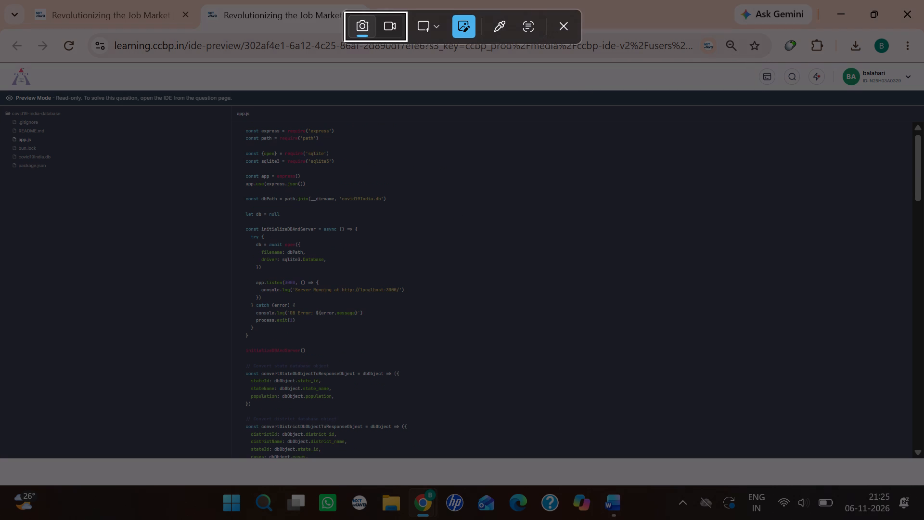
left_click_drag(0, 60, 293, 237)
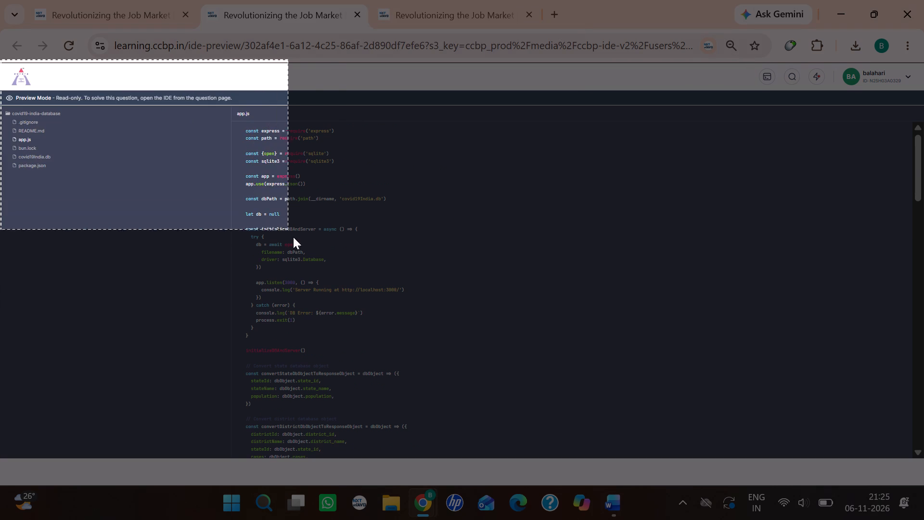
left_click_drag(293, 237, 421, 451)
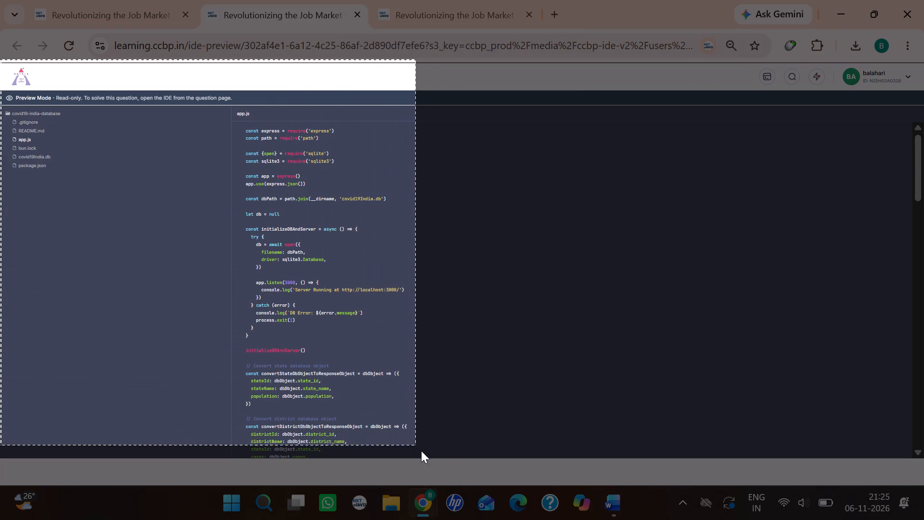
left_click_drag(421, 451, 637, 462)
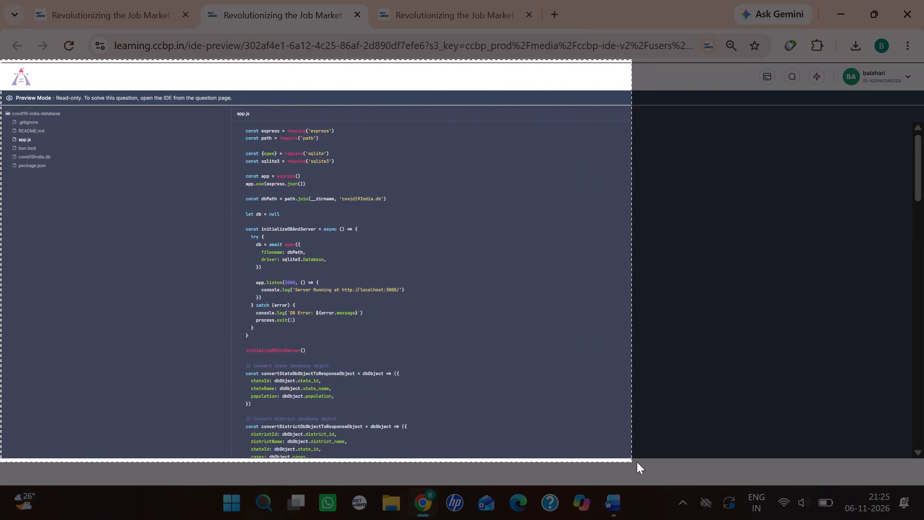
left_click_drag(637, 462, 825, 460)
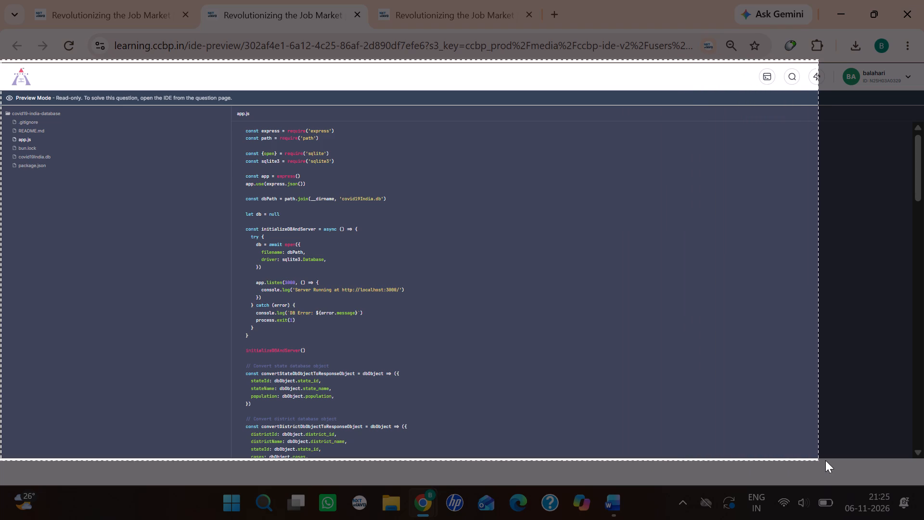
left_click_drag(825, 460, 923, 460)
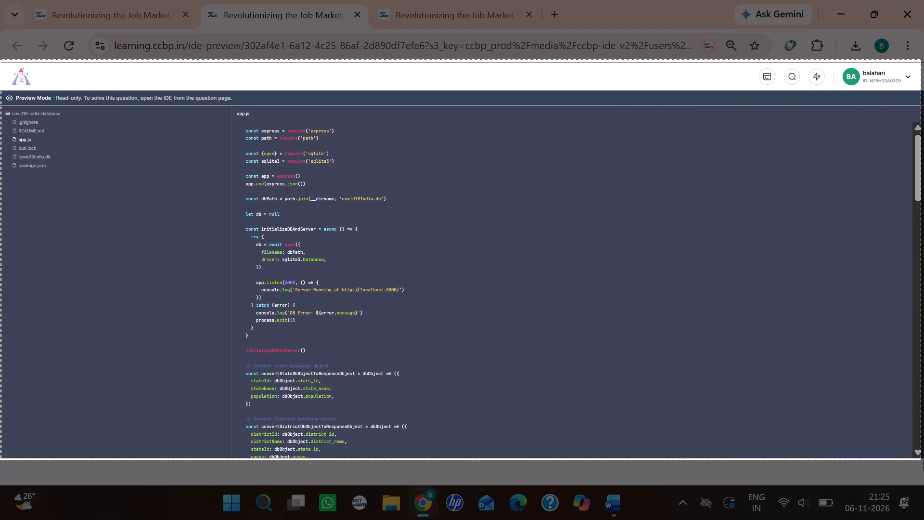
left_click_drag(923, 460, 914, 462)
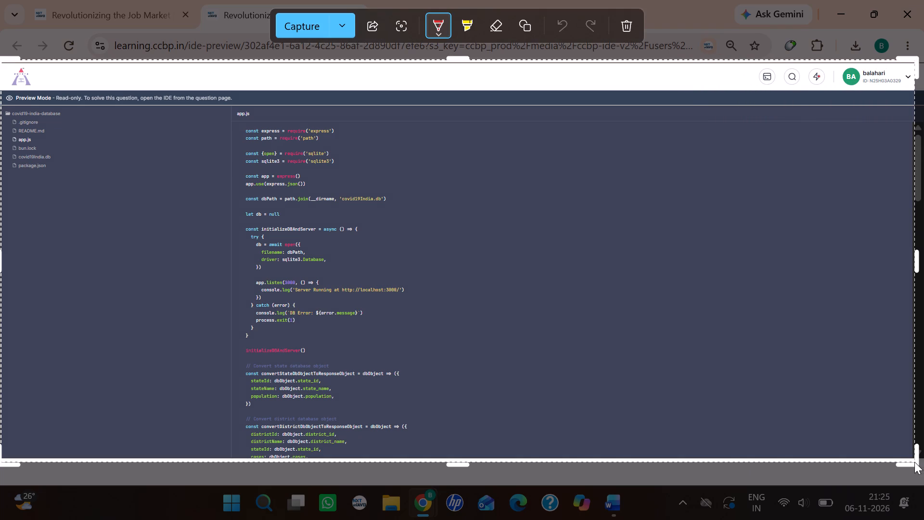
key("ctrl+c")
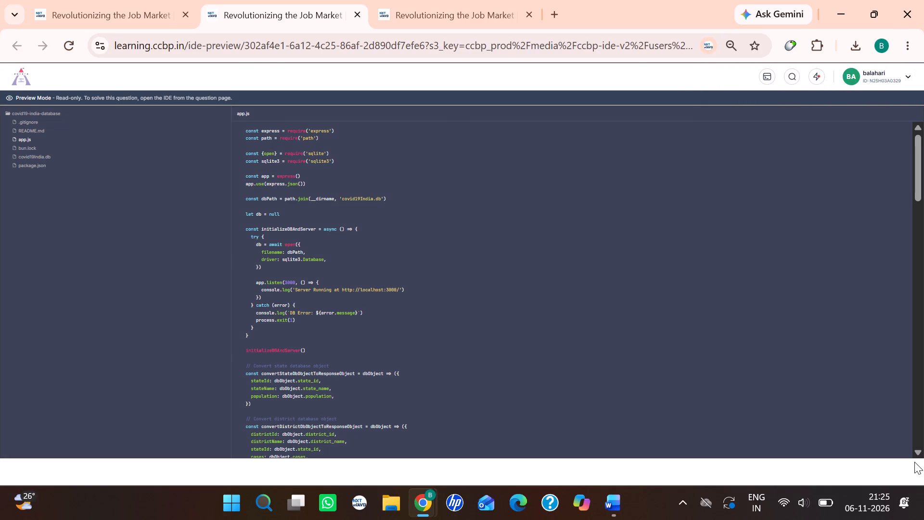
Switch to Word and paste the app.js screenshot below the letterhead on page 2 of the report.
key("ctrl+v")
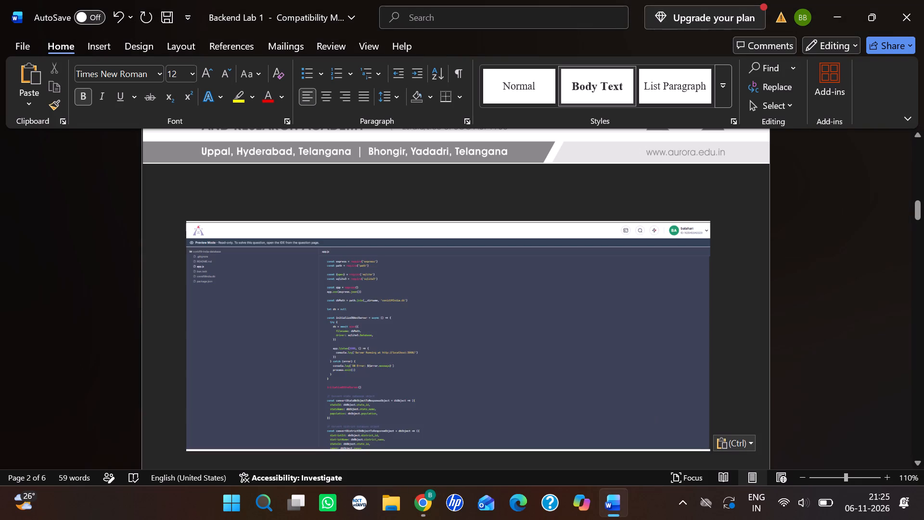
Examine how legible the code is in the pasted app.js screenshot at higher magnification.
scroll(516, 421, "up", 4, "ctrl")
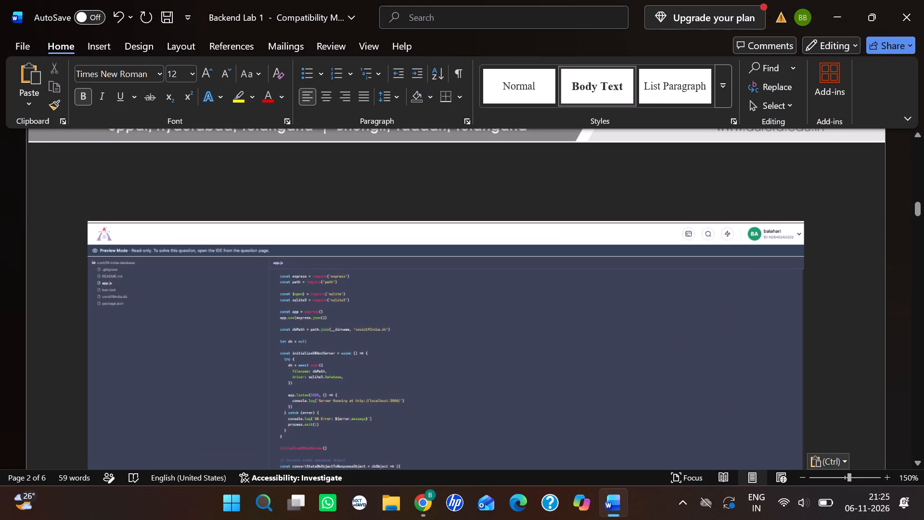
scroll(445, 382, "up", 5, "ctrl")
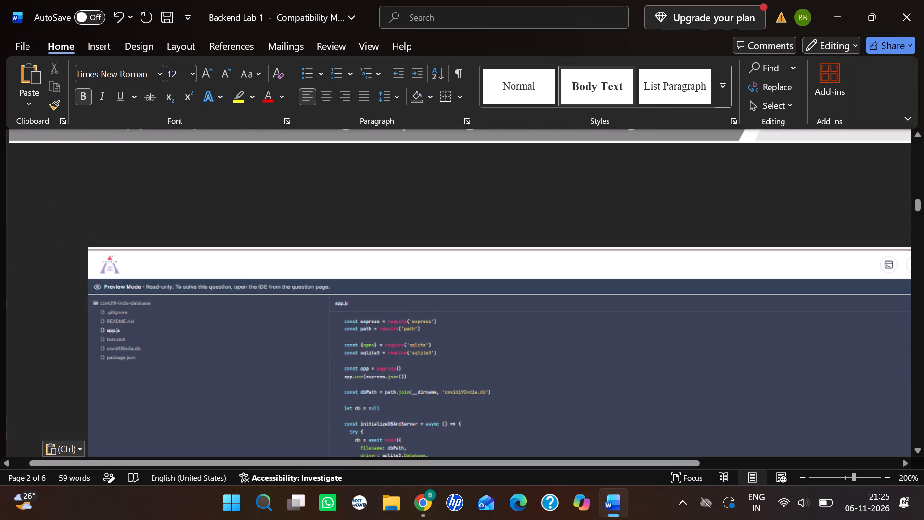
scroll(445, 382, "up", 8, "ctrl")
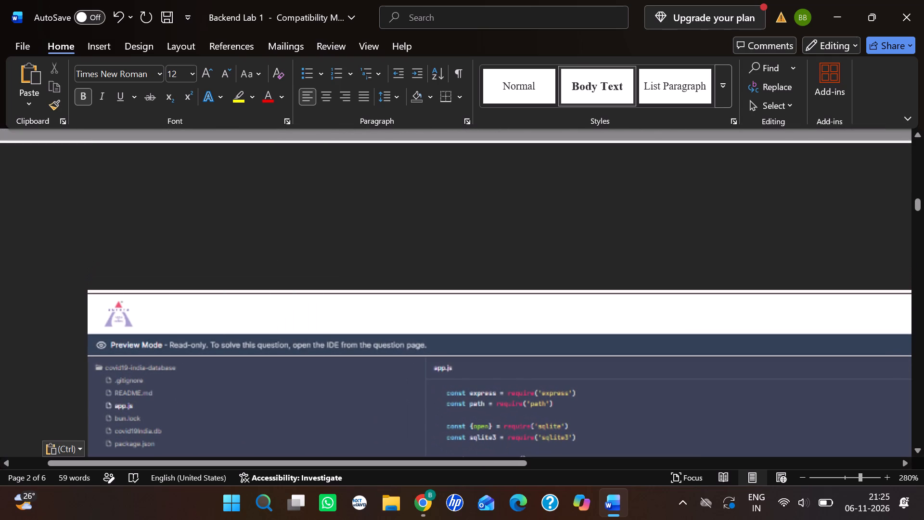
scroll(445, 382, "down", 7, "ctrl")
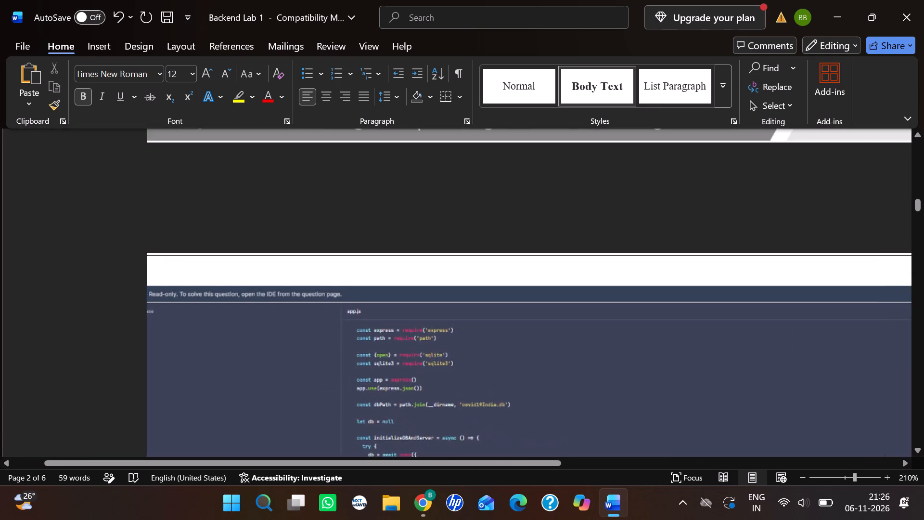
scroll(445, 382, "down", 6, "ctrl")
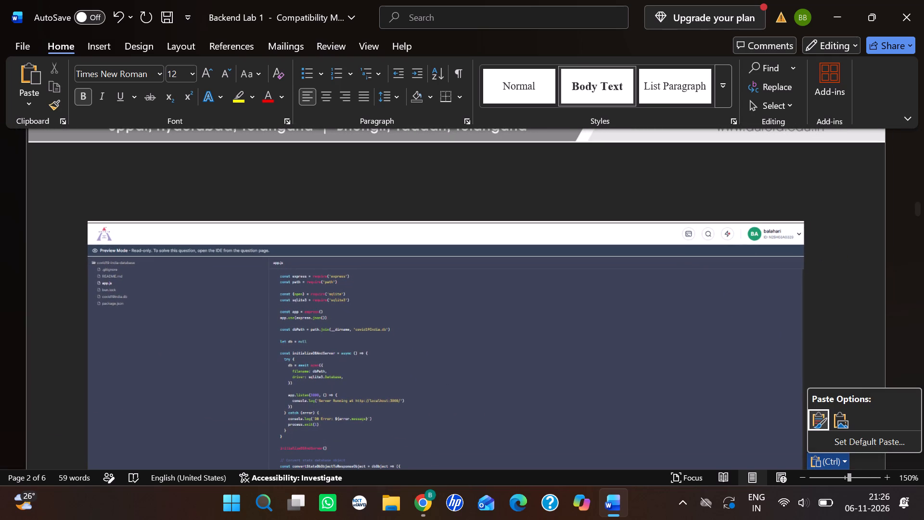
scroll(622, 250, "up", 1)
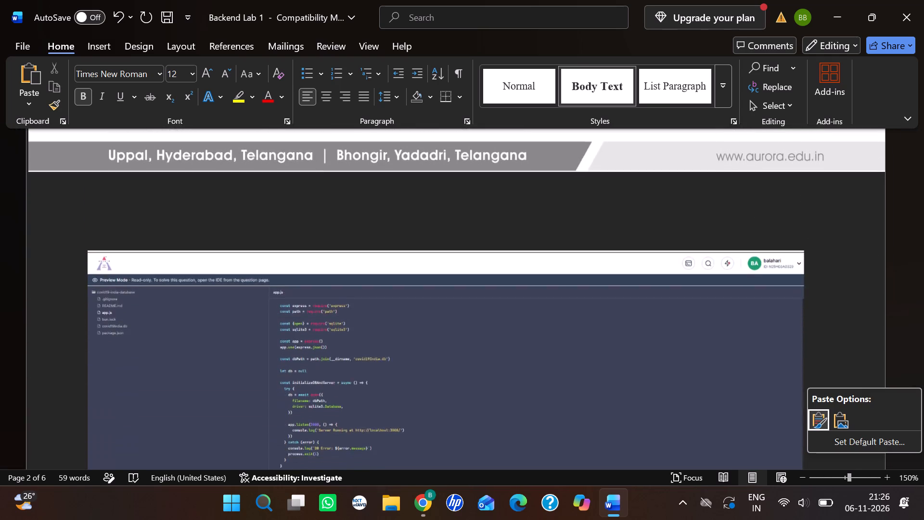
Add two new lines directly after the pasted app.js screenshot on page 2.
scroll(622, 250, "down", 1)
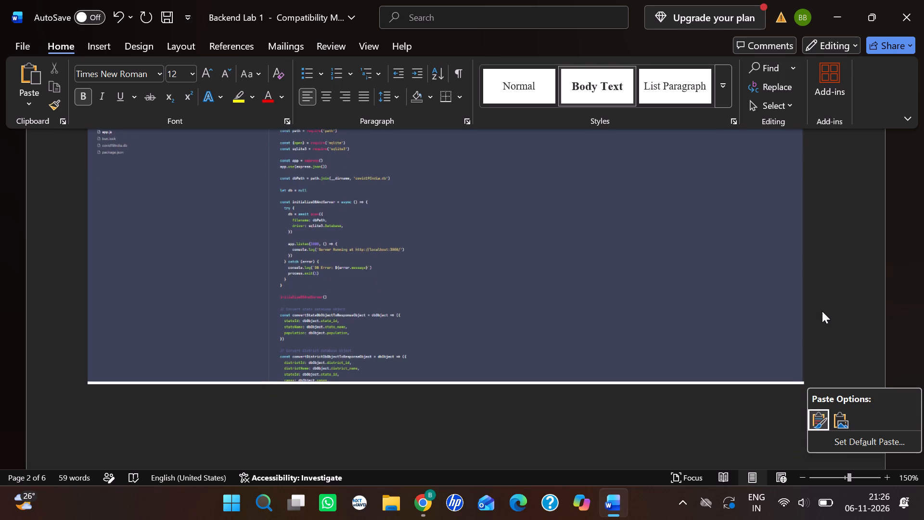
left_click(809, 345)
key("Return")
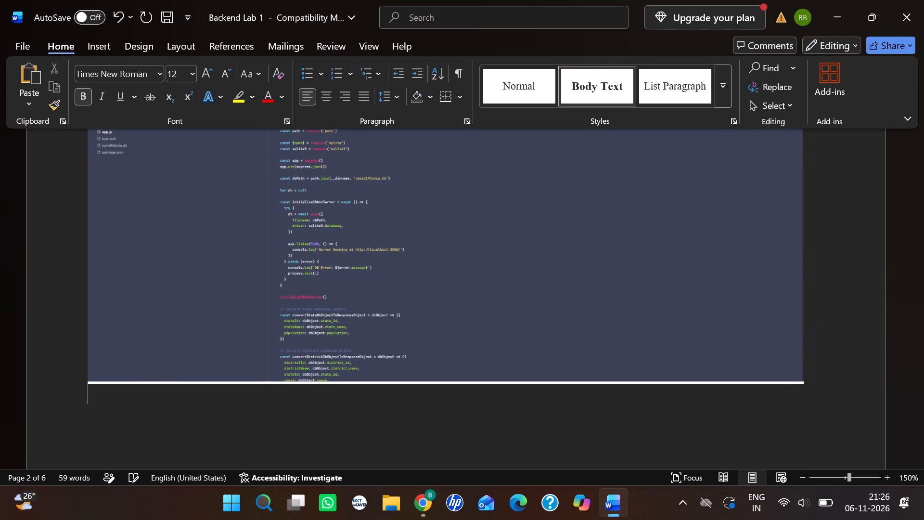
key("Return")
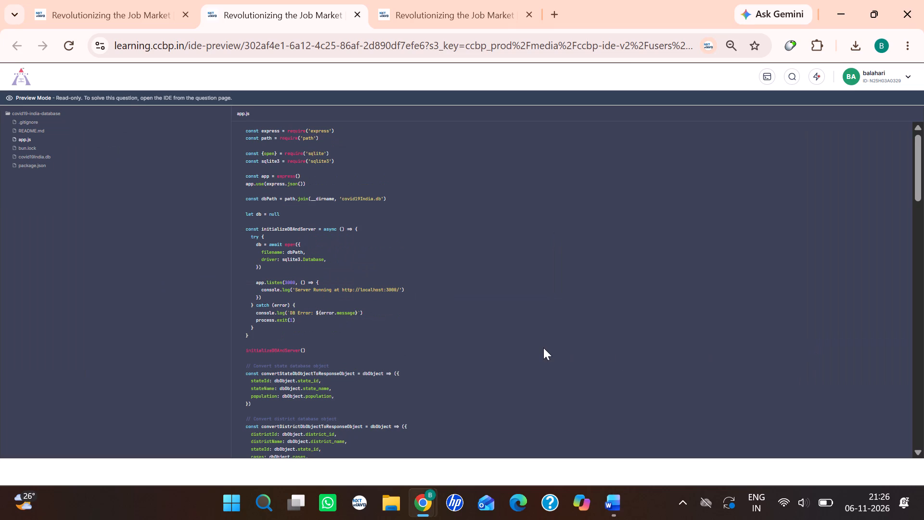
Switch back to Chrome and bring the app.js section with the API 1 and API 2 handlers into view.
scroll(543, 348, "right", 5)
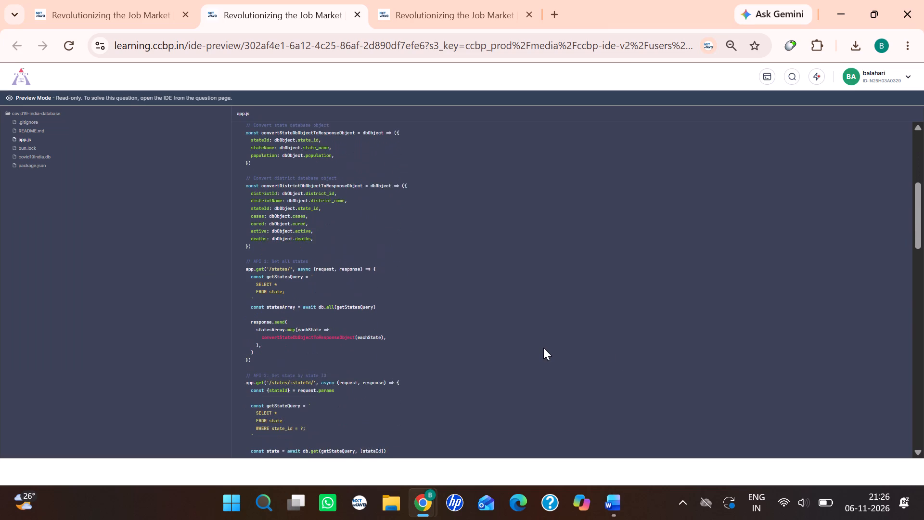
scroll(543, 348, "right", 2)
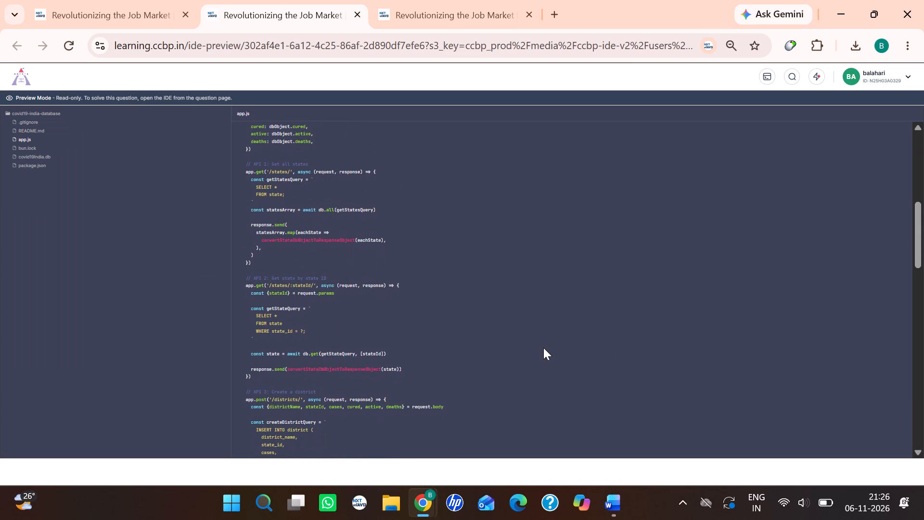
scroll(543, 348, "right", 3)
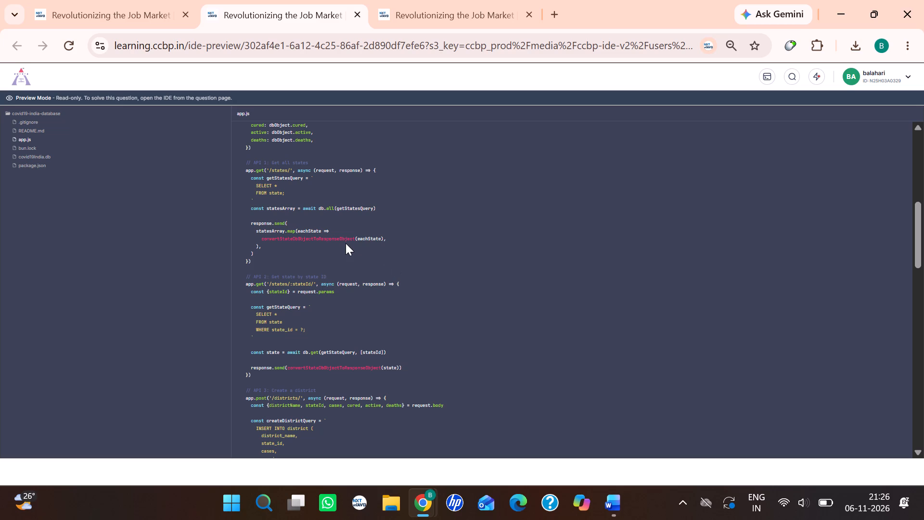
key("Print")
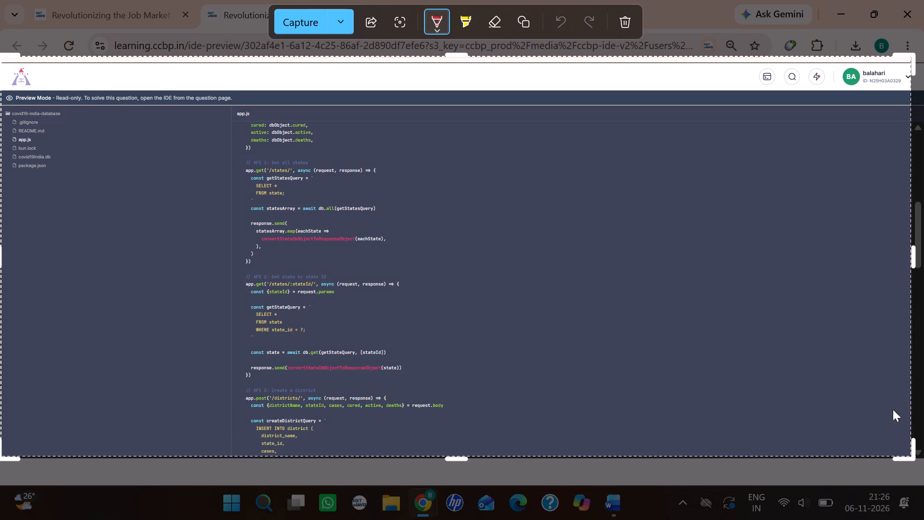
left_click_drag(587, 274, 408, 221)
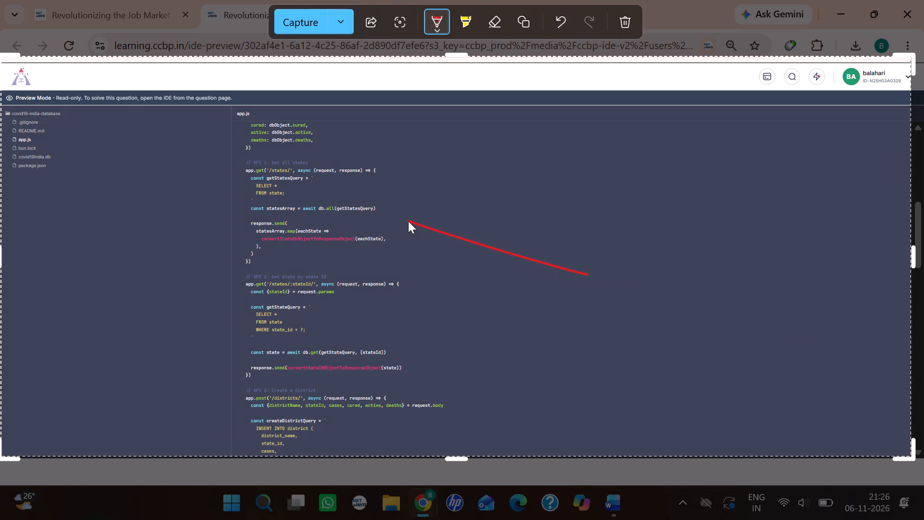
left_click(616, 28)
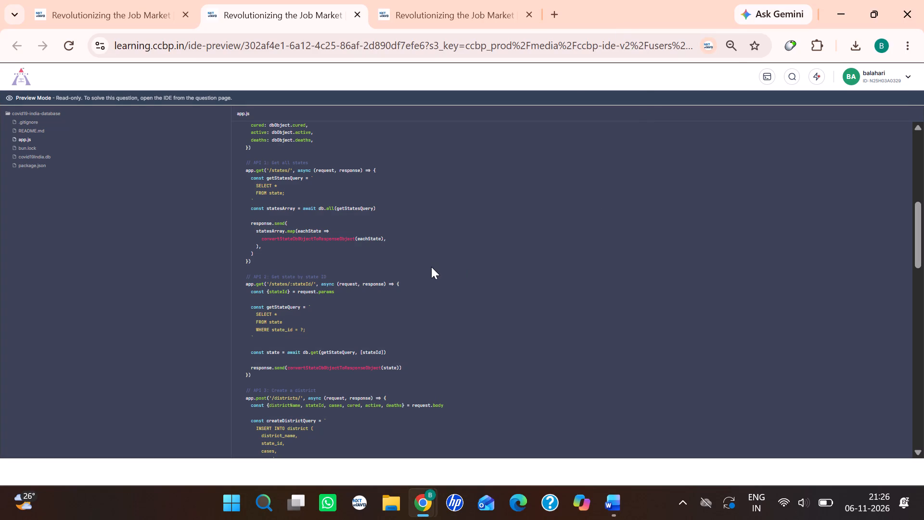
Capture the app.js preview area with the API 1 and API 2 handlers as a screenshot and copy it.
key("Print")
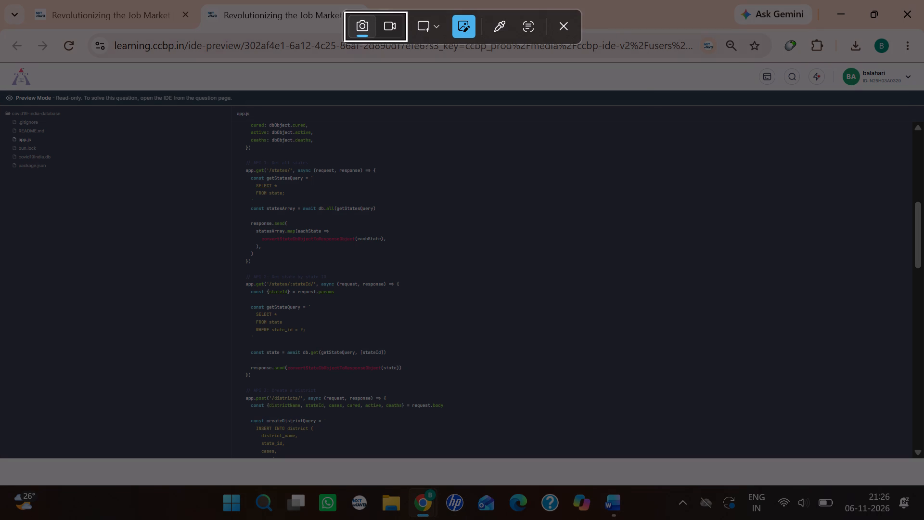
left_click_drag(0, 58, 30, 78)
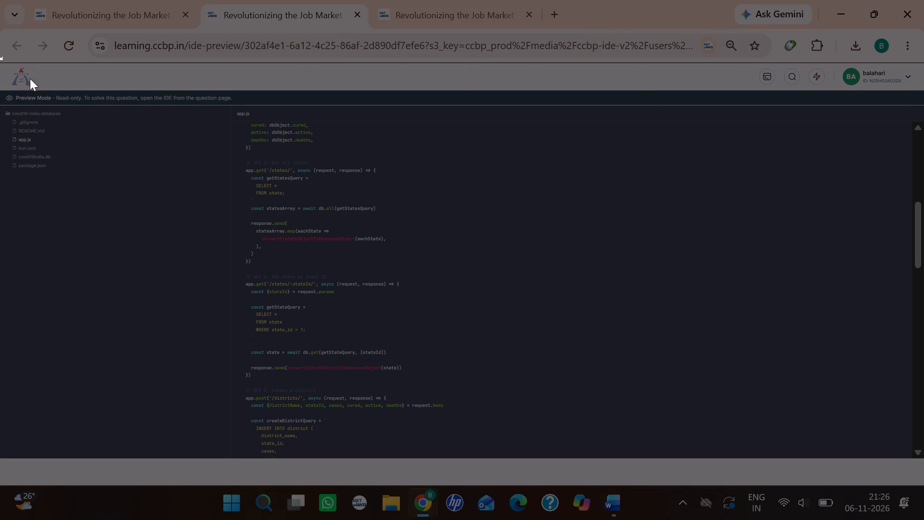
left_click_drag(30, 78, 797, 457)
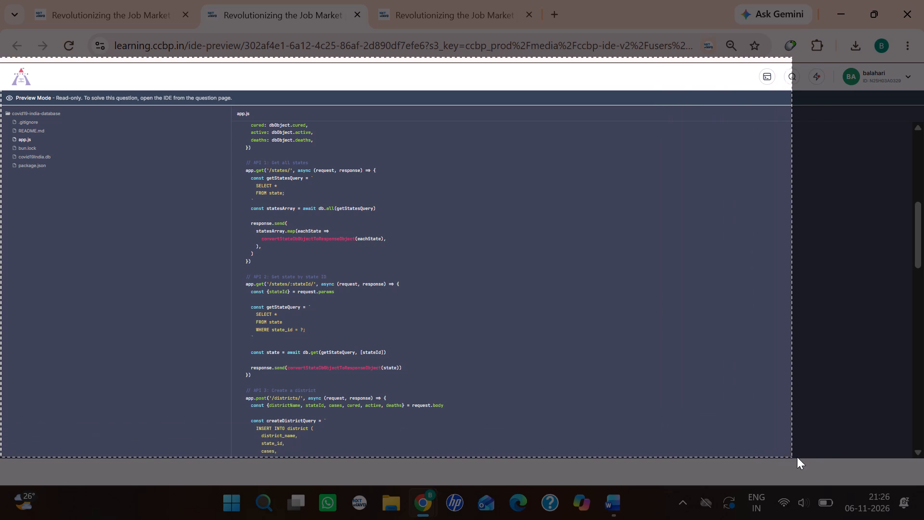
left_click_drag(797, 457, 909, 454)
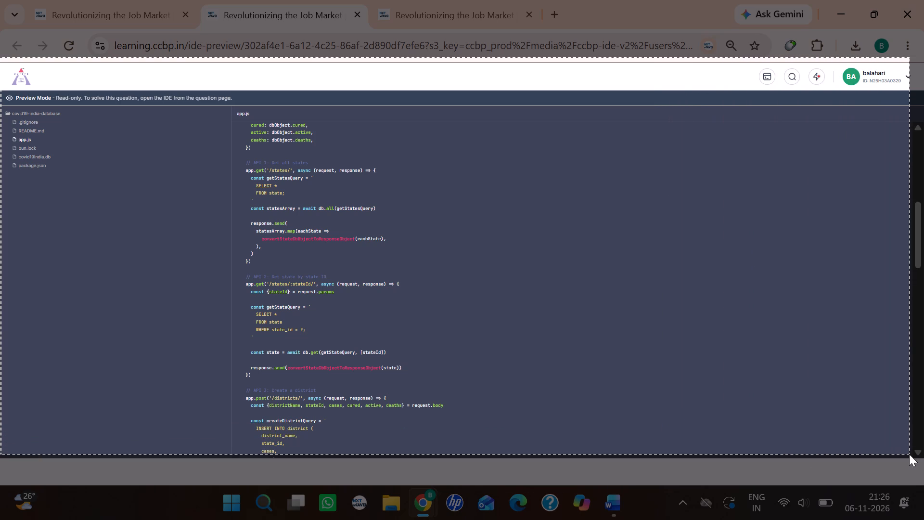
left_click_drag(909, 454, 908, 456)
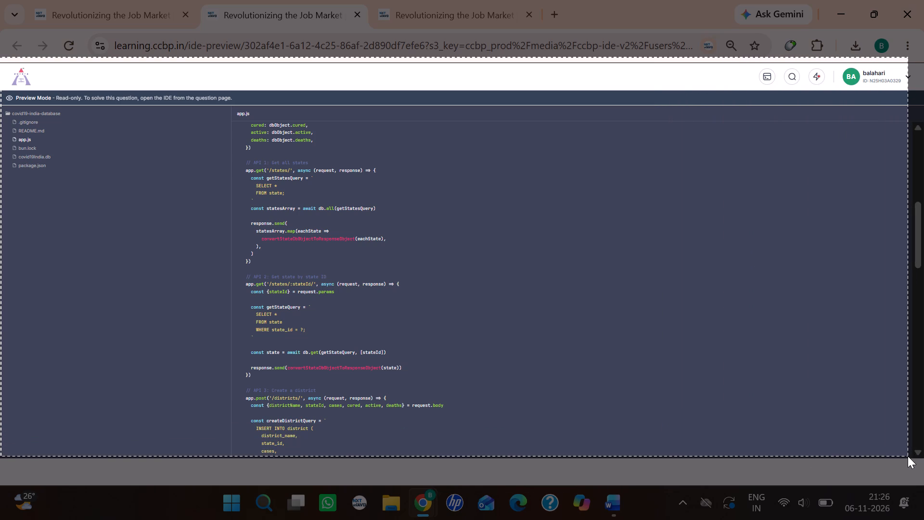
key("ctrl+c")
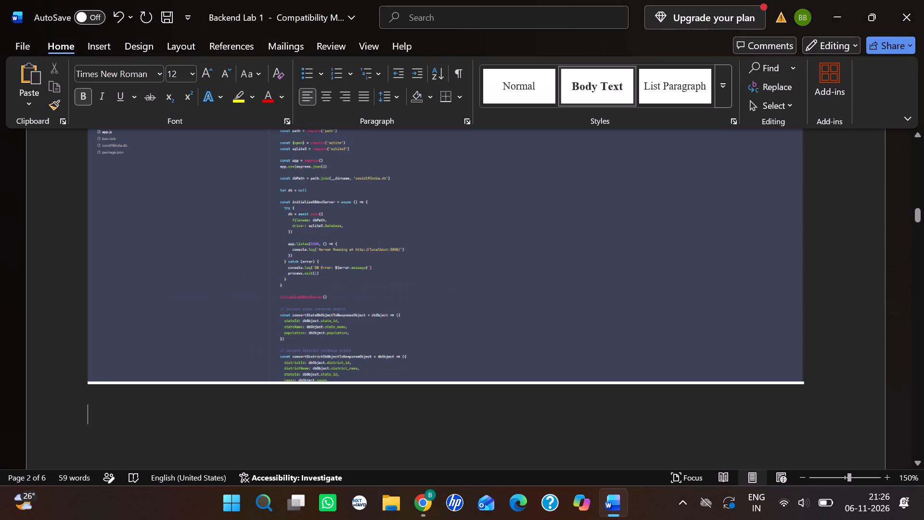
Switch to Word and paste the API 1 and API 2 screenshot below the first app.js screenshot.
key("ctrl+v")
left_click_drag(518, 454, 461, 445)
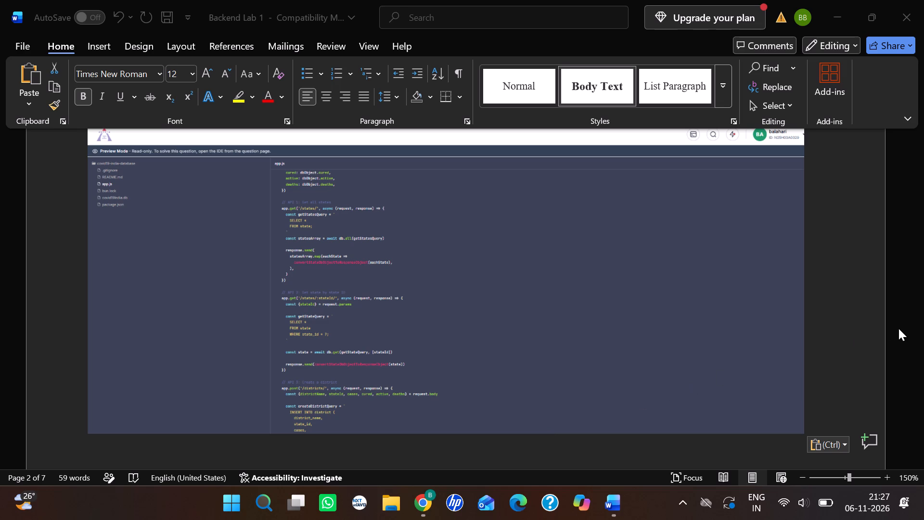
left_click(859, 323)
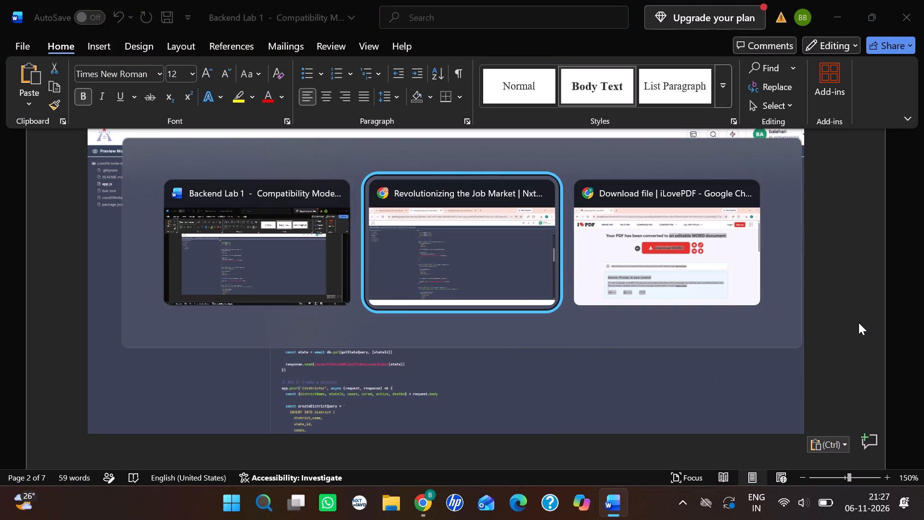
Switch back to Chrome and bring the app.js section with the API 4 handler and the start of API 5 into view.
scroll(551, 331, "down", 2)
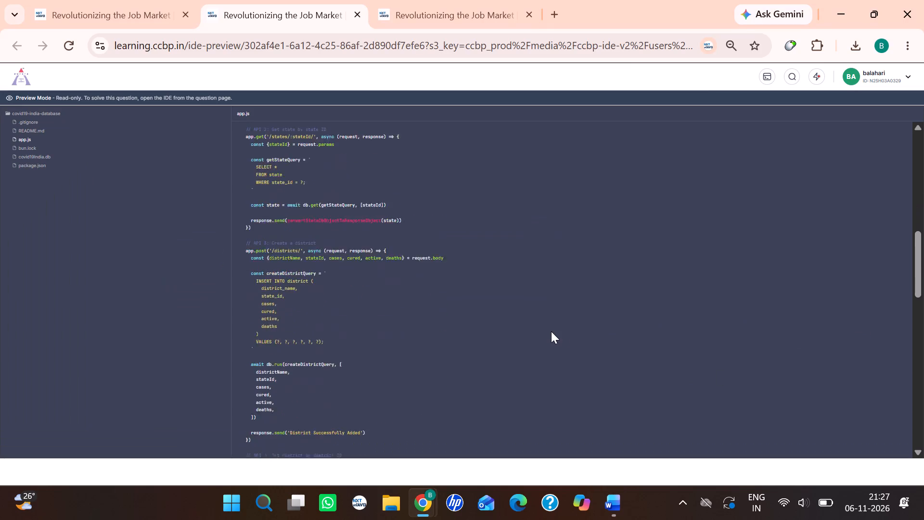
scroll(551, 331, "down", 1)
scroll(551, 331, "right", 2)
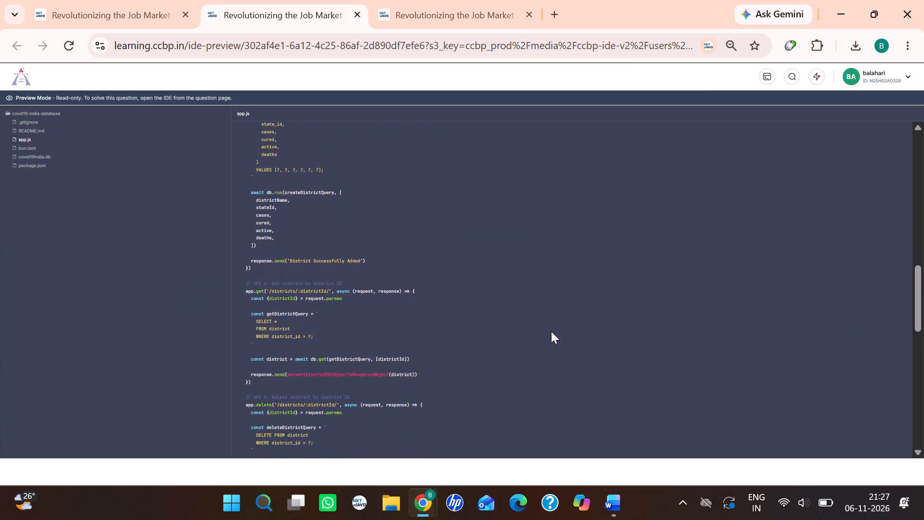
scroll(551, 331, "right", 3)
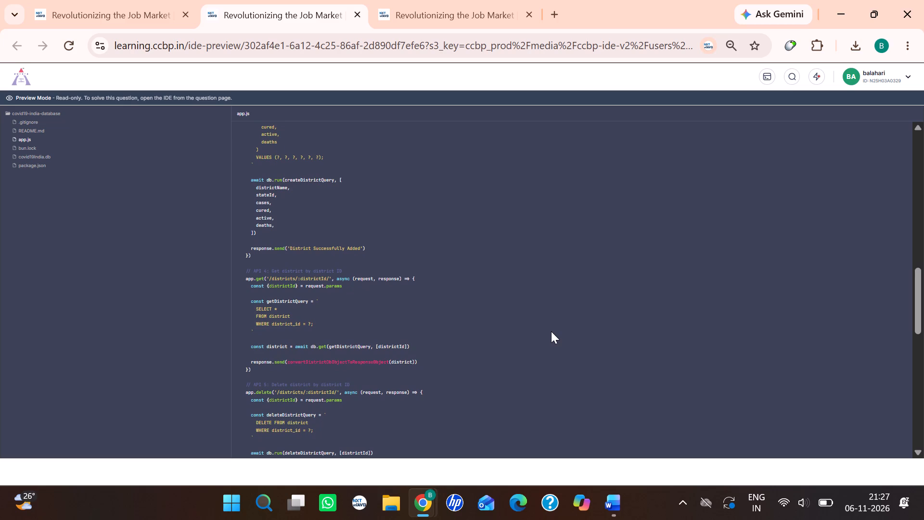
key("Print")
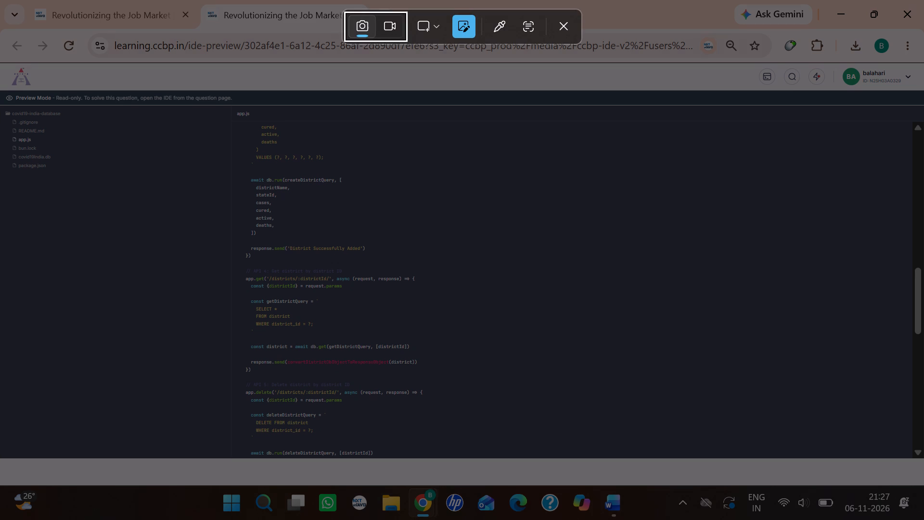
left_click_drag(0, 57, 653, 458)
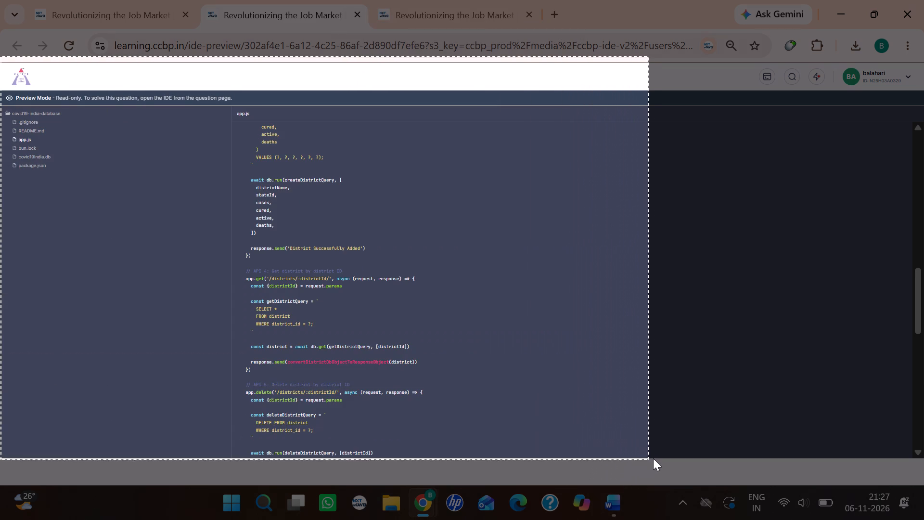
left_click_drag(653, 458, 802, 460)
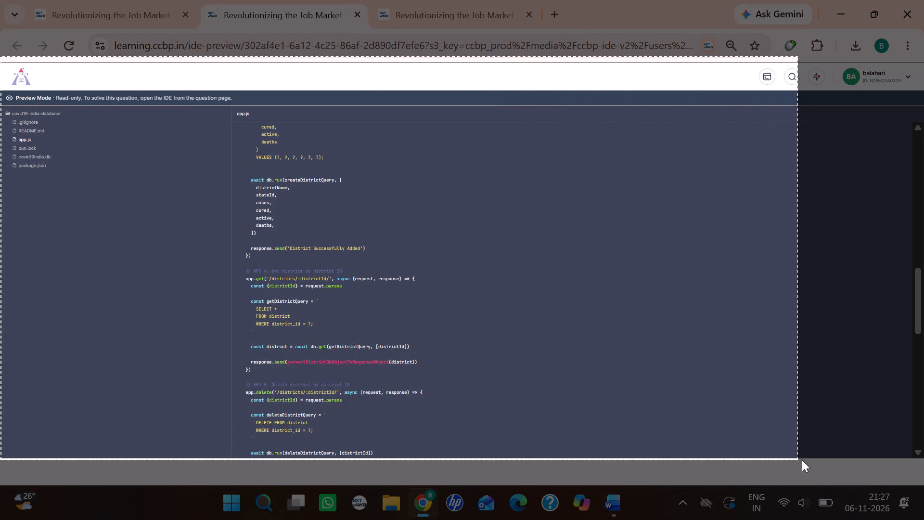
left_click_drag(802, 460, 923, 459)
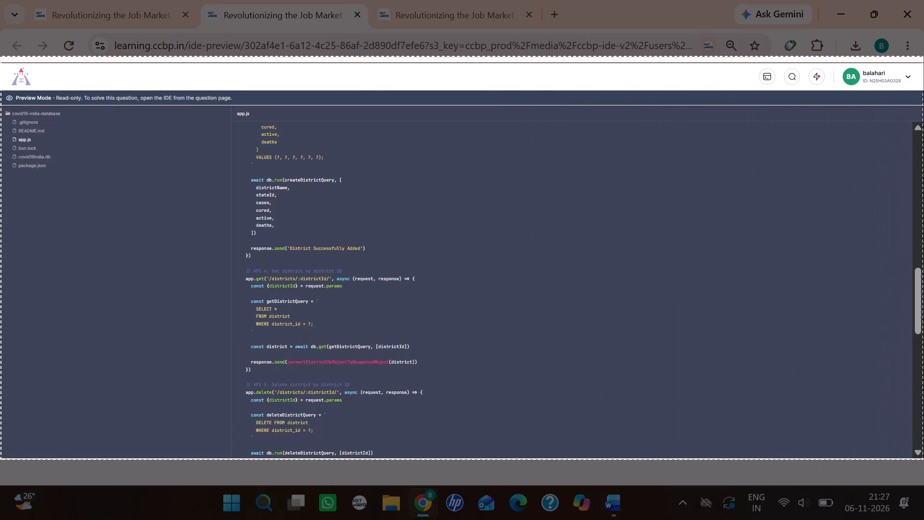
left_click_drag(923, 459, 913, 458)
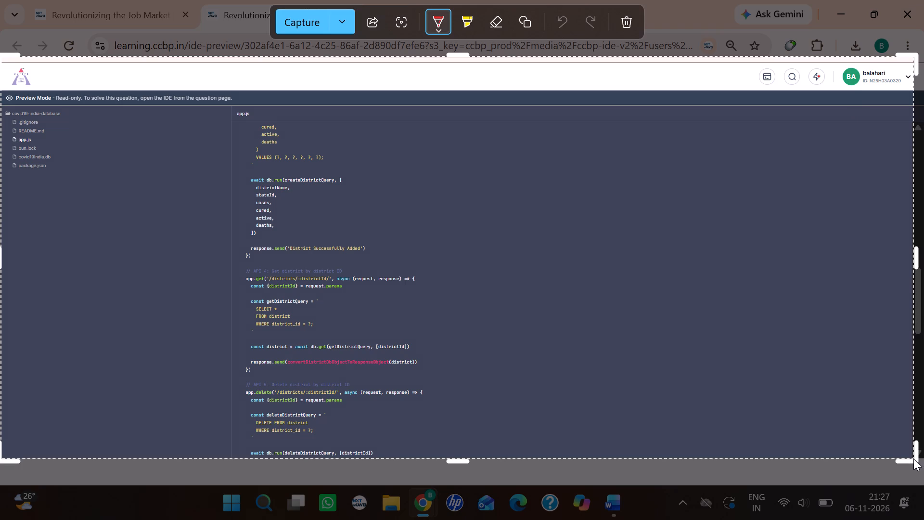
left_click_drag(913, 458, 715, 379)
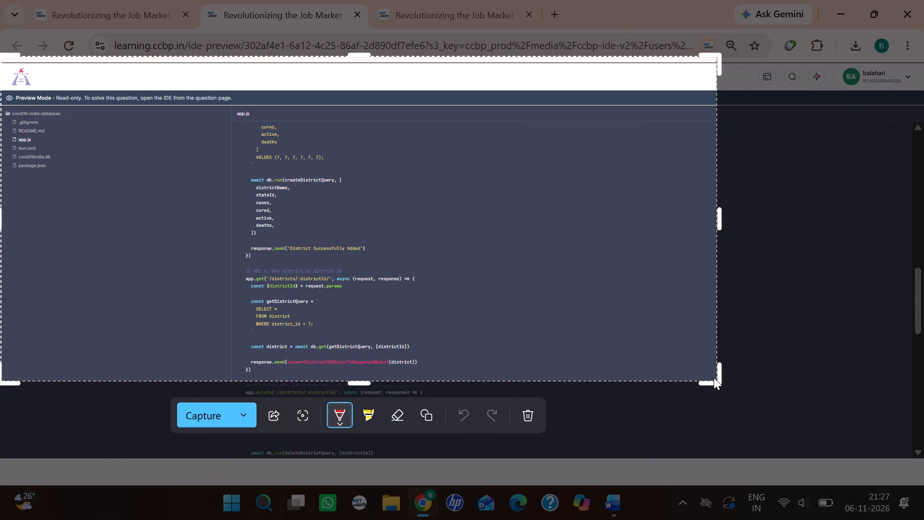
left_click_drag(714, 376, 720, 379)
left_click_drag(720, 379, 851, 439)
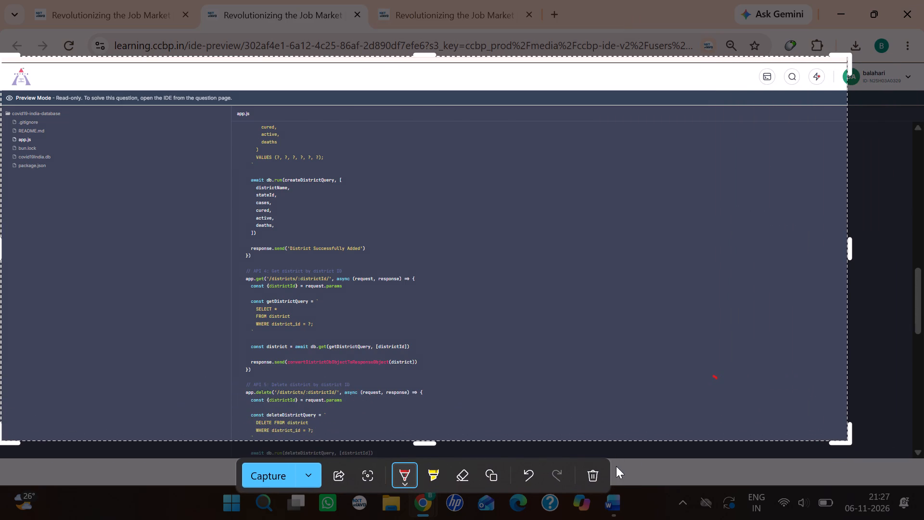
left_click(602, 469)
Capture the app.js preview area with the API 4 handler and the start of API 5 as a screenshot and copy it.
key("Print")
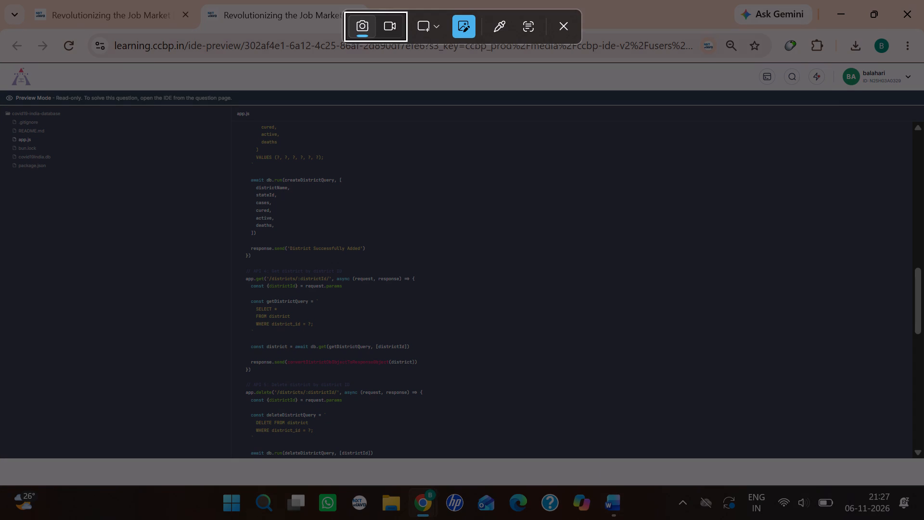
left_click_drag(0, 60, 682, 466)
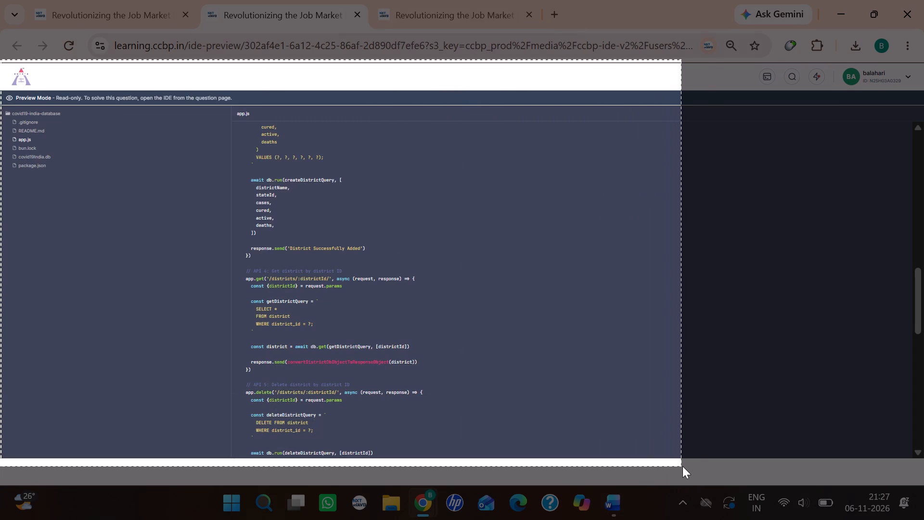
left_click_drag(682, 466, 867, 460)
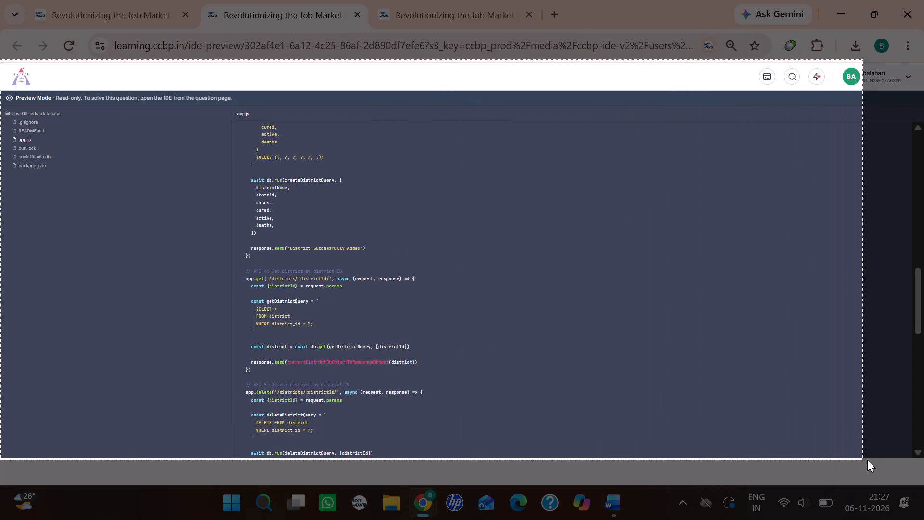
left_click_drag(867, 460, 915, 458)
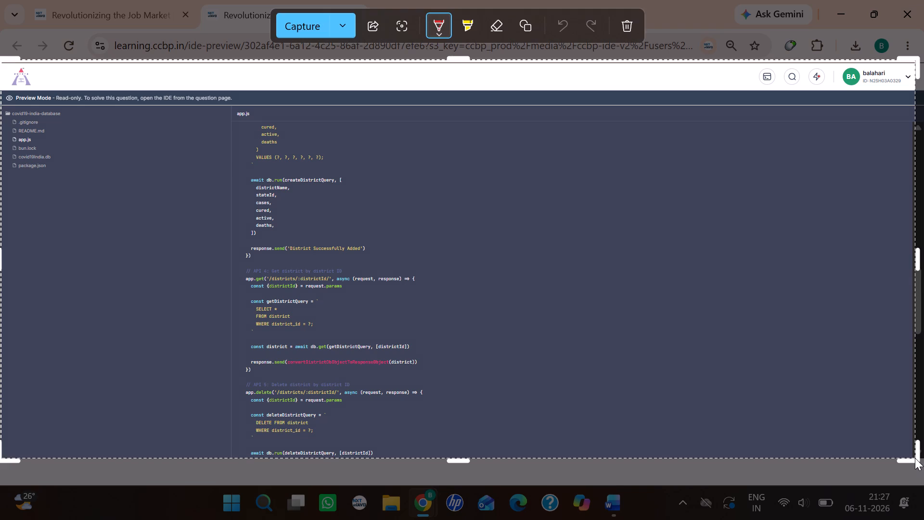
key("ctrl+c")
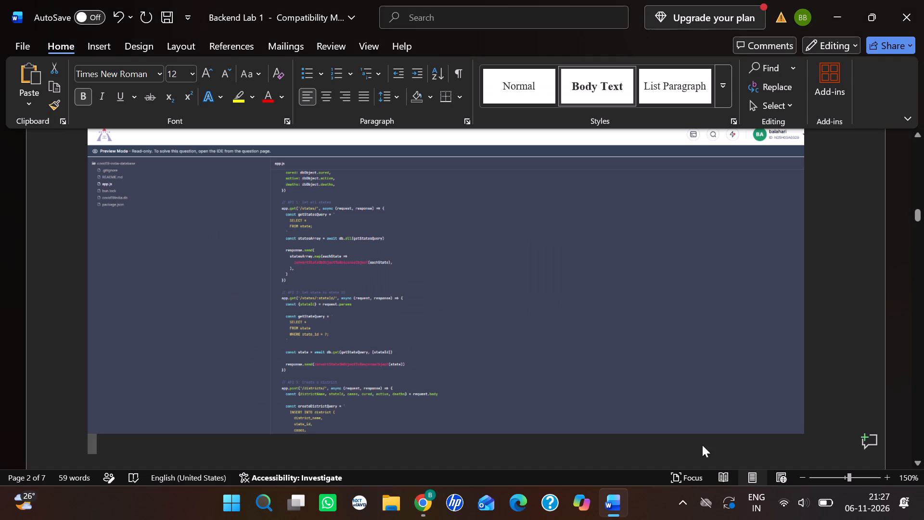
Switch to Word and paste the API 4 and API 5 screenshot after the API 1 and API 2 screenshot.
key("ctrl+v")
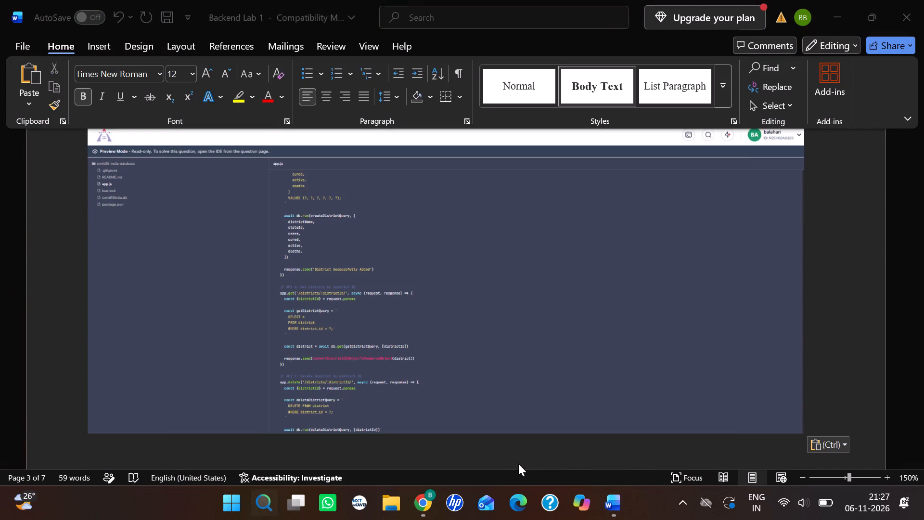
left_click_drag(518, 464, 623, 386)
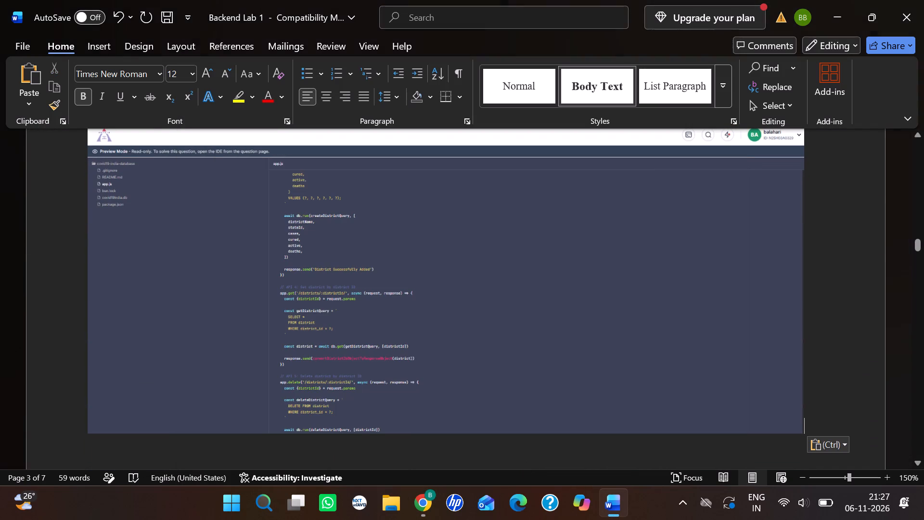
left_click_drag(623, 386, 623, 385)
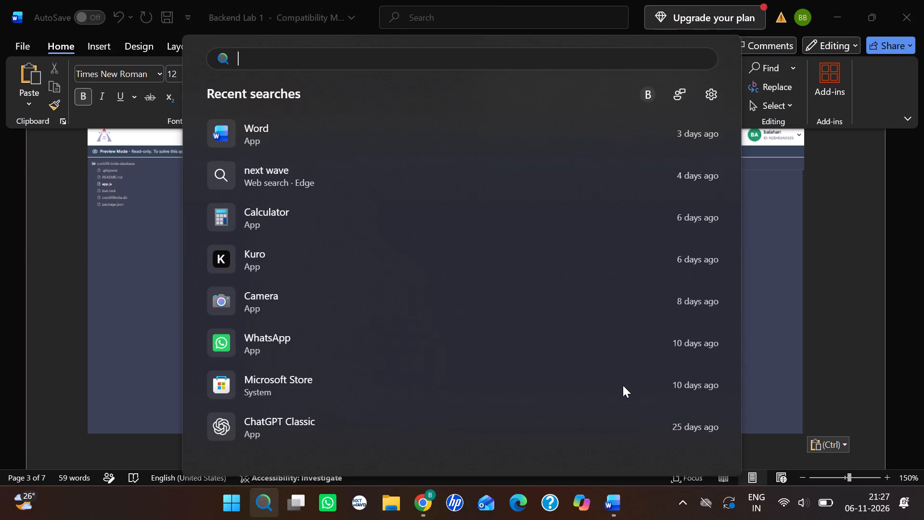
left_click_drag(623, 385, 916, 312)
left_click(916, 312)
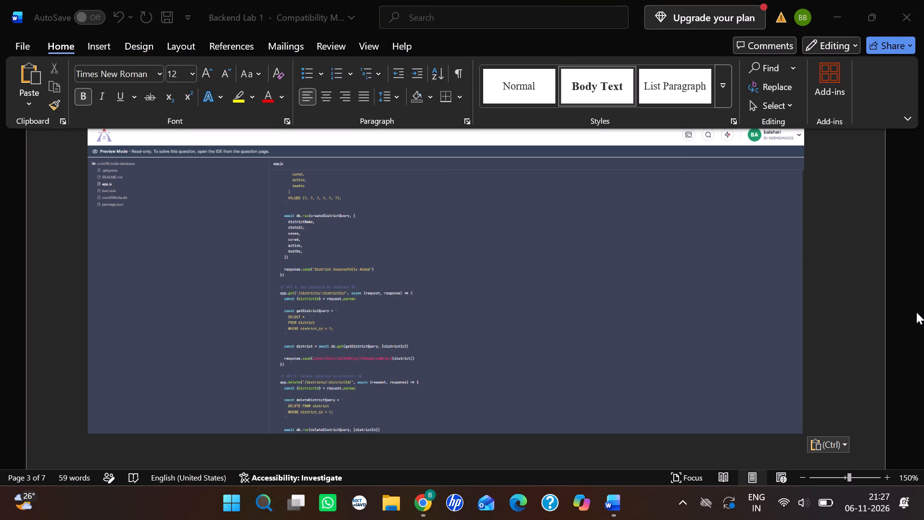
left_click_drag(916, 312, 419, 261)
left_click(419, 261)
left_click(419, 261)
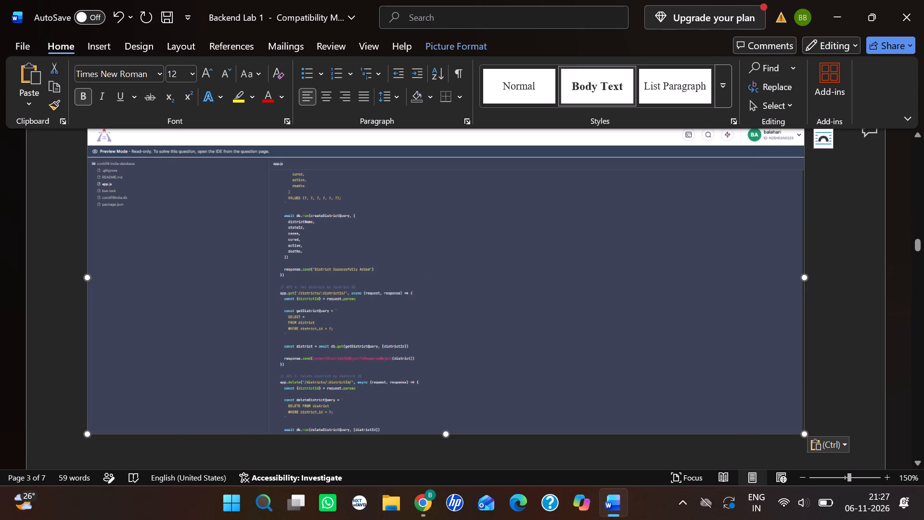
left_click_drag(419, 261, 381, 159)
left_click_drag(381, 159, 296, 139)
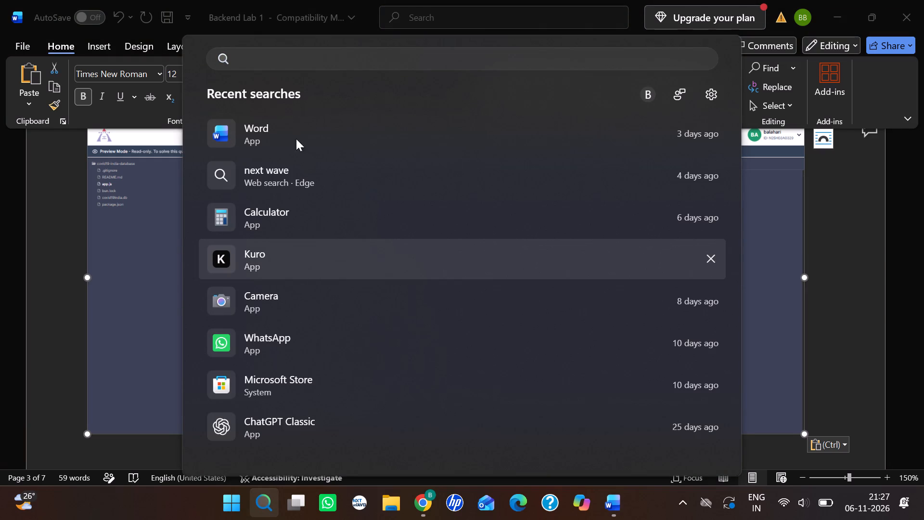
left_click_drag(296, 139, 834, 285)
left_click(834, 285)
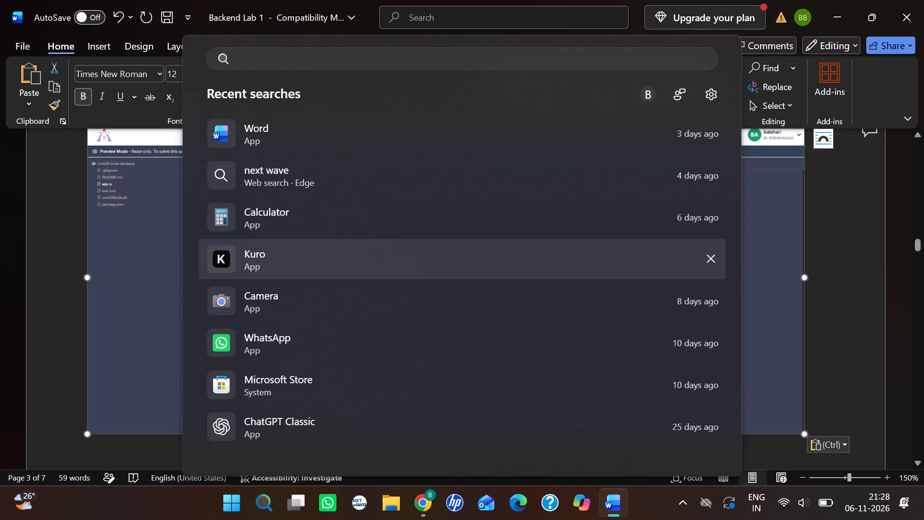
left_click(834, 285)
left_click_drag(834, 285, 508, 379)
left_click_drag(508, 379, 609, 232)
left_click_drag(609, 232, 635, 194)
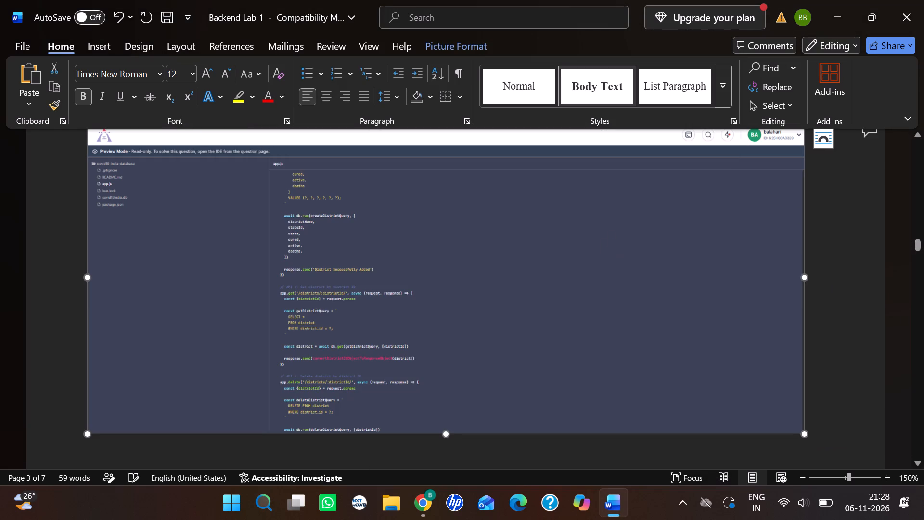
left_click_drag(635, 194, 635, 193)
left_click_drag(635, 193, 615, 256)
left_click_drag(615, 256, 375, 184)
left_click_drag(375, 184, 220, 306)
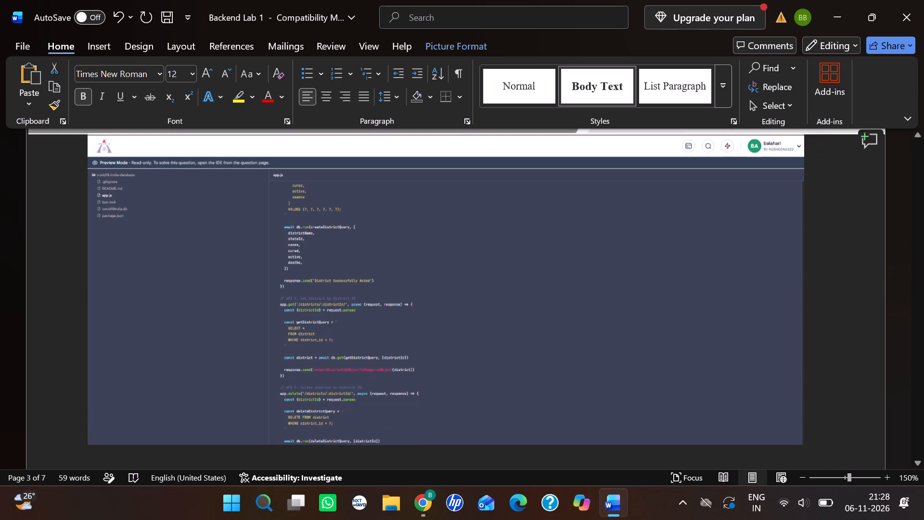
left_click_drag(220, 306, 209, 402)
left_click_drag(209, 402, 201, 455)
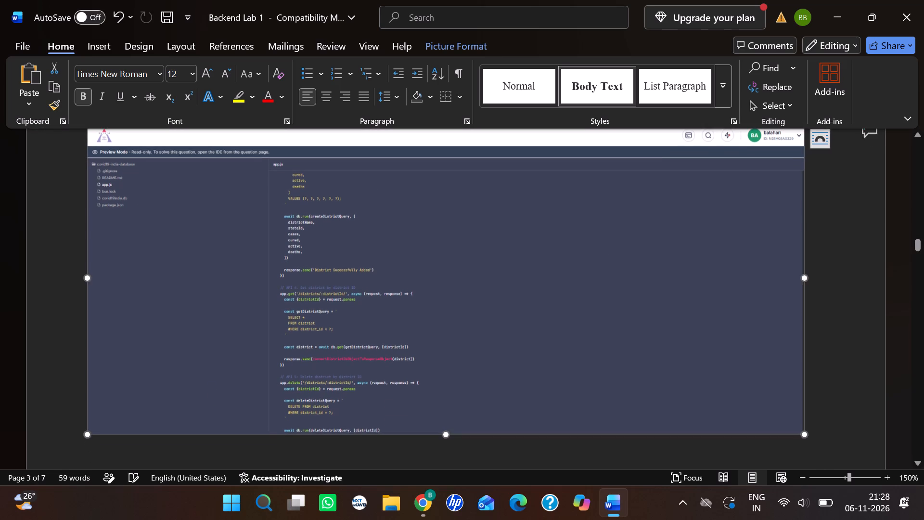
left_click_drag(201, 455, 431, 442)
Add ten new lines directly after the pasted API 4 and API 5 screenshot on page 3.
left_click_drag(431, 442, 856, 348)
key("Return")
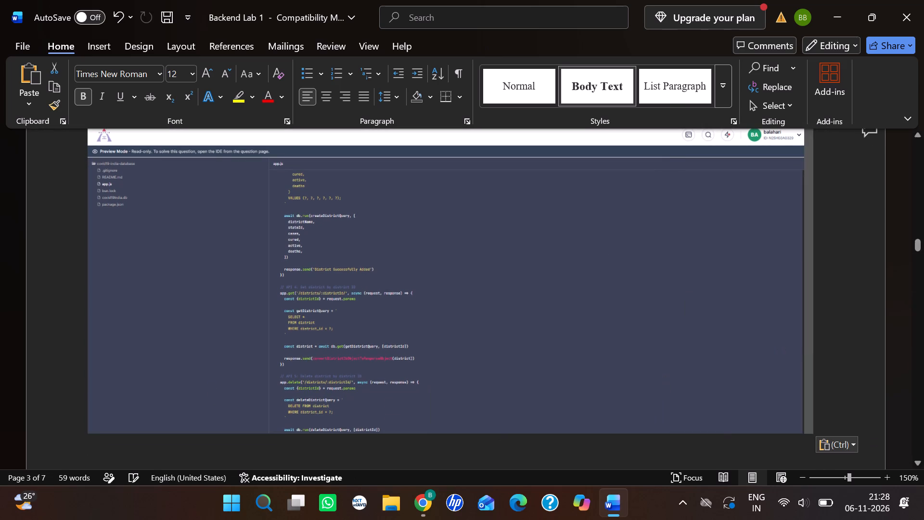
key("Return")
key("Return")
key("Return")
key("Return")
key("Return")
key("Return")
key("Return")
key("Return")
key("Return")
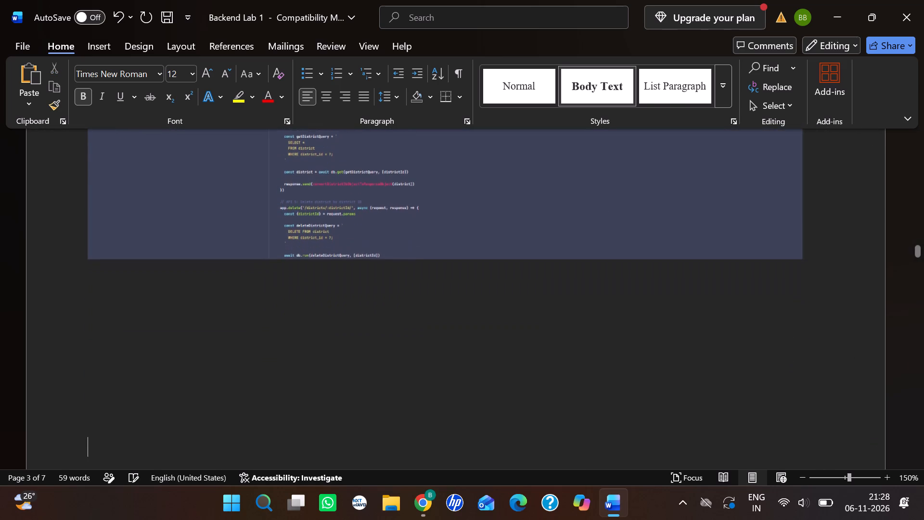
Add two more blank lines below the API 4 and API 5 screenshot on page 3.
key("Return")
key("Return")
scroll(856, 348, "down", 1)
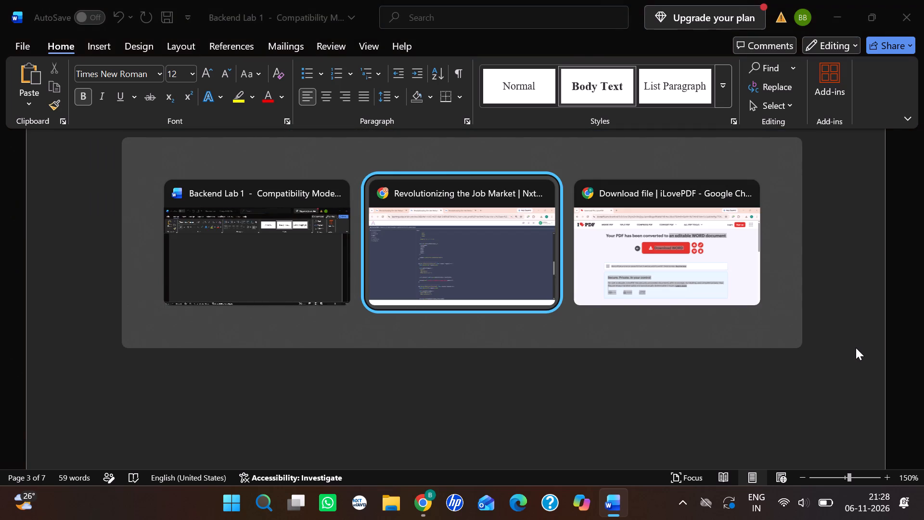
Switch to Chrome and copy a screenshot of the app.js preview area showing the API 6 handler and the start of API 7.
scroll(580, 374, "down", 2)
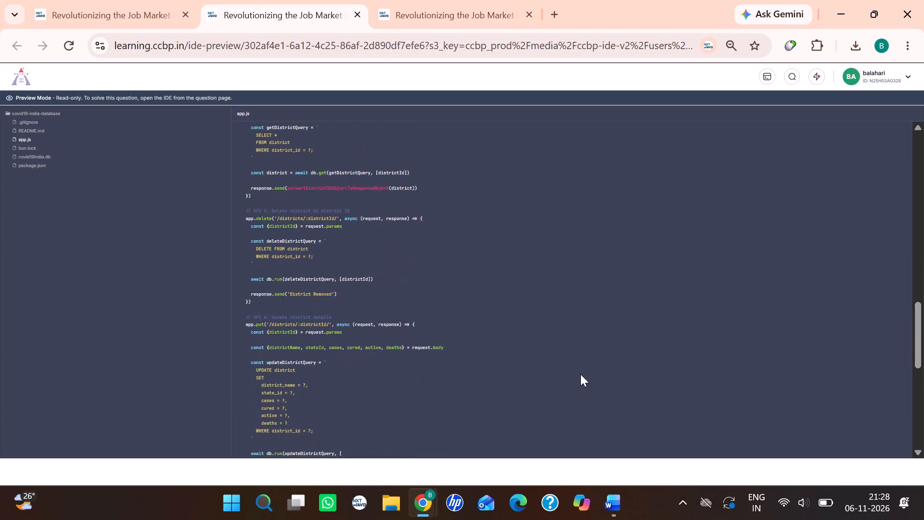
scroll(580, 374, "down", 4)
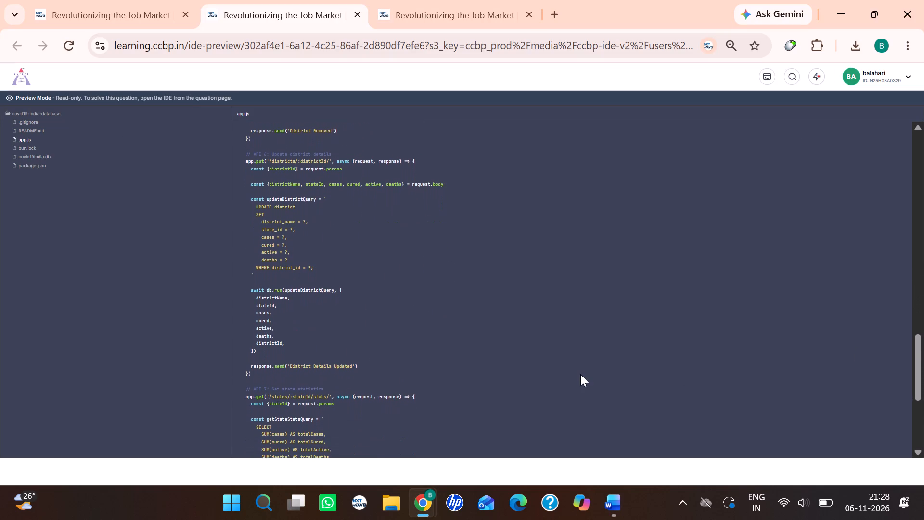
scroll(580, 374, "right", 1)
key("Print")
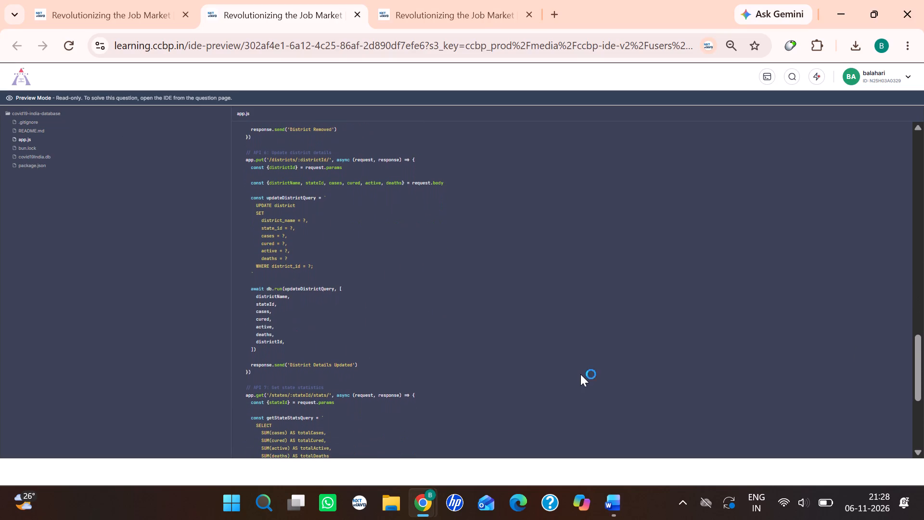
left_click_drag(0, 63, 711, 456)
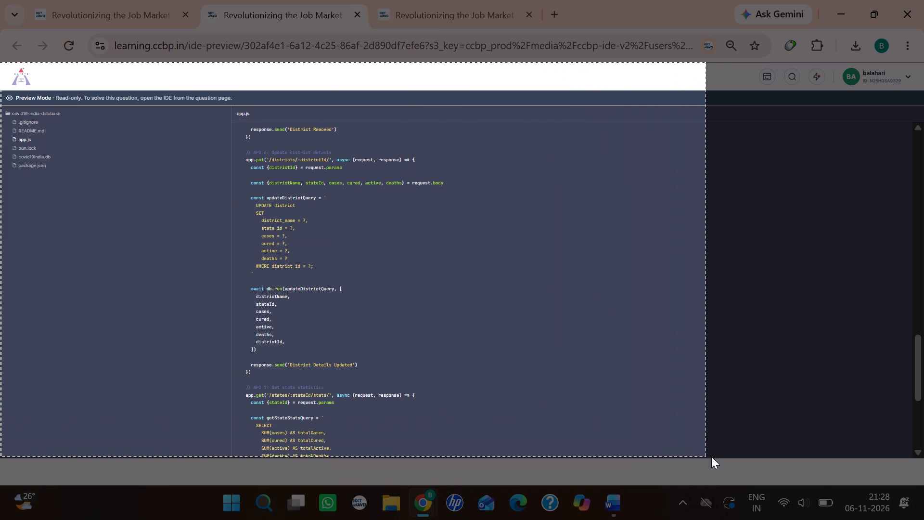
left_click_drag(711, 456, 903, 459)
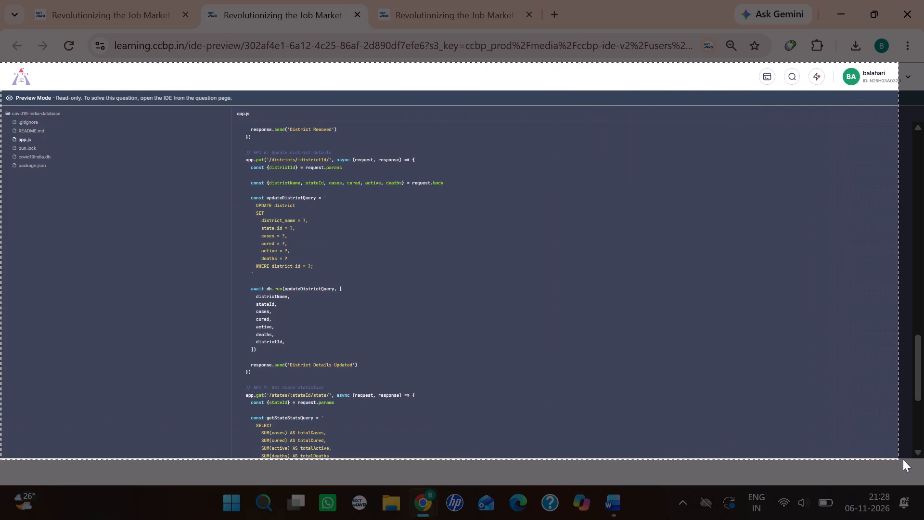
left_click_drag(903, 459, 915, 458)
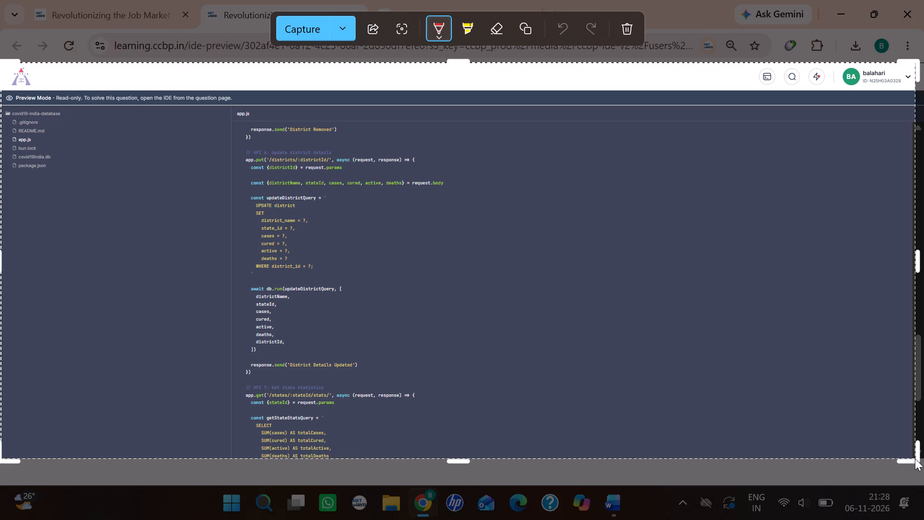
key("ctrl+c")
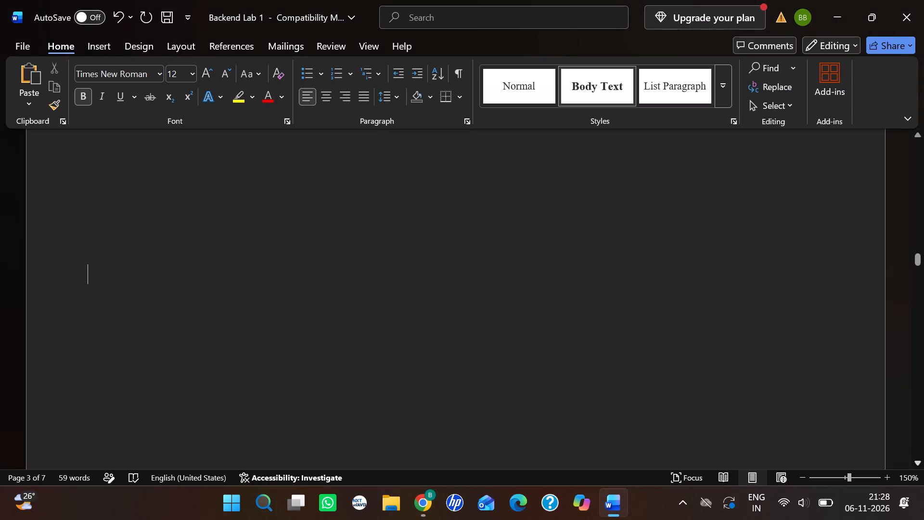
Switch to Word, delete ten blank lines below the API 4 and API 5 screenshot, and paste the API 6 and API 7 screenshot there.
key("BackSpace")
key("BackSpace")
key("BackSpace")
key("BackSpace")
key("BackSpace")
key("BackSpace")
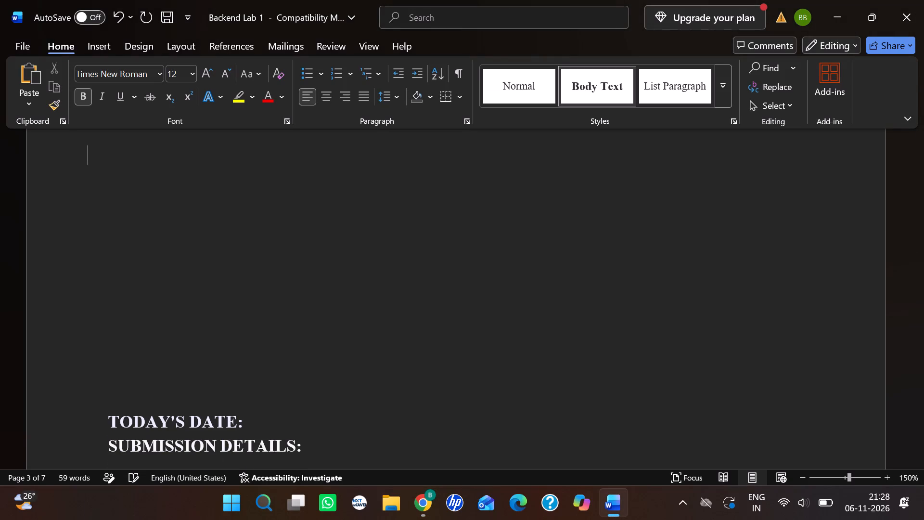
scroll(455, 384, "up", 1)
key("BackSpace")
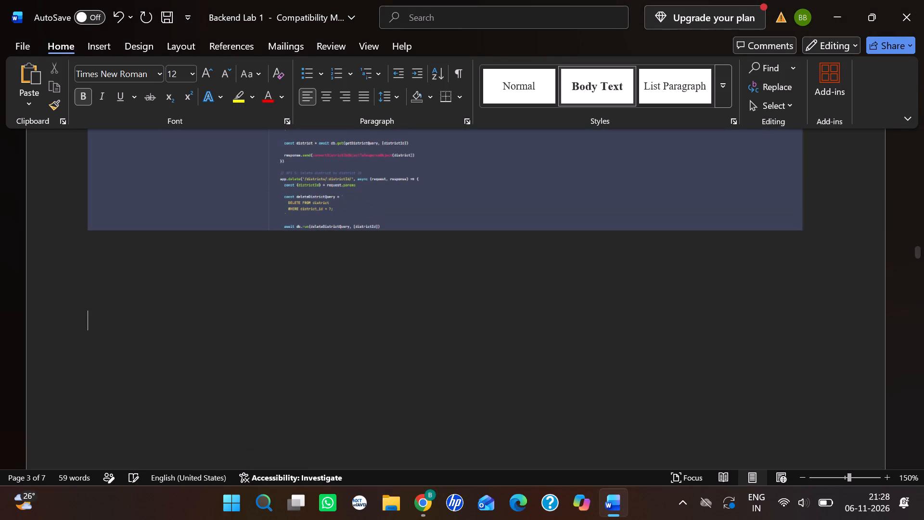
key("BackSpace")
key("BackSpace")
key("BackSpace")
key("ctrl+v")
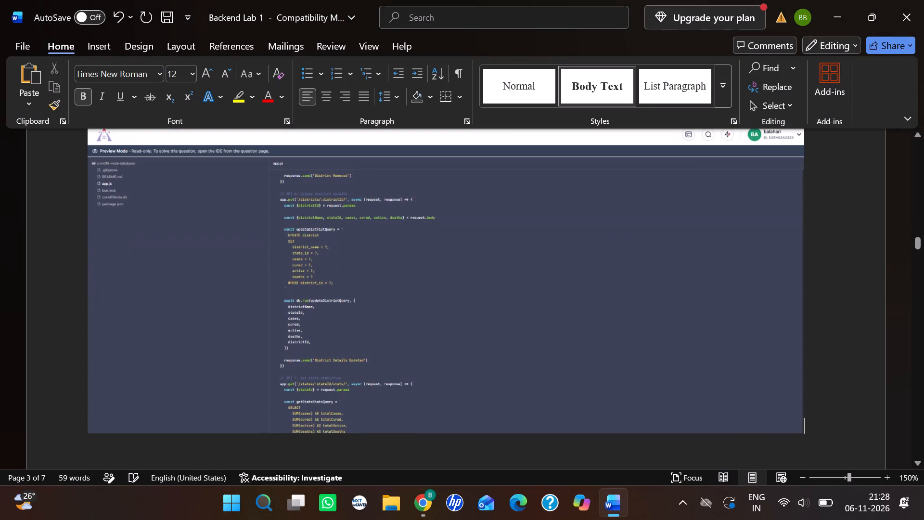
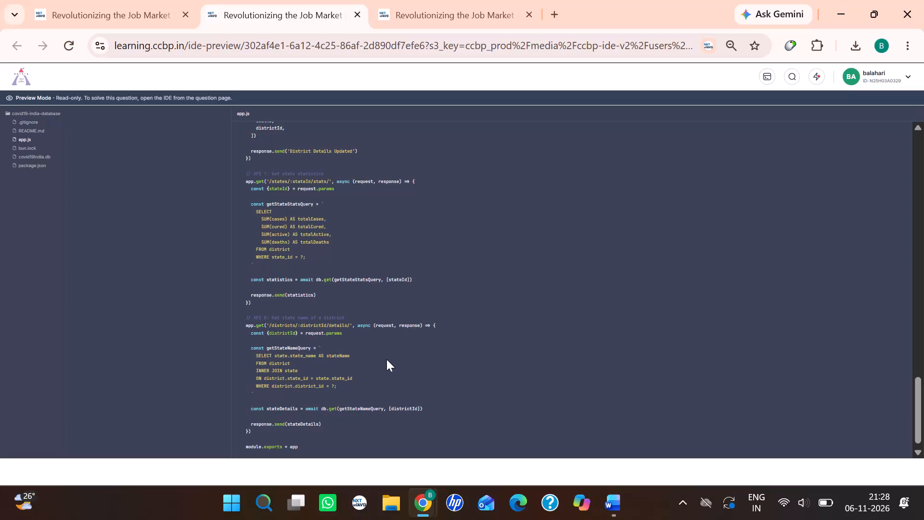
Copy a screenshot of the app.js preview area showing the API 7 and API 8 handlers through module.exports.
key("Print")
left_click_drag(1, 61, 287, 192)
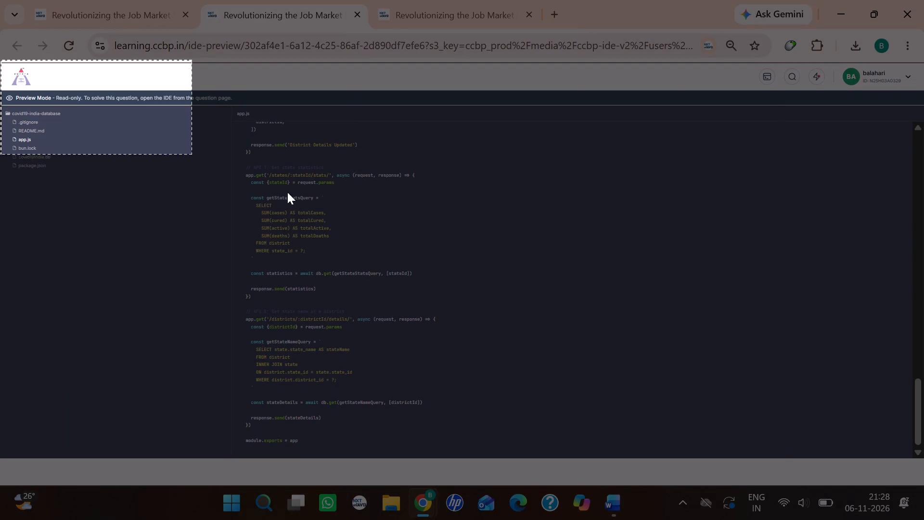
left_click_drag(287, 192, 923, 455)
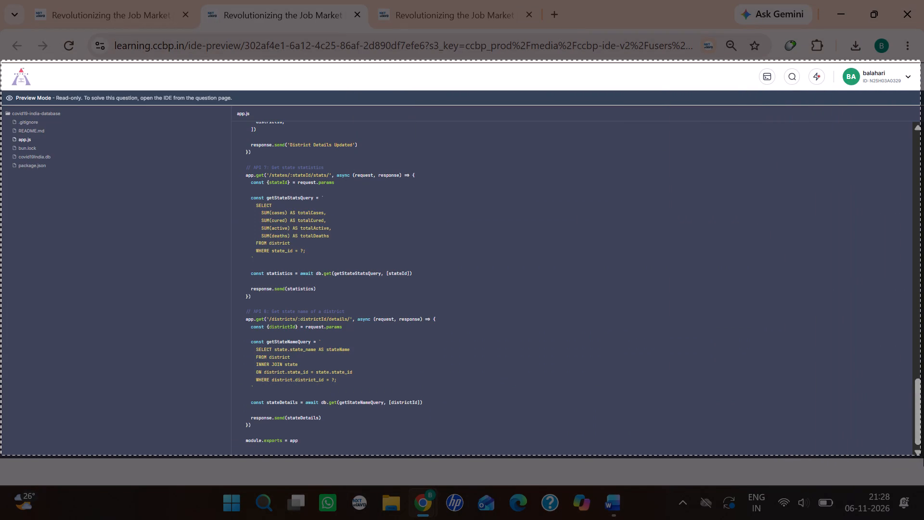
left_click_drag(923, 455, 913, 457)
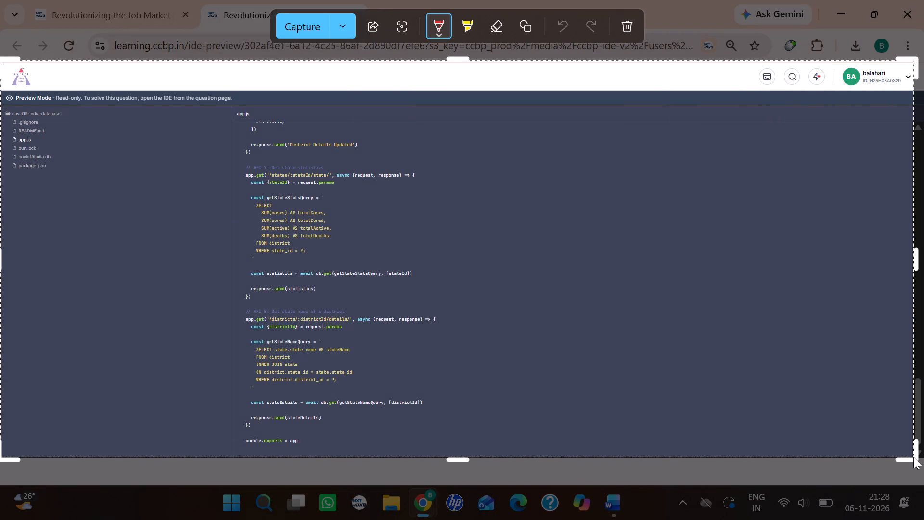
key("ctrl+c")
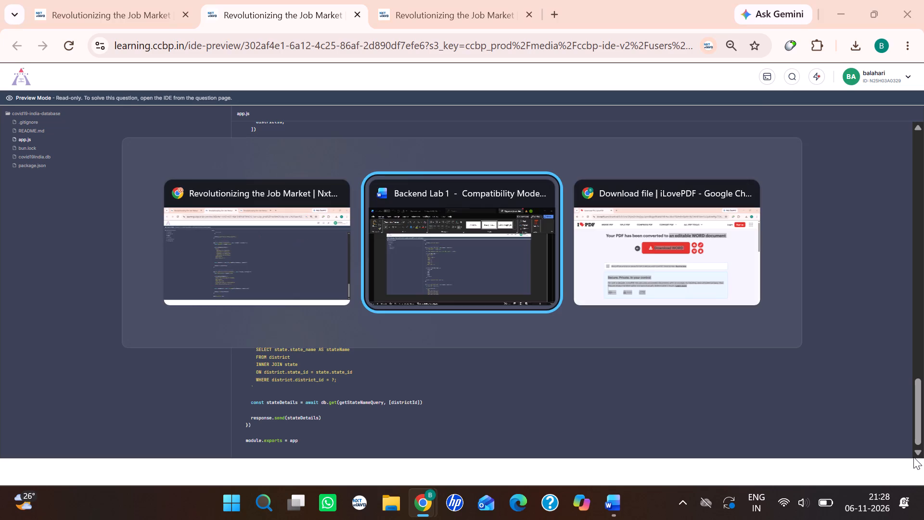
Switch to Word, add three new lines after the API 6 and API 7 screenshot, and paste the API 7 and API 8 screenshot there.
scroll(488, 455, "right", 1)
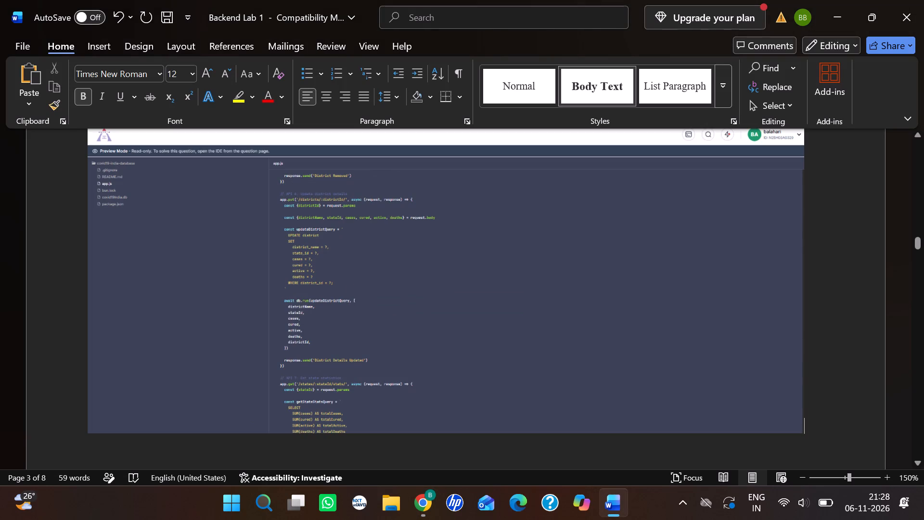
scroll(462, 429, "down", 1)
key("Return")
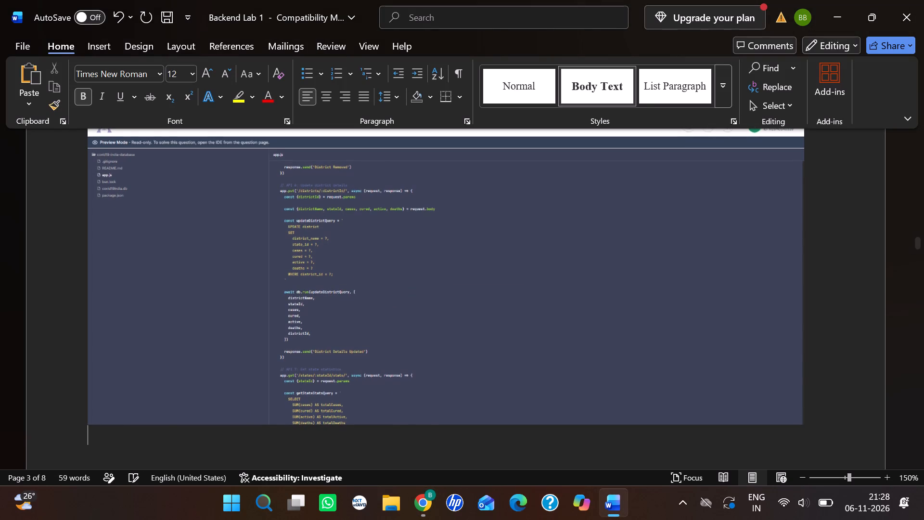
key("Return")
key("Return")
key("ctrl+v")
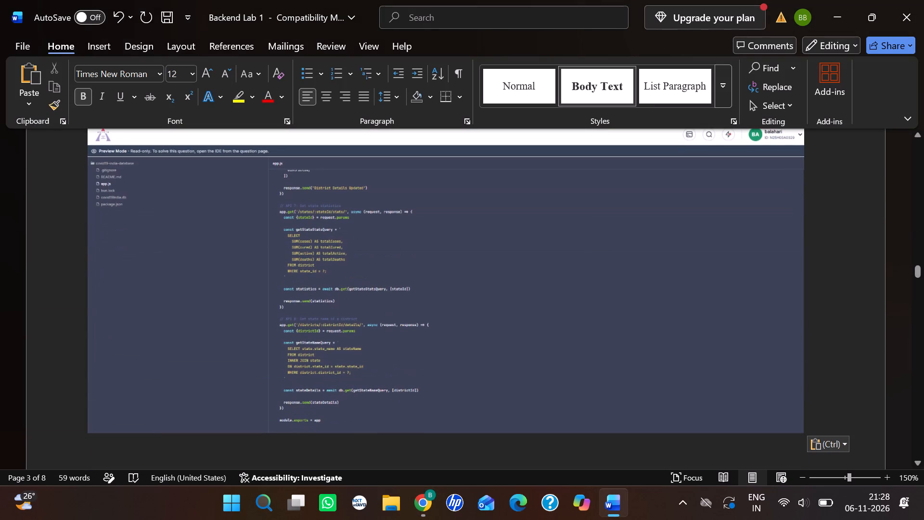
Delete the CODE: text box from the Section 2 page footer and return to the document body.
scroll(586, 418, "up", 2)
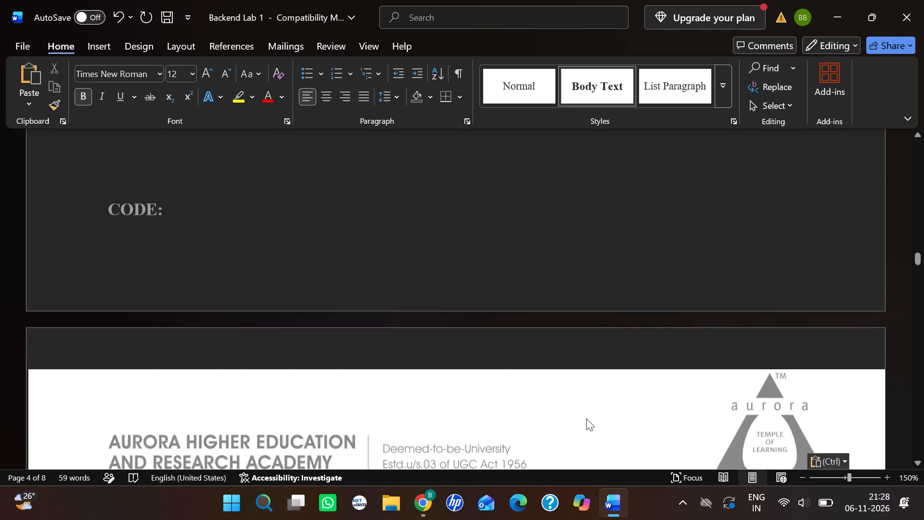
scroll(586, 418, "up", 4)
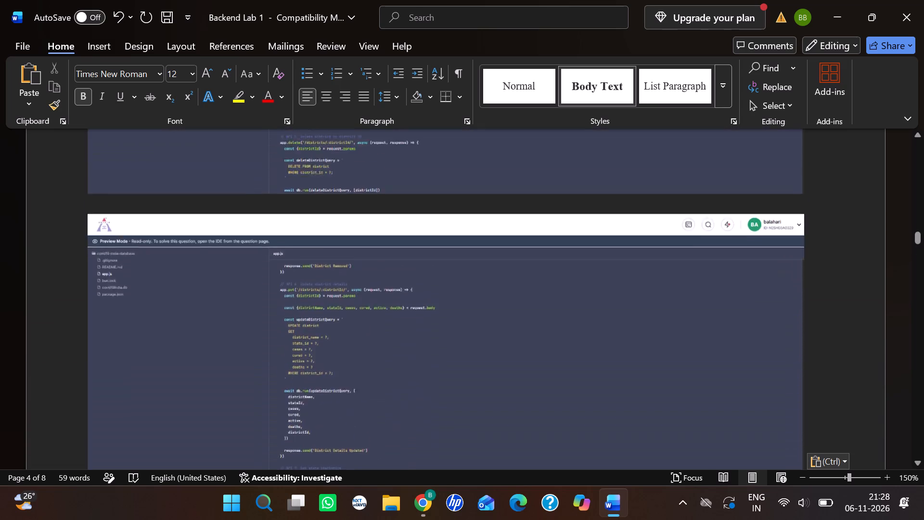
scroll(586, 418, "up", 2)
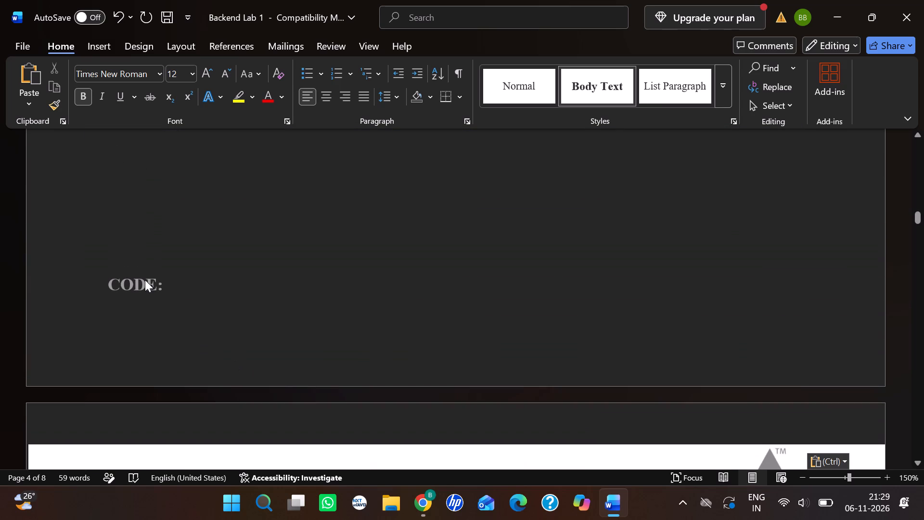
left_click(167, 283)
triple_click(161, 281)
triple_click(161, 281)
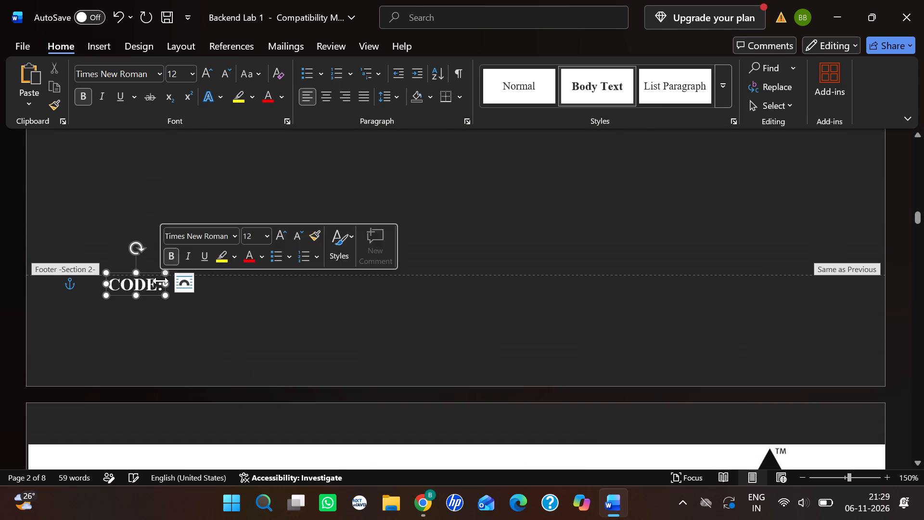
key("BackSpace")
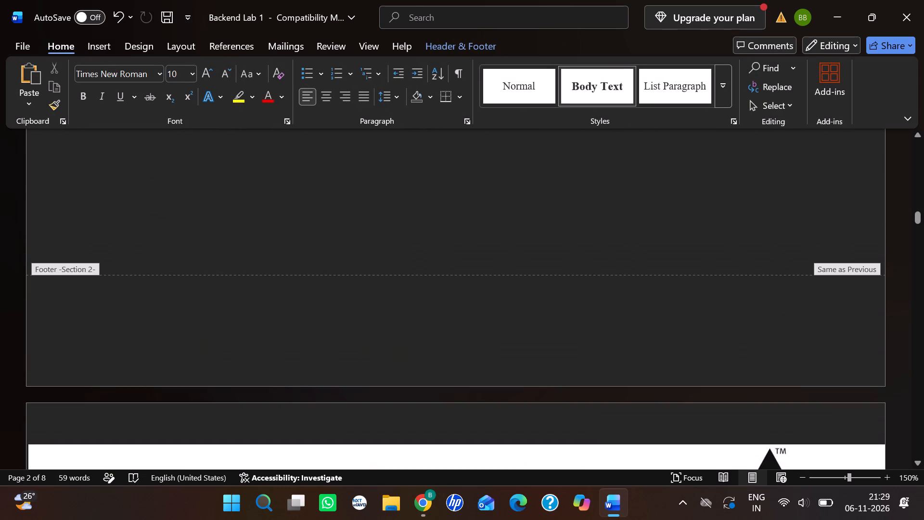
left_click(161, 281)
left_click(262, 226)
double_click(262, 226)
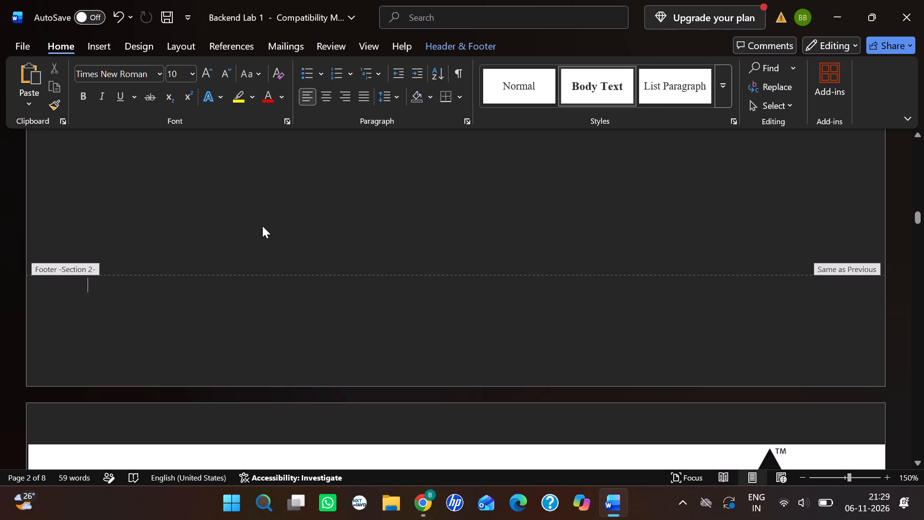
right_click(262, 226)
scroll(262, 226, "up", 1)
left_click(197, 256)
Add the heading "CODE:" on its own line directly above the first app.js screenshot on page 2.
scroll(197, 256, "up", 1)
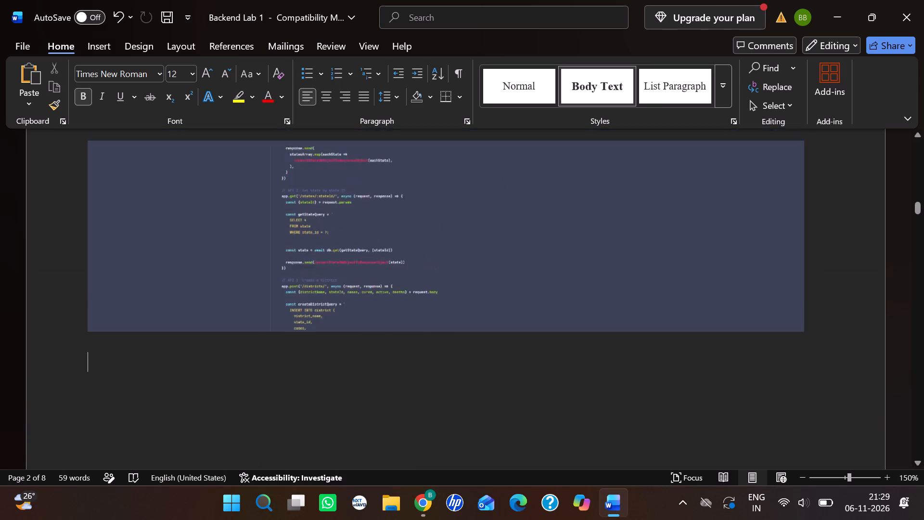
scroll(197, 256, "up", 4)
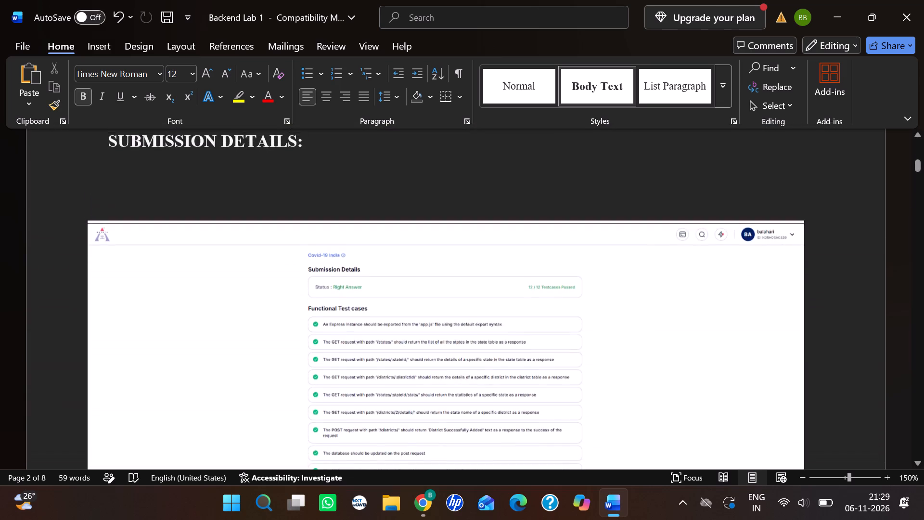
scroll(197, 256, "down", 2)
left_click(211, 280)
scroll(211, 280, "down", 1)
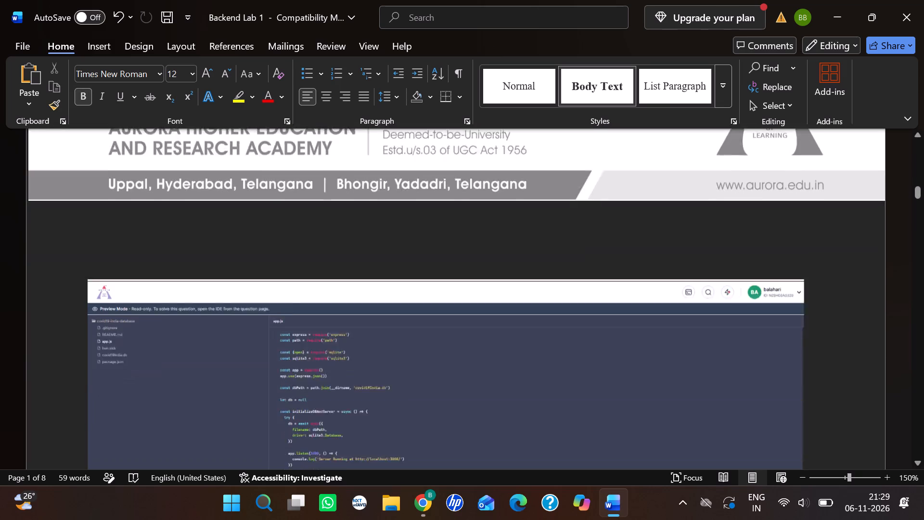
left_click(259, 217)
left_click(259, 217)
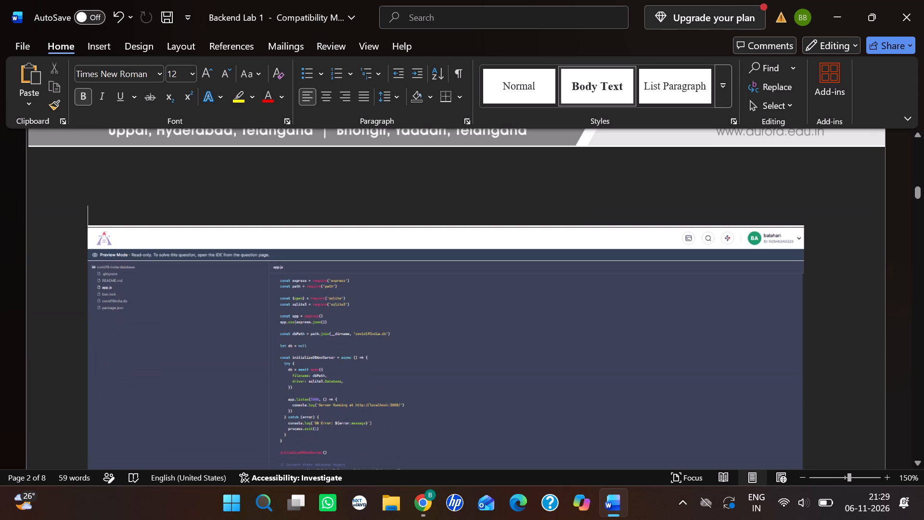
type("co")
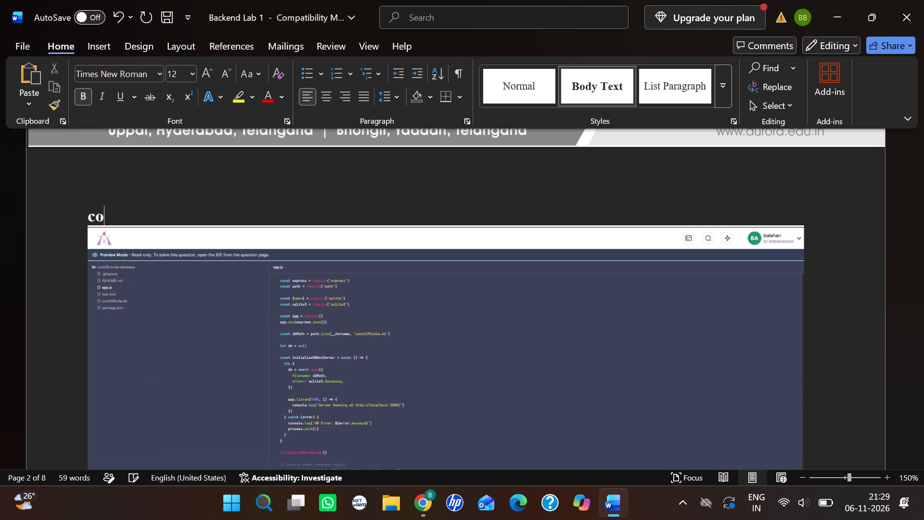
key("BackSpace")
key("BackSpace")
type("CODE")
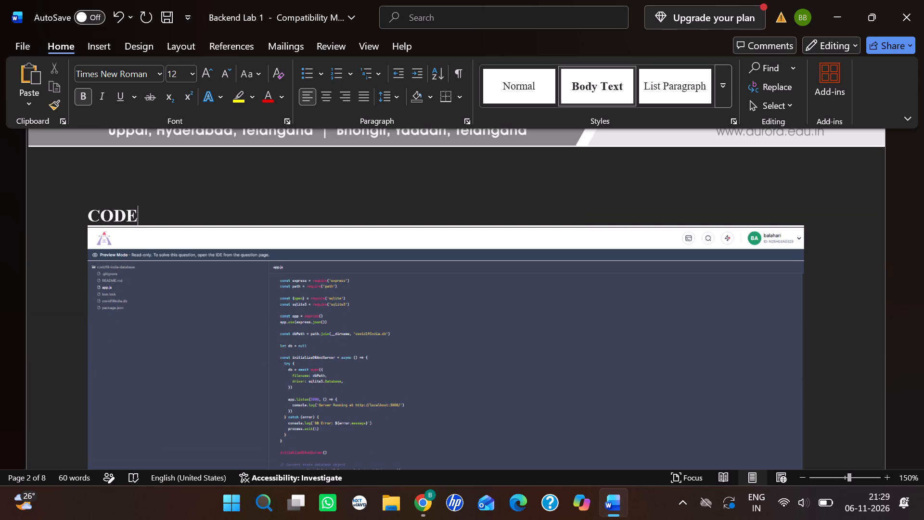
key("shift+colon")
key("Return")
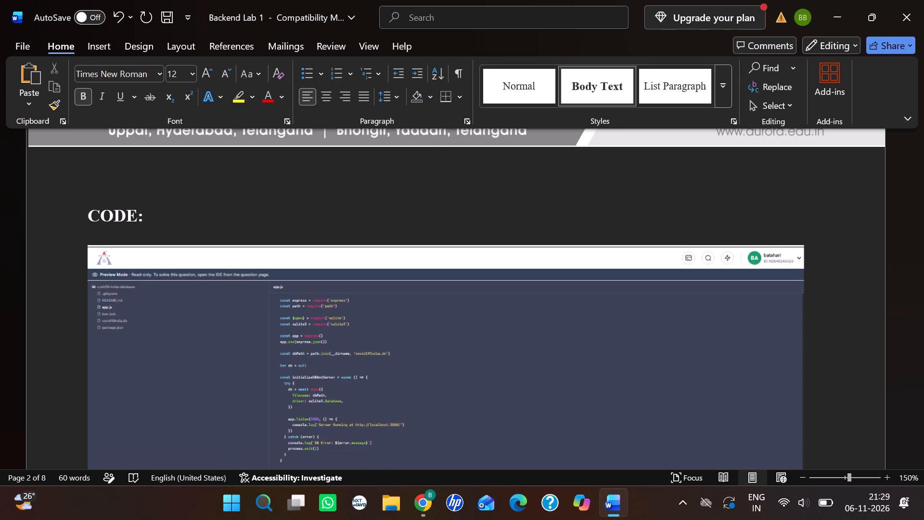
Switch to Chrome and copy the "Submission Details" heading text from the Covid-19 India submission page.
scroll(257, 342, "up", 1)
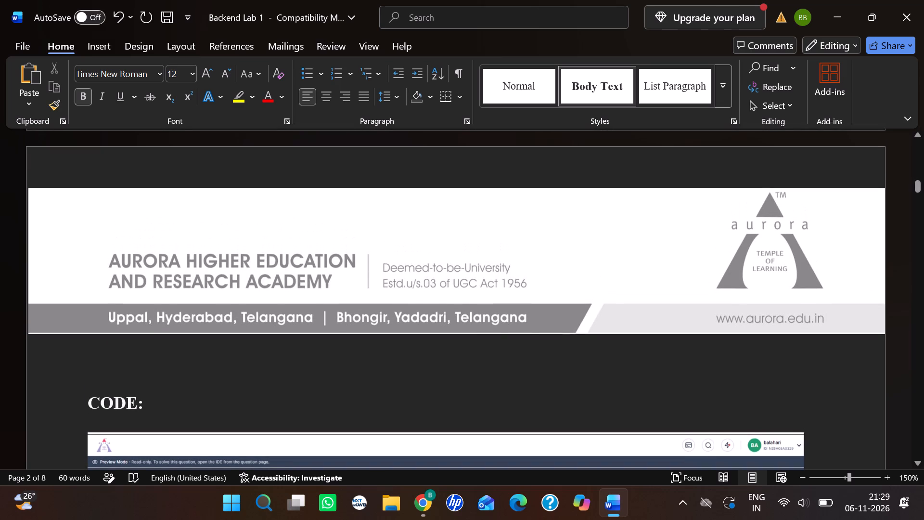
scroll(257, 342, "up", 5)
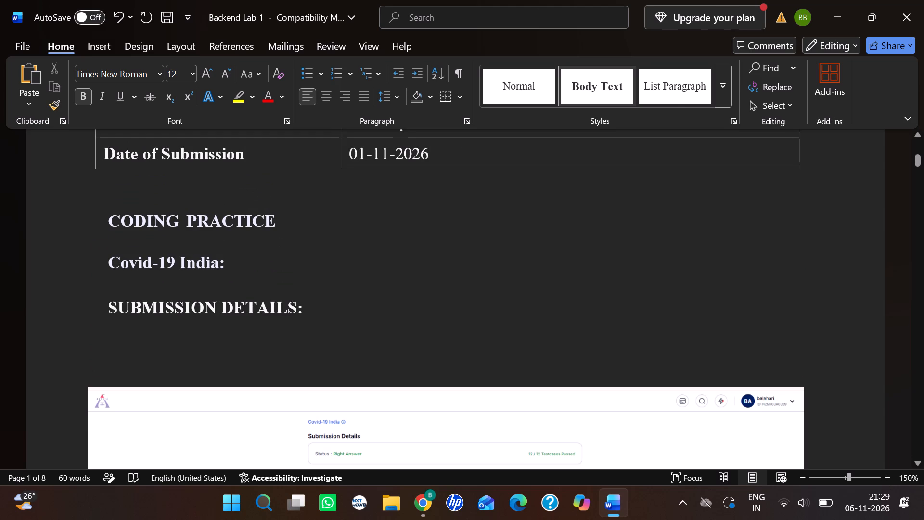
scroll(324, 307, "down", 2)
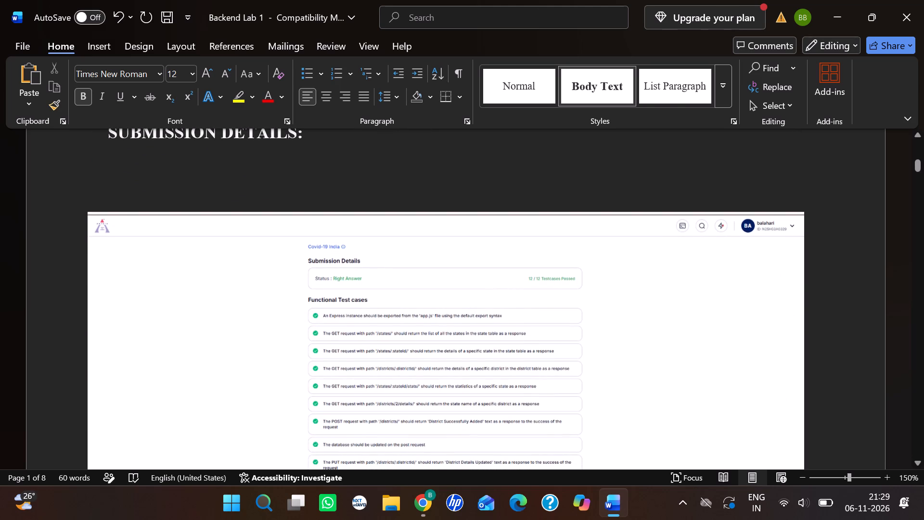
scroll(386, 272, "up", 1)
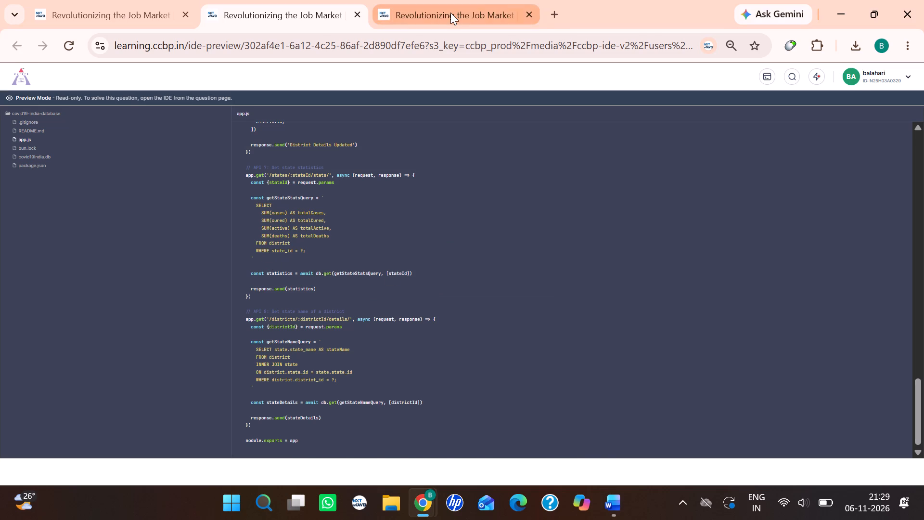
left_click(450, 13)
left_click_drag(356, 117, 286, 122)
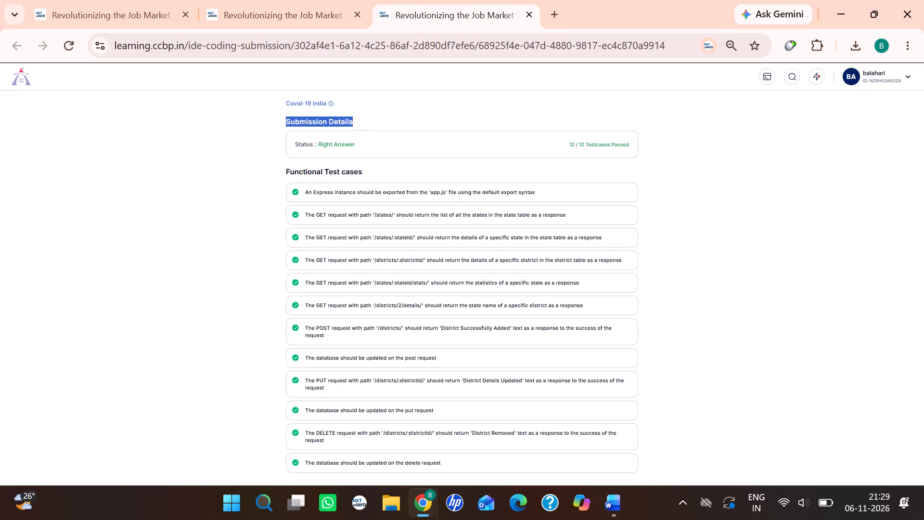
key("ctrl+c")
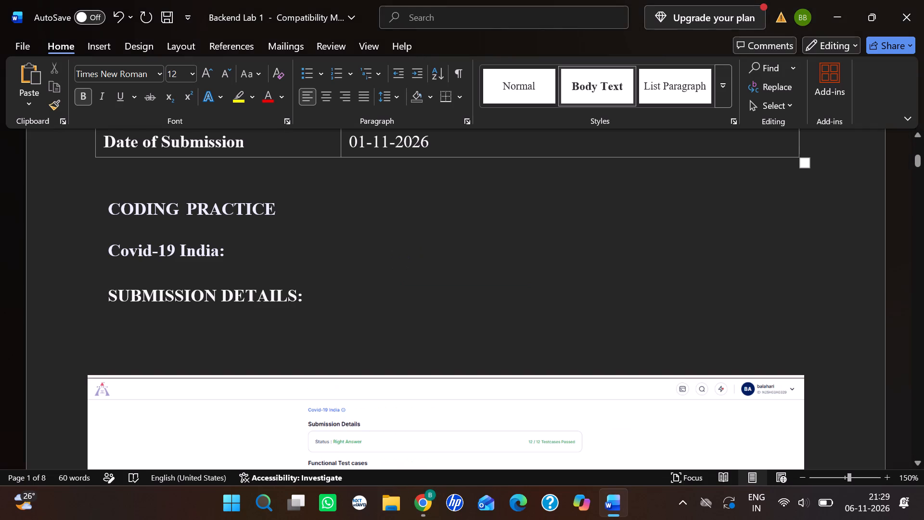
Switch to Word and replace the SUBMISSION DETAILS heading text below Covid-19 India: with the copied "Submission Details", keeping the colon.
left_click_drag(297, 300, 212, 290)
left_click_drag(212, 290, 132, 287)
key("BackSpace")
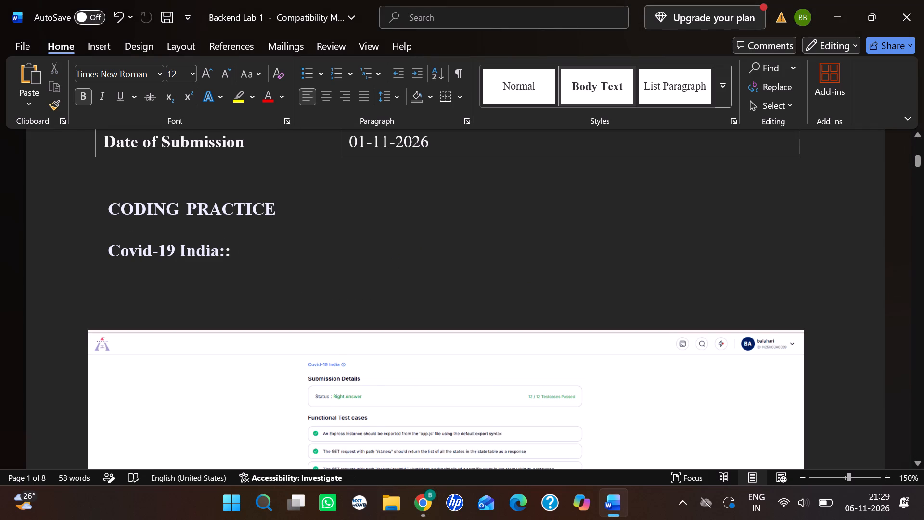
key("Return")
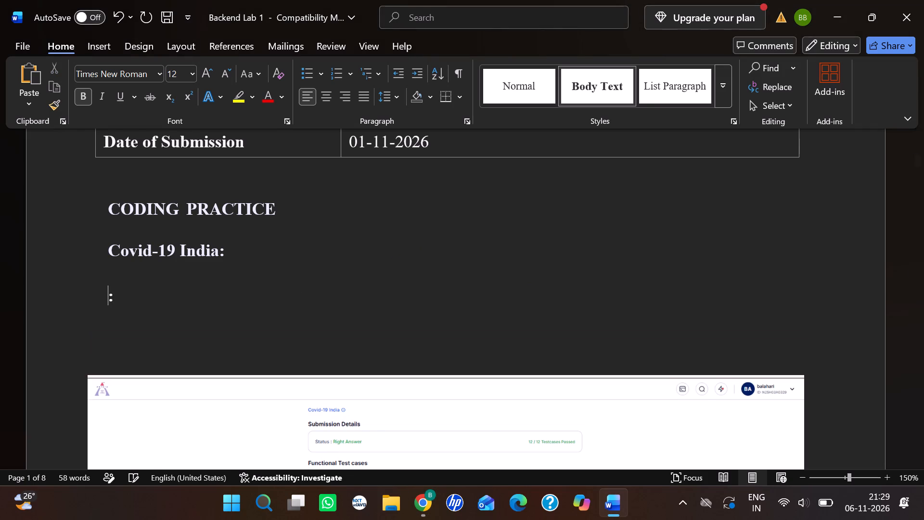
key("ctrl+v")
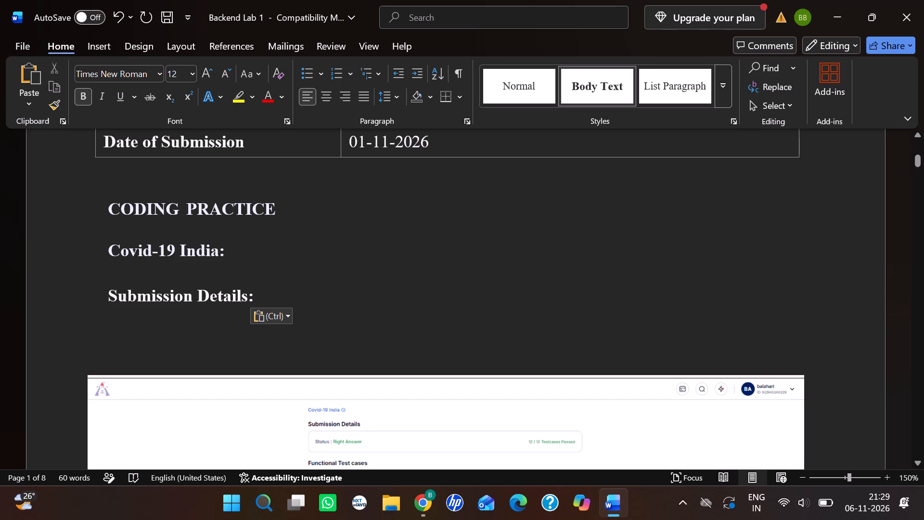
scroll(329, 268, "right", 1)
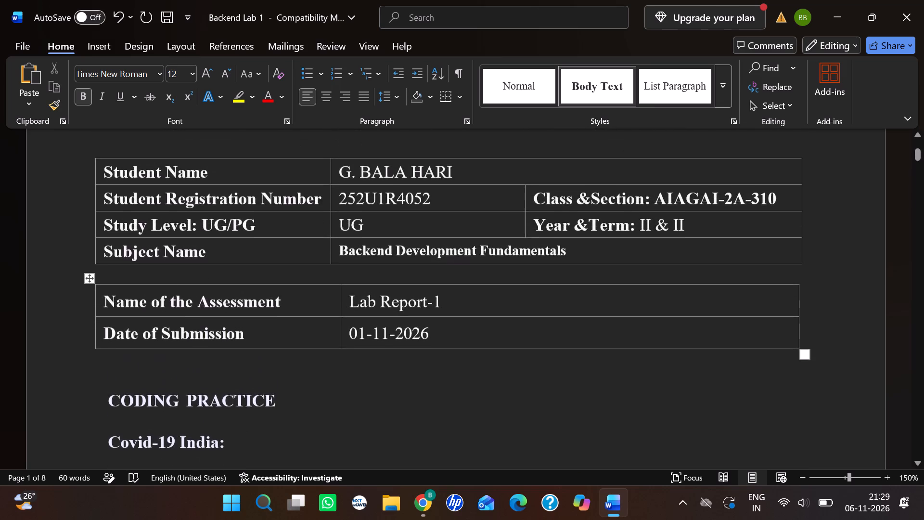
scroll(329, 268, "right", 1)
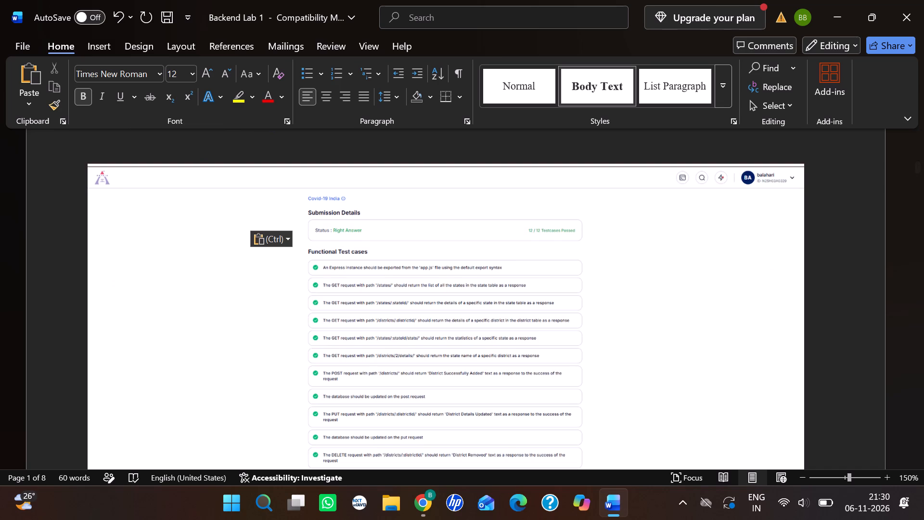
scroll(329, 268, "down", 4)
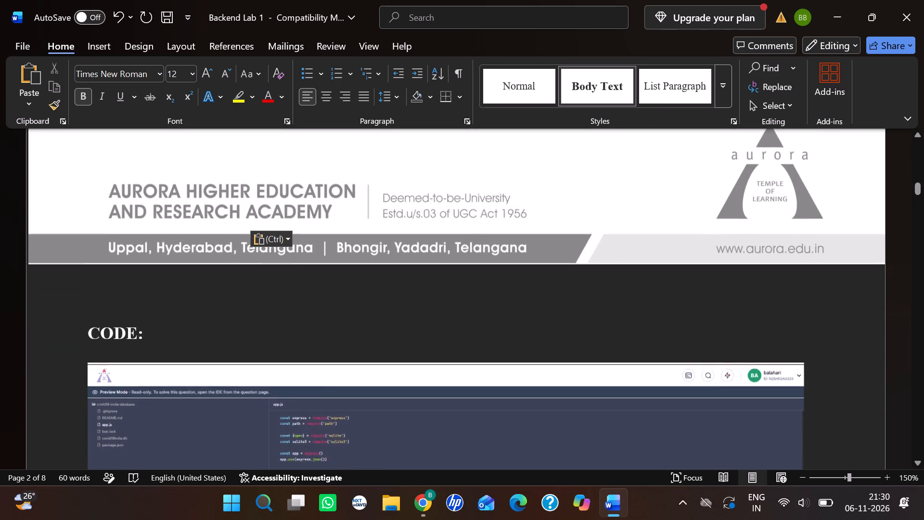
Review the Covid-19 India submission screenshot and the CODE: screenshots across pages 1 and 2.
scroll(329, 268, "down", 1)
scroll(329, 268, "up", 2)
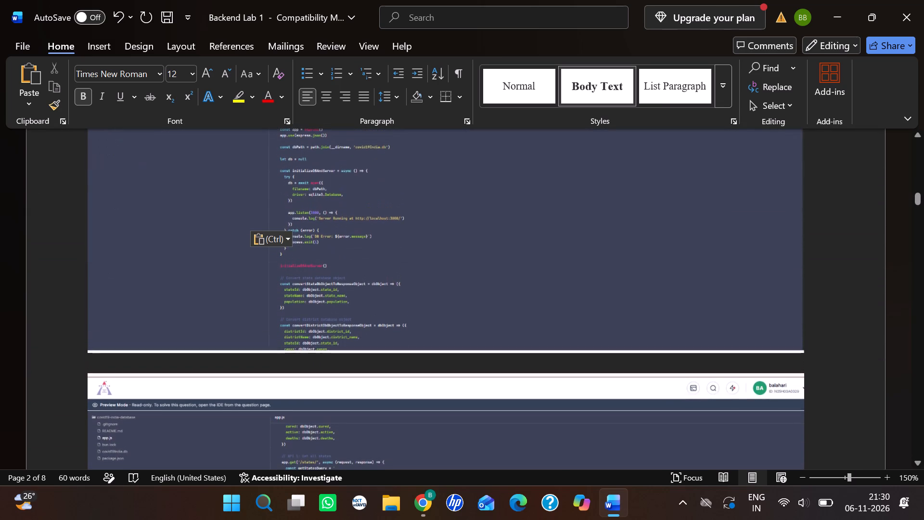
scroll(329, 268, "up", 3)
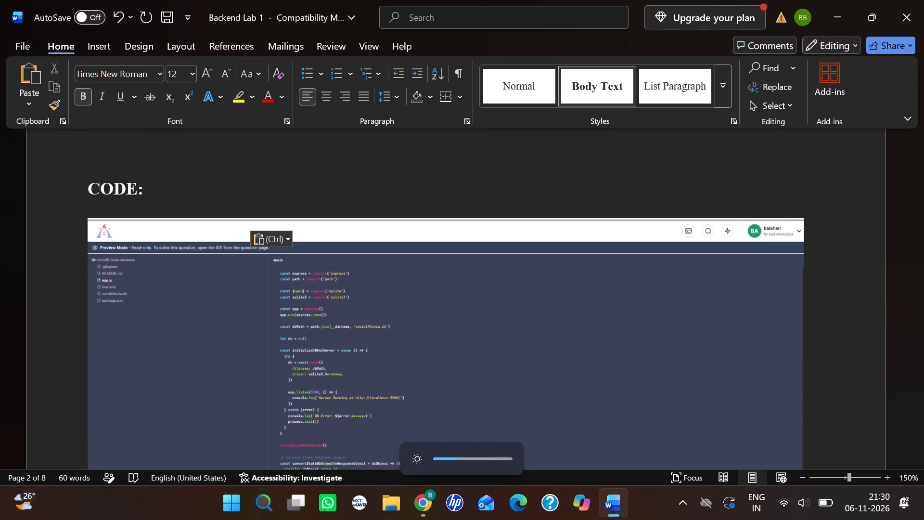
scroll(329, 268, "down", 3)
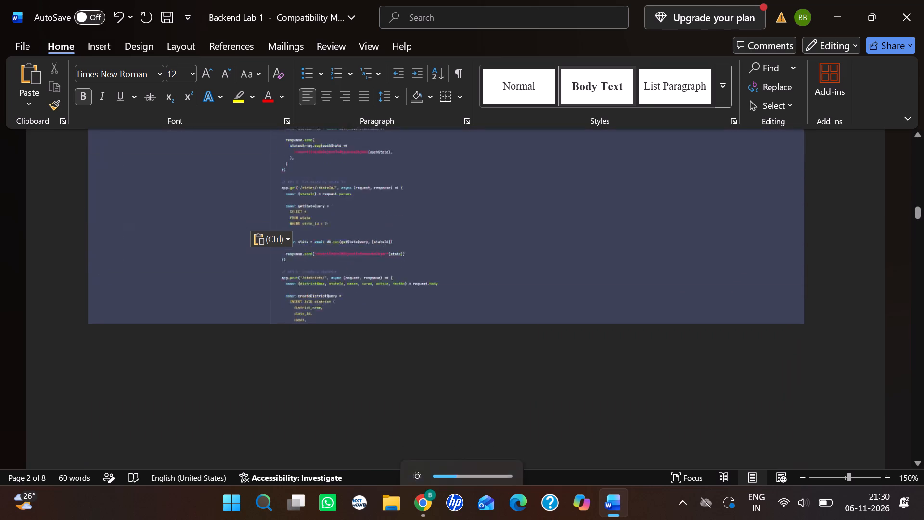
scroll(329, 268, "down", 2)
scroll(329, 268, "up", 4)
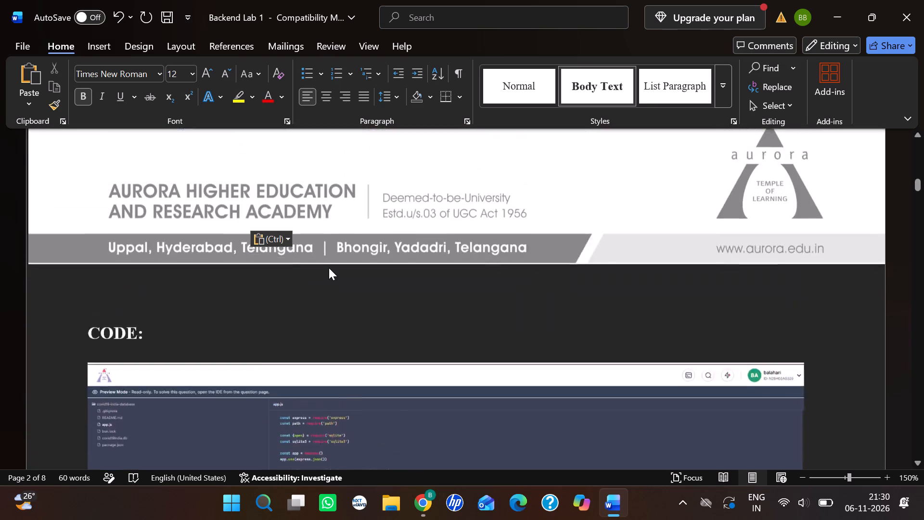
scroll(329, 268, "up", 2)
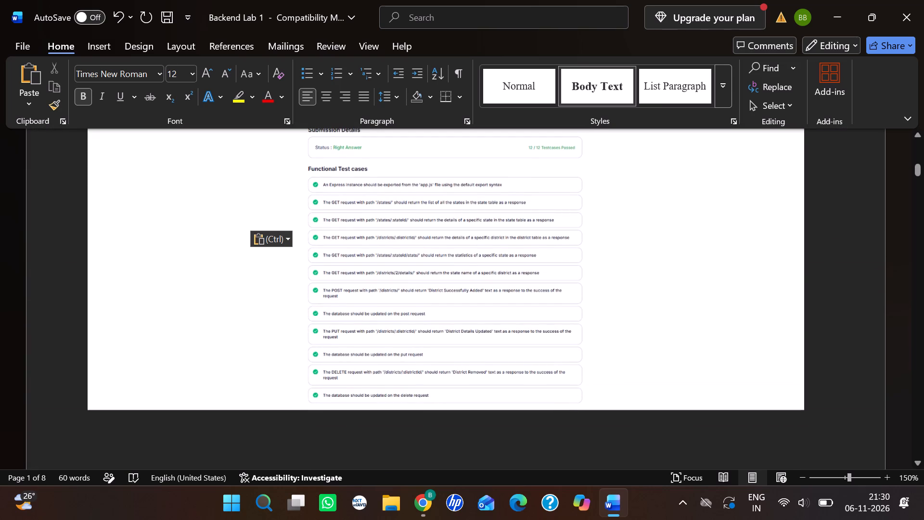
scroll(329, 268, "up", 1)
scroll(329, 268, "right", 1)
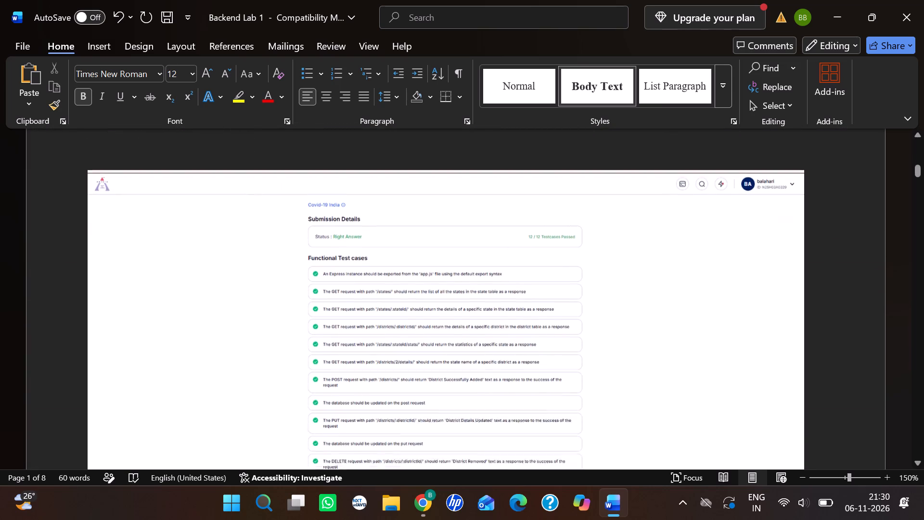
scroll(329, 268, "right", 1)
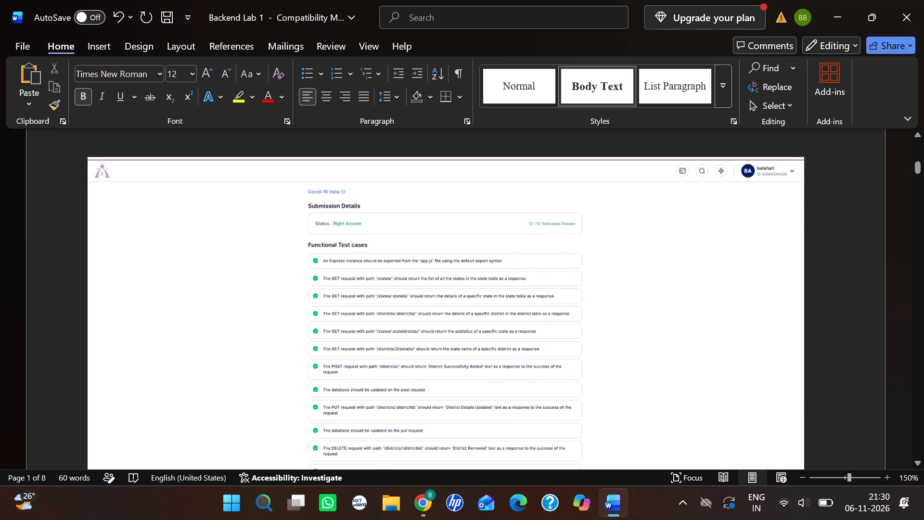
In the assessment table on page 1, set the assessment name to Lab Report-3 and the submission date to 07-11-2026.
scroll(329, 268, "up", 2)
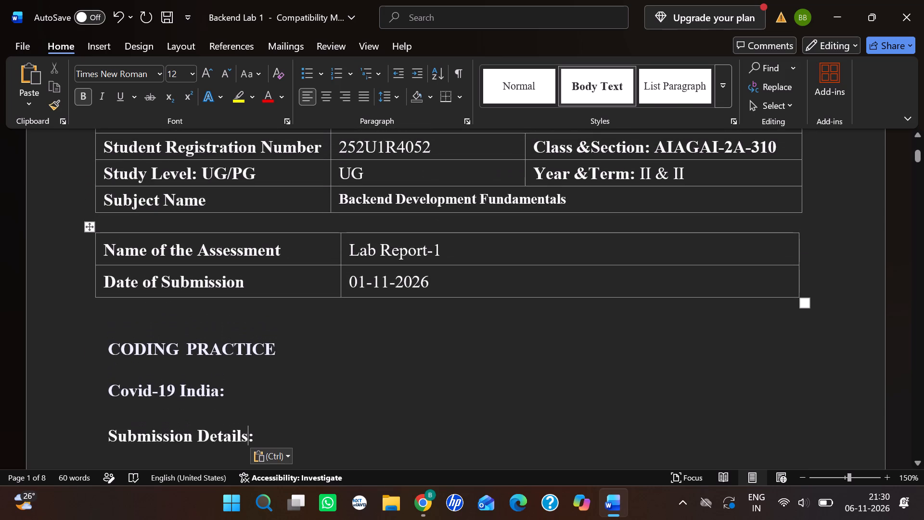
scroll(329, 268, "down", 1)
left_click(446, 250)
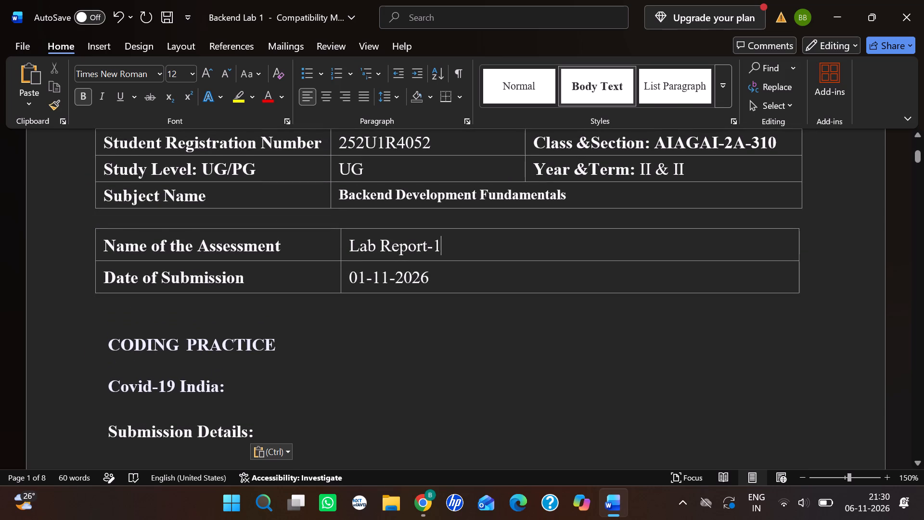
key("BackSpace")
key("3")
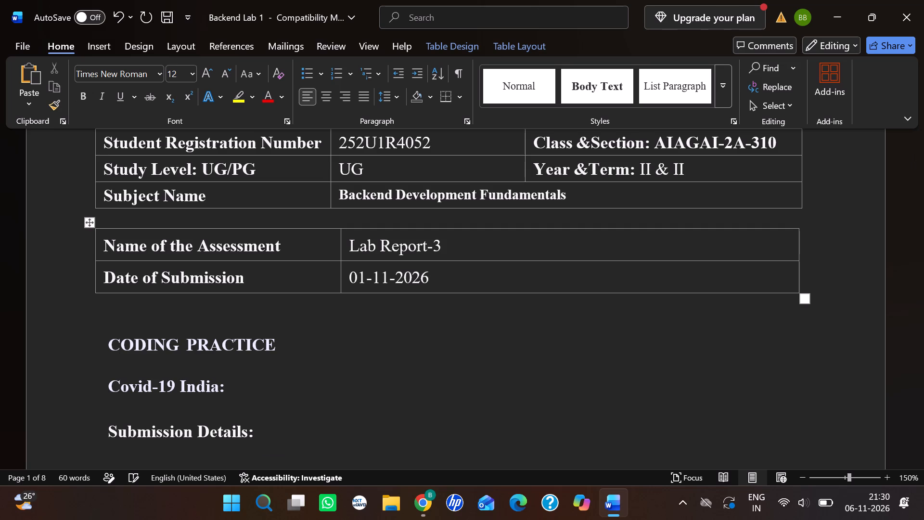
left_click(364, 280)
key("BackSpace")
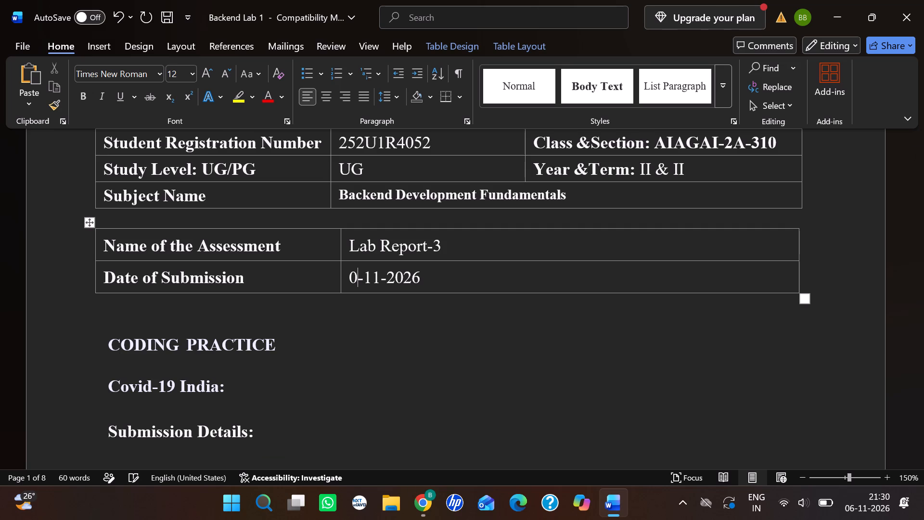
key("7")
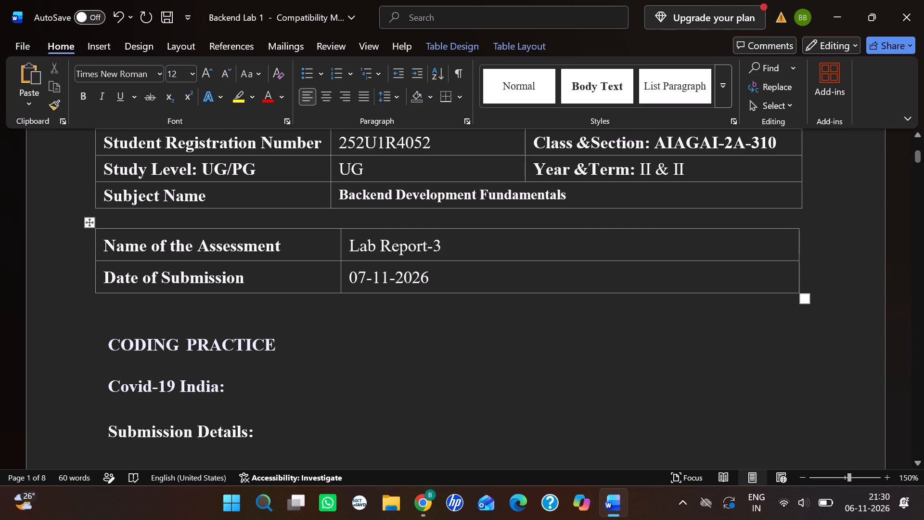
Remove the blank space before the TODAY'S DATE: heading that follows the last Covid-19 India app.js screenshot.
scroll(367, 375, "down", 4)
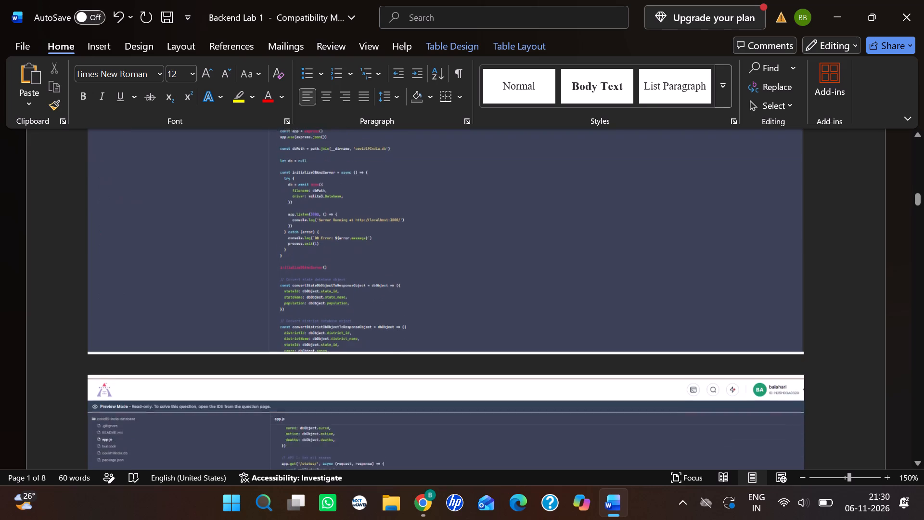
scroll(367, 375, "down", 5)
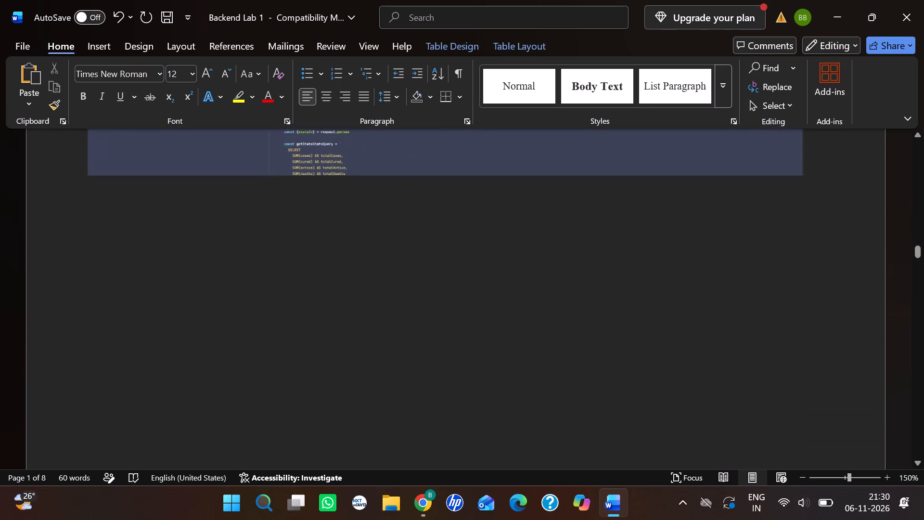
scroll(367, 375, "down", 4)
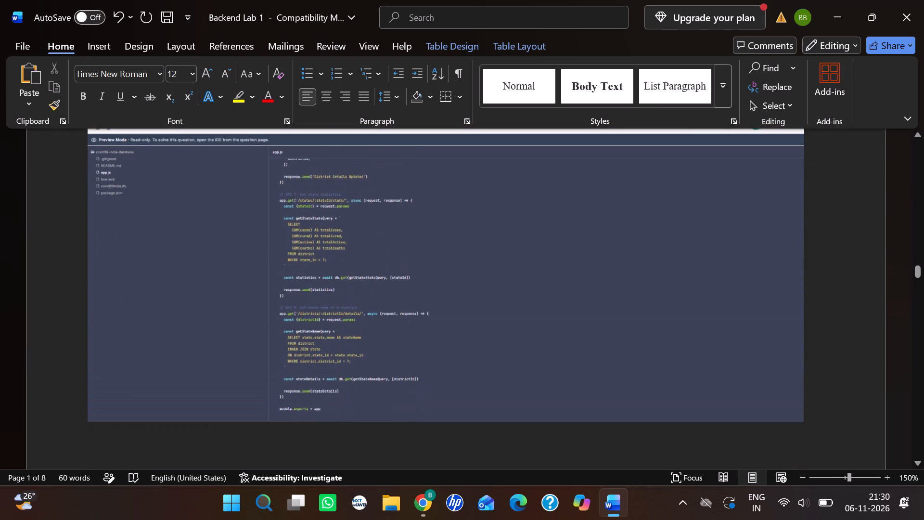
scroll(367, 375, "down", 2)
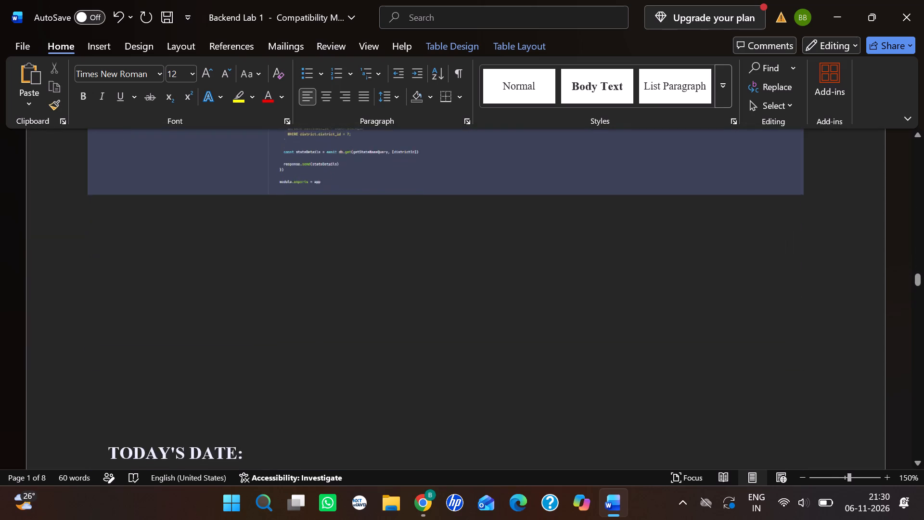
scroll(367, 375, "down", 1)
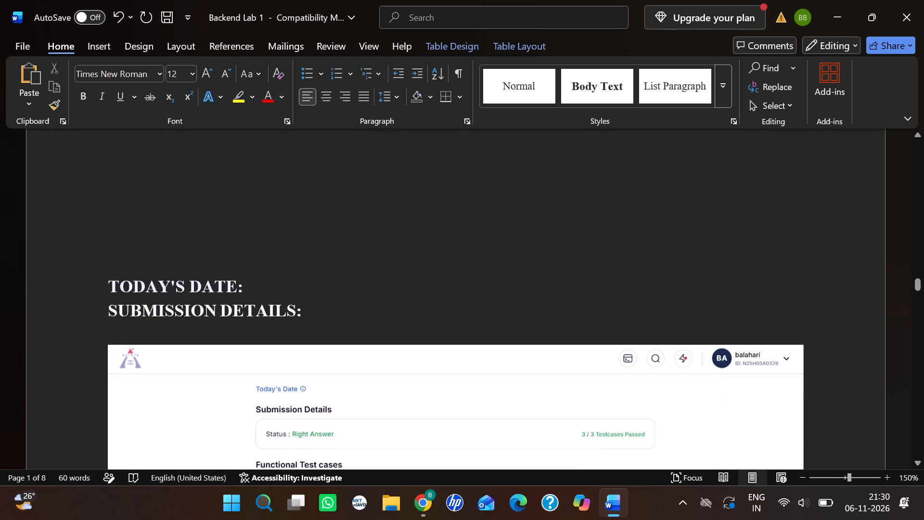
left_click(104, 287)
key("BackSpace")
key("BackSpace")
key("BackSpace")
key("BackSpace")
key("BackSpace")
key("BackSpace")
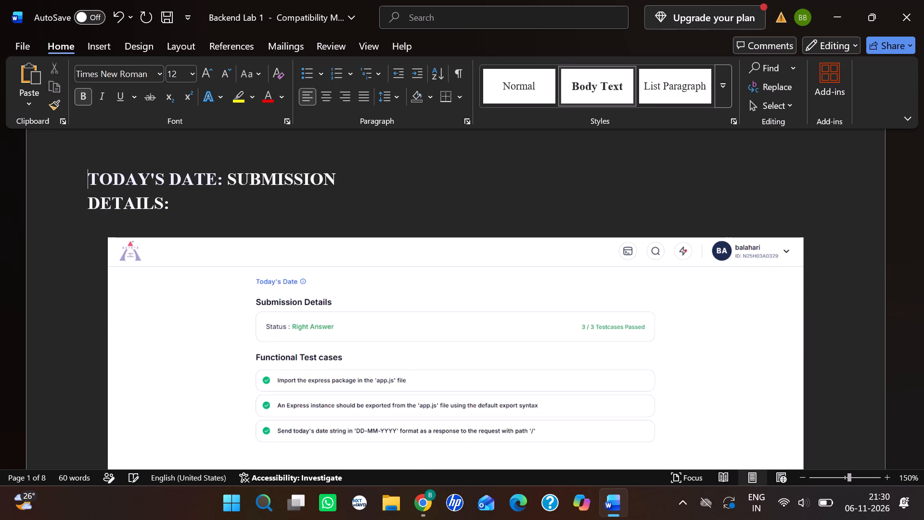
Review the Covid-19 India pages from the TODAY'S DATE: heading back to the submission screenshot on page 1.
scroll(238, 340, "up", 2)
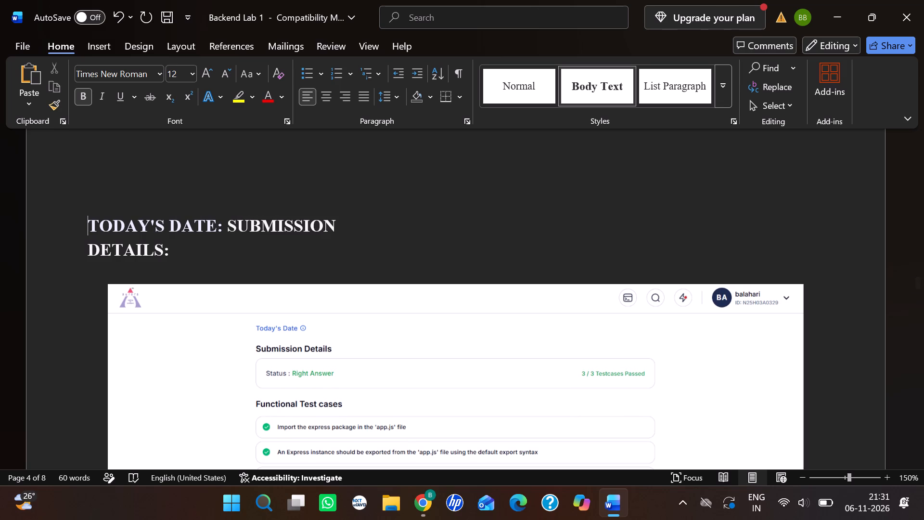
scroll(238, 340, "up", 4)
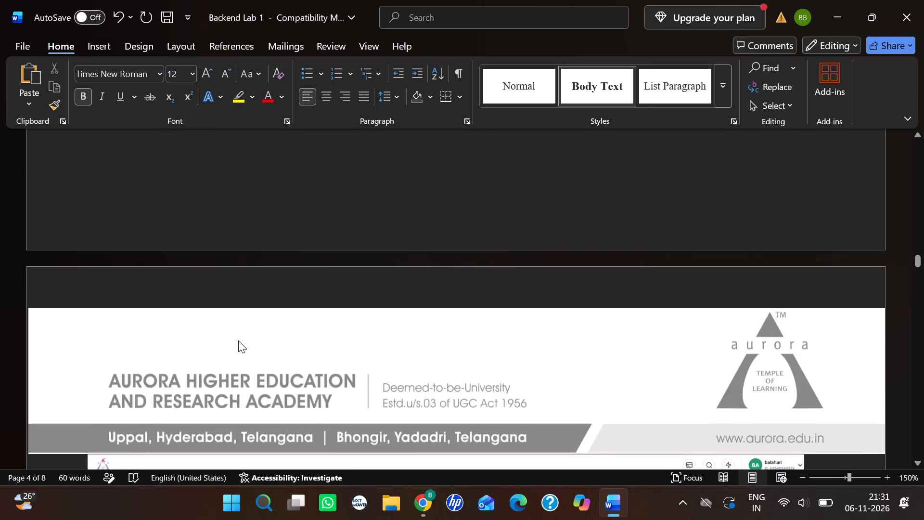
scroll(238, 340, "up", 3)
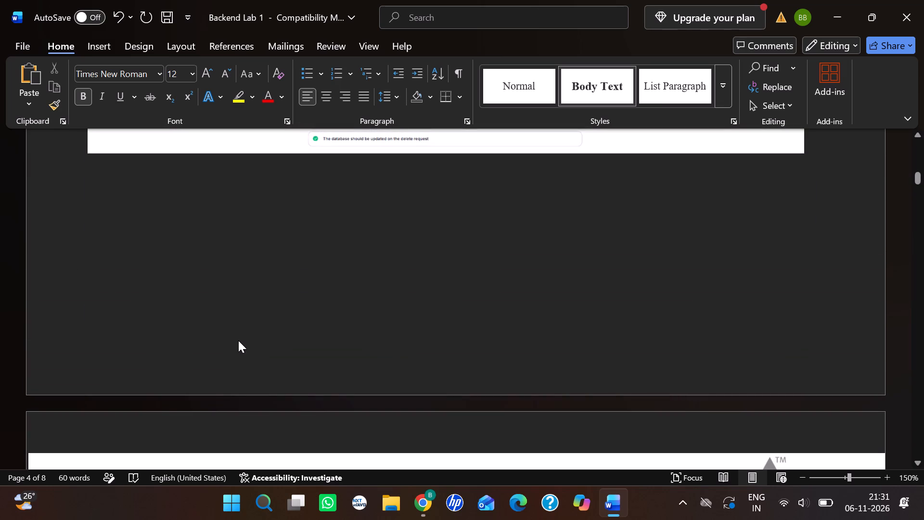
scroll(232, 391, "up", 1)
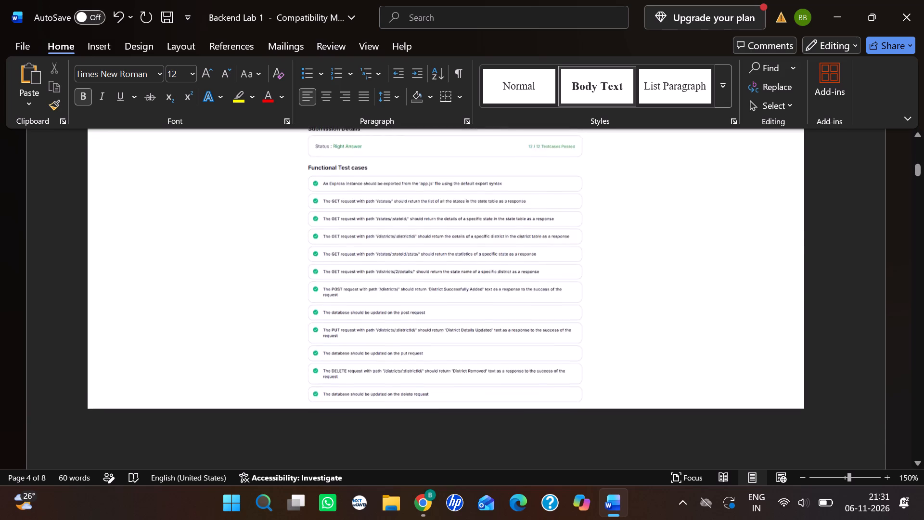
scroll(232, 391, "up", 1)
Switch to Chrome, enlarge the Covid-19 India submission page by one zoom level and examine its functional test cases.
left_click(378, 390)
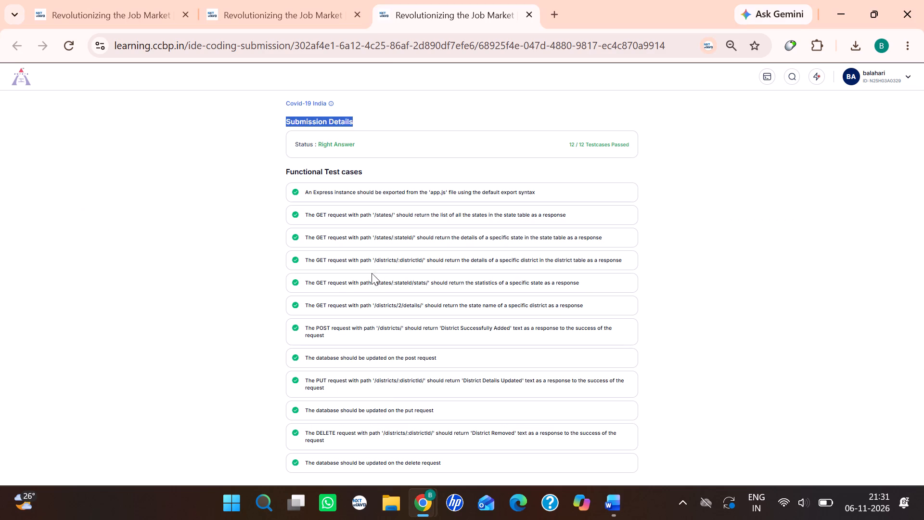
left_click(326, 10)
left_click(422, 0)
key("ctrl+equal")
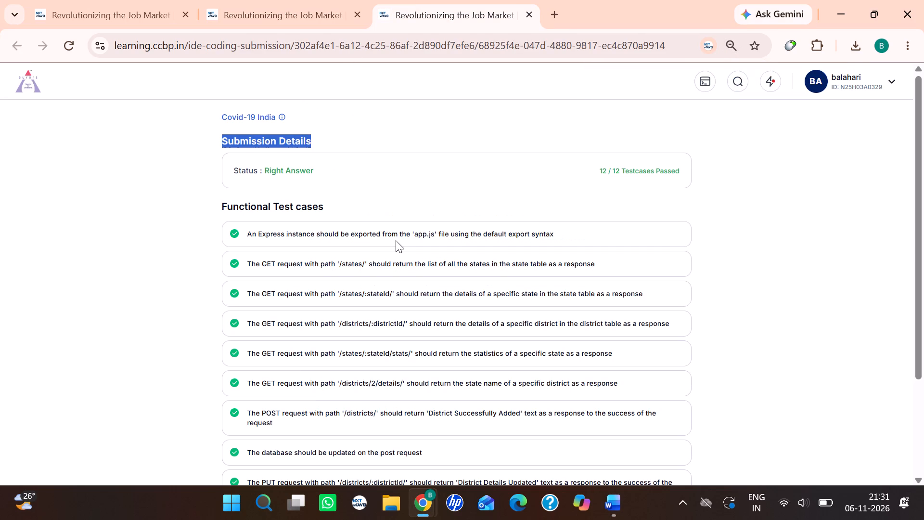
left_click(431, 199)
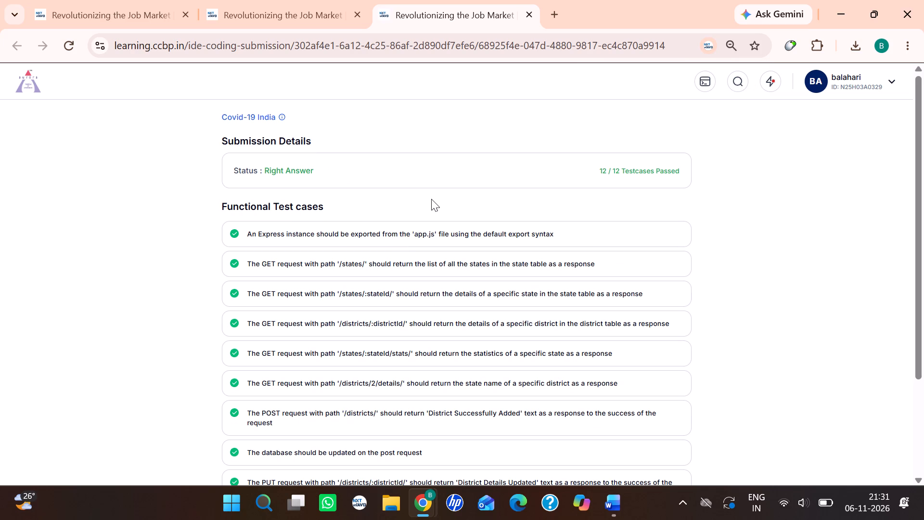
scroll(362, 371, "down", 2)
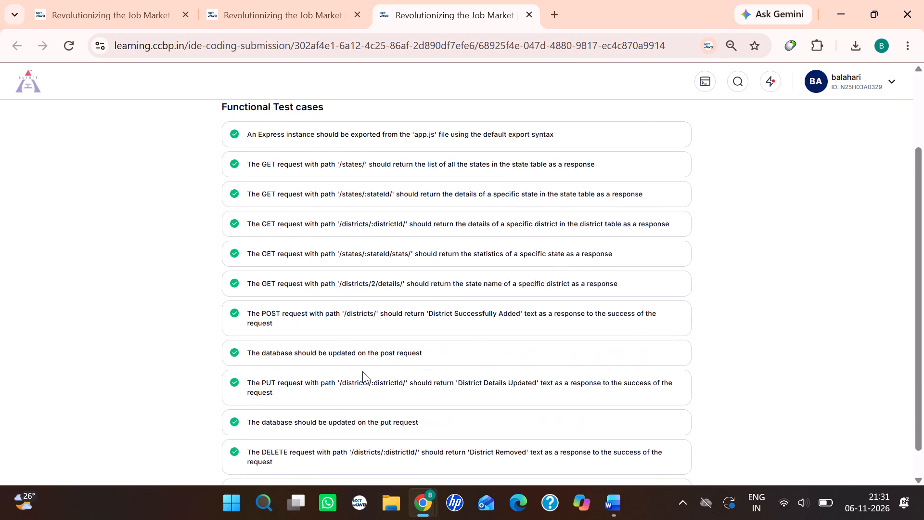
scroll(362, 371, "down", 1)
scroll(362, 371, "right", 1)
scroll(362, 371, "up", 2)
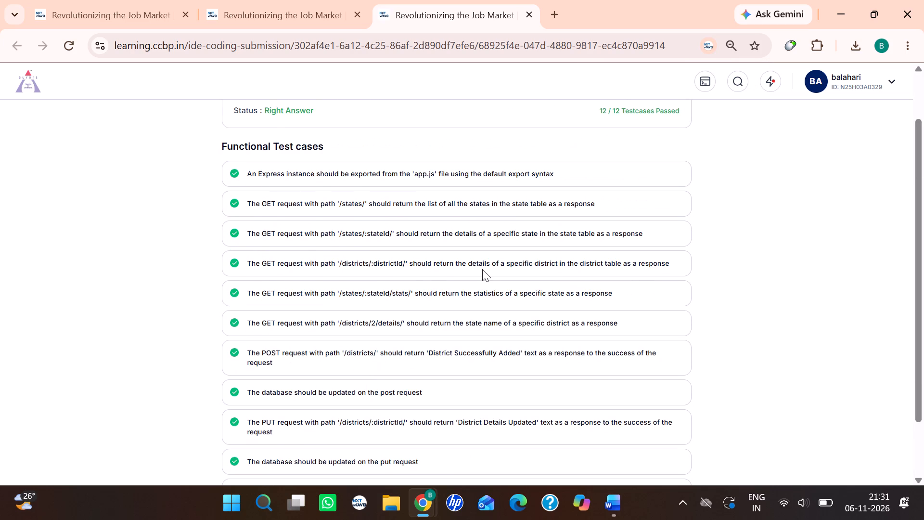
scroll(482, 269, "up", 2)
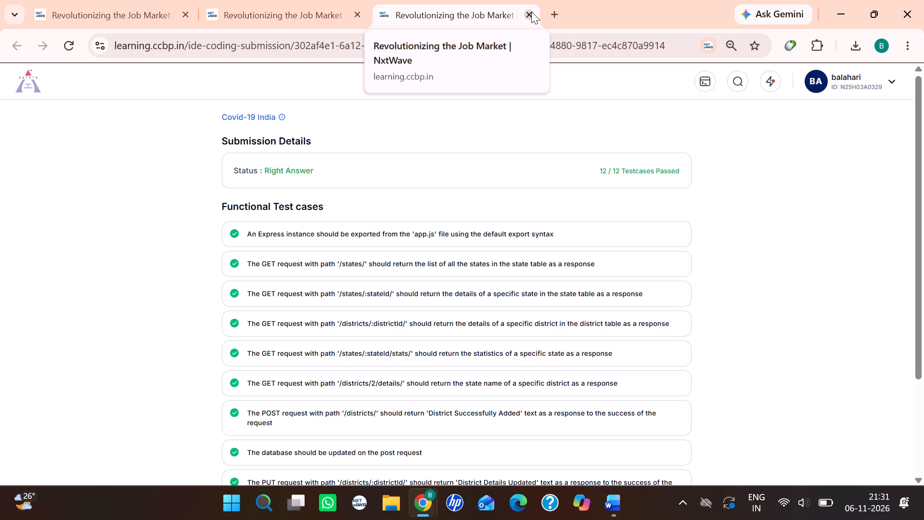
Switch to the NxtWave app, maximize it and open the submissions list of the Covid-19 India coding practice question.
left_click(356, 512)
left_click(412, 12)
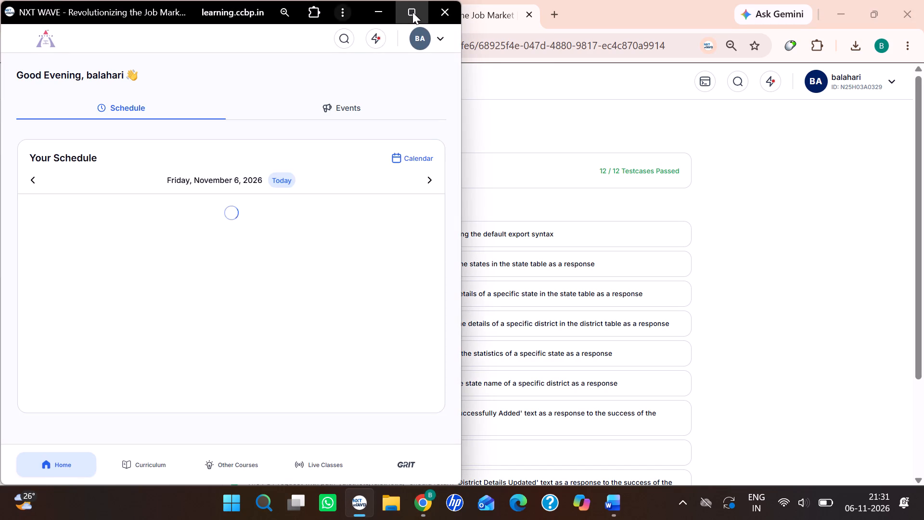
scroll(186, 200, "up", 1)
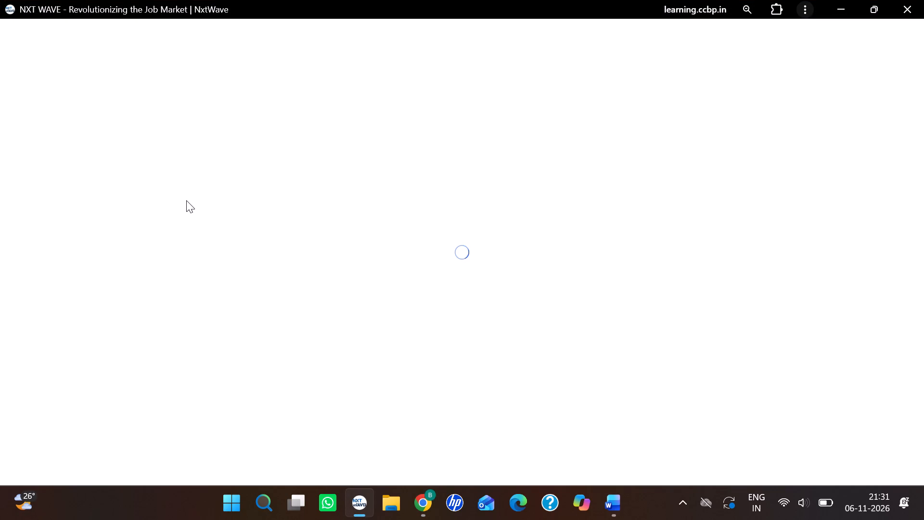
scroll(186, 200, "up", 1)
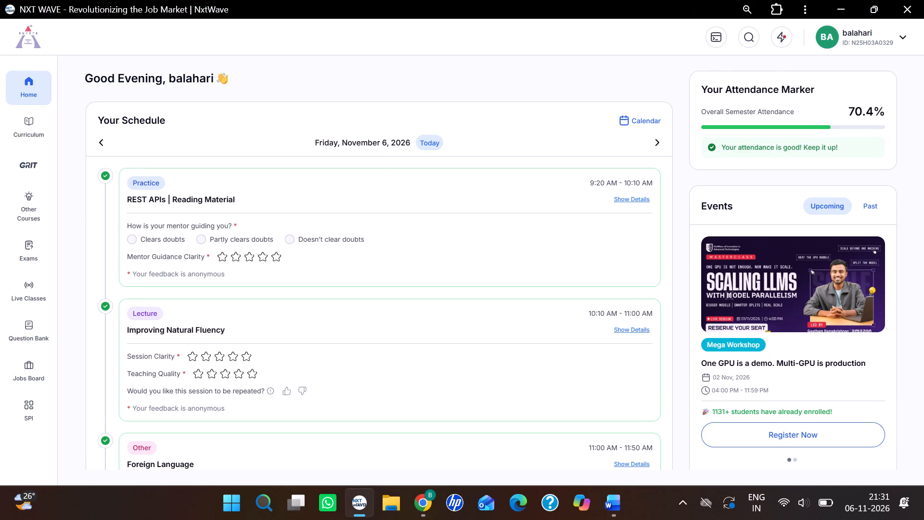
scroll(213, 198, "up", 1)
left_click(200, 168)
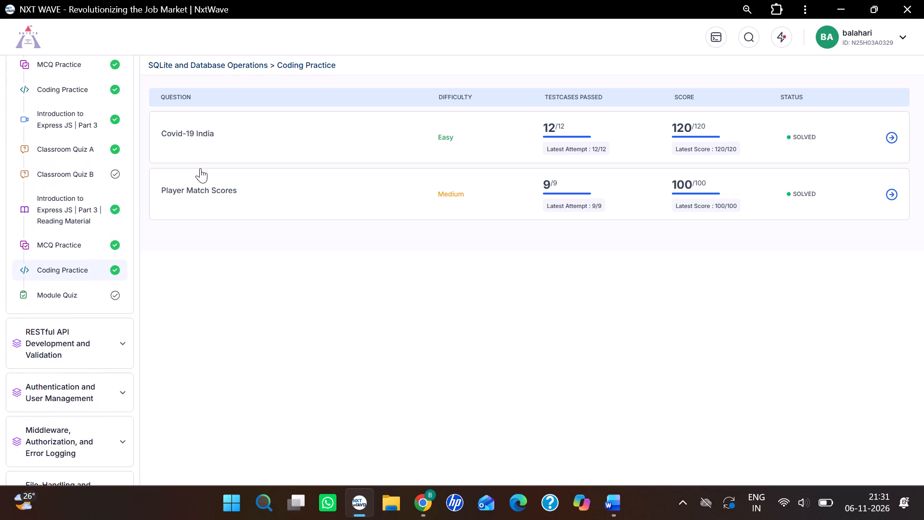
left_click(248, 143)
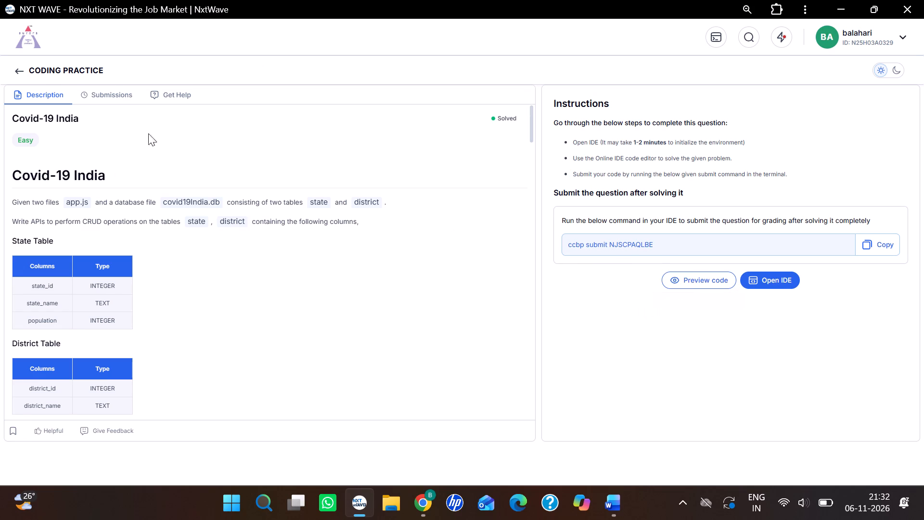
left_click(109, 98)
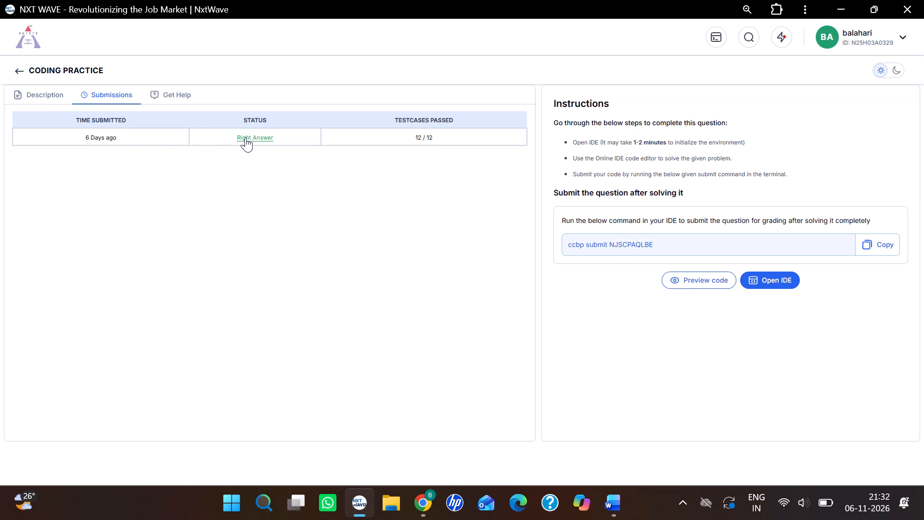
Open the Right Answer submission for Covid-19 India and examine its submission details and functional test cases at one zoom level smaller.
left_click(245, 137)
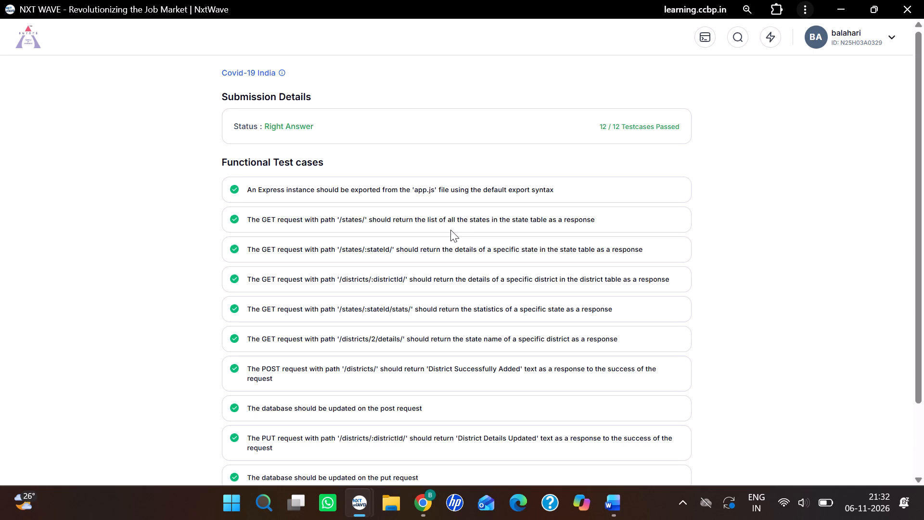
scroll(450, 230, "down", 4)
scroll(450, 230, "up", 1)
scroll(450, 230, "down", 3)
scroll(450, 230, "up", 3)
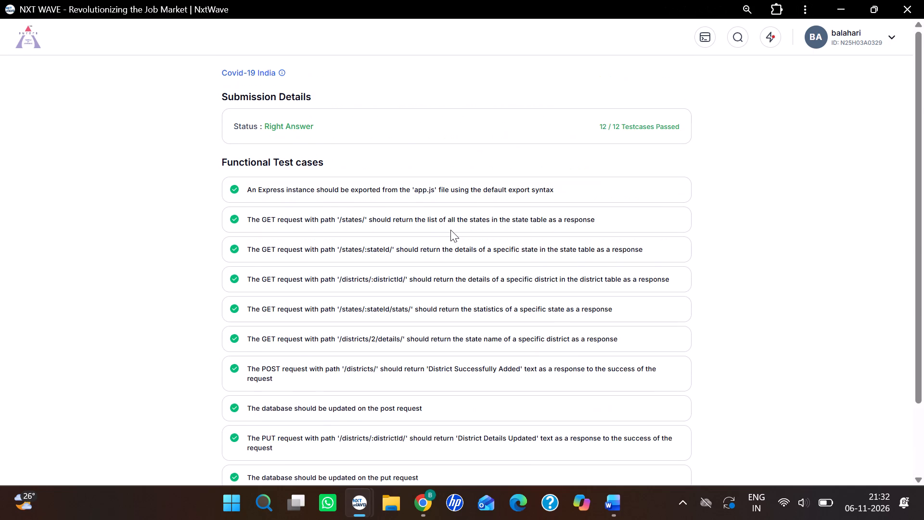
key("ctrl+minus")
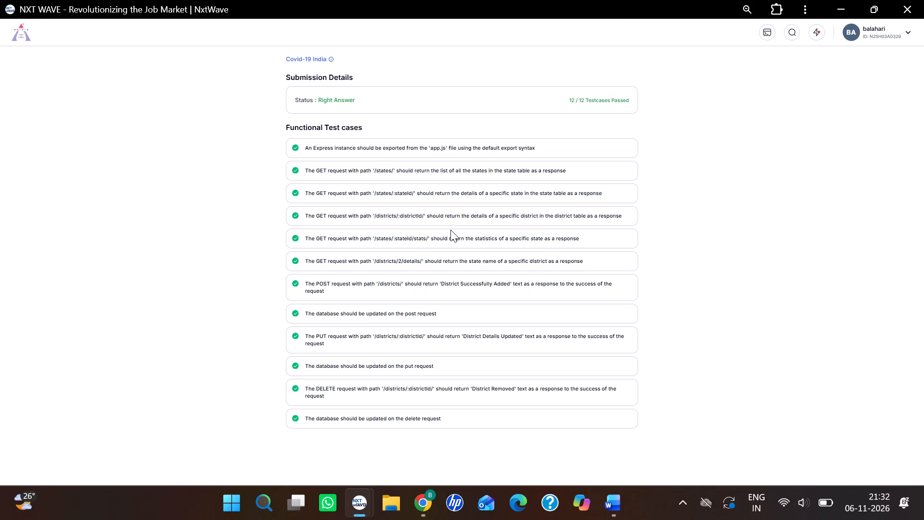
scroll(444, 240, "left", 1)
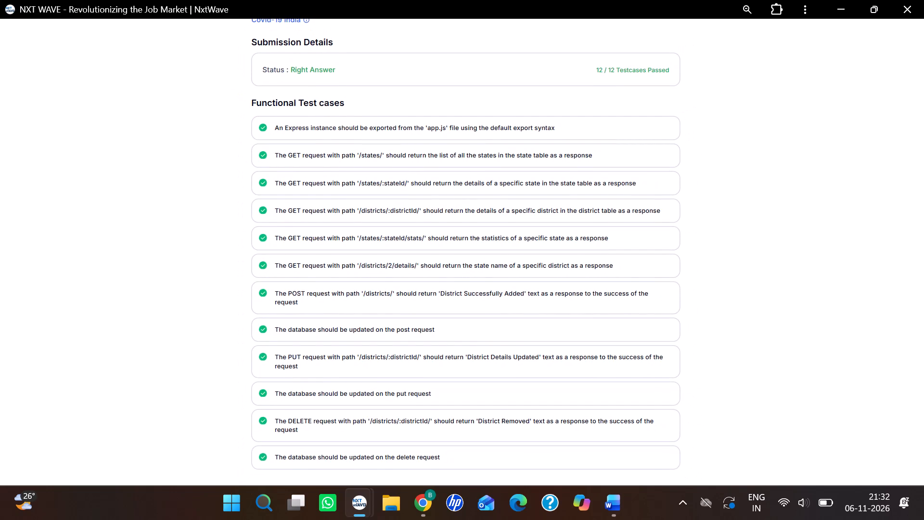
scroll(444, 240, "up", 1)
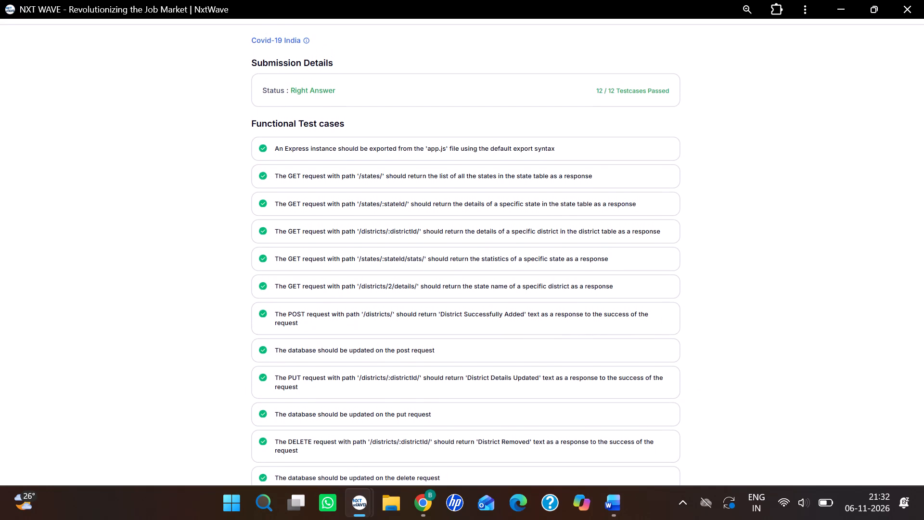
scroll(444, 240, "up", 1)
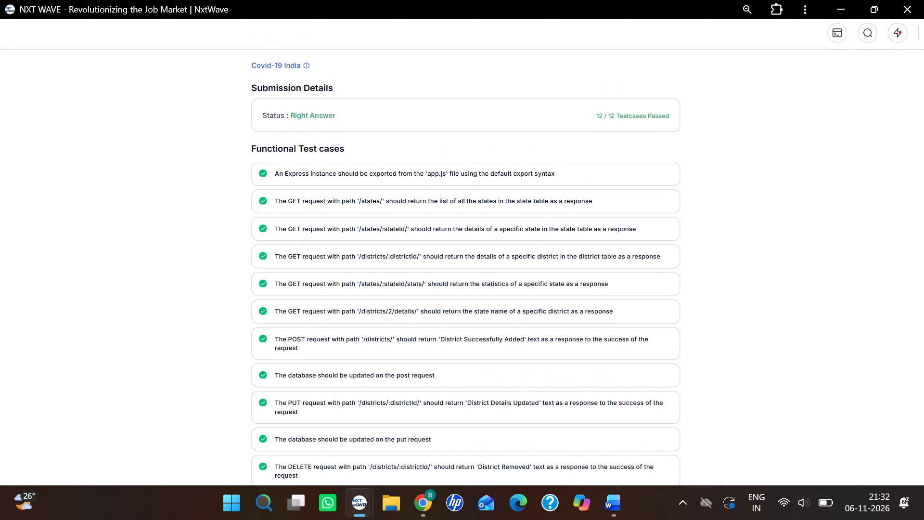
scroll(444, 240, "up", 1)
scroll(413, 251, "left", 2)
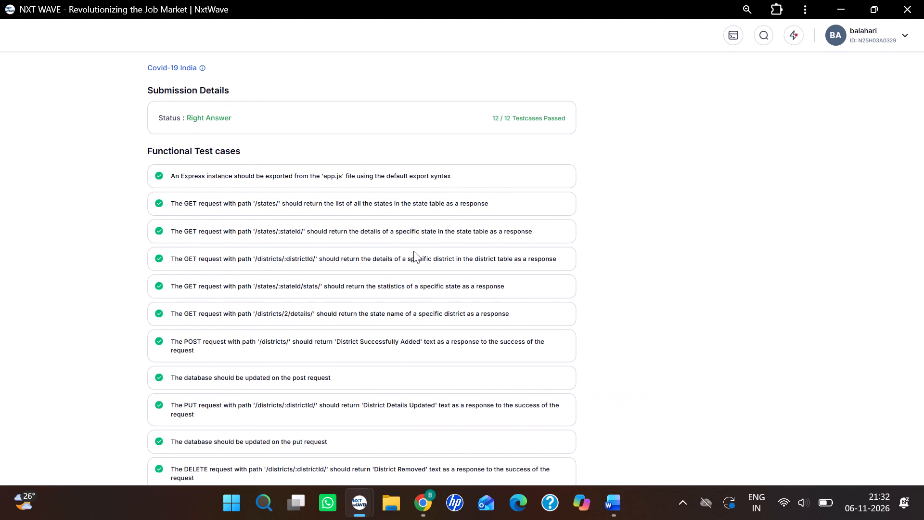
scroll(413, 251, "left", 1)
scroll(413, 251, "down", 1)
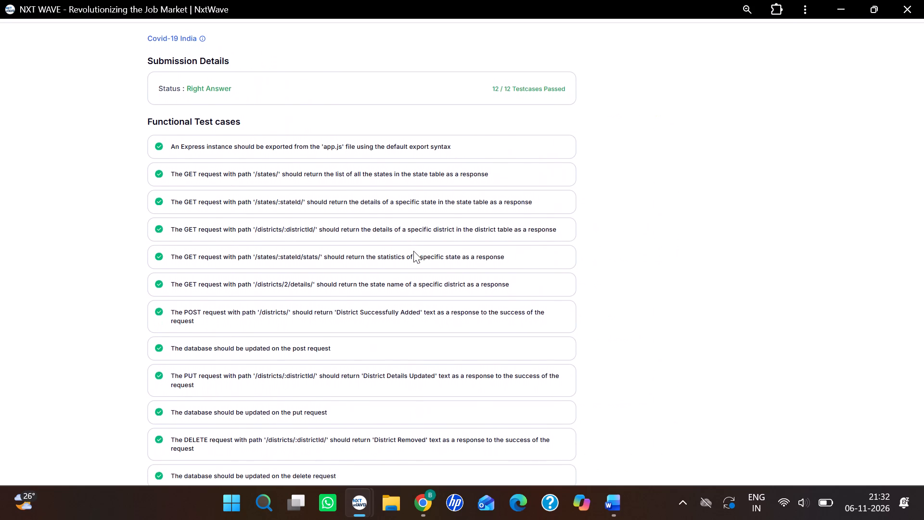
scroll(413, 251, "down", 1)
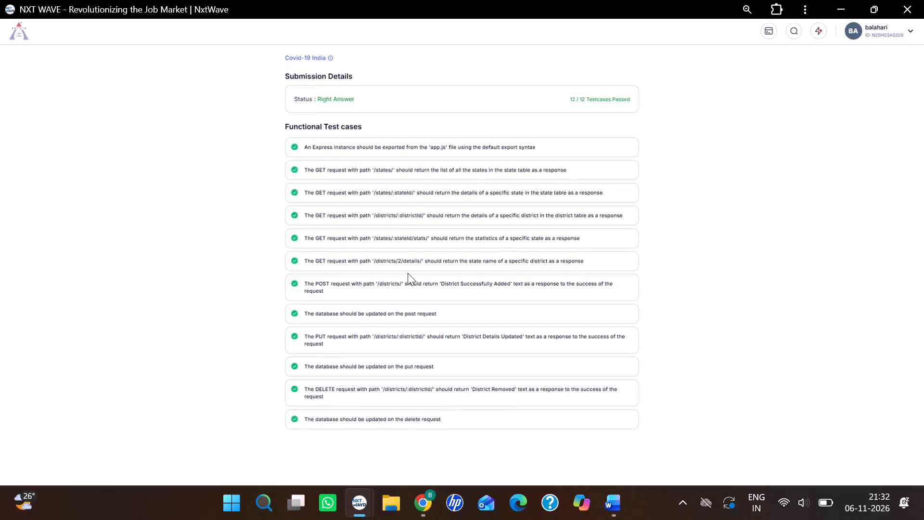
scroll(408, 273, "left", 1)
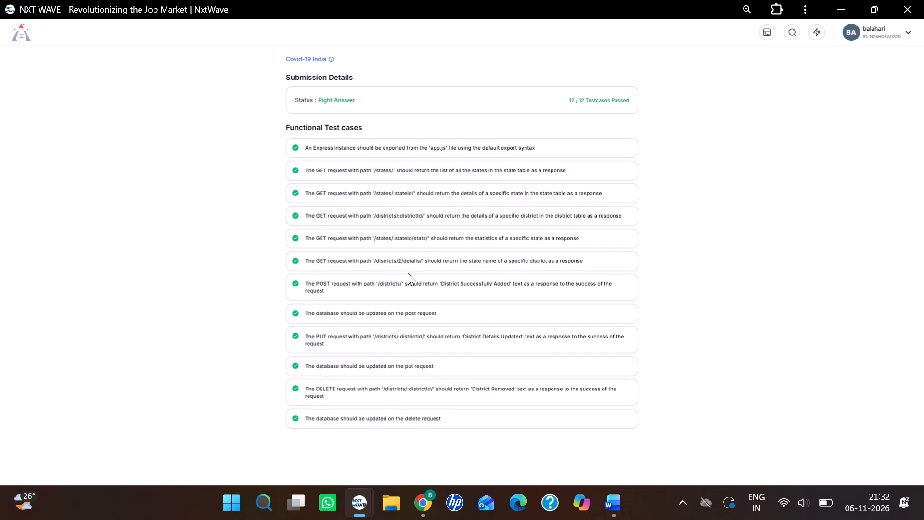
scroll(408, 273, "left", 1)
scroll(372, 310, "left", 1)
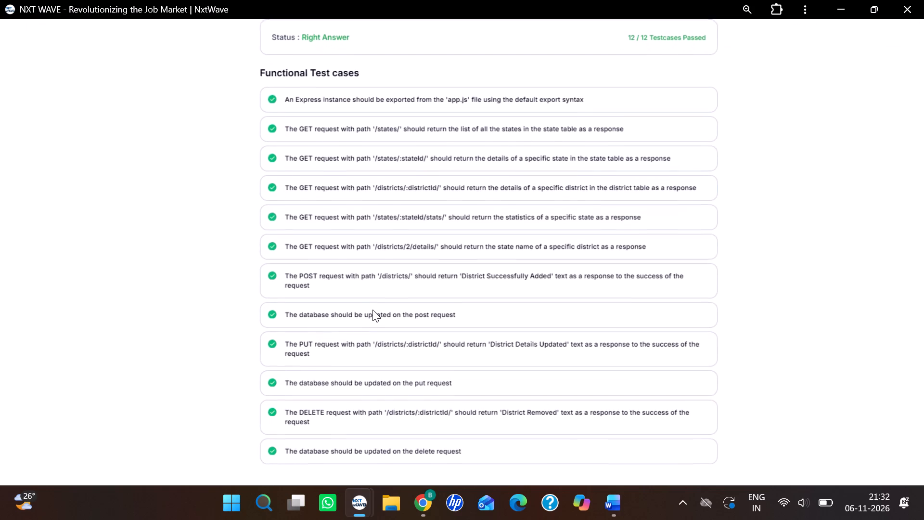
scroll(372, 310, "left", 4)
scroll(372, 310, "up", 1)
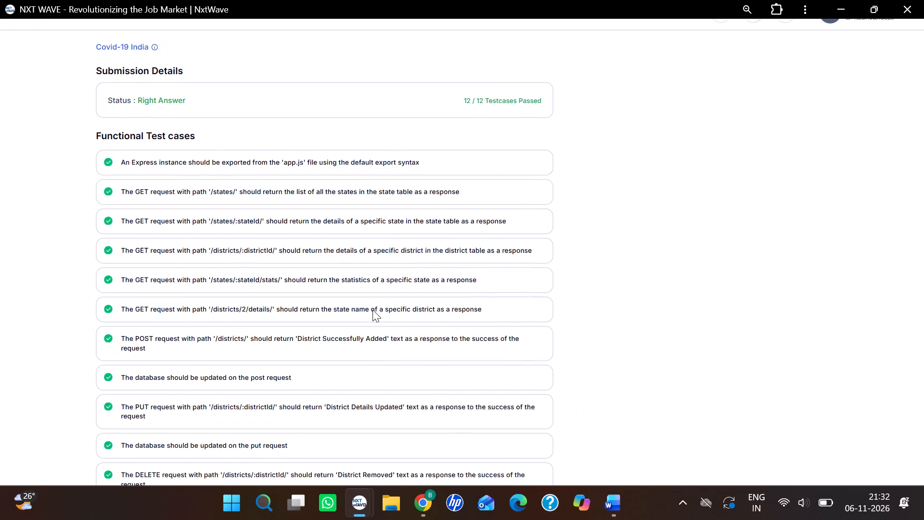
scroll(372, 310, "up", 1)
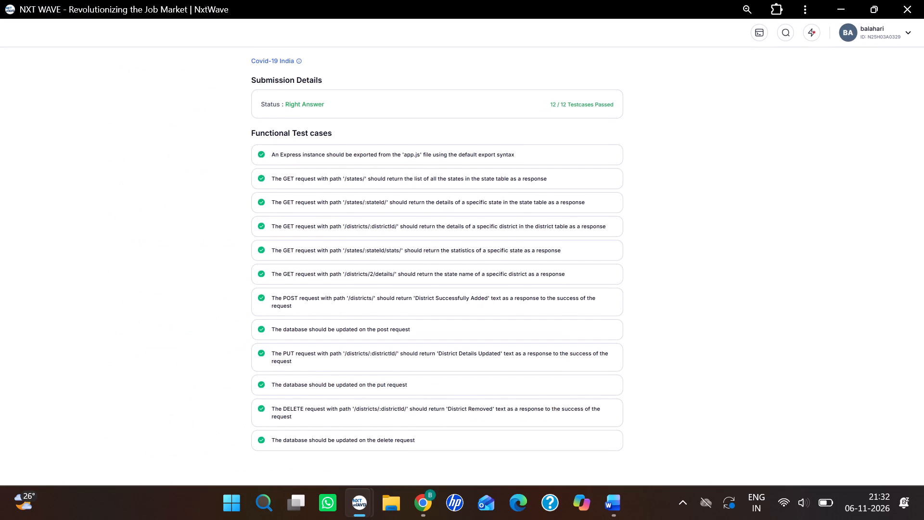
scroll(385, 300, "up", 1)
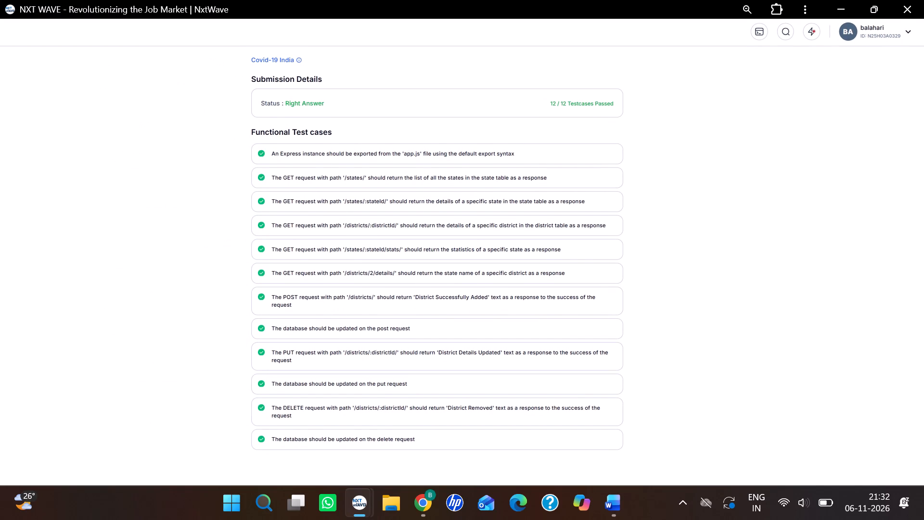
scroll(385, 300, "up", 2)
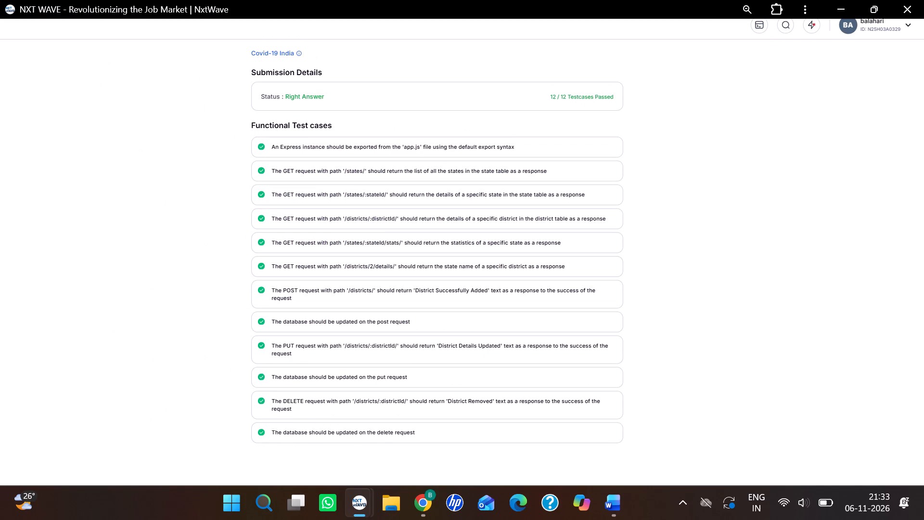
scroll(385, 300, "up", 1)
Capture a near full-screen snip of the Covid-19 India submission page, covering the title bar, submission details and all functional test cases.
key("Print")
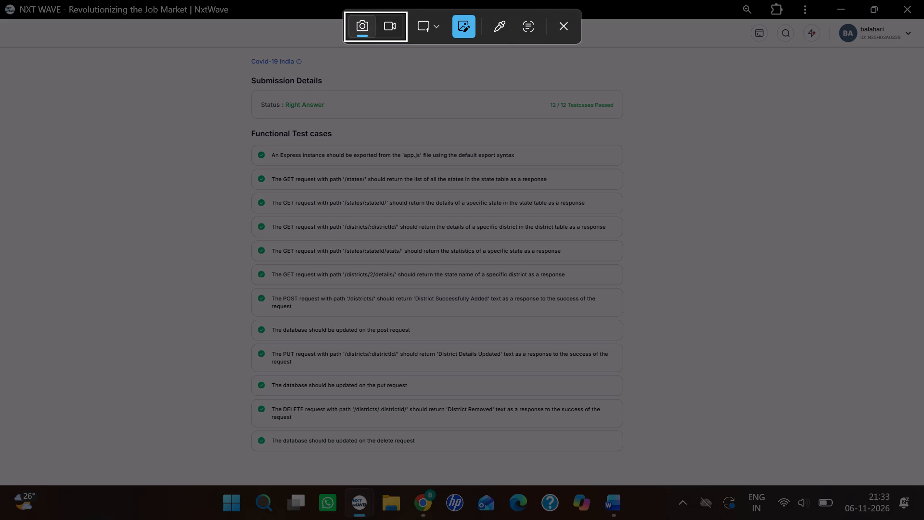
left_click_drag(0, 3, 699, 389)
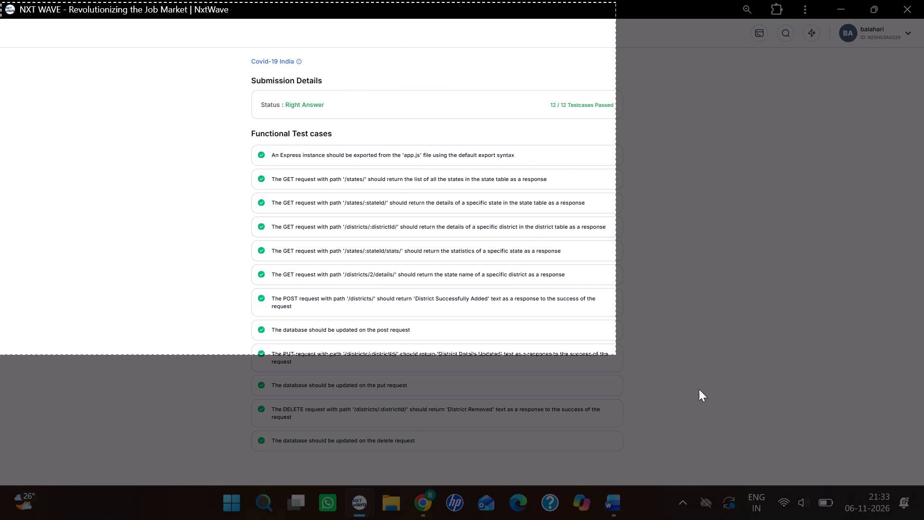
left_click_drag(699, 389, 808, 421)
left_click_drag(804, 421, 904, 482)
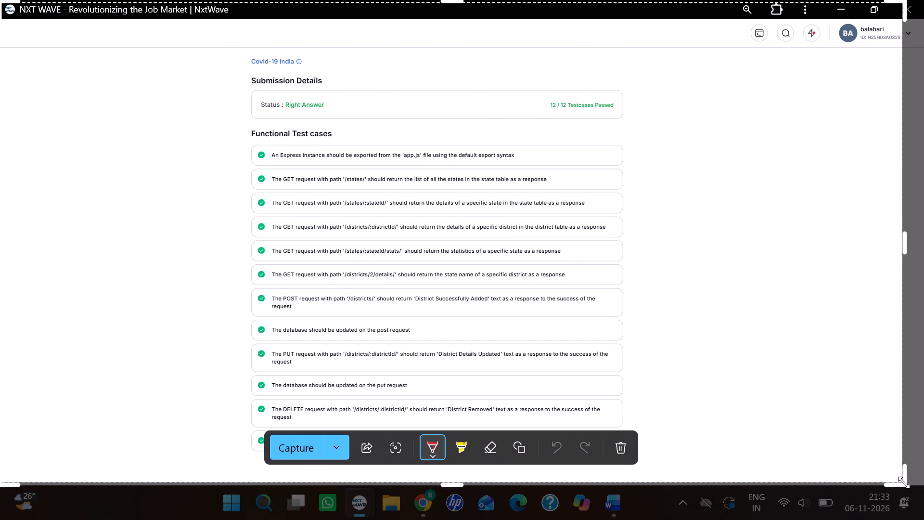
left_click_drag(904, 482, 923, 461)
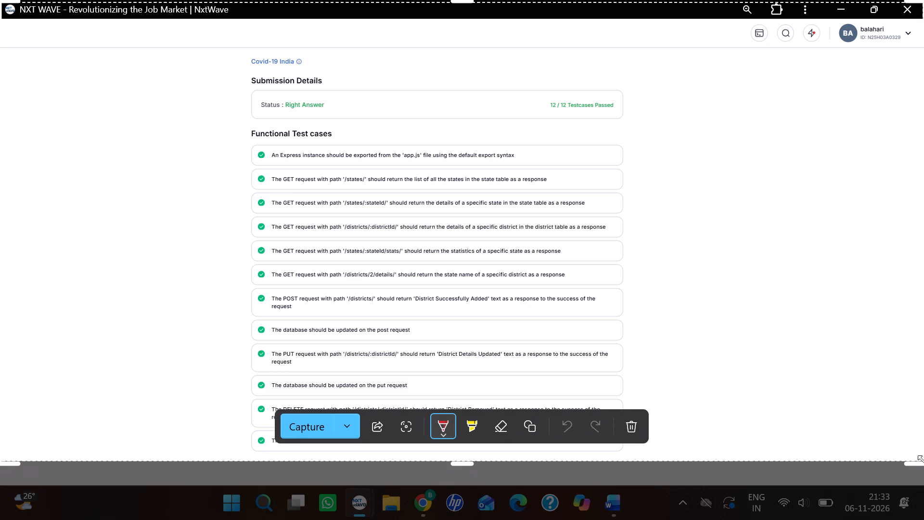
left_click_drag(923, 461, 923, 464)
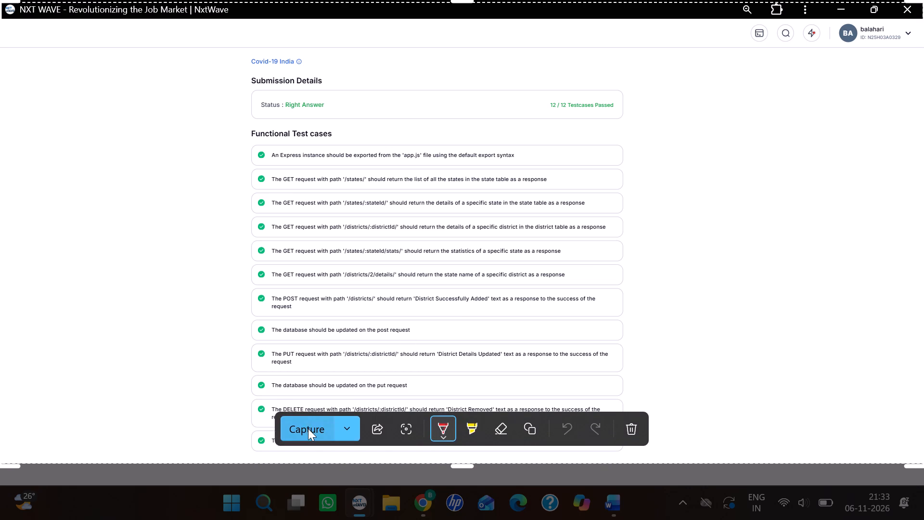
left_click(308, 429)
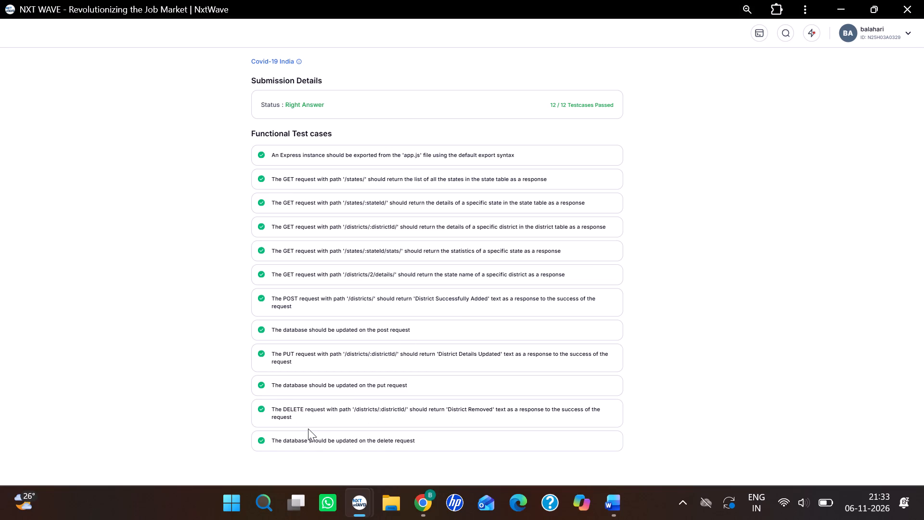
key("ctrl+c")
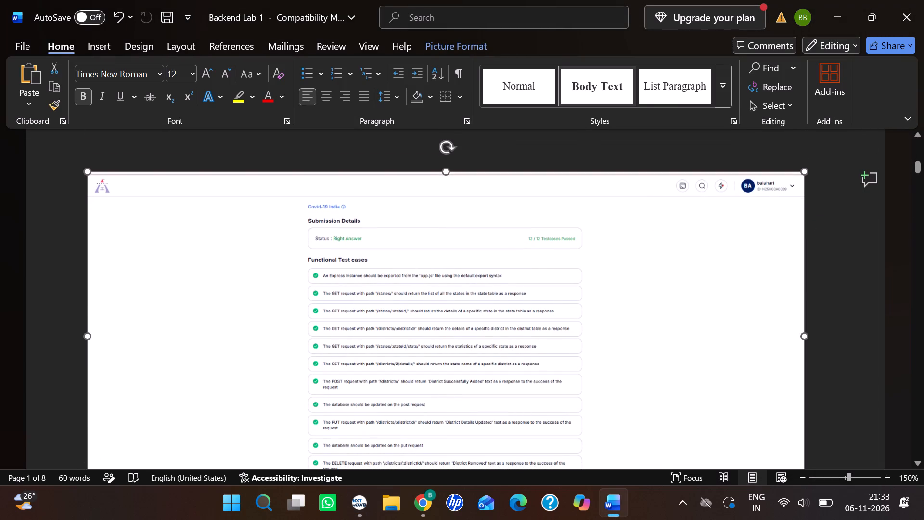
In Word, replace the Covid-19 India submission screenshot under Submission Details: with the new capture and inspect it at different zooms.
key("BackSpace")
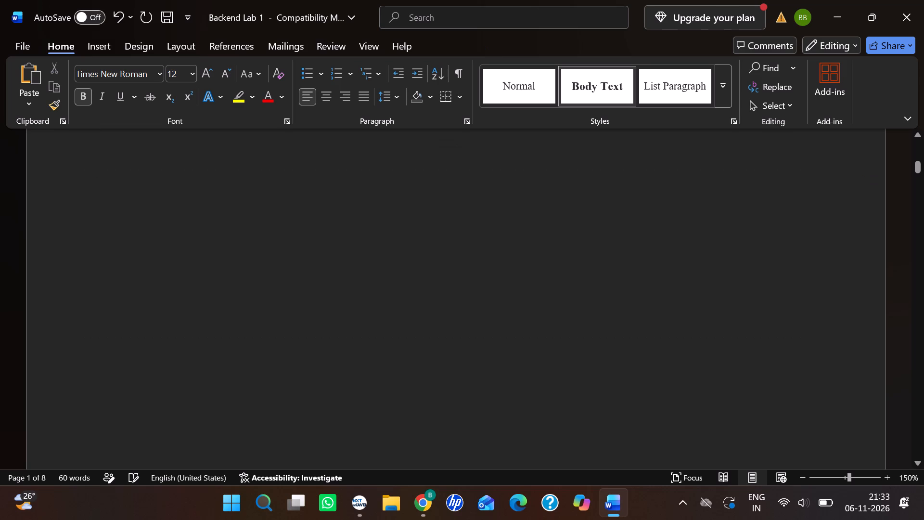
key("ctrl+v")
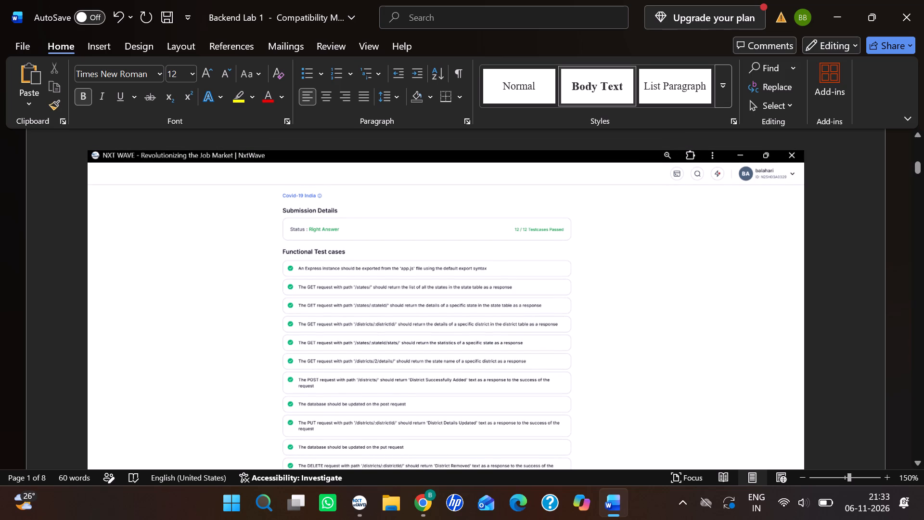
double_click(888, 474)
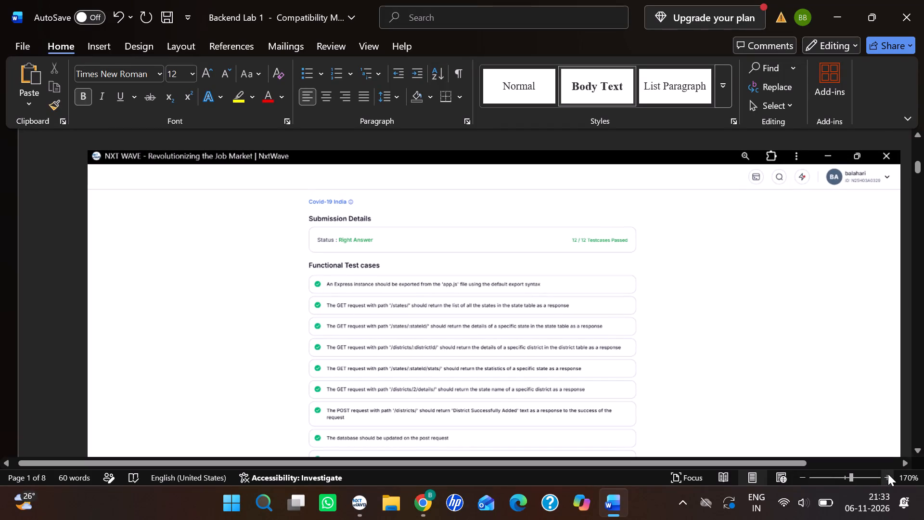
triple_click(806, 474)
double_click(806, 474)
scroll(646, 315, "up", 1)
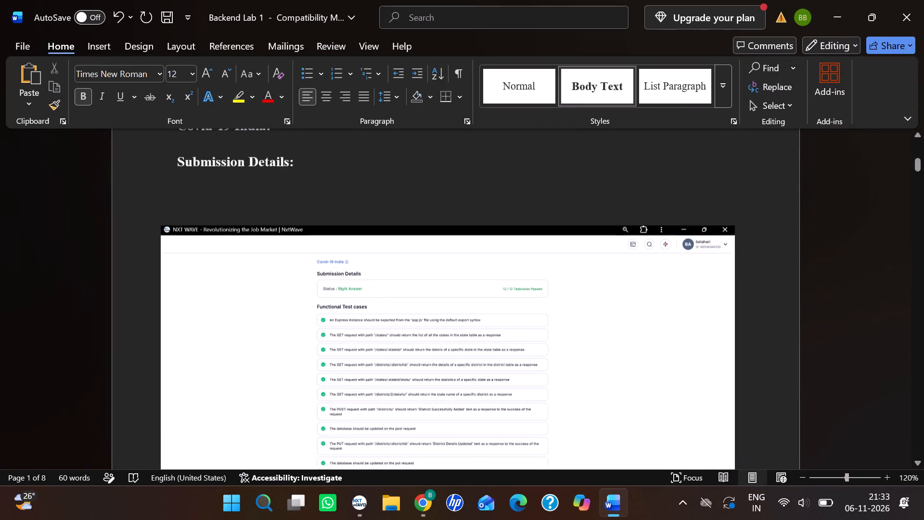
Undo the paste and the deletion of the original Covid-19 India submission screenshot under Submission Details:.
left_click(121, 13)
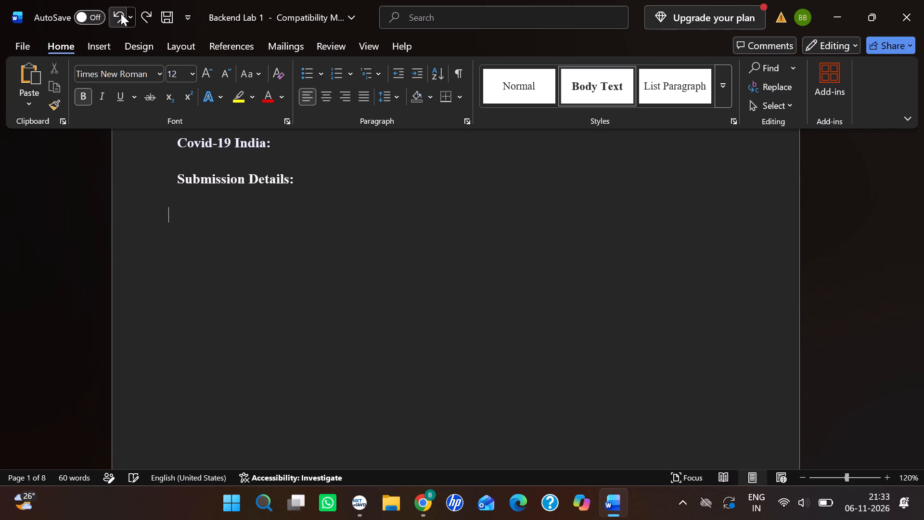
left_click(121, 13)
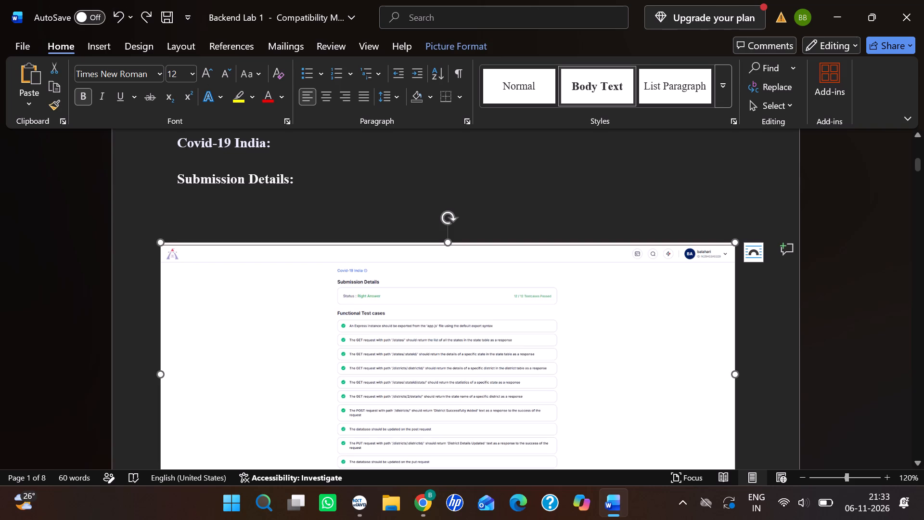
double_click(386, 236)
In Word, delete the old Today's Date submission screenshot under the TODAY'S DATE: SUBMISSION DETAILS: heading.
scroll(470, 309, "up", 1)
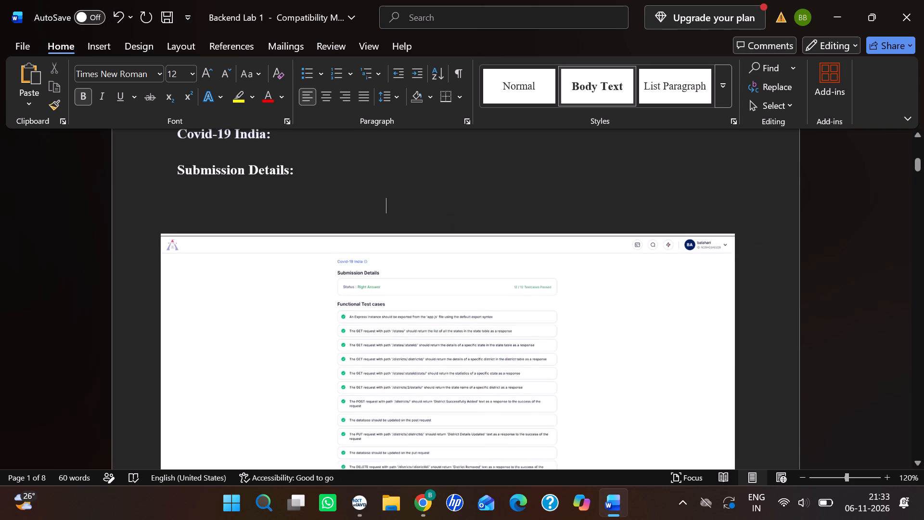
scroll(470, 309, "up", 1)
scroll(470, 309, "down", 3)
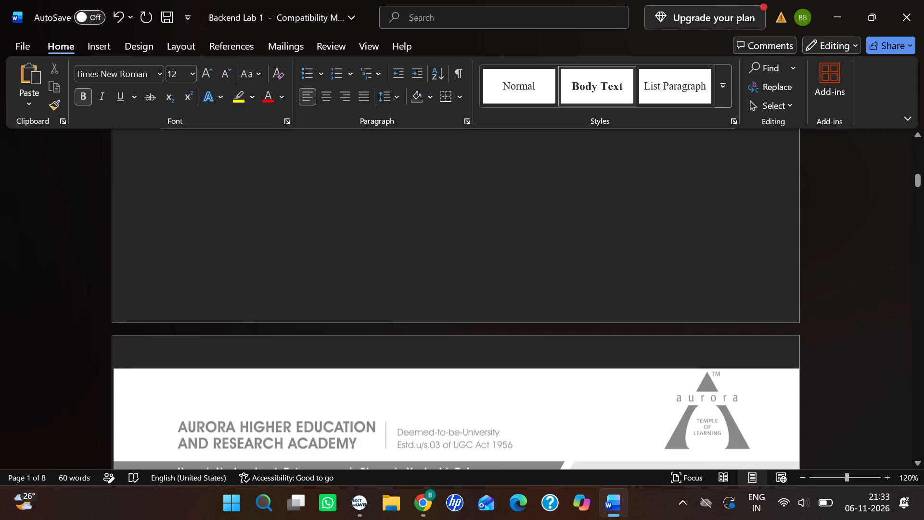
scroll(470, 309, "down", 5)
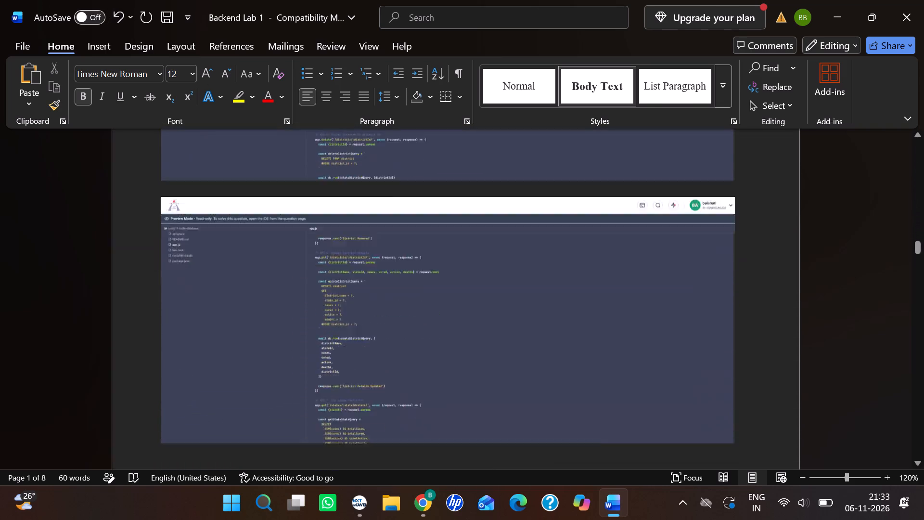
scroll(470, 309, "down", 5)
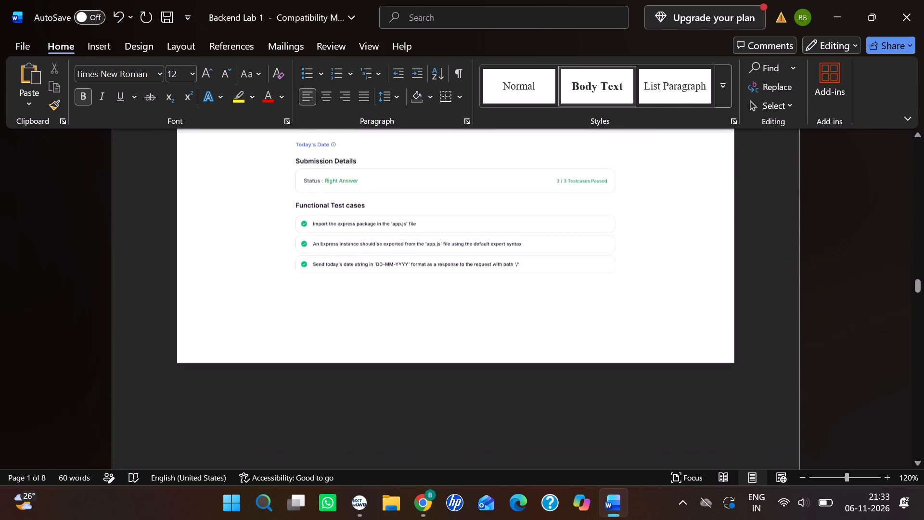
scroll(470, 309, "down", 1)
left_click(470, 309)
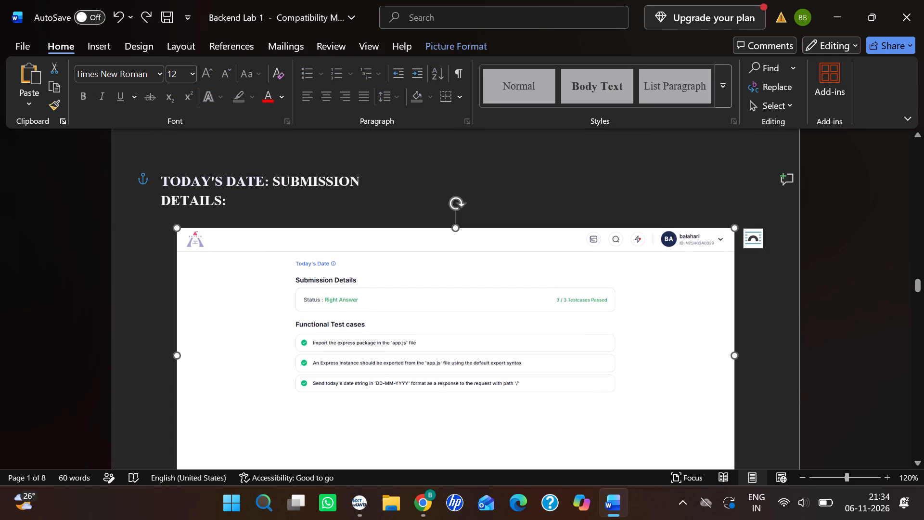
key("BackSpace")
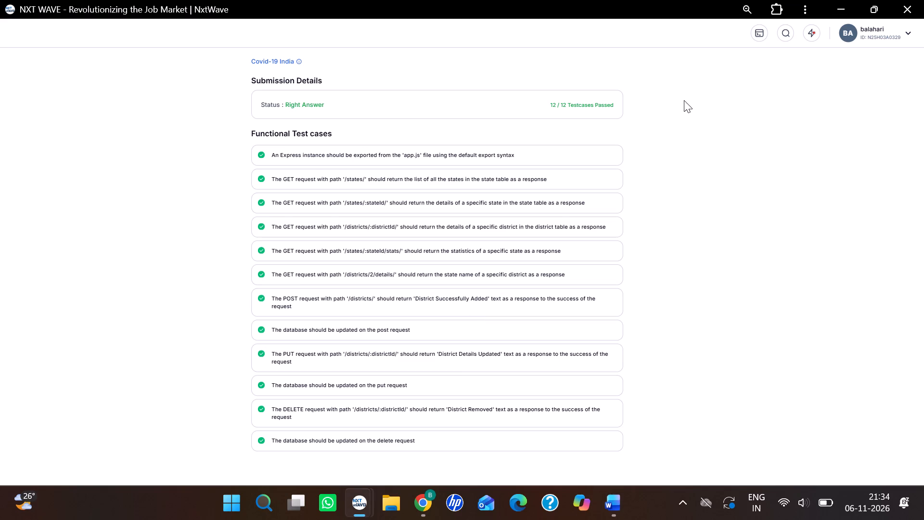
Close the NxtWave app window and the Covid-19 India submission and code preview pages in Chrome.
left_click(923, 0)
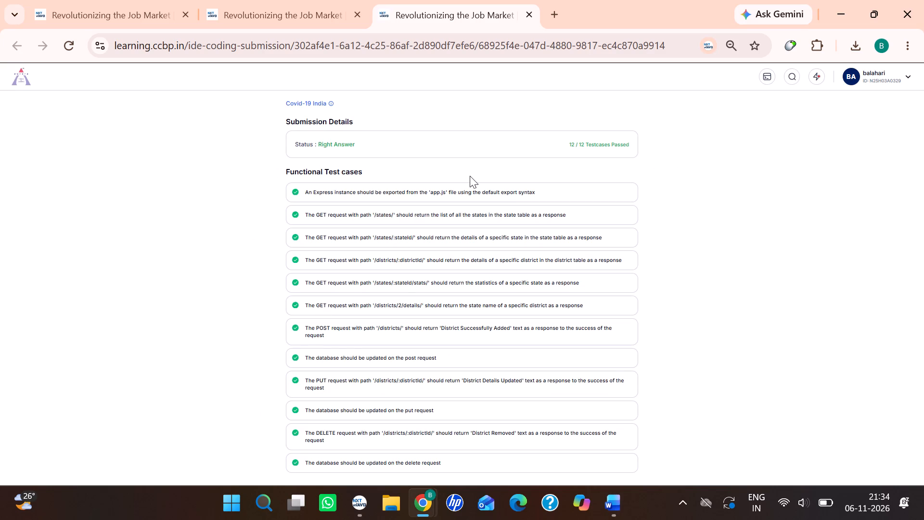
scroll(470, 176, "up", 1)
left_click(530, 16)
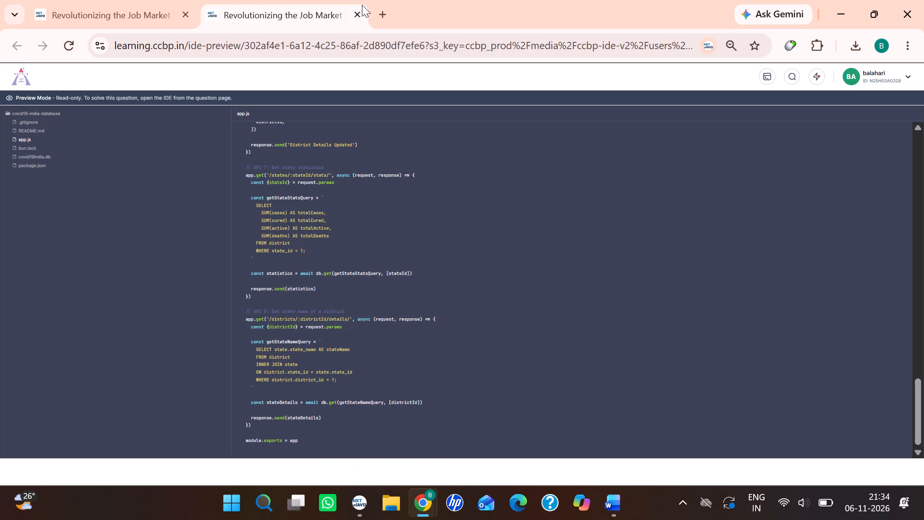
left_click(359, 15)
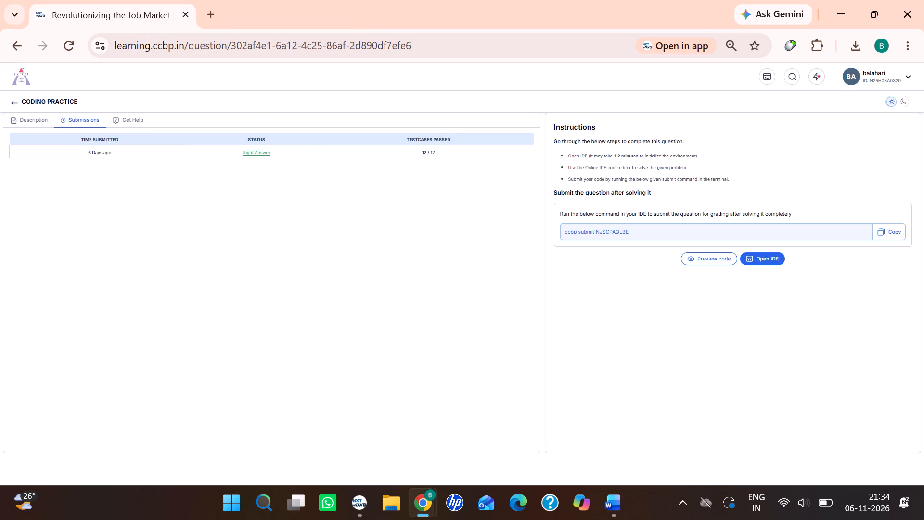
Go back to the course, open the Player Match Scores coding practice and open its Right Answer submission.
left_click_drag(13, 111, 11, 101)
left_click(11, 101)
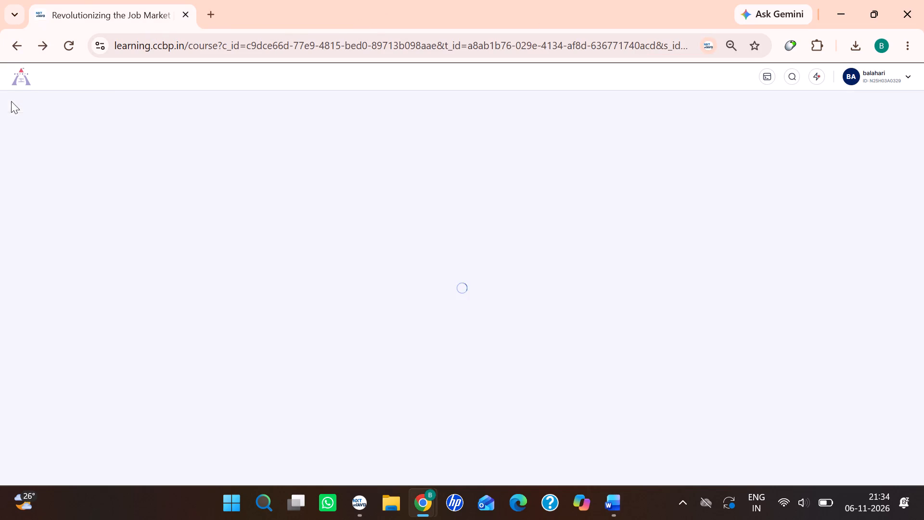
left_click(494, 201)
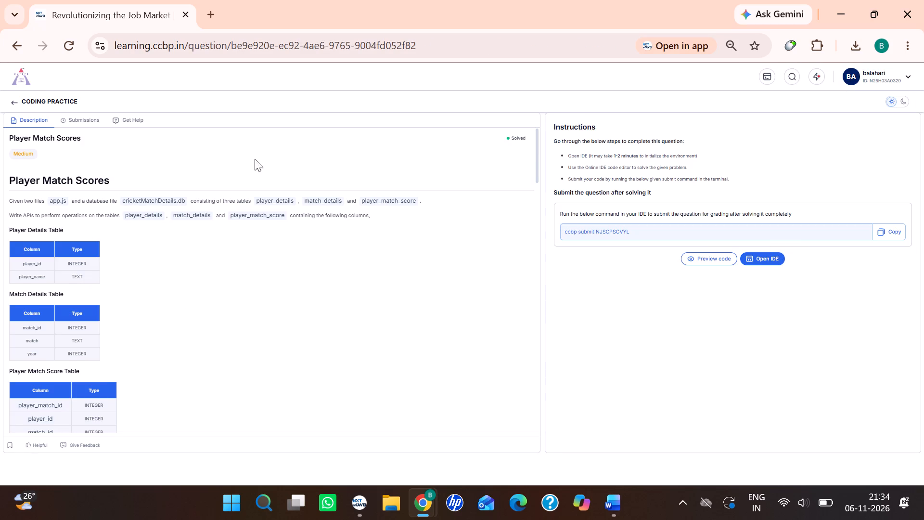
left_click(12, 100)
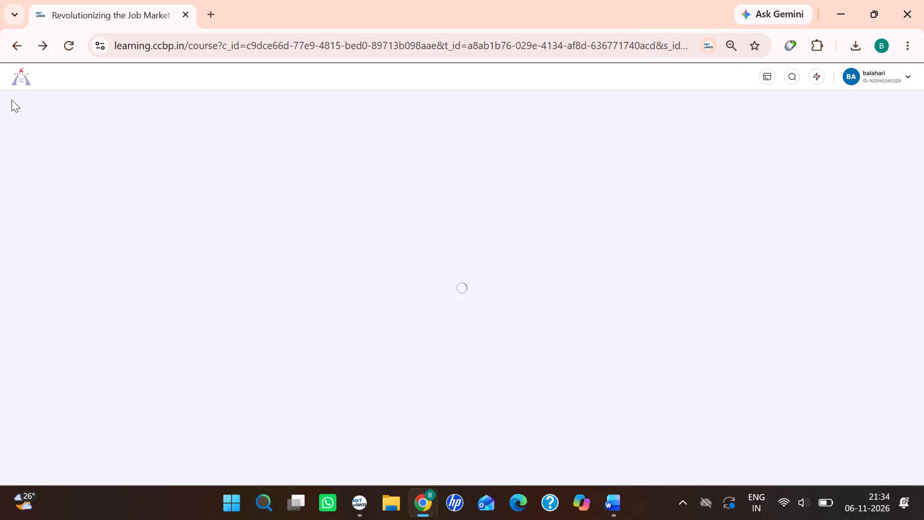
left_click(534, 203)
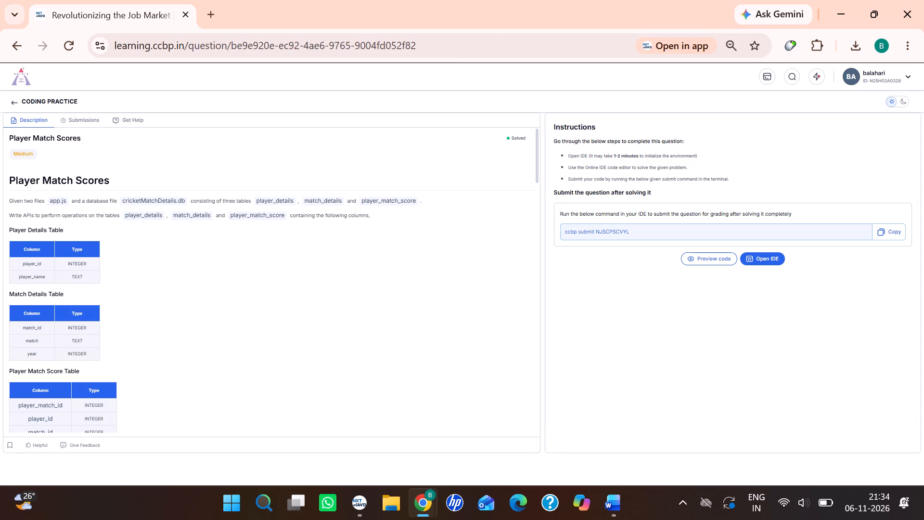
left_click(77, 127)
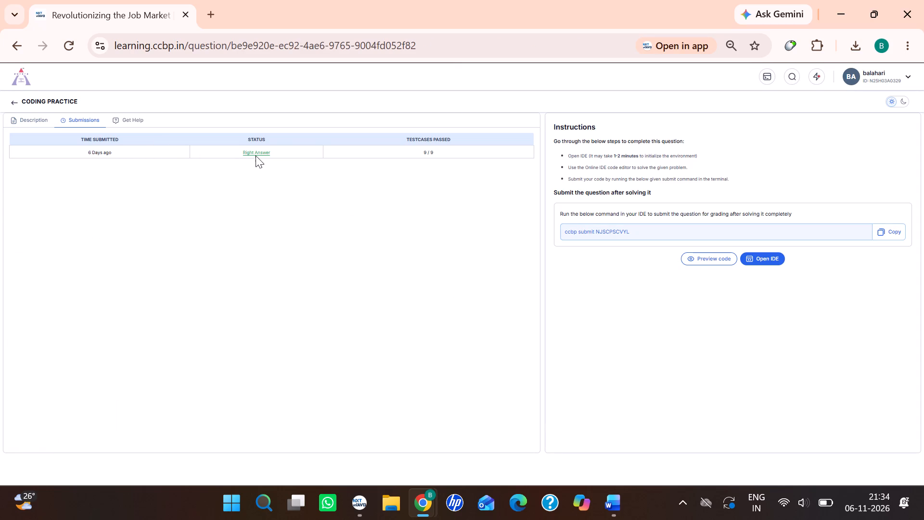
left_click(256, 156)
left_click(263, 151)
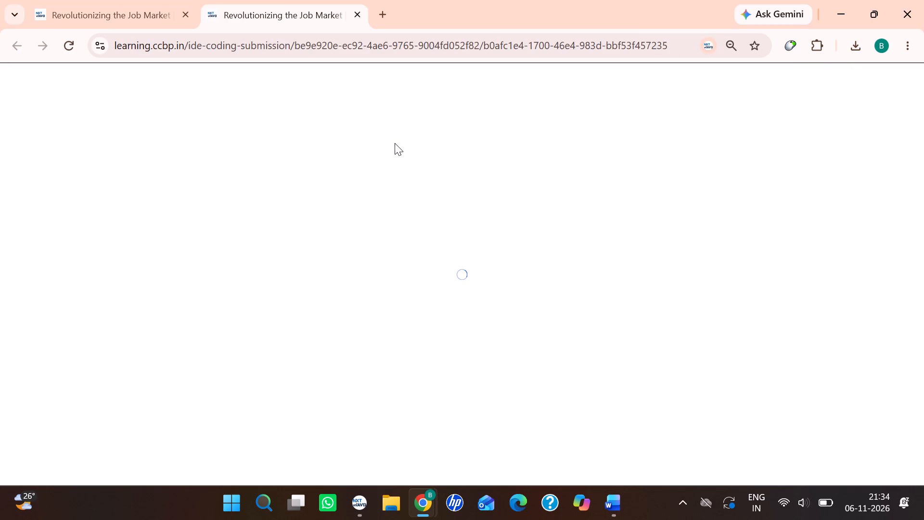
Open the read-only code preview for Player Match Scores and return to its submission page.
left_click(140, 1)
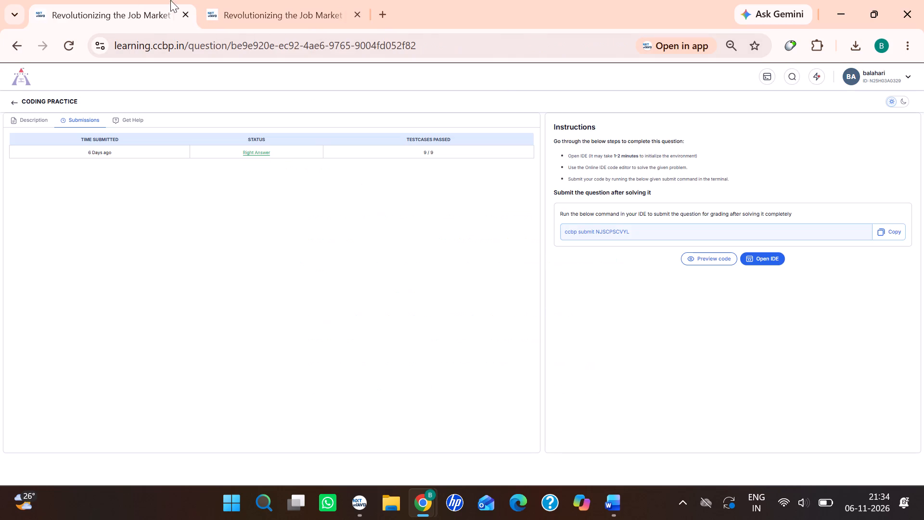
left_click(723, 261)
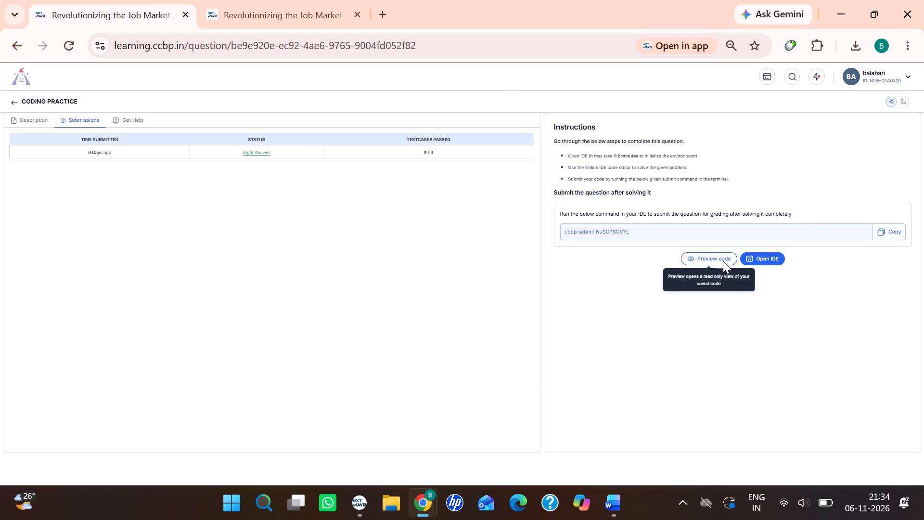
left_click(292, 1)
left_click(407, 1)
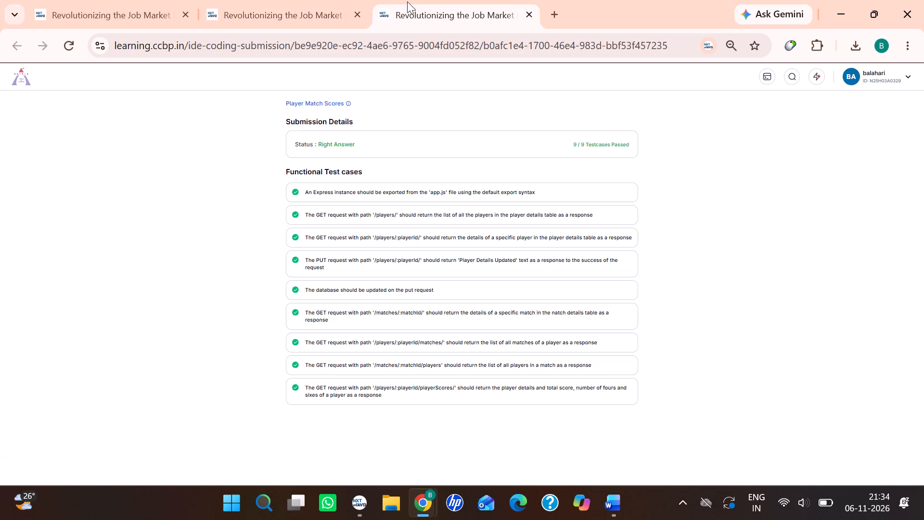
Examine the Player Match Scores submission details and functional test cases at different zoom levels, finishing at 50%.
key("ctrl+minus")
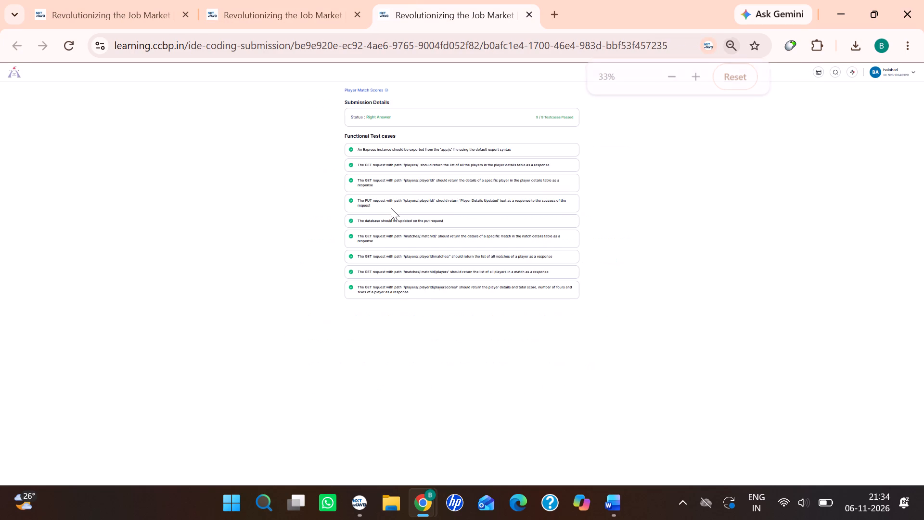
key("ctrl+equal")
key("ctrl+equal")
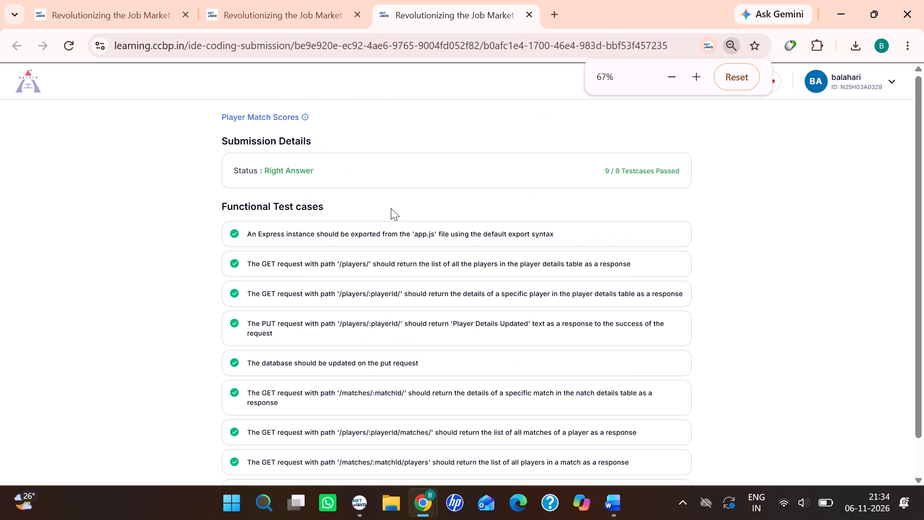
scroll(385, 215, "down", 2)
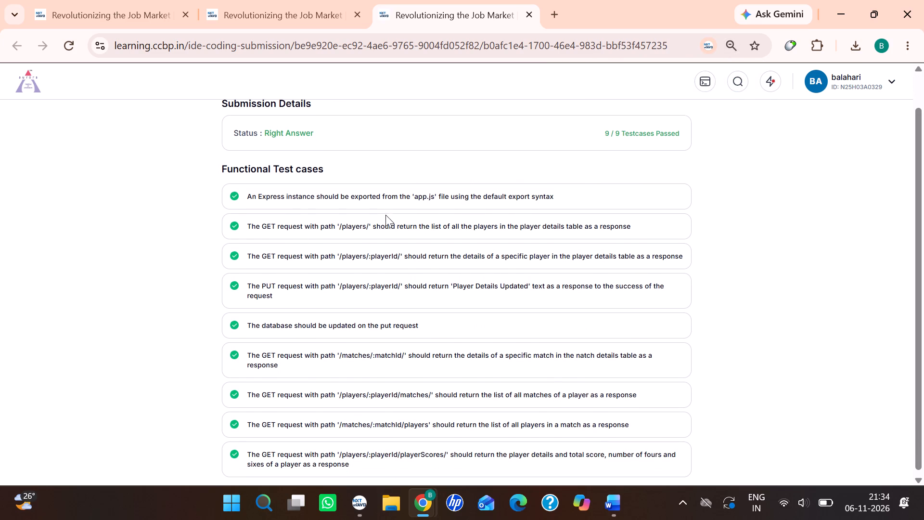
scroll(385, 215, "down", 1)
scroll(385, 215, "up", 1)
key("ctrl+minus")
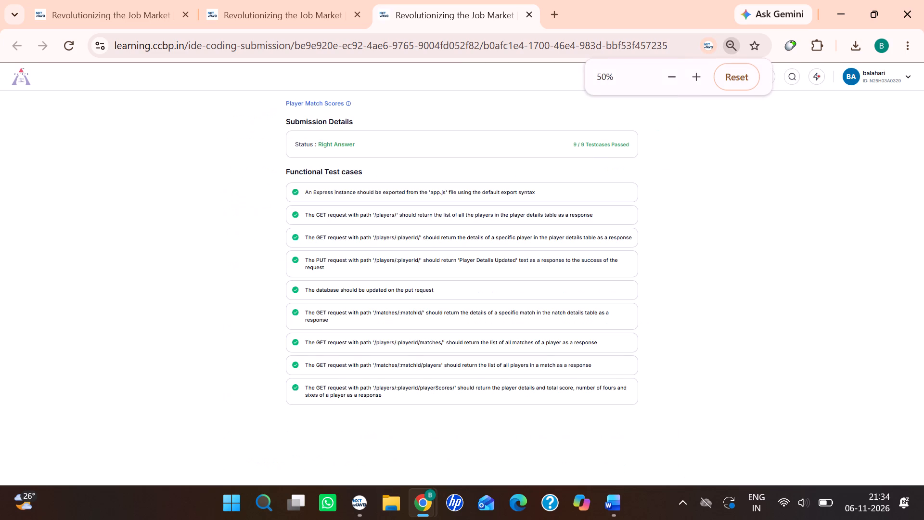
key("ctrl+equal")
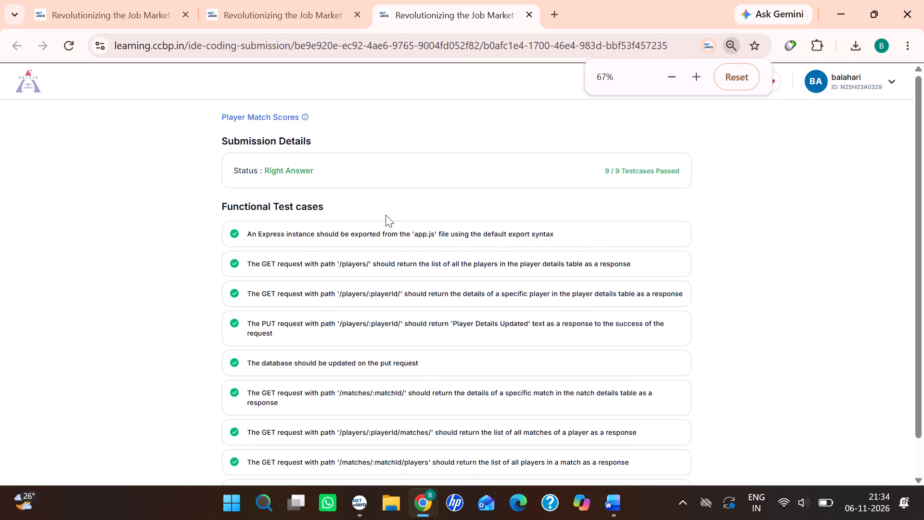
scroll(385, 215, "down", 1)
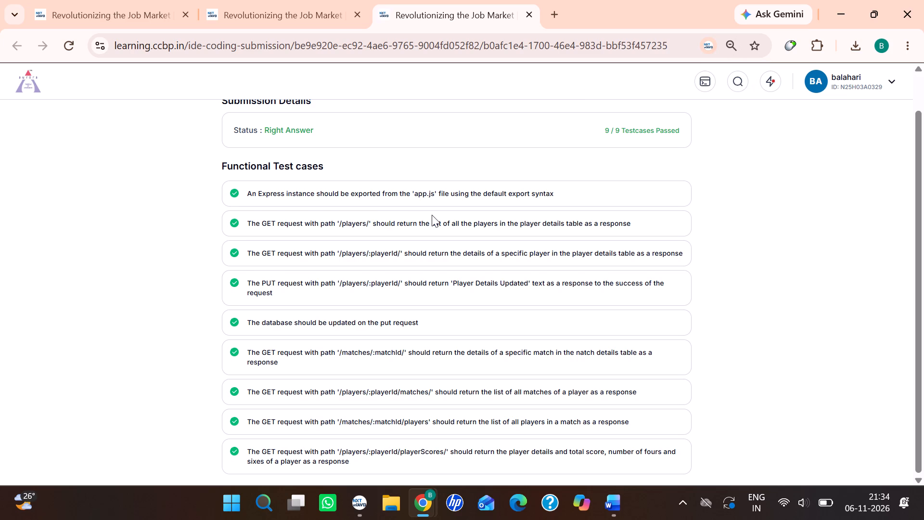
scroll(432, 215, "right", 1)
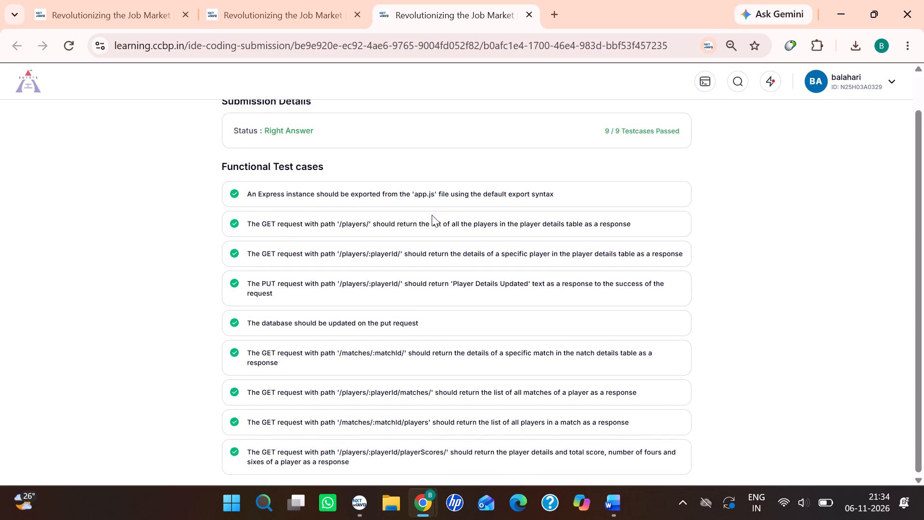
scroll(432, 215, "up", 2)
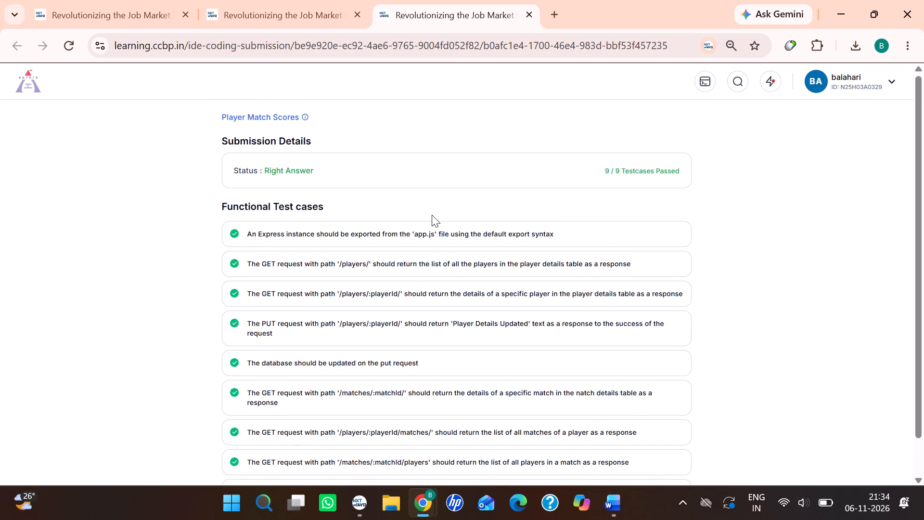
scroll(432, 215, "up", 1)
scroll(432, 215, "down", 3)
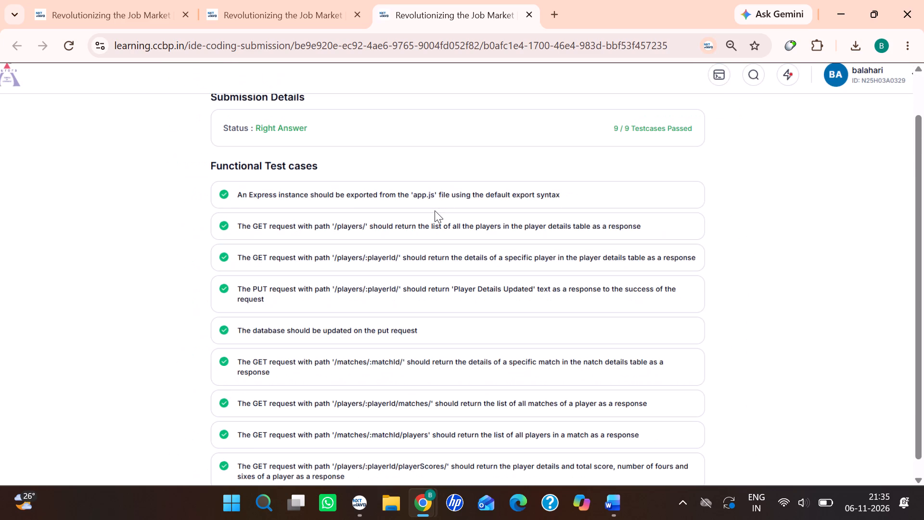
scroll(435, 210, "down", 1)
scroll(435, 210, "up", 1)
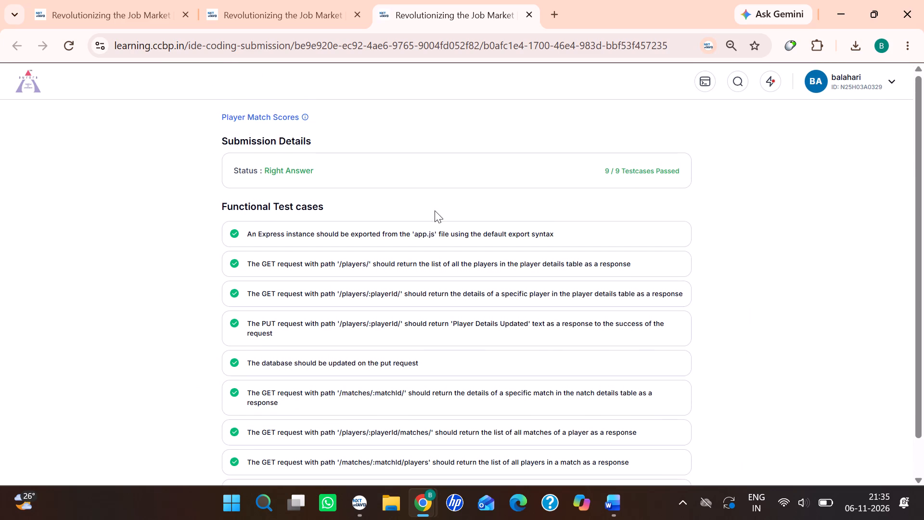
scroll(435, 210, "up", 1)
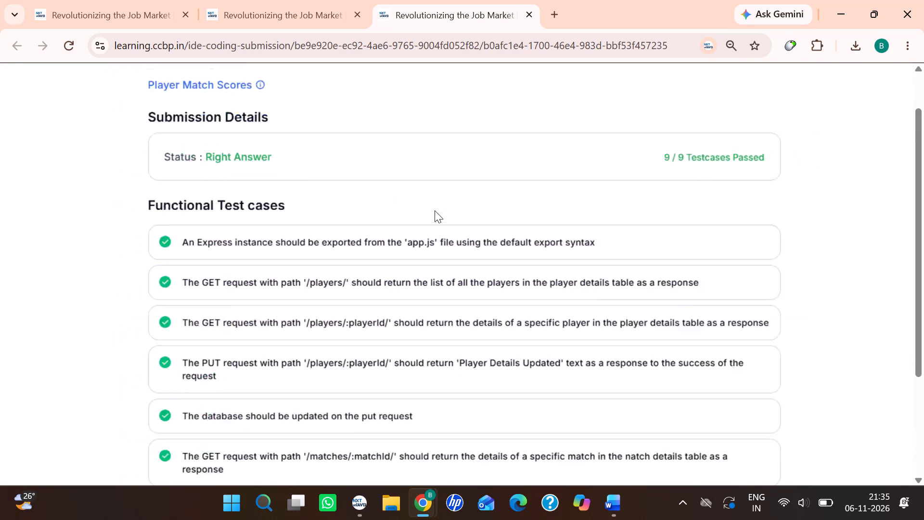
scroll(435, 210, "down", 3)
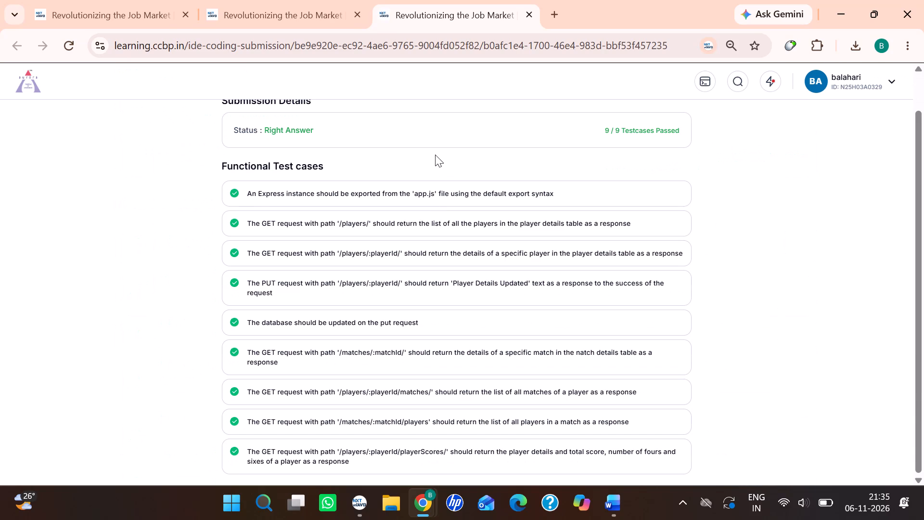
scroll(436, 155, "up", 2)
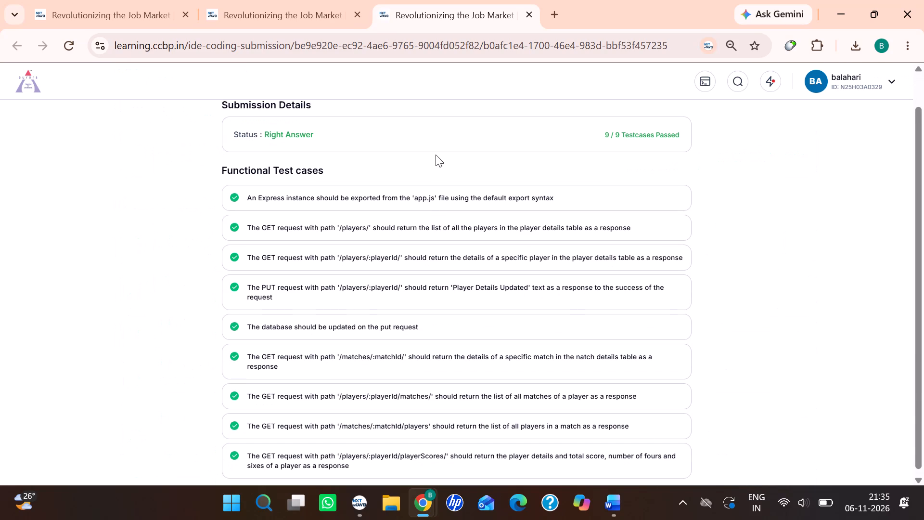
scroll(398, 316, "down", 4)
scroll(398, 316, "up", 1)
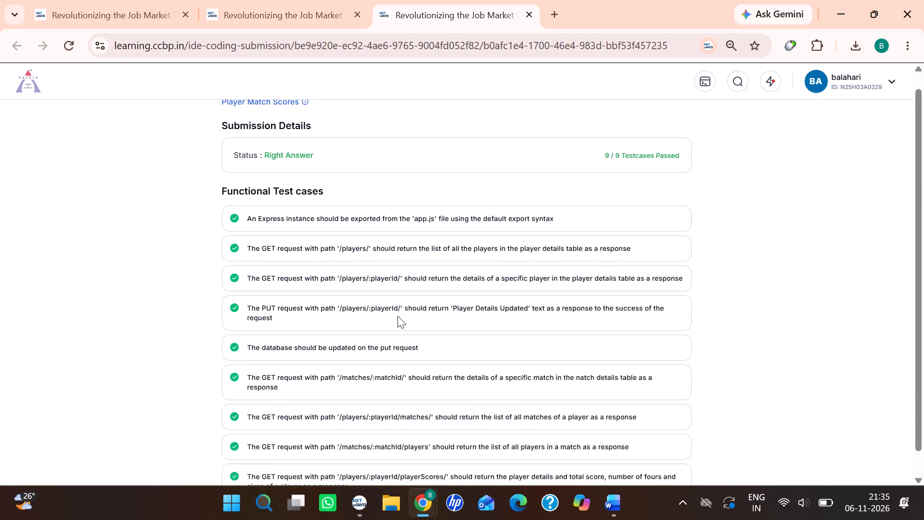
scroll(398, 316, "up", 2)
scroll(398, 316, "right", 1)
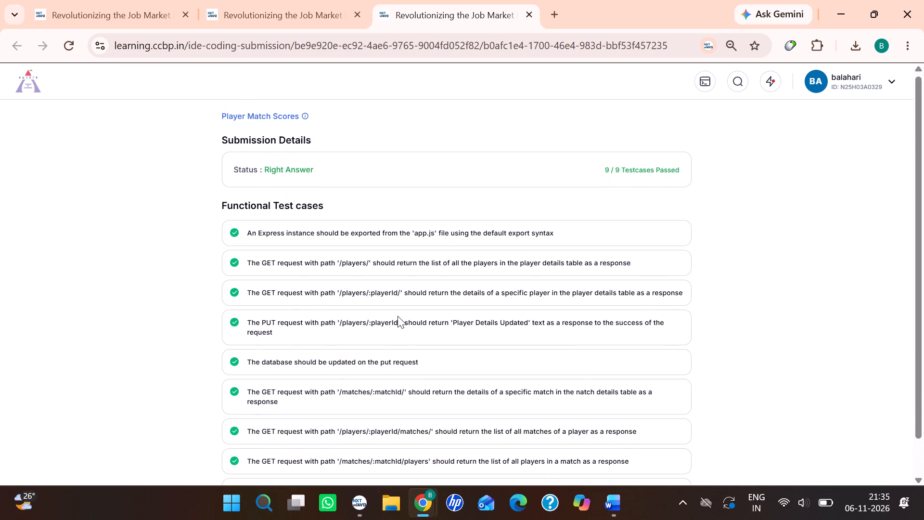
scroll(398, 316, "right", 1)
key("ctrl+minus")
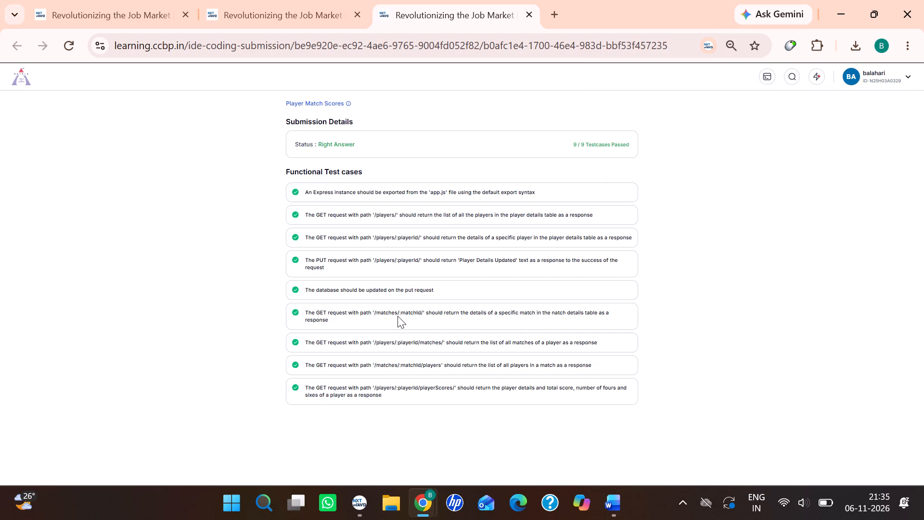
Capture a snip of the Player Match Scores submission page, from the site header down past the functional test cases, and copy it.
key("Print")
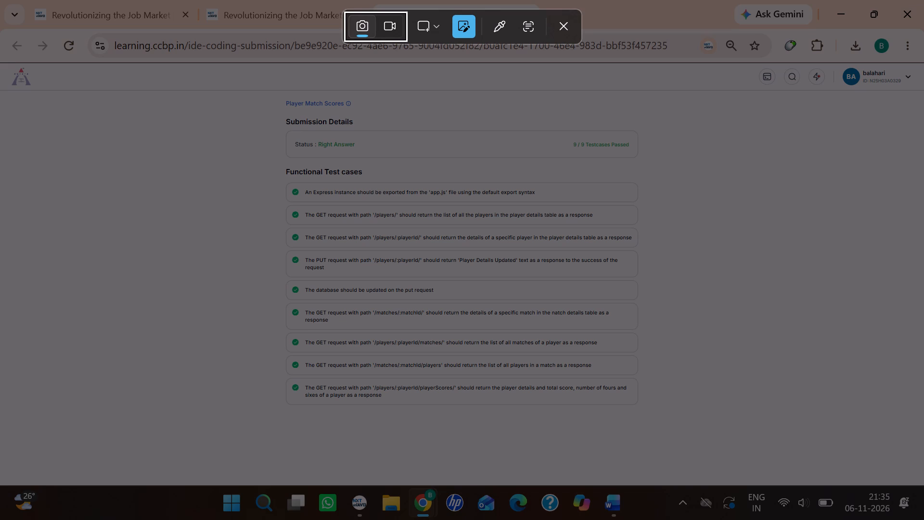
left_click_drag(4, 56, 249, 134)
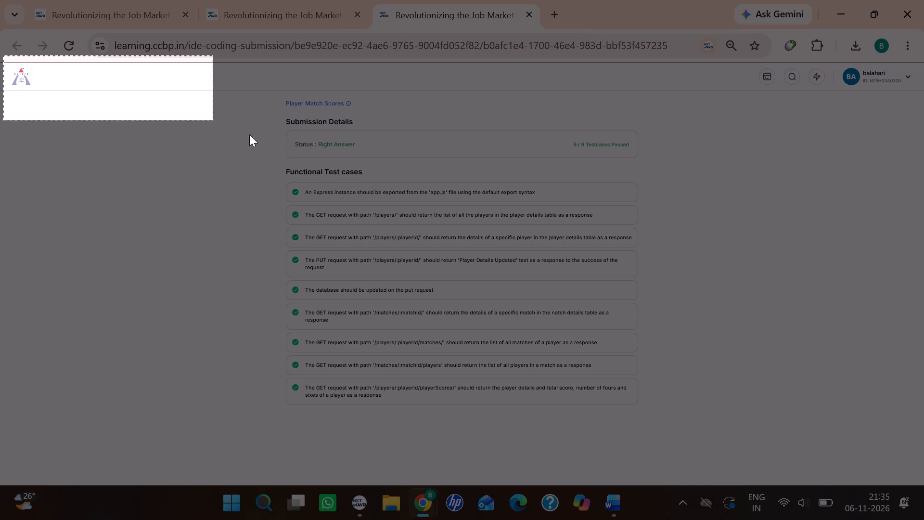
left_click_drag(249, 134, 648, 385)
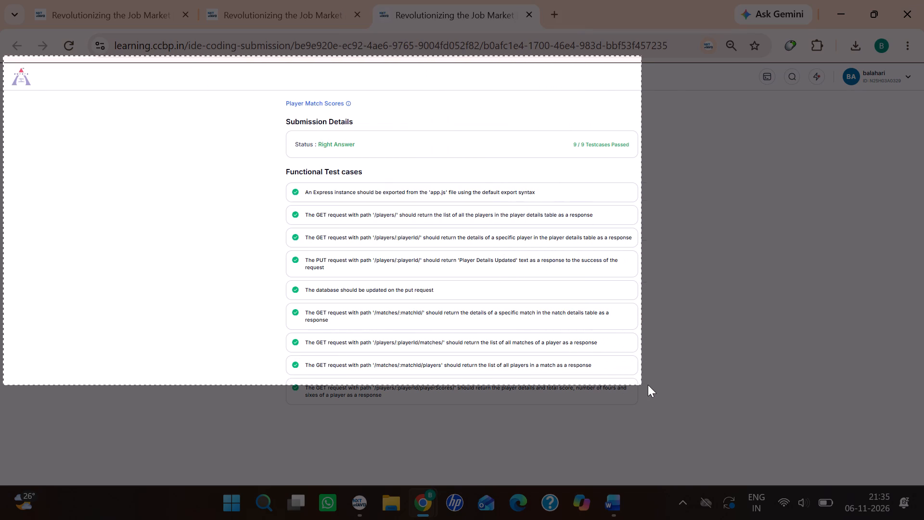
left_click_drag(648, 385, 841, 430)
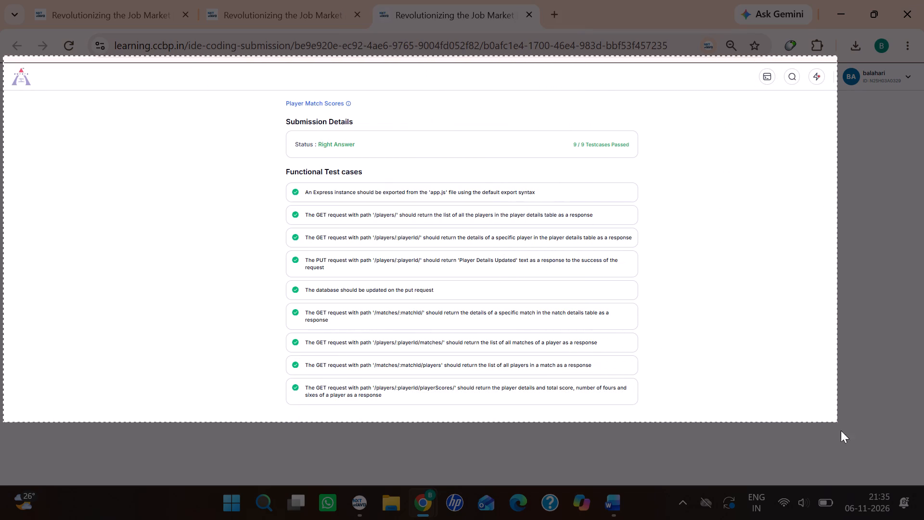
left_click_drag(841, 430, 923, 469)
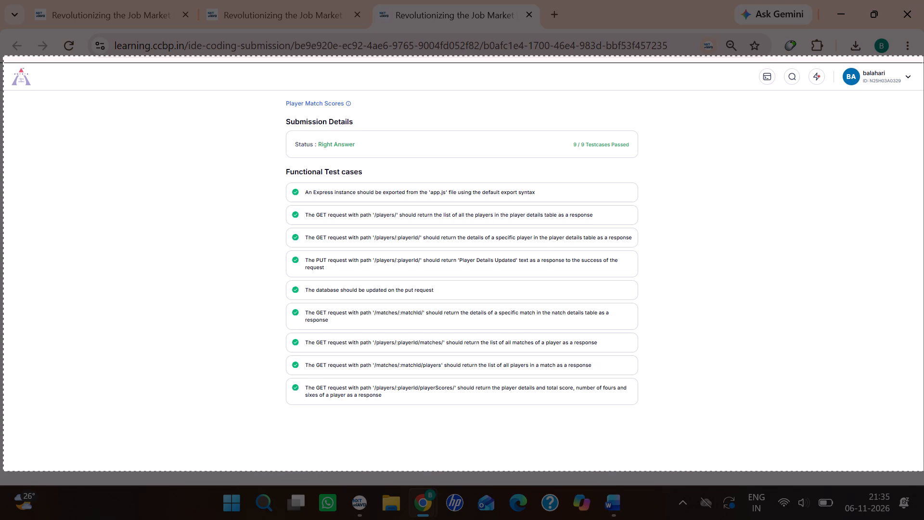
left_click_drag(923, 469, 923, 469)
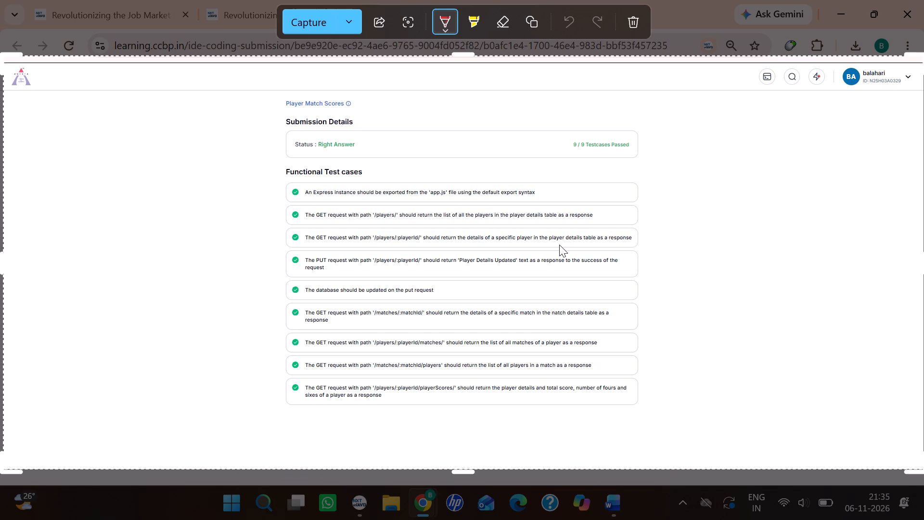
key("ctrl+c")
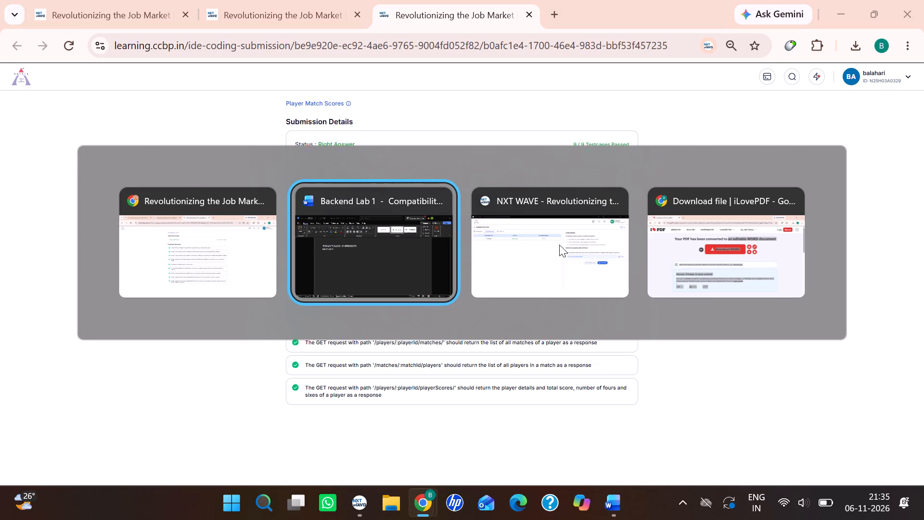
Switch to the Backend Lab 1 document in Word and paste the screenshot three lines below the DETAILS: heading.
left_click(299, 249)
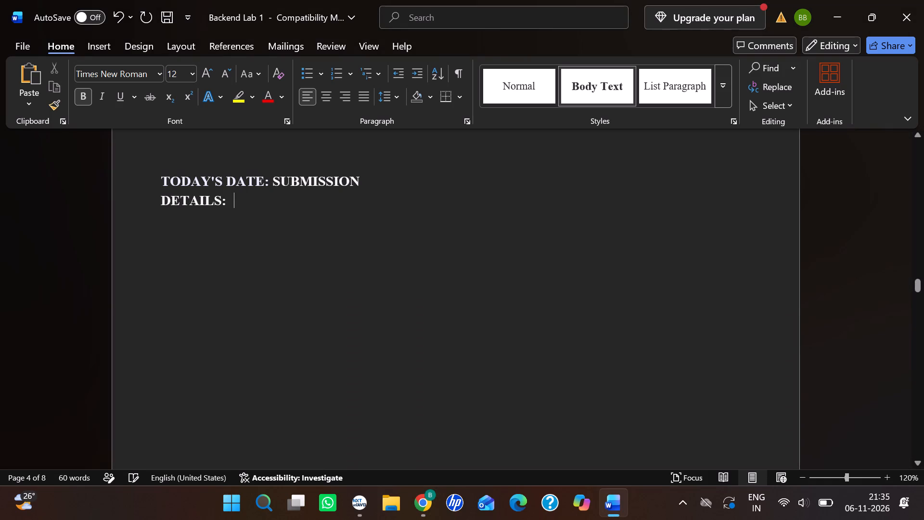
key("Return")
key("Return")
key("Return")
key("ctrl+v")
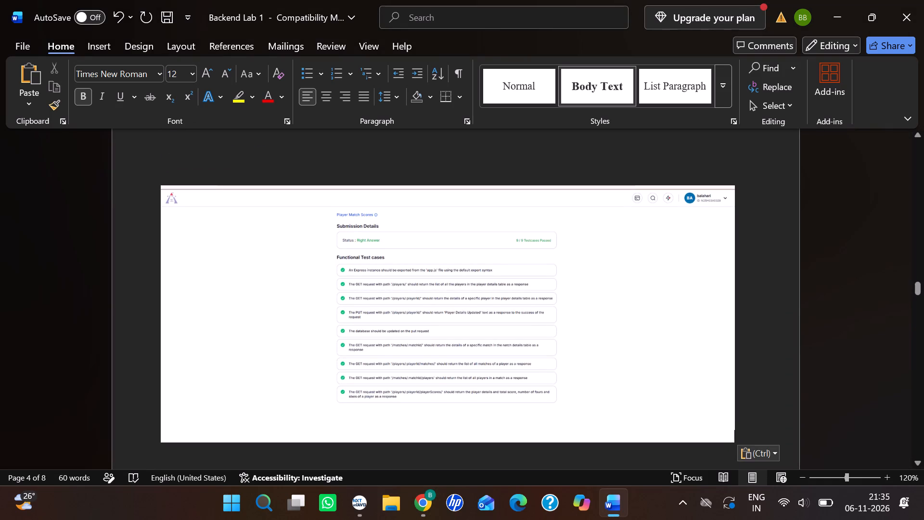
Split the heading above the pasted screenshot so SUBMISSION DETAILS: sits on its own line below TODAY'S DATE:.
scroll(413, 247, "up", 2)
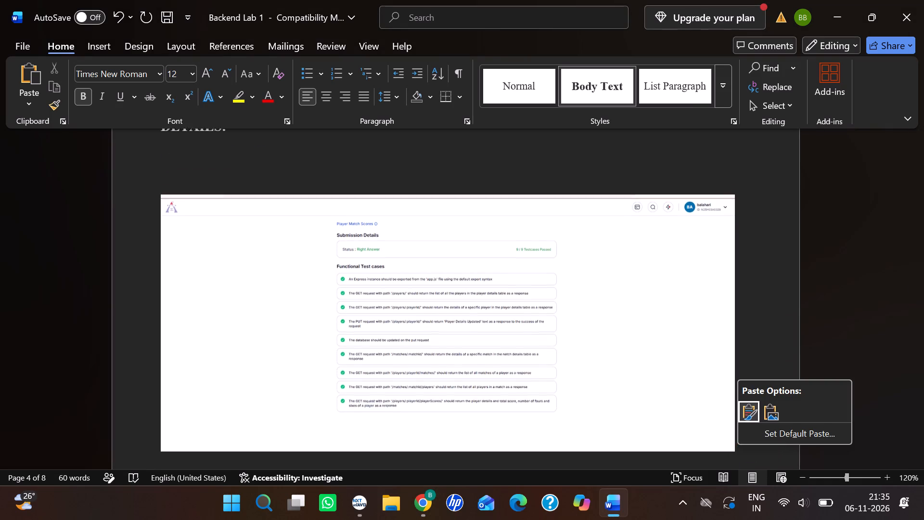
scroll(413, 247, "up", 1)
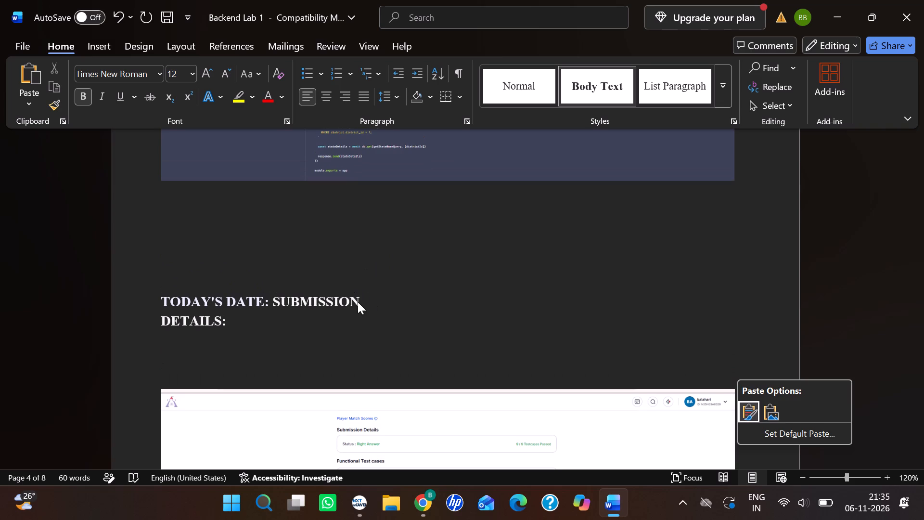
left_click(356, 300)
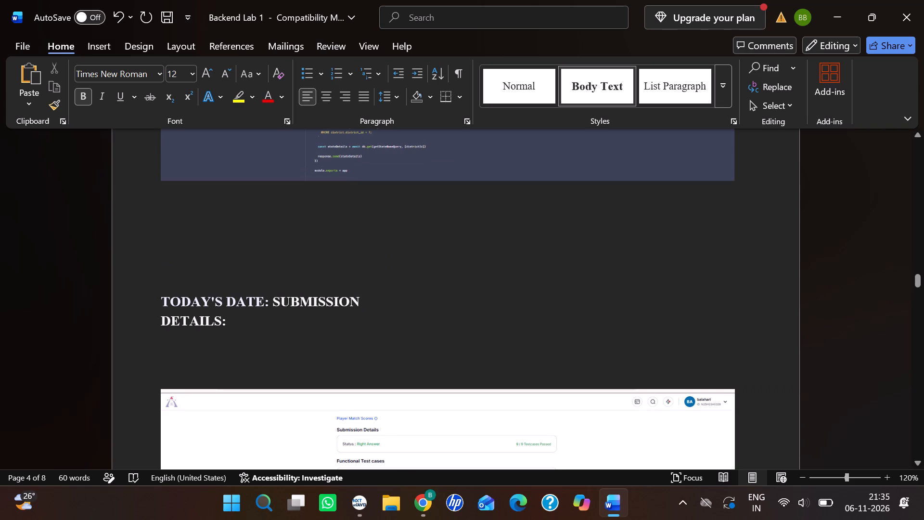
left_click(275, 301)
key("Return")
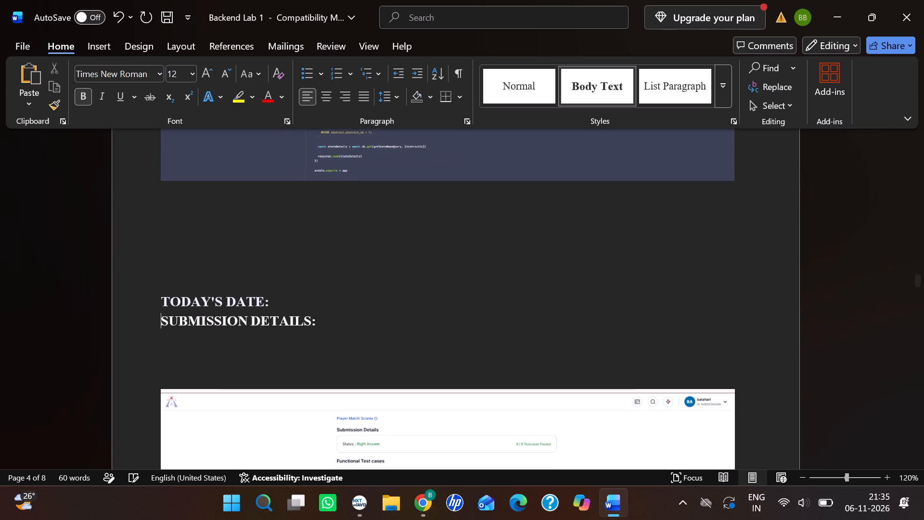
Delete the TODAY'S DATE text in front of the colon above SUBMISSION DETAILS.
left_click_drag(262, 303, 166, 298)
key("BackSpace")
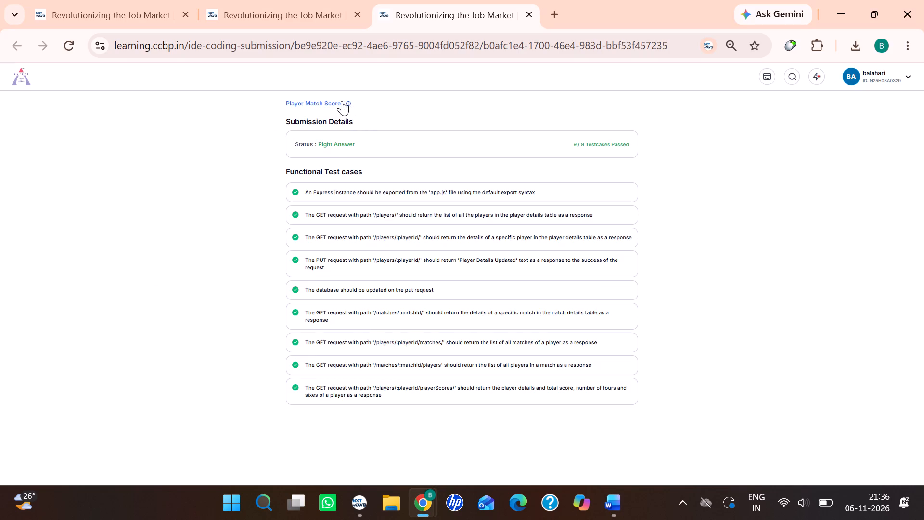
Switch to Chrome and open the Player Match Scores question from the course's Coding Practice list.
left_click(264, 0)
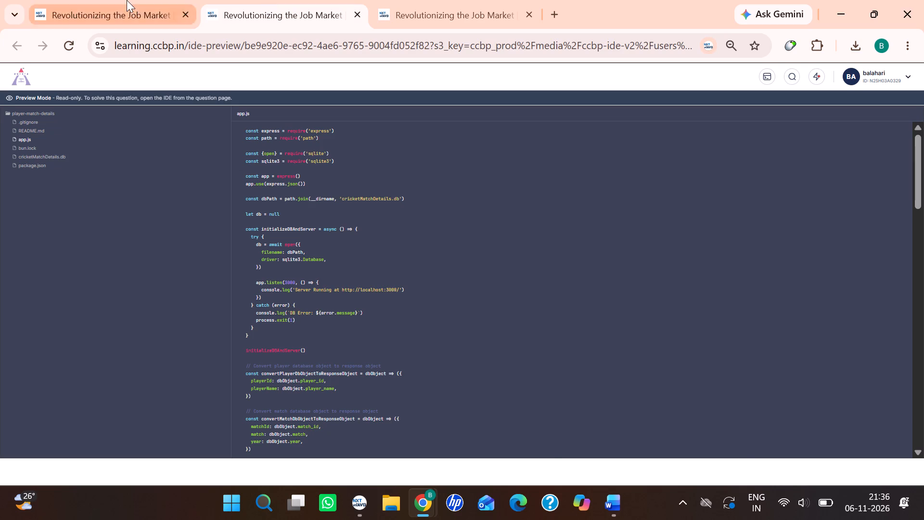
left_click(127, 0)
left_click(14, 102)
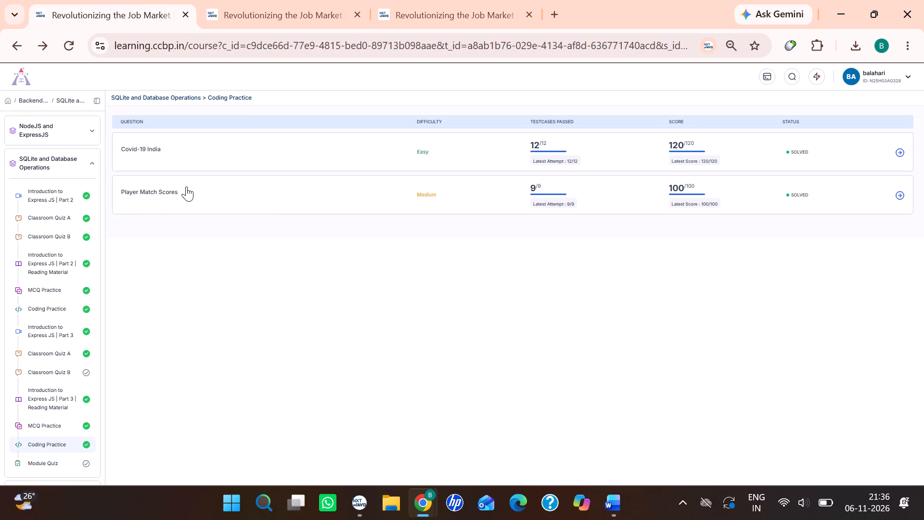
left_click(187, 188)
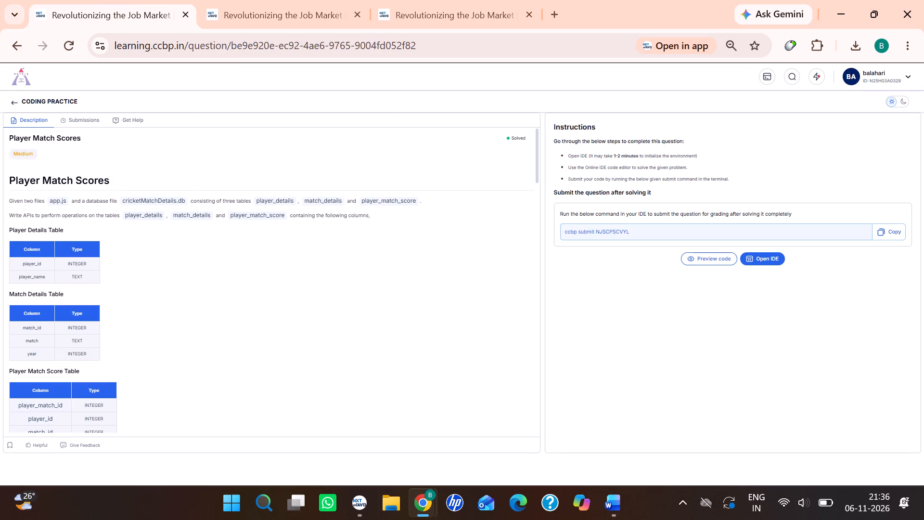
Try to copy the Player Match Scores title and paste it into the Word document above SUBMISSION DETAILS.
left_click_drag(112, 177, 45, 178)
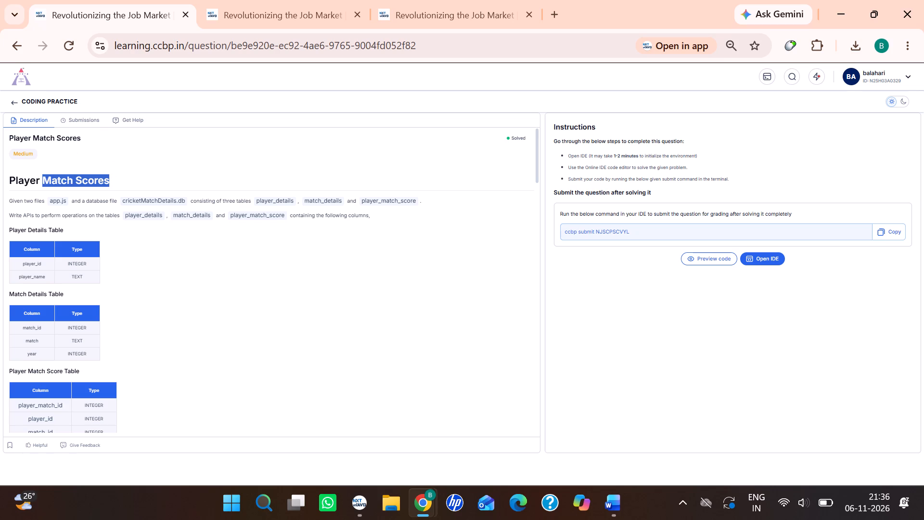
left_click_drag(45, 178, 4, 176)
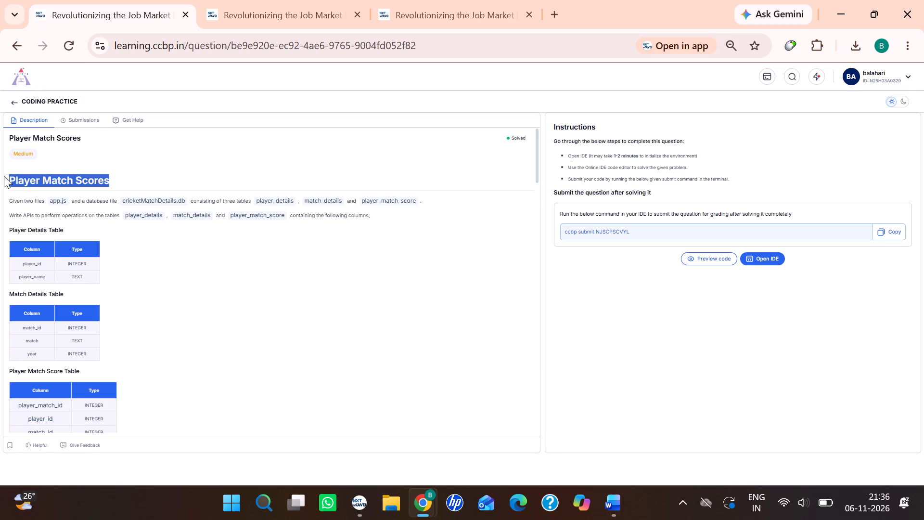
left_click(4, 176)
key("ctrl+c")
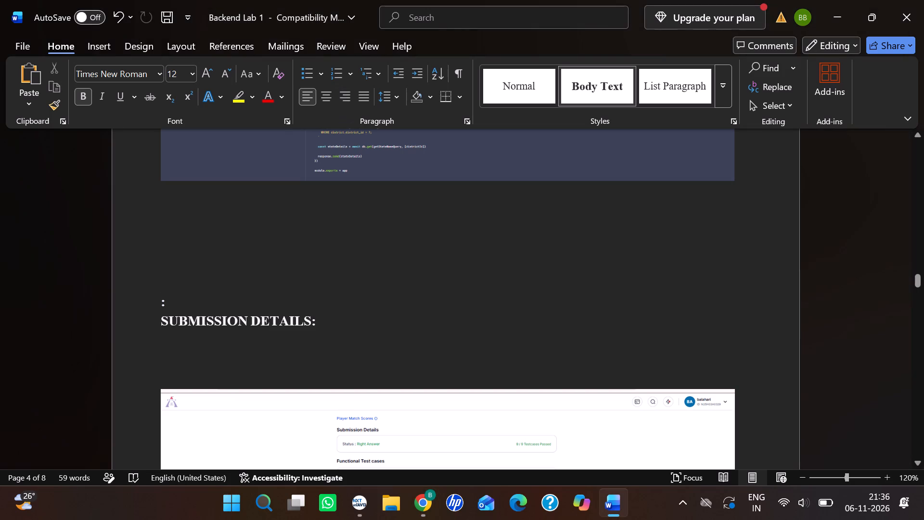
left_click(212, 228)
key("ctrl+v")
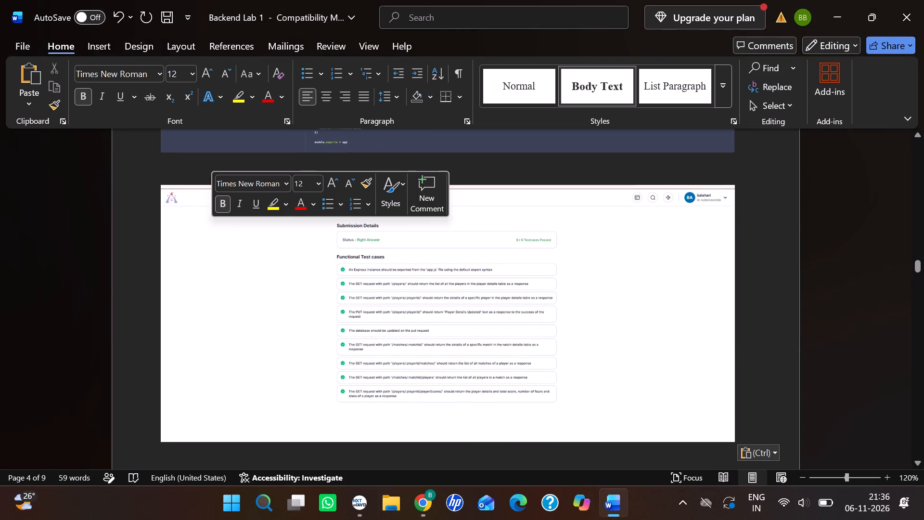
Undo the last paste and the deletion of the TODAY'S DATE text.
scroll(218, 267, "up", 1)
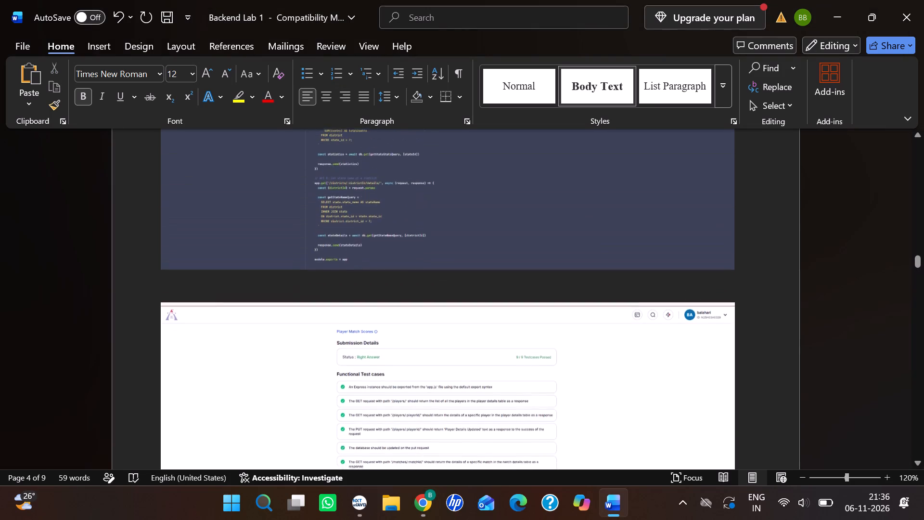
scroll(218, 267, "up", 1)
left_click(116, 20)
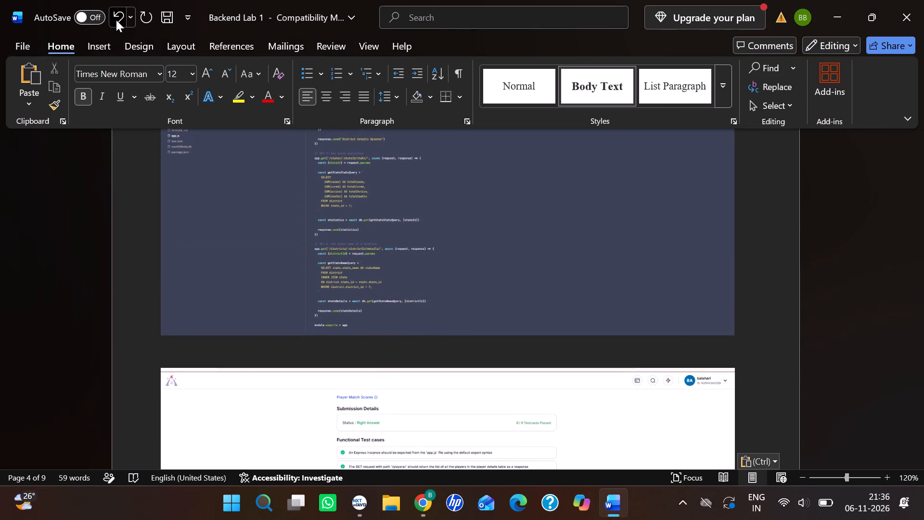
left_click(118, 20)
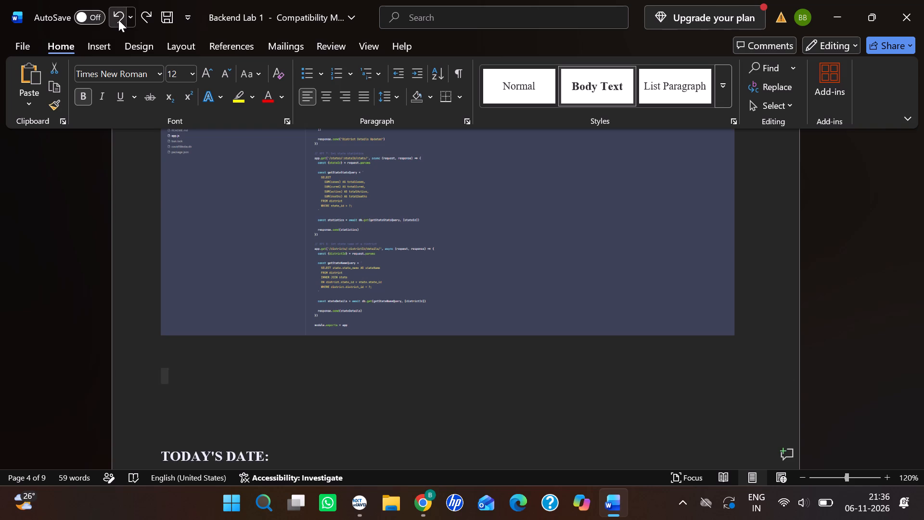
Replace TODAY'S DATE above SUBMISSION DETAILS with the title Player Match Scores copied from the question page, keeping the colon on its line.
scroll(268, 288, "down", 1)
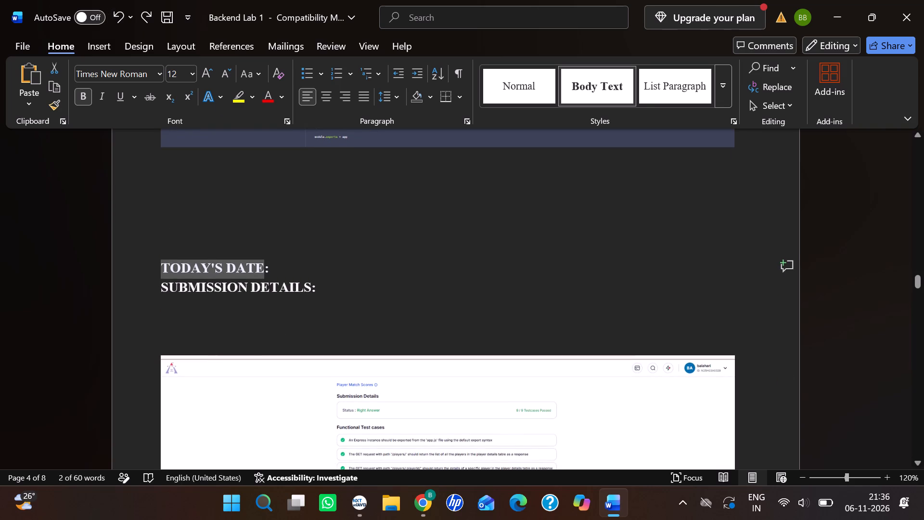
key("BackSpace")
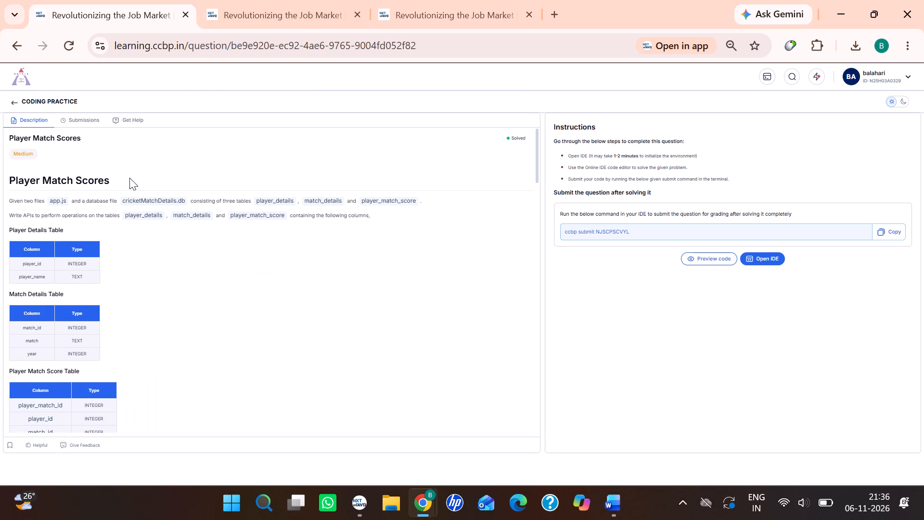
left_click(129, 178)
left_click_drag(109, 179, 15, 178)
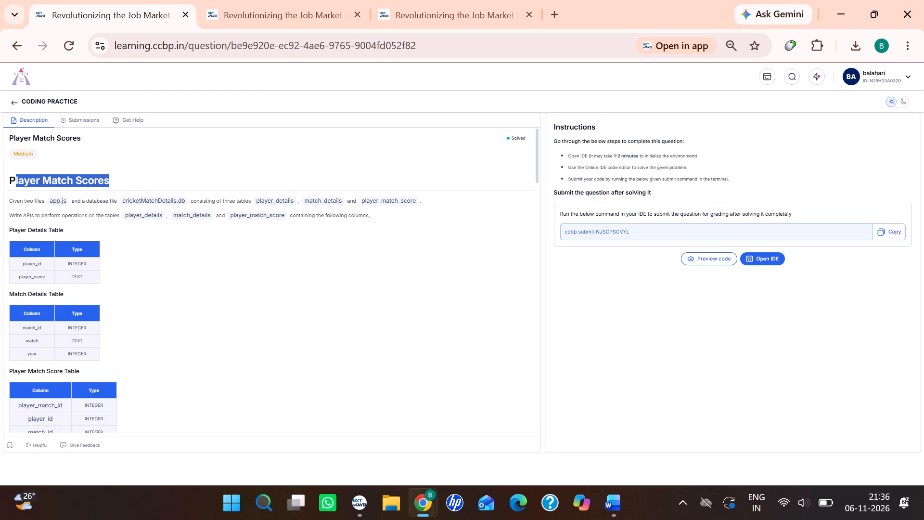
left_click_drag(15, 178, 6, 177)
key("ctrl+c")
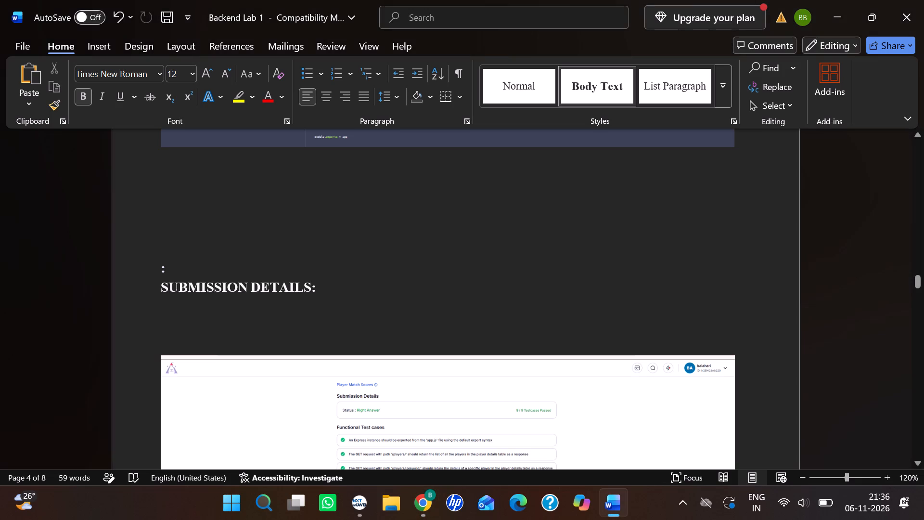
key("ctrl+v")
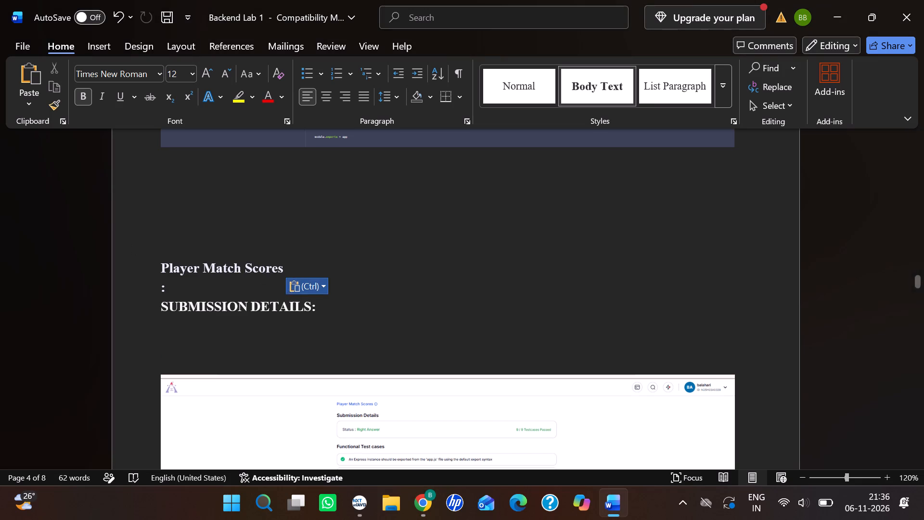
key("BackSpace")
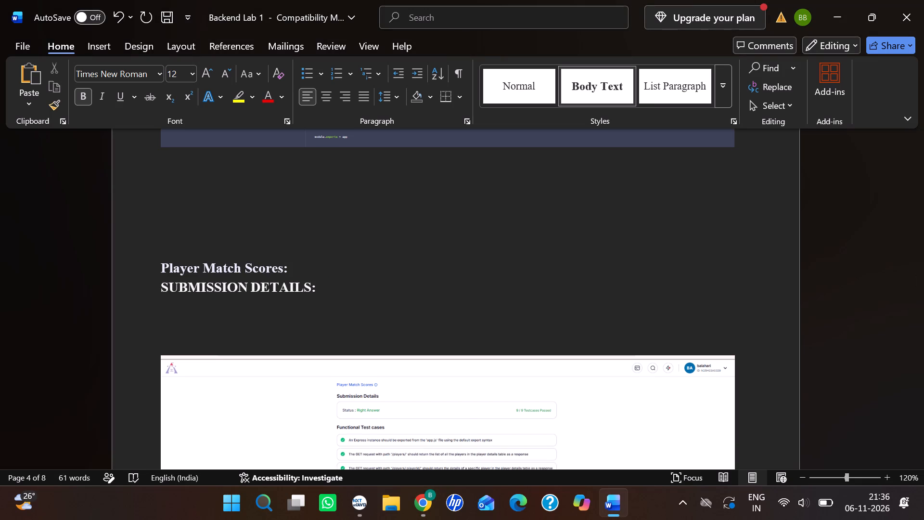
Replace SUBMISSION DETAILS under Player Match Scores with the Submission Details: heading copied from the Covid-19 India section, and remove its indent.
scroll(307, 282, "up", 2)
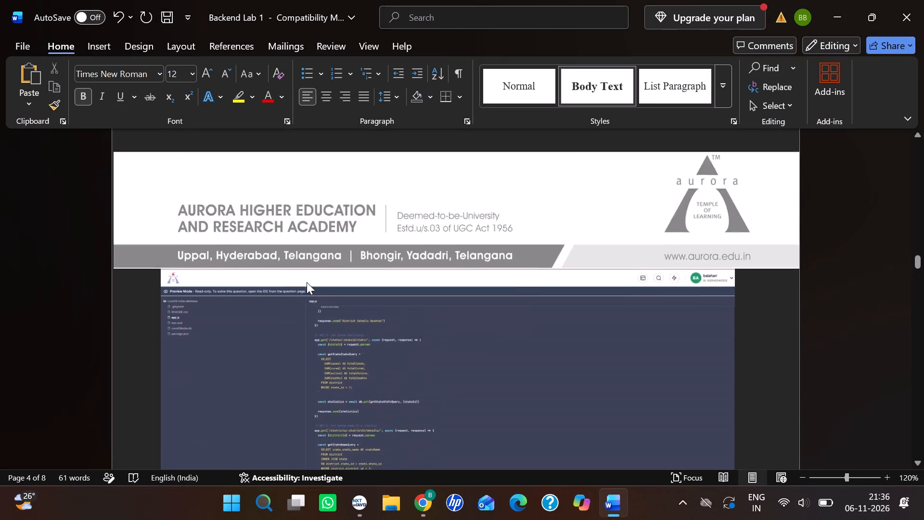
scroll(307, 282, "up", 6)
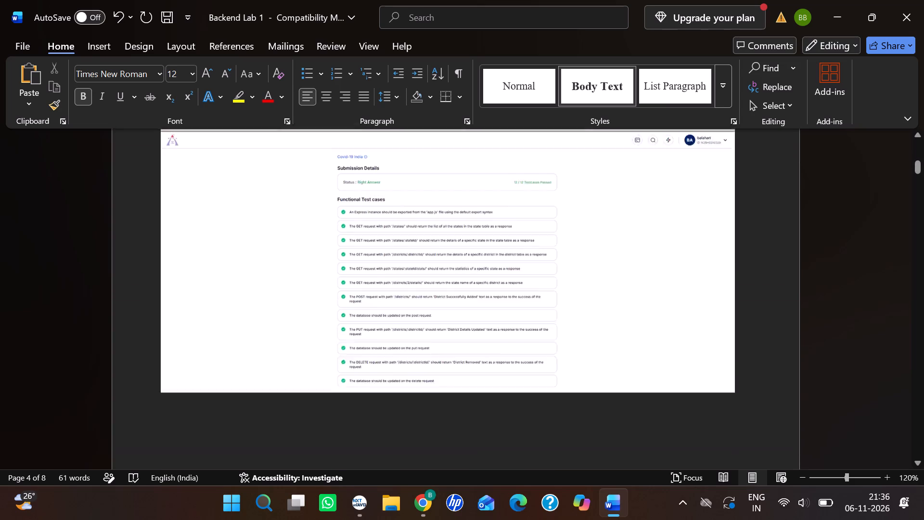
scroll(307, 282, "up", 1)
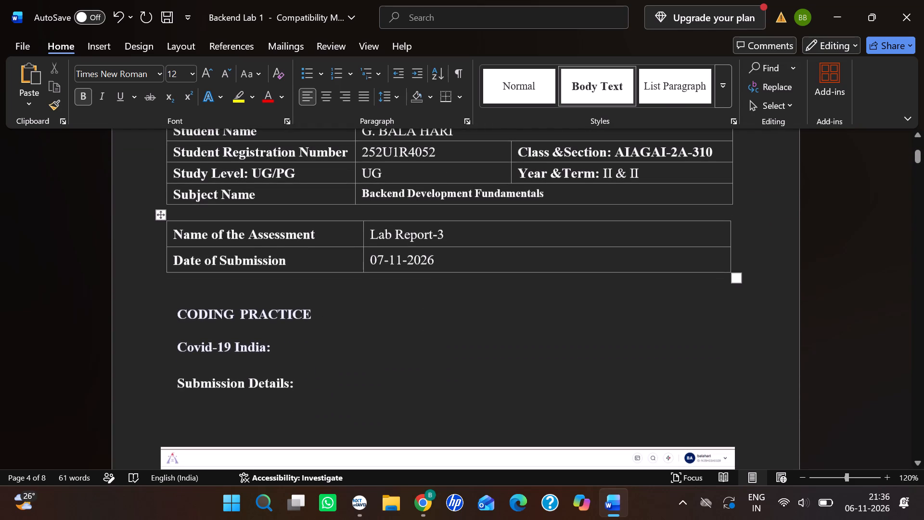
left_click_drag(295, 385, 183, 384)
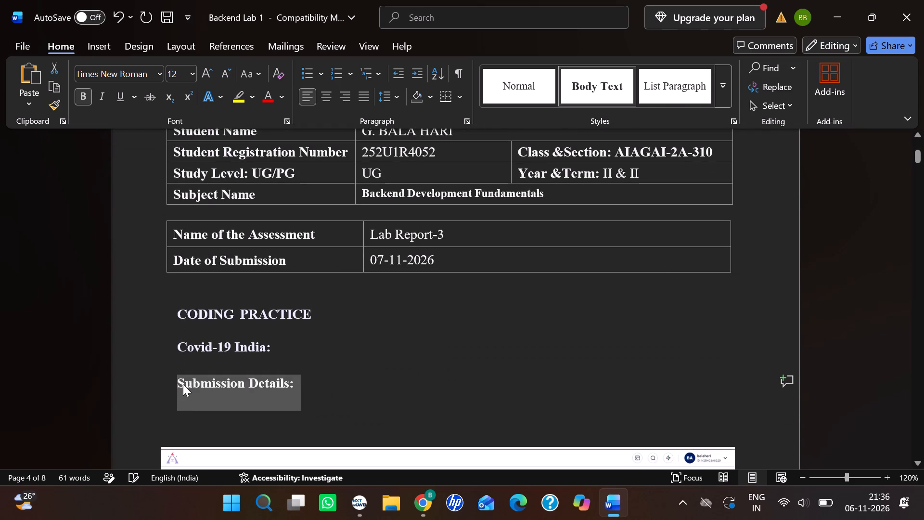
key("ctrl+c")
left_click(315, 379)
scroll(315, 379, "down", 1)
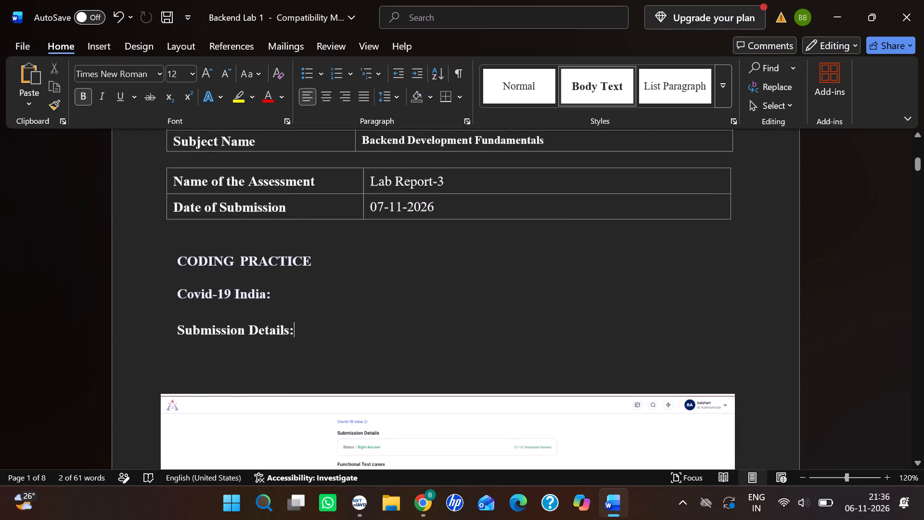
scroll(315, 379, "down", 6)
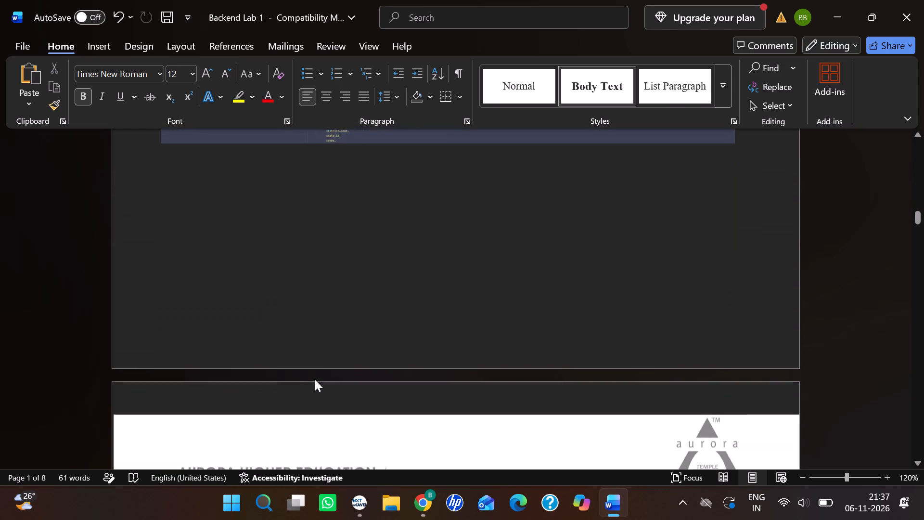
scroll(315, 379, "down", 6)
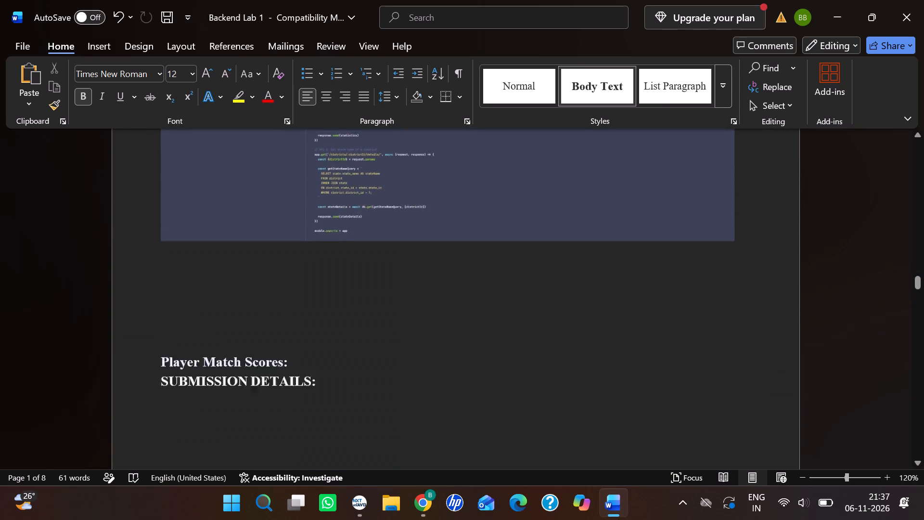
scroll(315, 379, "down", 1)
left_click_drag(320, 234, 222, 242)
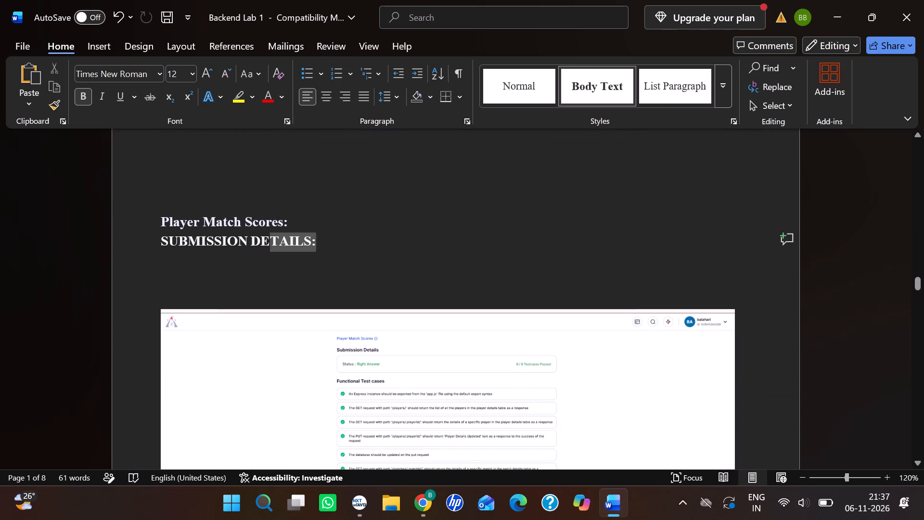
left_click_drag(222, 242, 182, 245)
key("BackSpace")
key("ctrl+v")
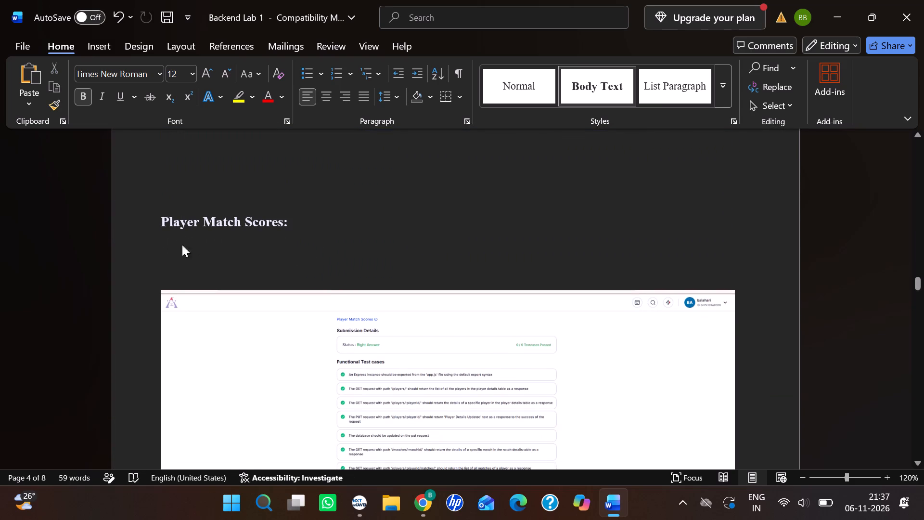
left_click(177, 242)
key("bracketright")
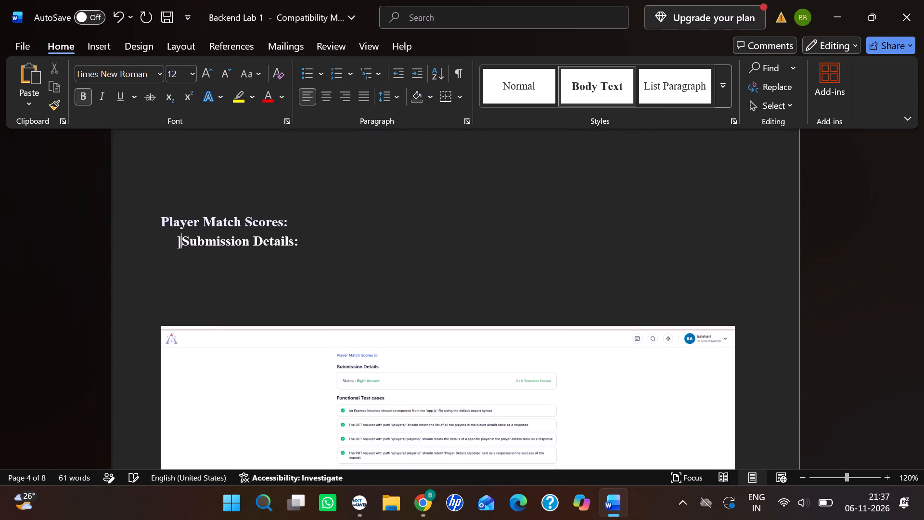
key("BackSpace")
key("BackSpace")
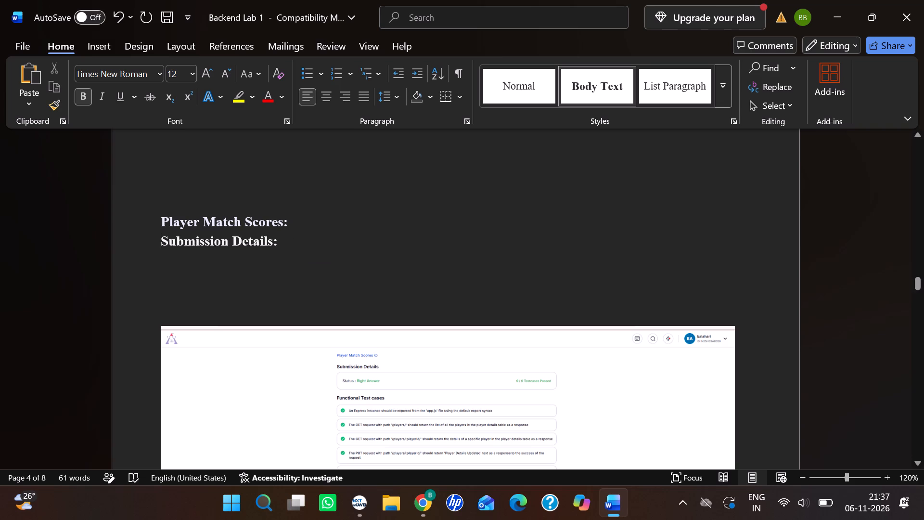
Remove one blank line below the second Submission Details heading and add one between it and Player Match Scores.
left_click(244, 286)
key("BackSpace")
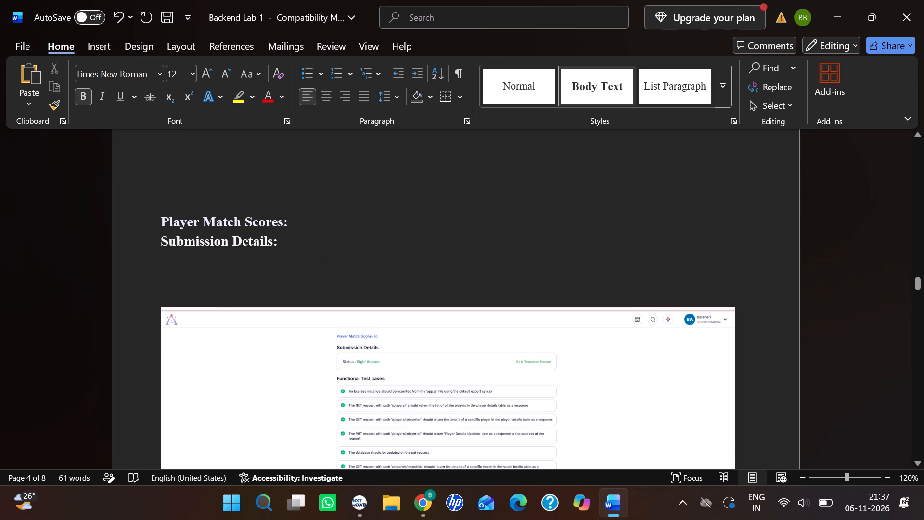
left_click(304, 217)
key("Return")
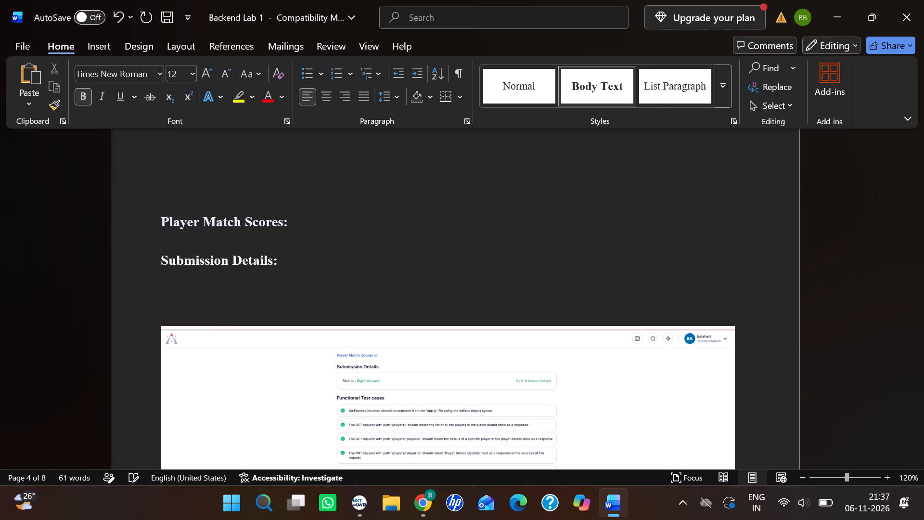
Delete the old todays-day code screenshot above the API ROUTING heading and place the cursor in the emptied area.
scroll(316, 258, "down", 3)
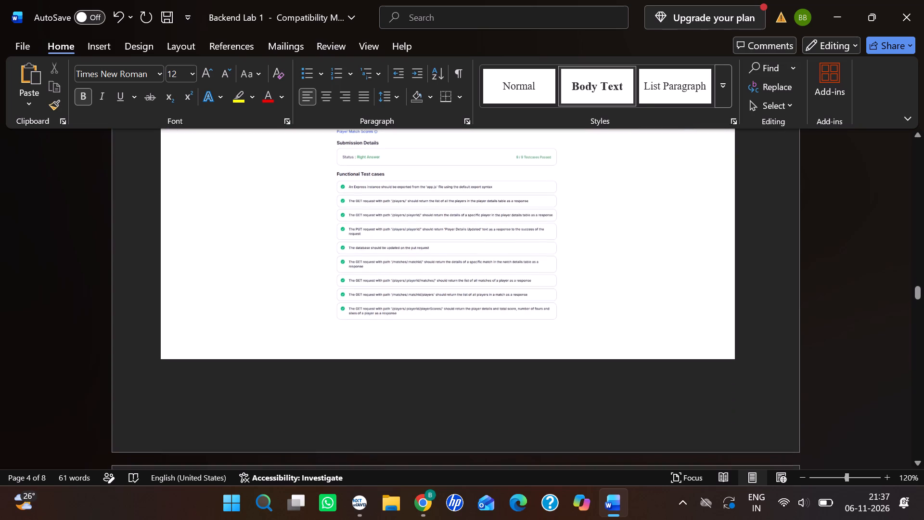
scroll(316, 258, "down", 2)
left_click(347, 312)
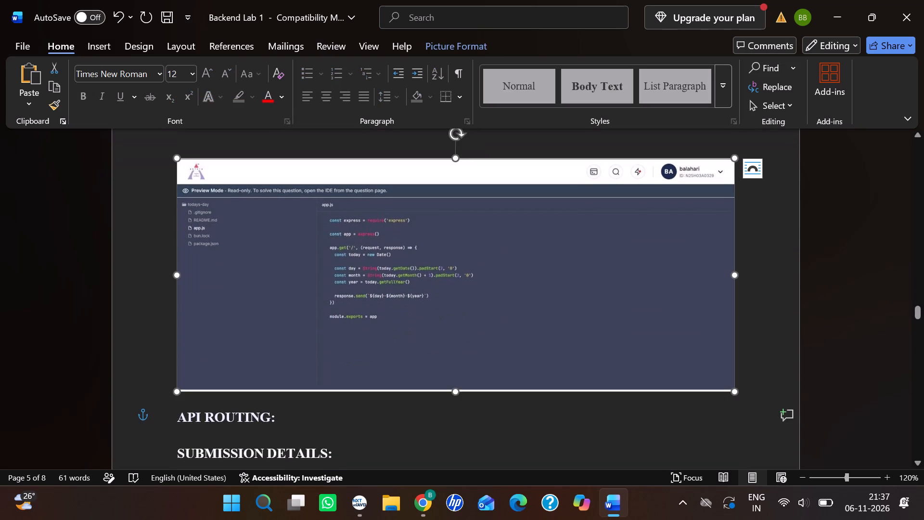
key("BackSpace")
scroll(315, 403, "right", 1)
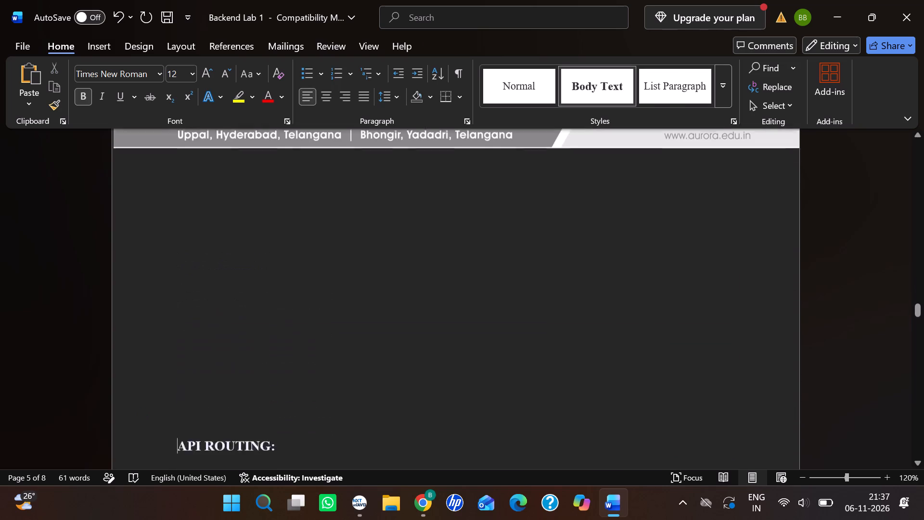
scroll(315, 403, "right", 1)
left_click(292, 358)
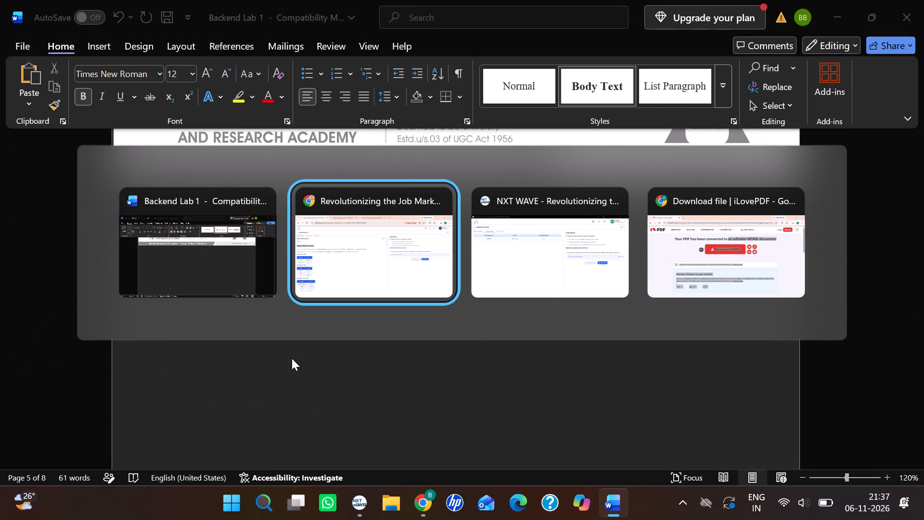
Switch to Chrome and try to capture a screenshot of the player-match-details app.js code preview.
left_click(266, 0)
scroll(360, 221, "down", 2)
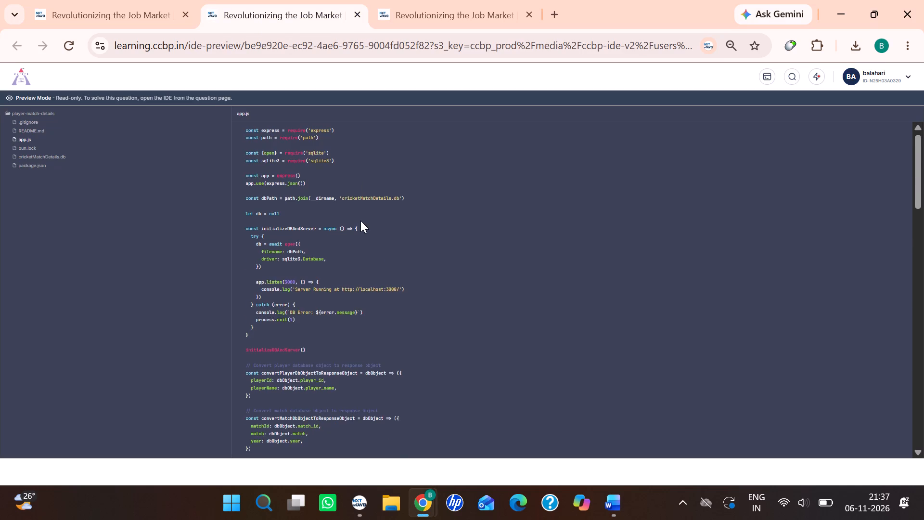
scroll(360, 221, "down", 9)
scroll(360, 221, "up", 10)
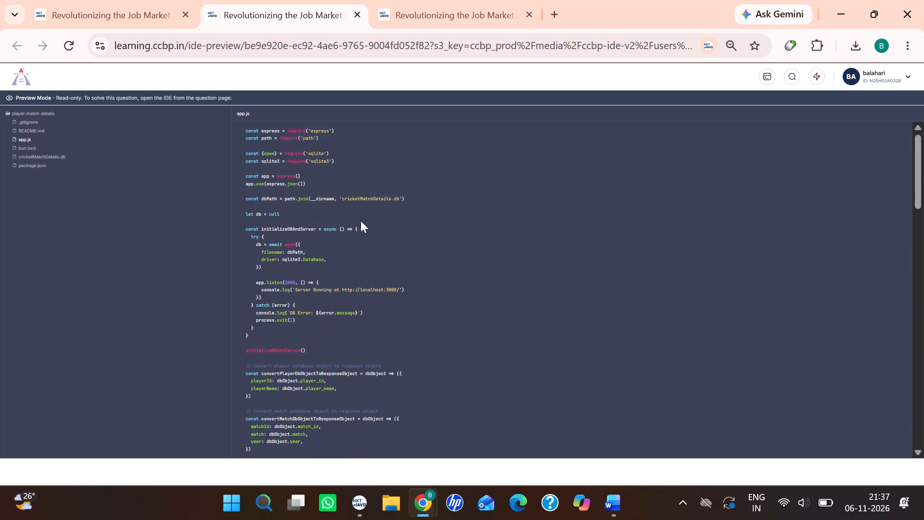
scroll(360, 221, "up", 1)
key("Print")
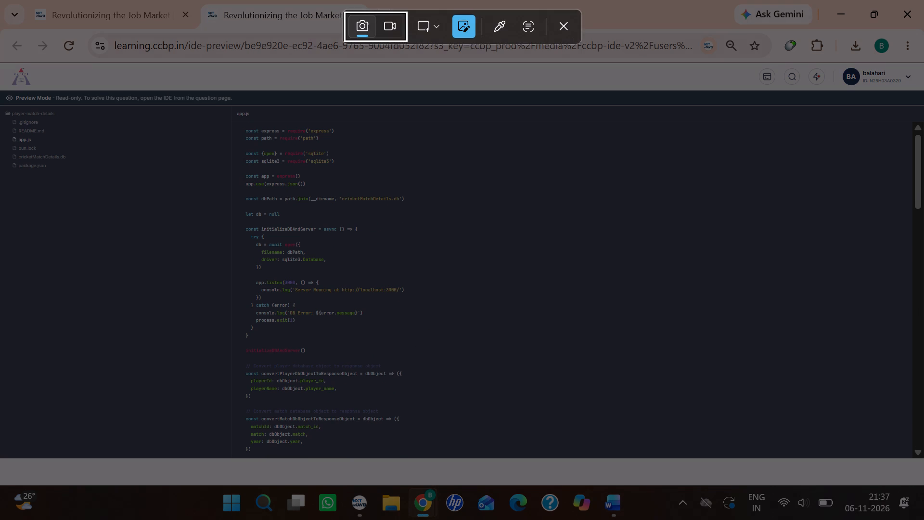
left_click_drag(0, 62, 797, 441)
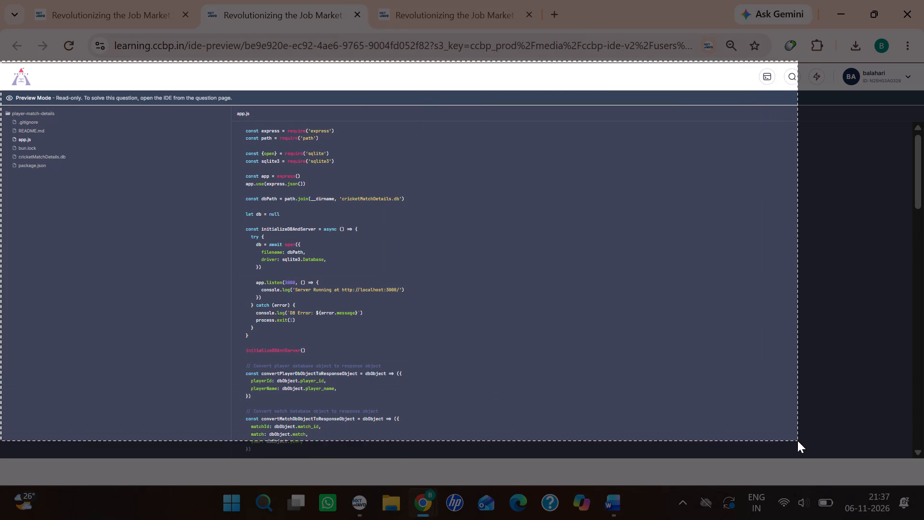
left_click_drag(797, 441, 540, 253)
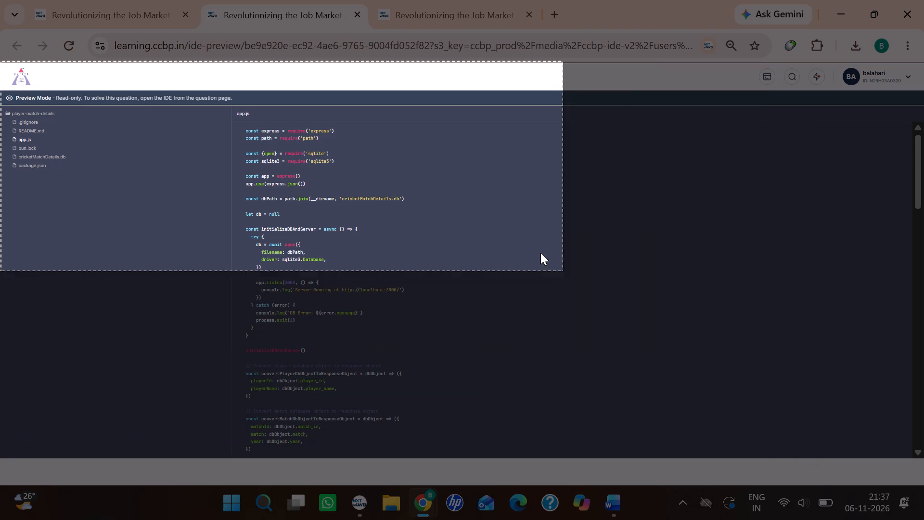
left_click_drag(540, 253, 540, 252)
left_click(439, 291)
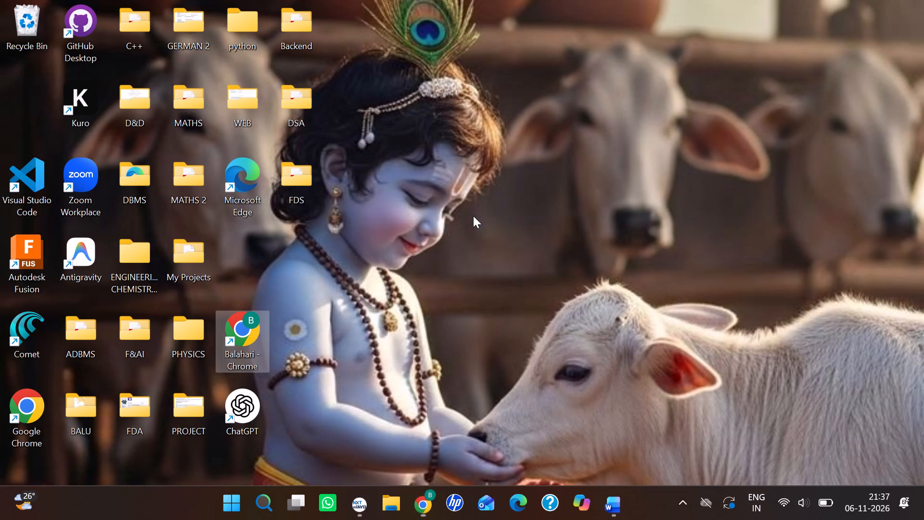
Switch to the NXT WAVE window, open the Player Match Scores question's code preview and set the zoom to 67%.
left_click(362, 499)
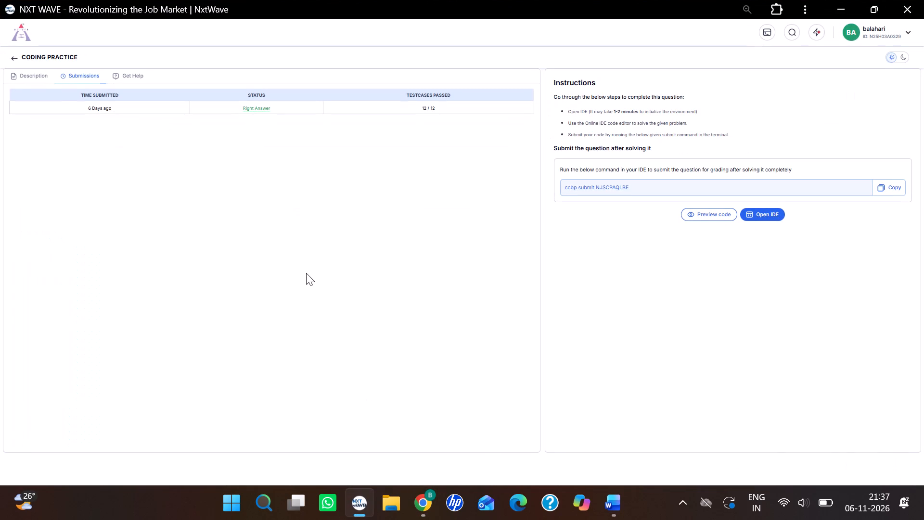
left_click(11, 60)
left_click(269, 158)
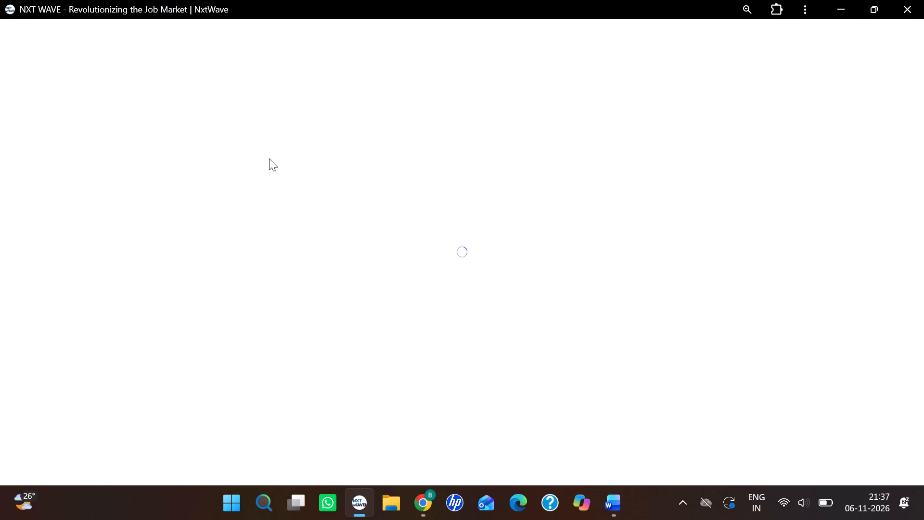
left_click(697, 213)
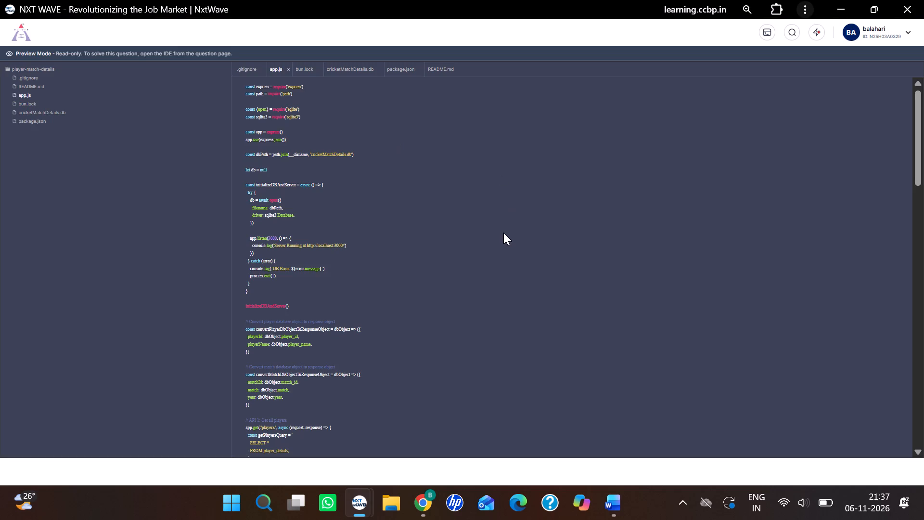
key("ctrl+equal")
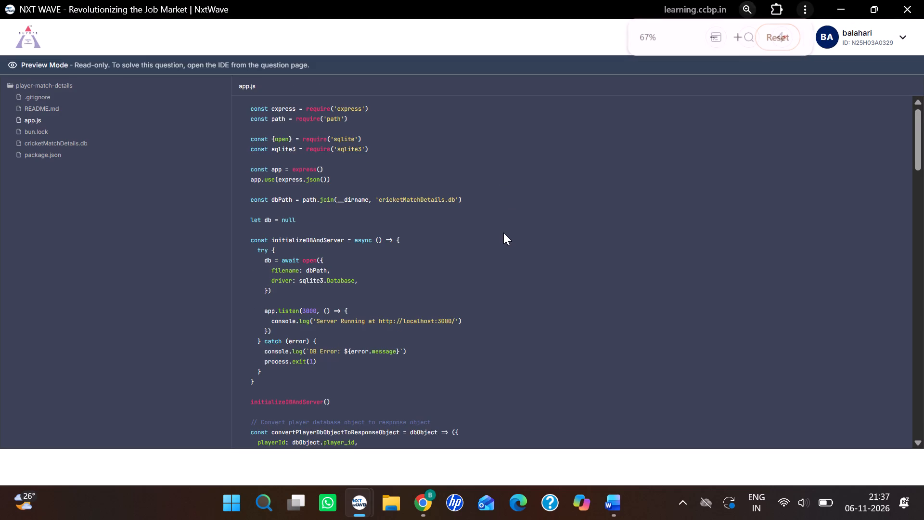
Look through the full player-match-details app.js code in the NXT WAVE preview, and again in Chrome from the beginning.
scroll(503, 233, "down", 14)
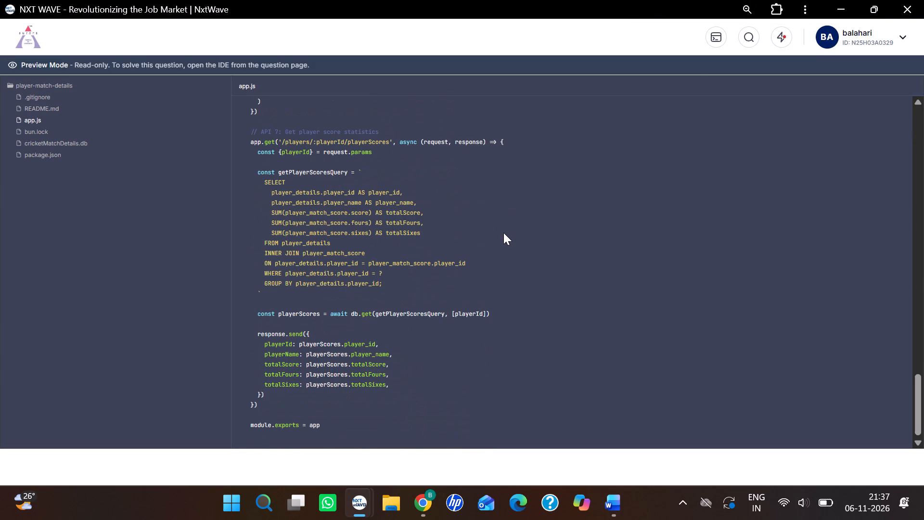
scroll(503, 233, "down", 1)
scroll(503, 233, "up", 3)
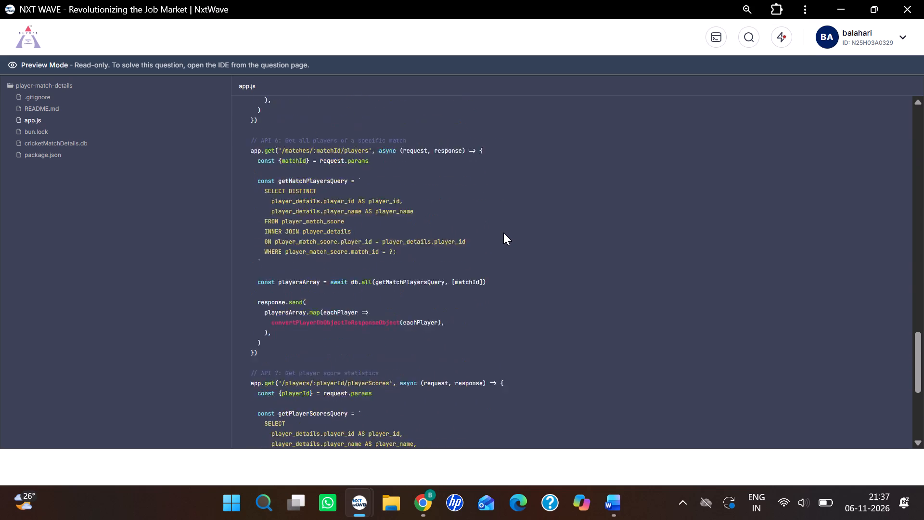
scroll(503, 233, "up", 2)
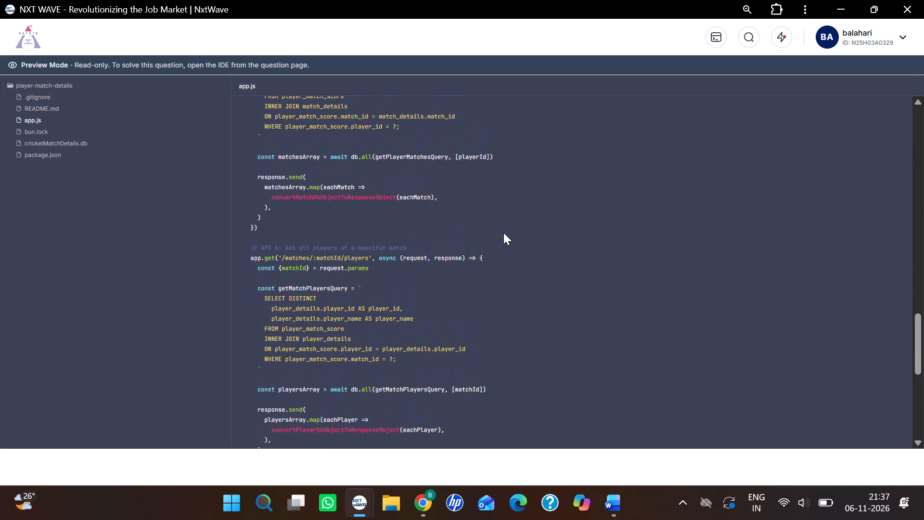
scroll(503, 233, "up", 16)
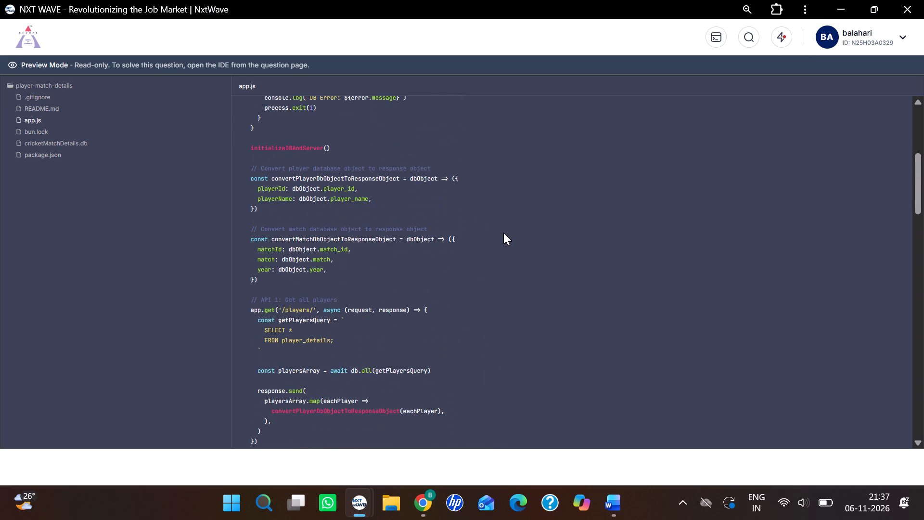
scroll(503, 233, "up", 1)
scroll(503, 233, "down", 13)
scroll(503, 233, "up", 6)
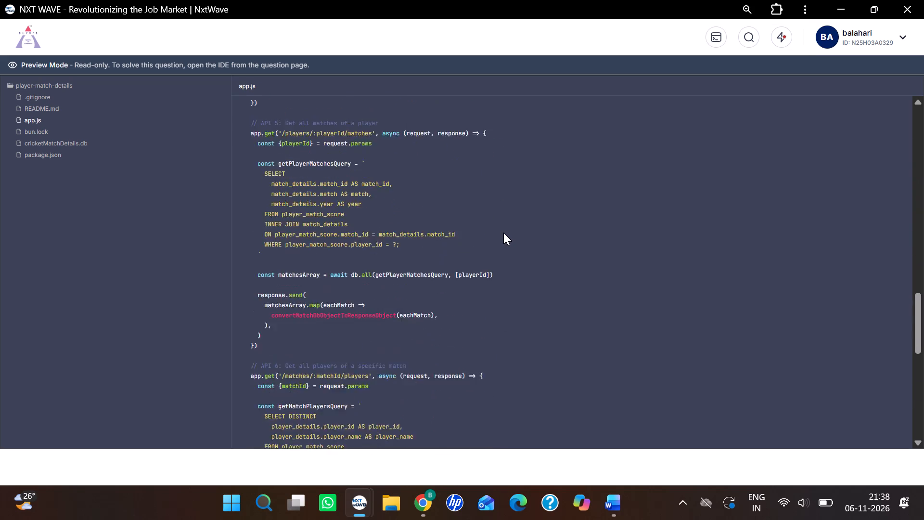
scroll(503, 233, "up", 8)
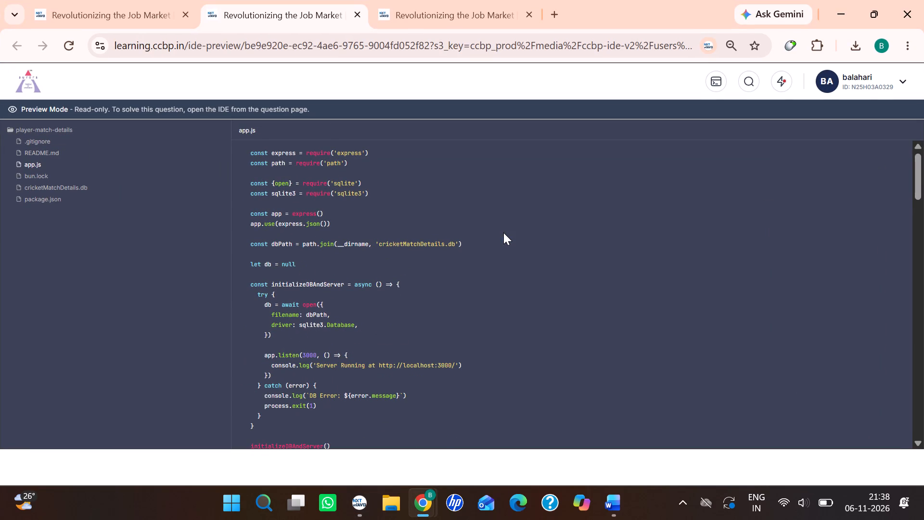
scroll(503, 233, "up", 2)
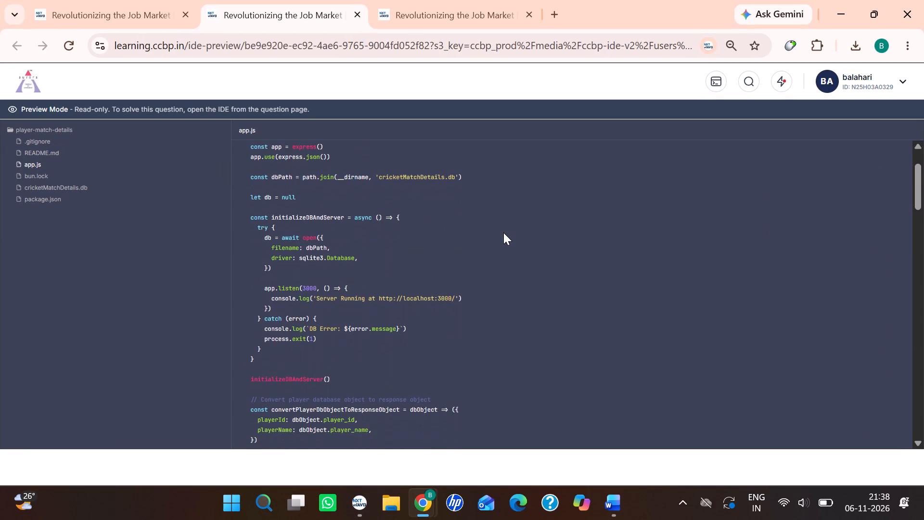
Check the beginning of the player-match-details app.js preview in Chrome and NXT WAVE, and close the NXT WAVE preview window.
scroll(503, 233, "up", 1)
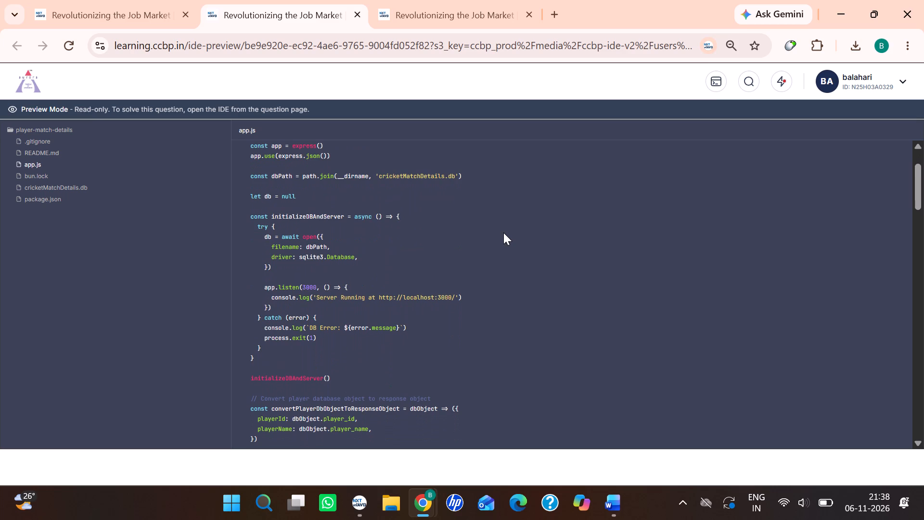
scroll(503, 233, "up", 1)
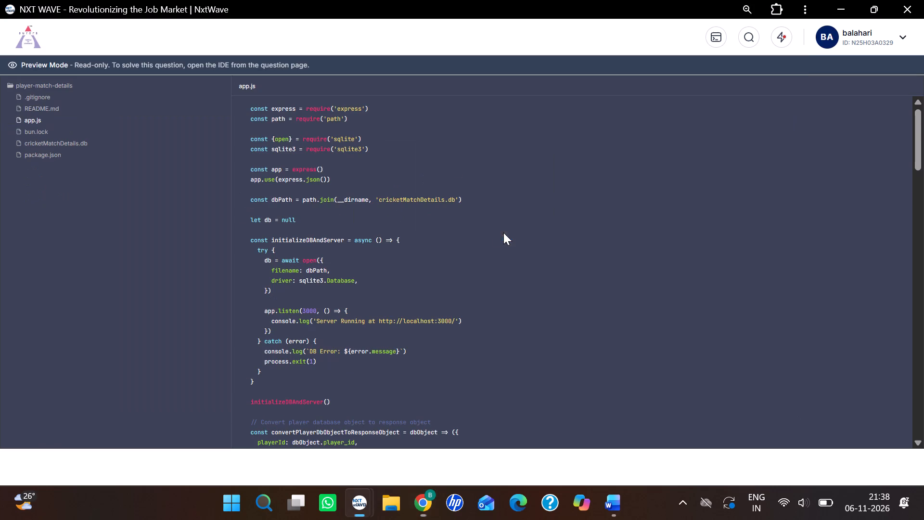
scroll(218, 147, "up", 3)
scroll(327, 198, "up", 3)
scroll(300, 168, "right", 16)
scroll(300, 168, "right", 16)
scroll(300, 168, "right", 11)
scroll(300, 168, "right", 18)
scroll(300, 168, "left", 16)
scroll(300, 168, "left", 17)
scroll(300, 168, "right", 19)
scroll(387, 234, "right", 10)
left_click(923, 0)
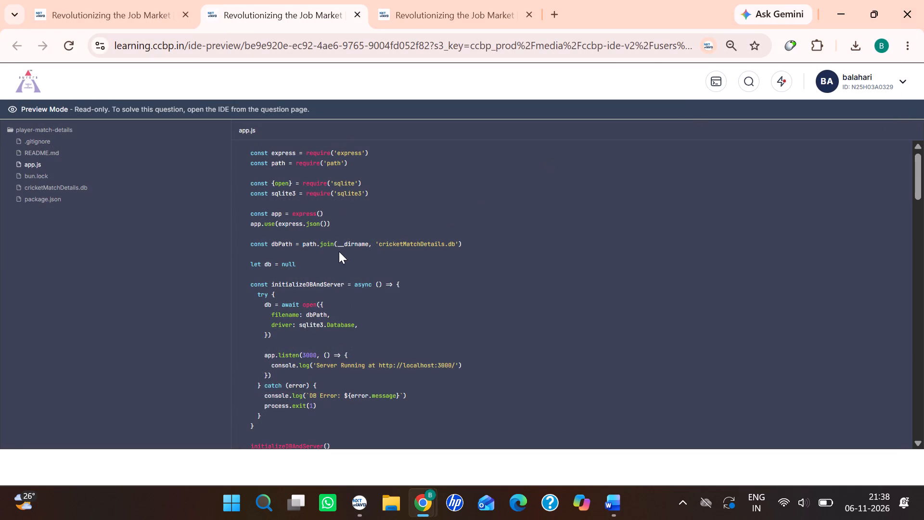
Capture and copy a screenshot of the Chrome preview page showing the start of app.js, from the require lines to initializeDBAndServer().
scroll(339, 244, "up", 1)
scroll(339, 244, "down", 3)
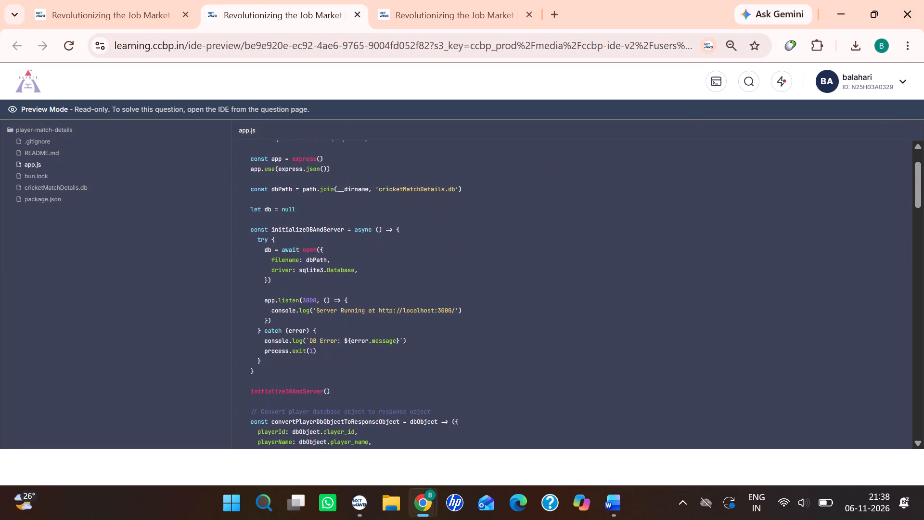
scroll(339, 244, "down", 12)
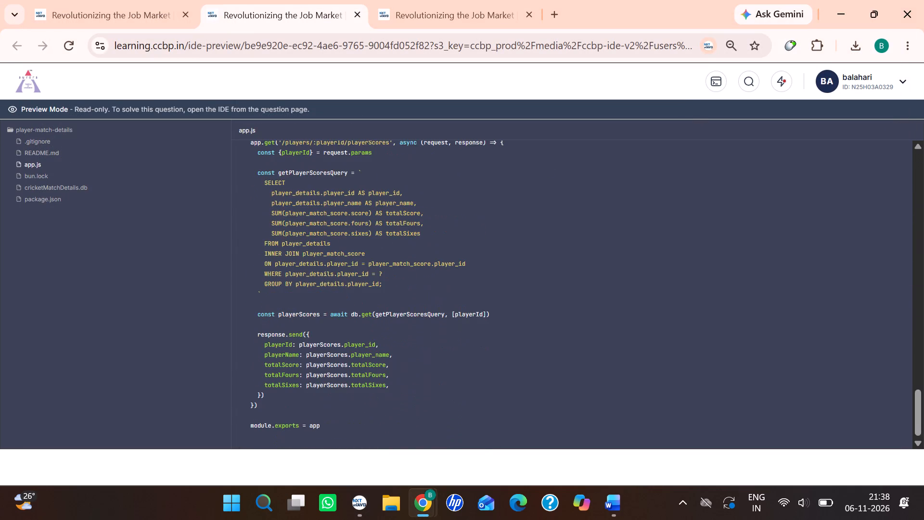
scroll(339, 244, "down", 2)
scroll(339, 244, "up", 20)
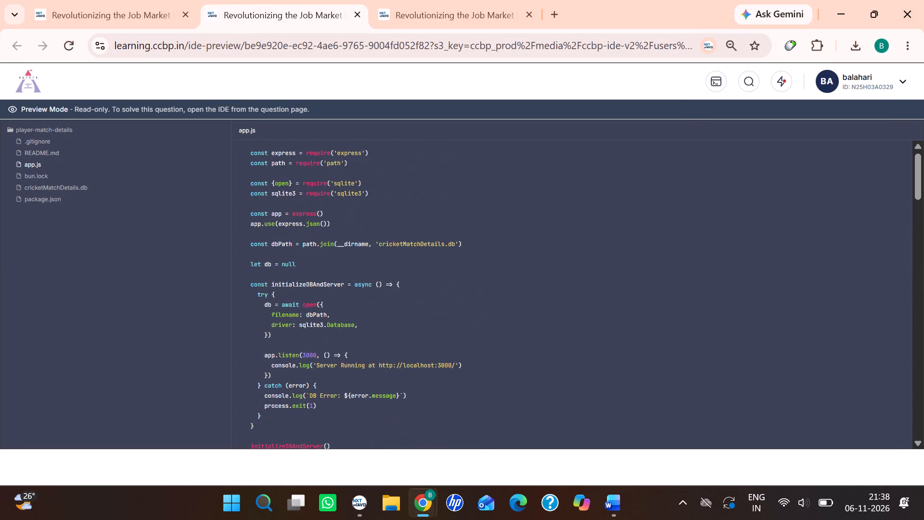
scroll(339, 244, "up", 1)
key("Print")
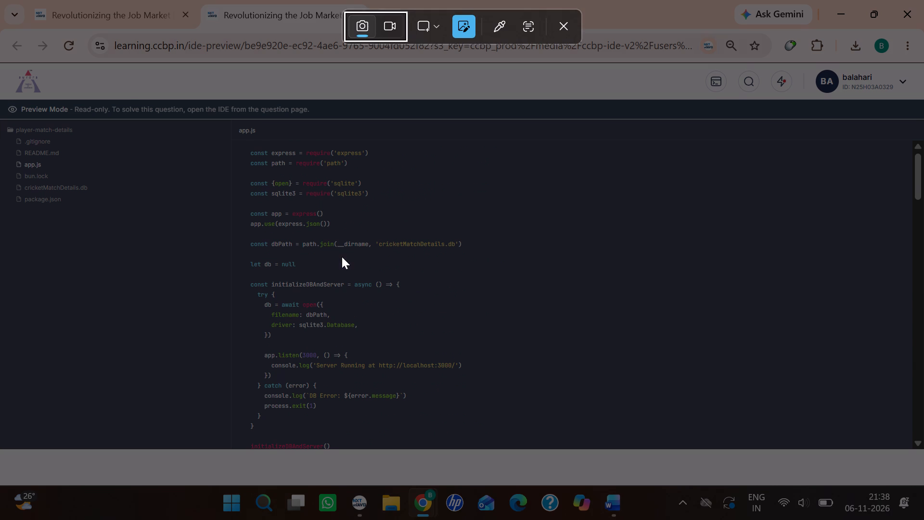
left_click_drag(0, 60, 457, 331)
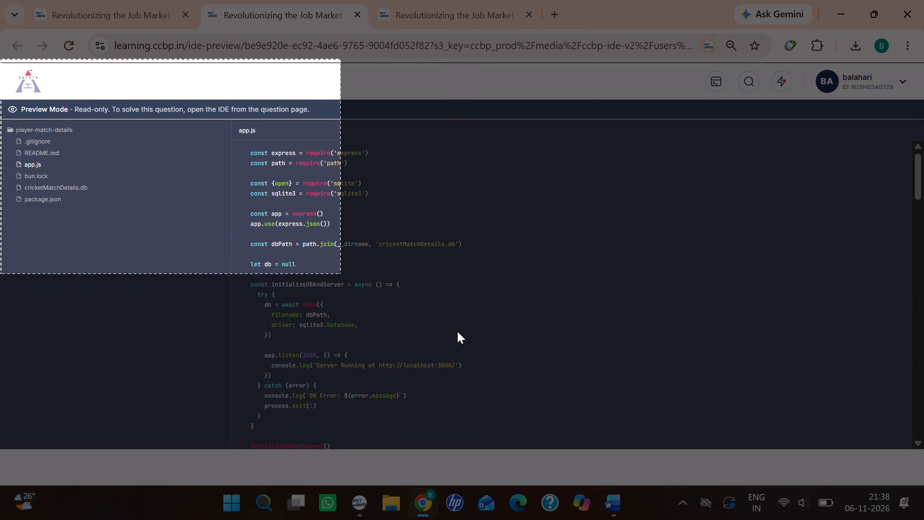
left_click_drag(457, 331, 667, 472)
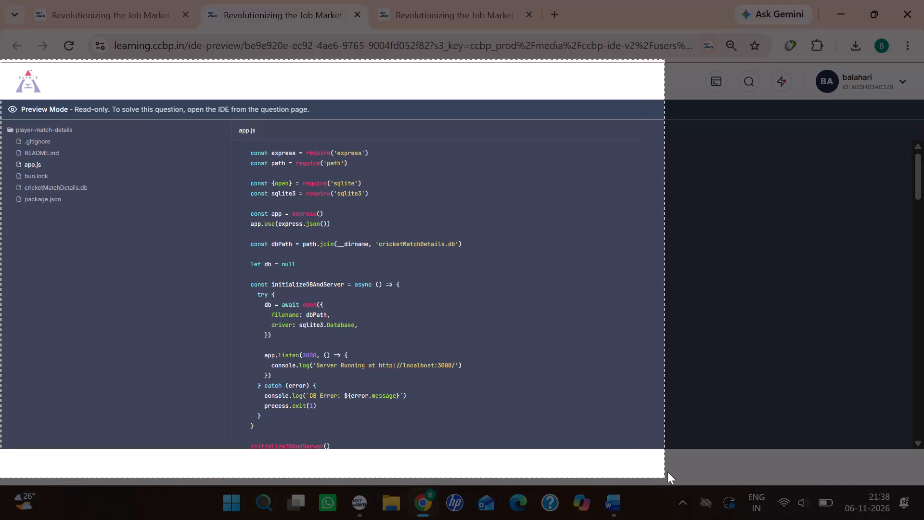
left_click_drag(667, 472, 717, 453)
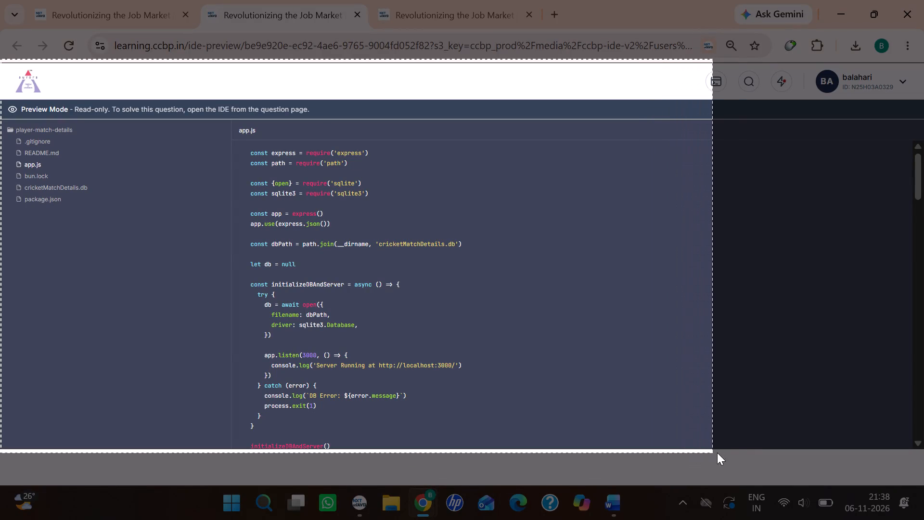
left_click_drag(717, 453, 910, 452)
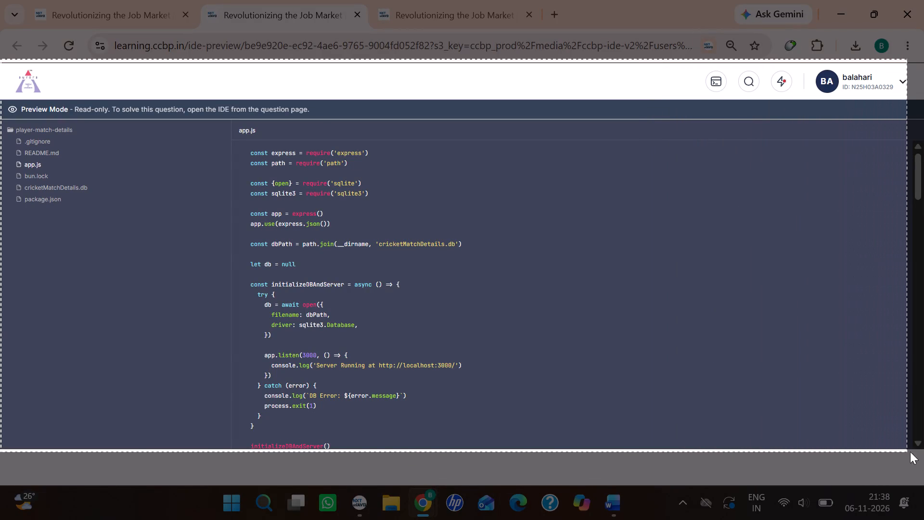
left_click_drag(910, 452, 912, 450)
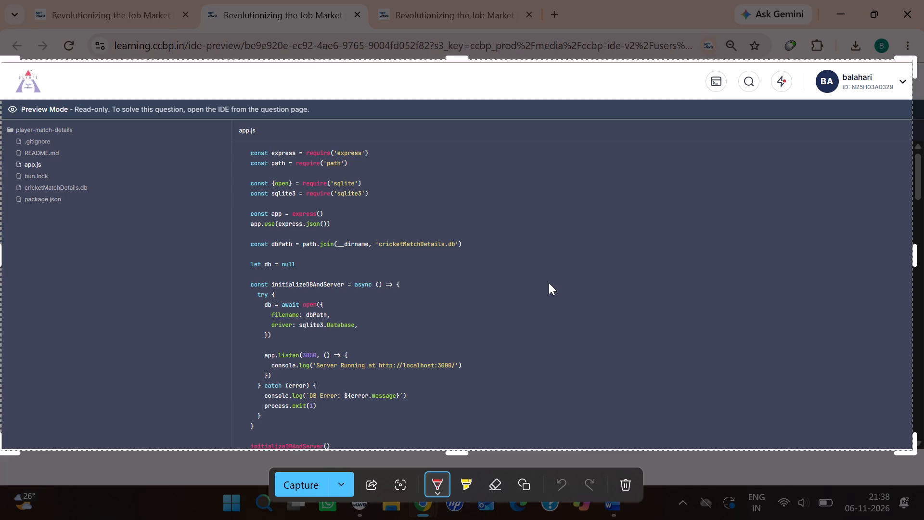
key("ctrl+c")
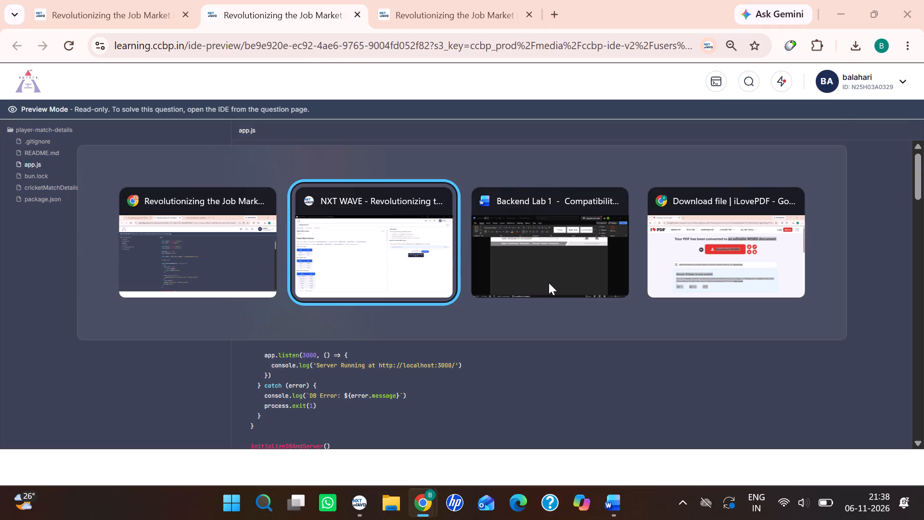
In Word, remove surplus blank lines above the API ROUTING heading, paste the first app.js screenshot there and add blank lines below it.
key("BackSpace")
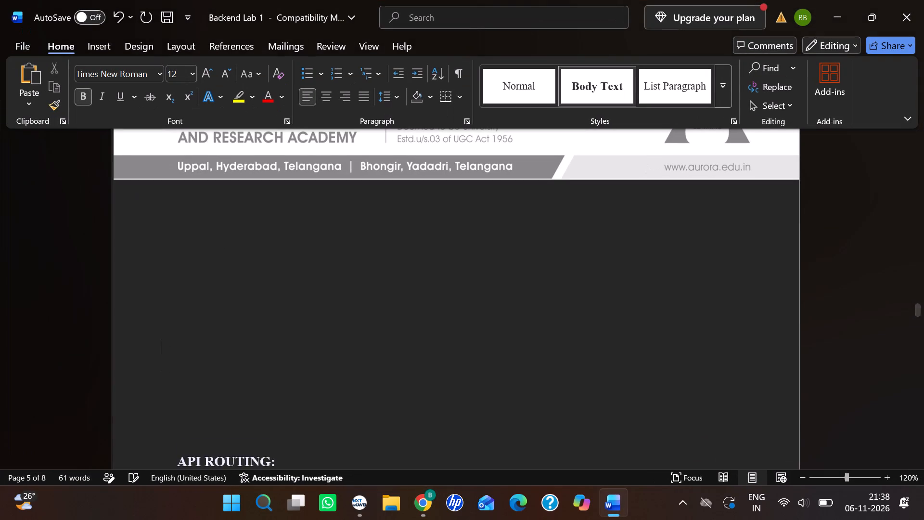
key("BackSpace")
key("BackSpace")
key("BackSpace")
key("BackSpace")
key("BackSpace")
key("BackSpace")
key("BackSpace")
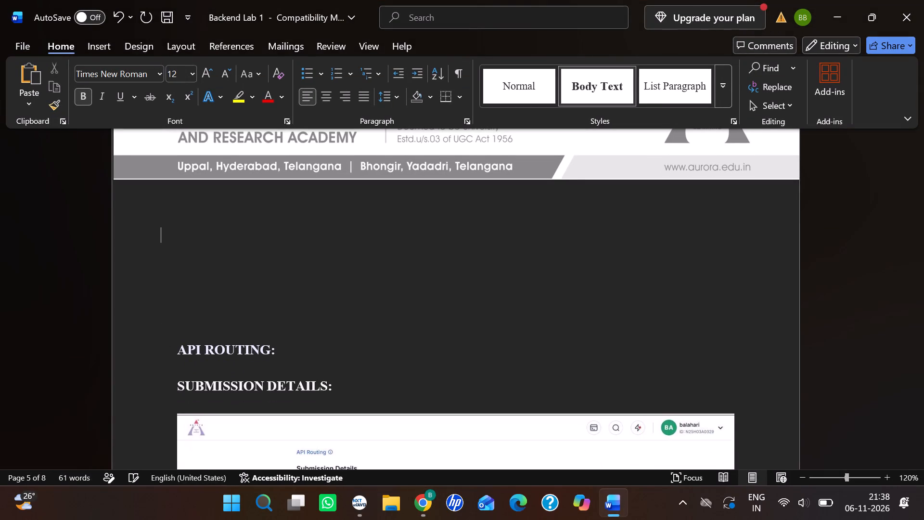
key("ctrl+v")
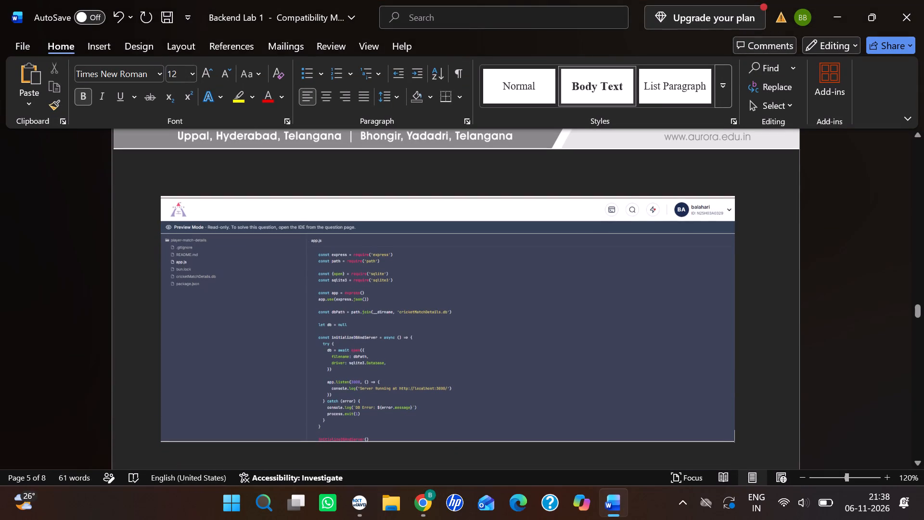
left_click(747, 404)
key("Return")
key("Return")
key("Return")
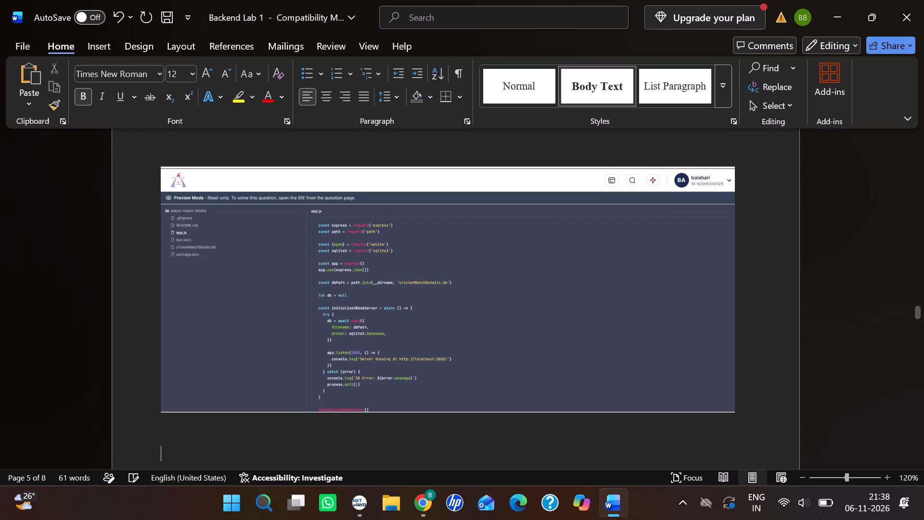
In Chrome, capture and copy a screenshot of the app.js section with the convert functions and API 1, down to API 2's first line.
scroll(455, 383, "down", 2)
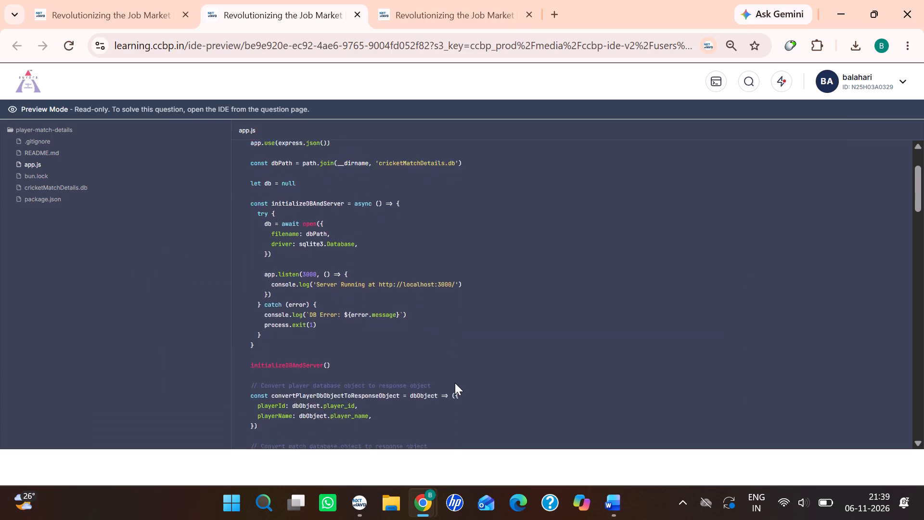
scroll(455, 383, "down", 3)
scroll(455, 383, "right", 1)
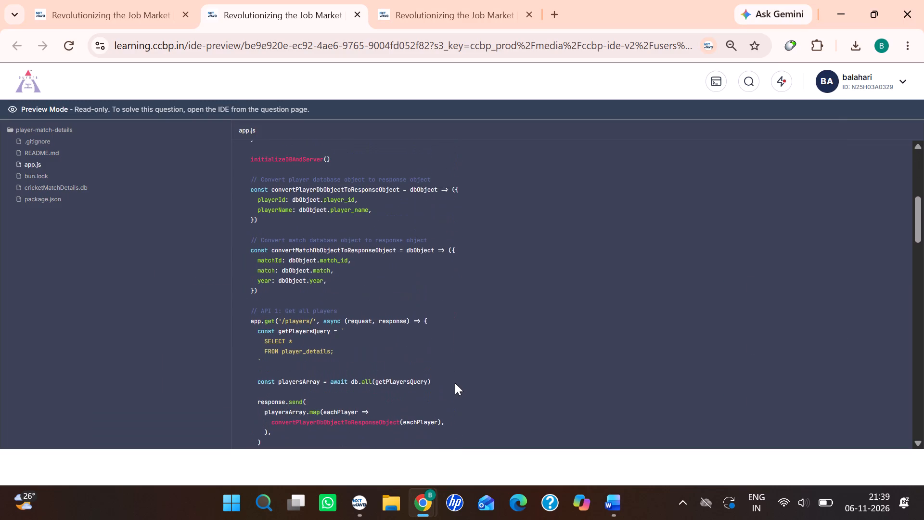
scroll(455, 383, "right", 2)
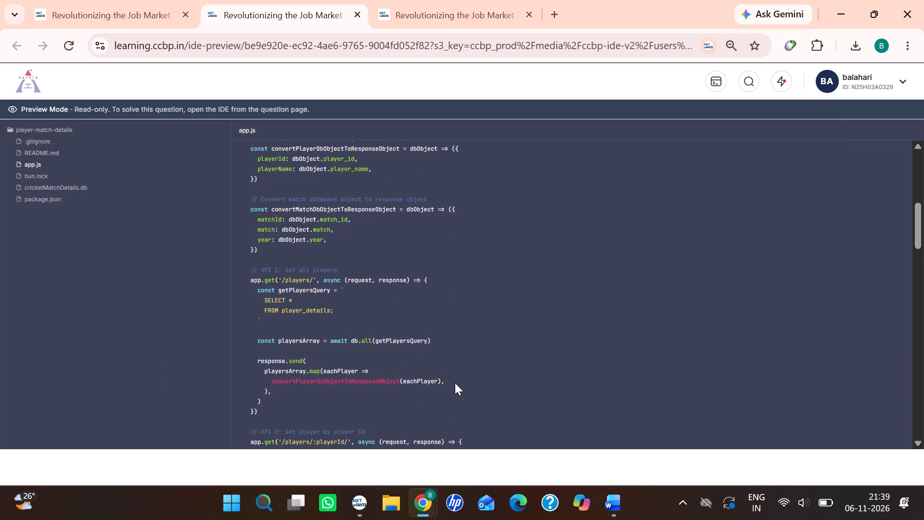
key("Print")
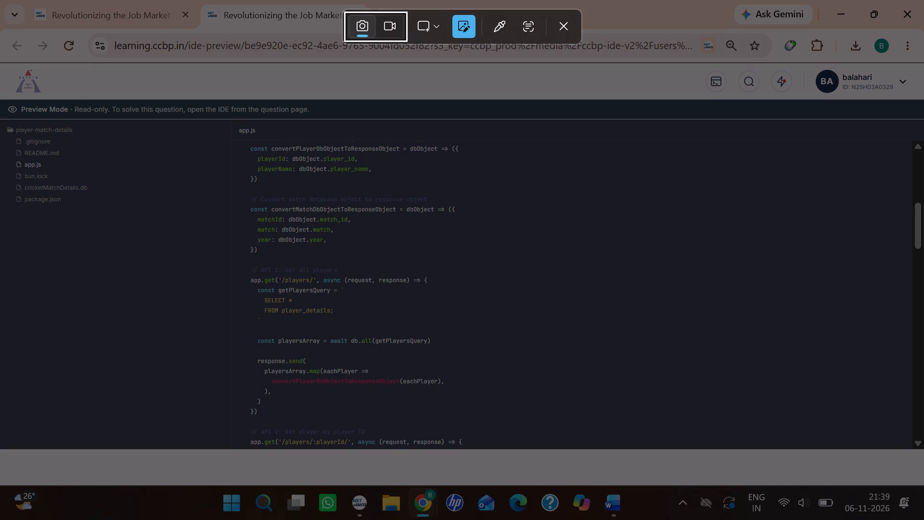
left_click_drag(0, 63, 823, 441)
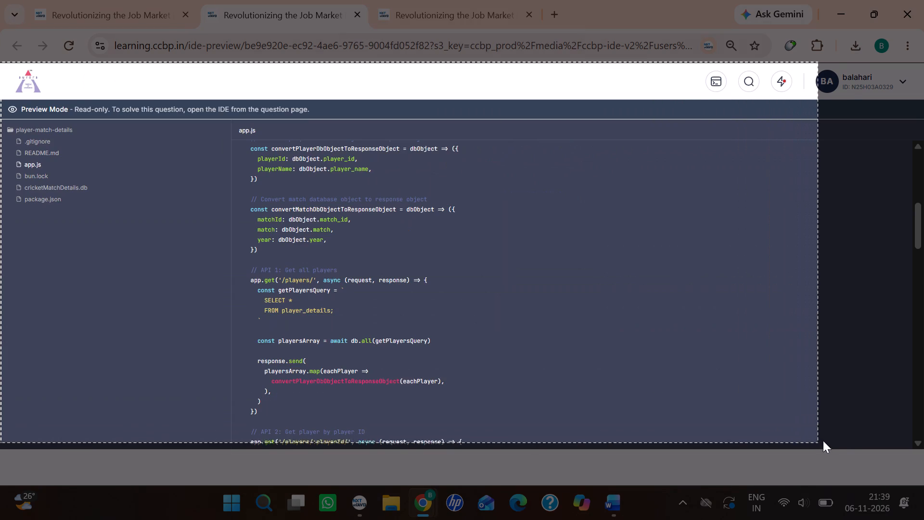
left_click_drag(823, 441, 900, 448)
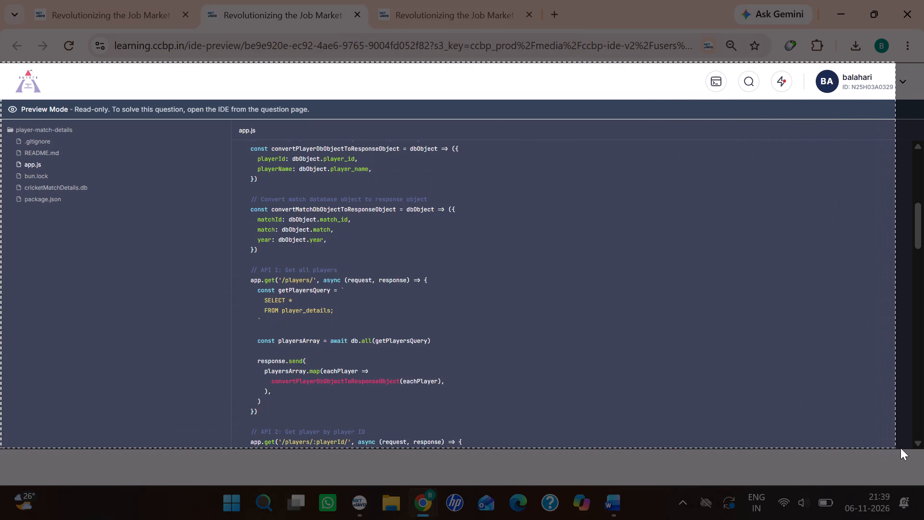
left_click_drag(900, 448, 911, 449)
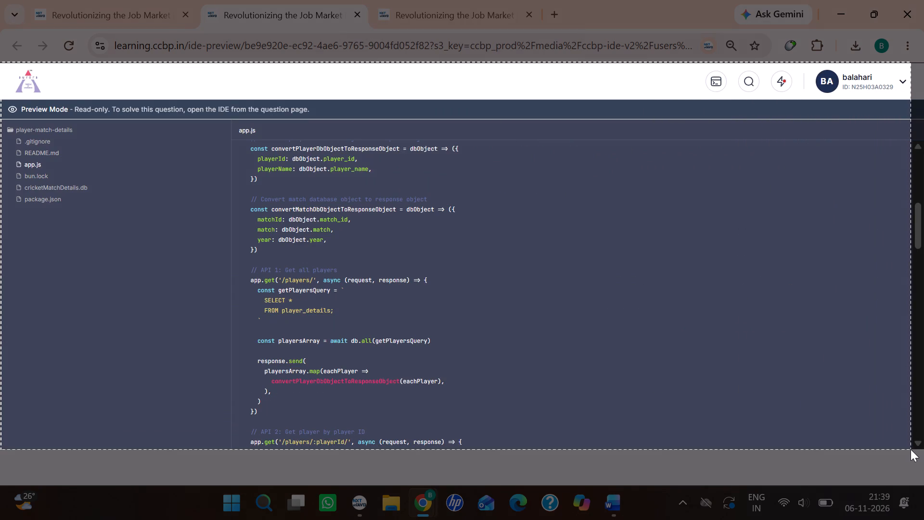
key("ctrl+c")
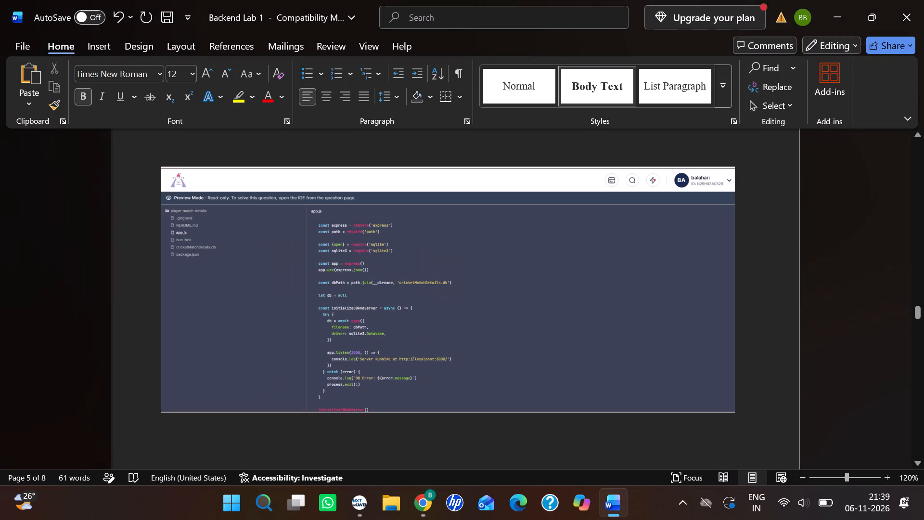
Paste the second app.js screenshot below the first one in Word and add blank lines after it.
key("ctrl+v")
scroll(374, 390, "down", 1)
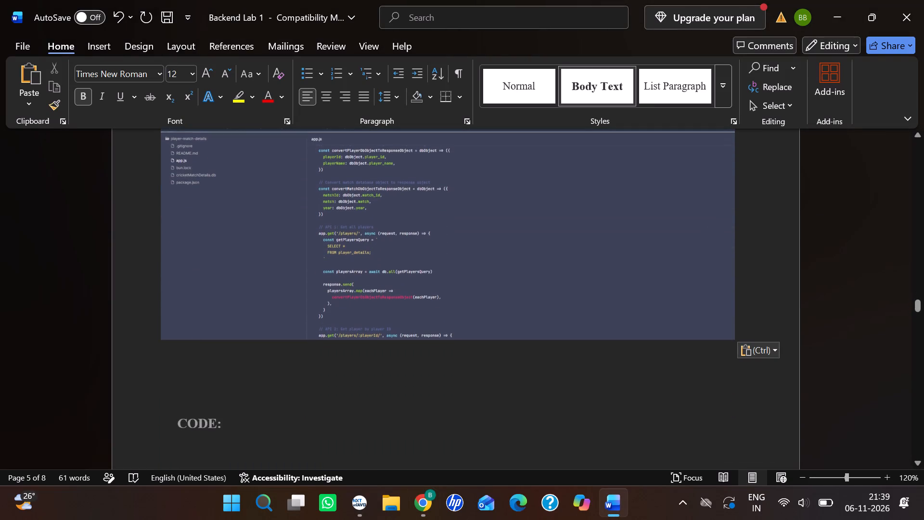
key("Return")
key("Return")
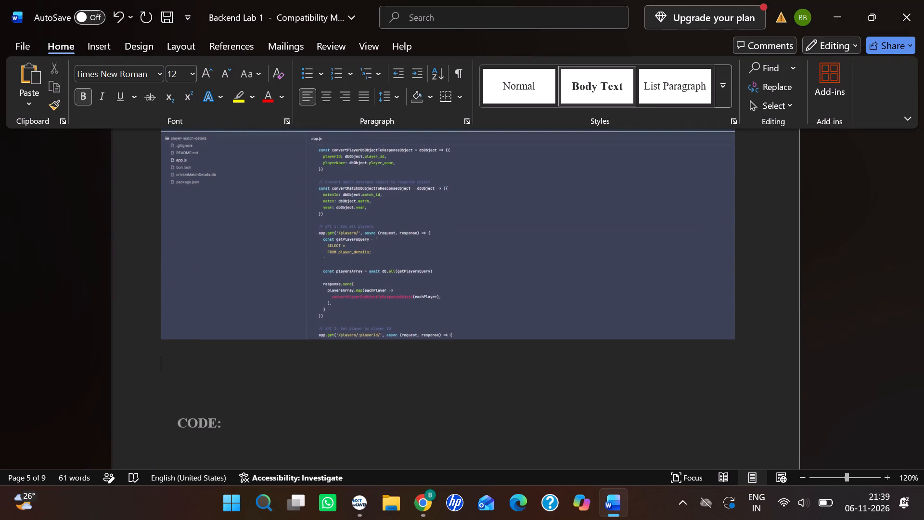
Capture the app.js section from API 2's body to the API 4 comment in Chrome and paste it below the second screenshot in Word.
scroll(565, 316, "down", 2)
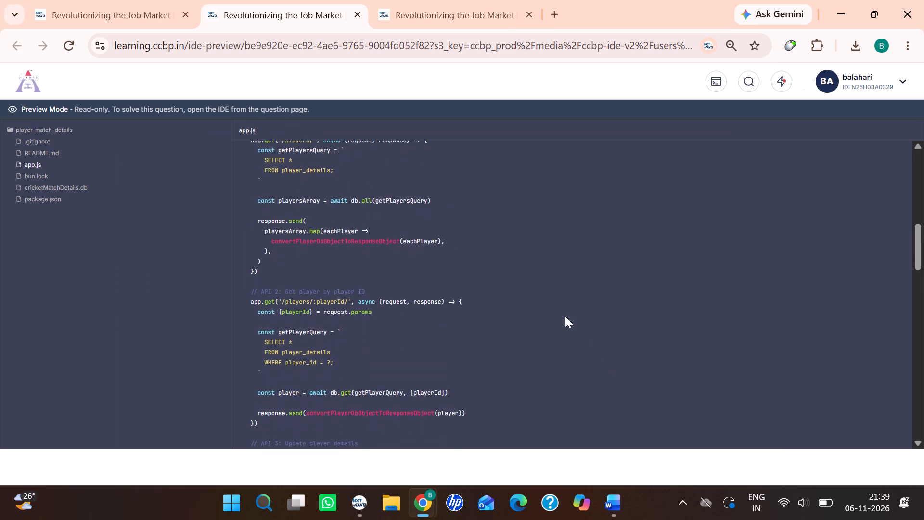
scroll(565, 316, "down", 3)
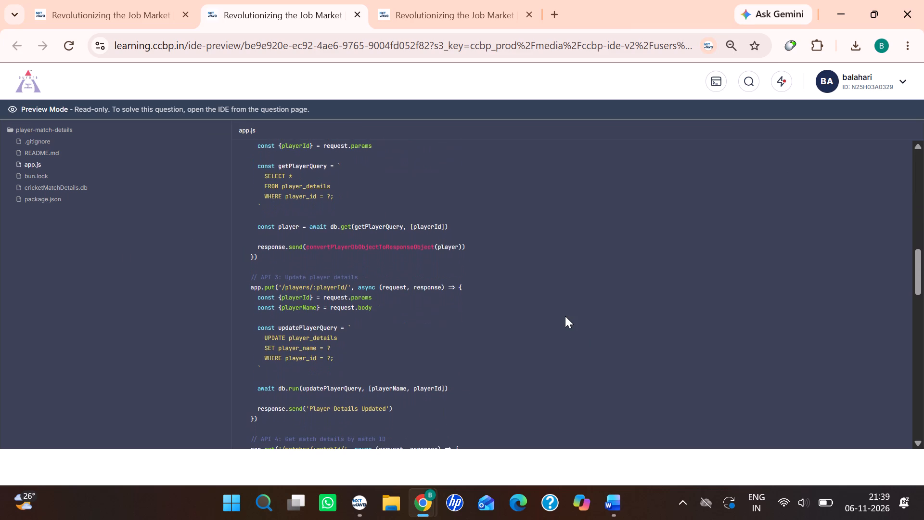
scroll(565, 316, "down", 2)
key("Print")
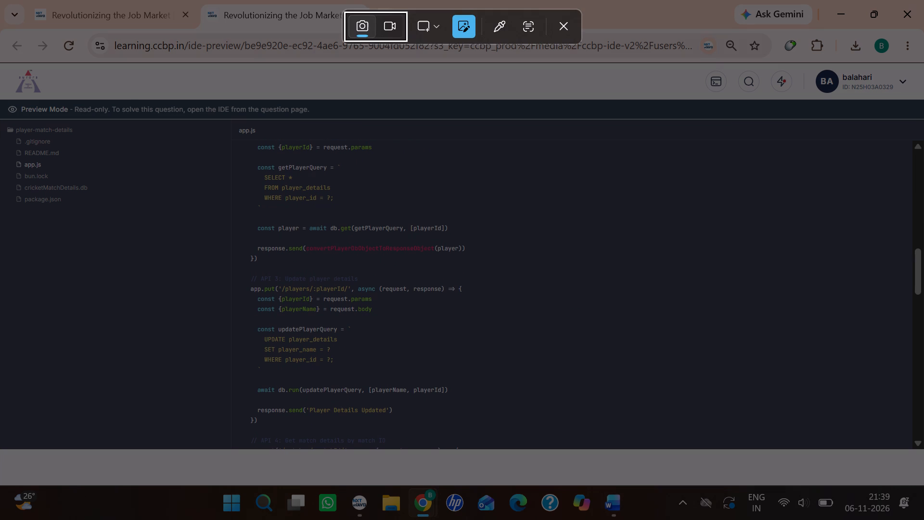
left_click_drag(0, 61, 893, 448)
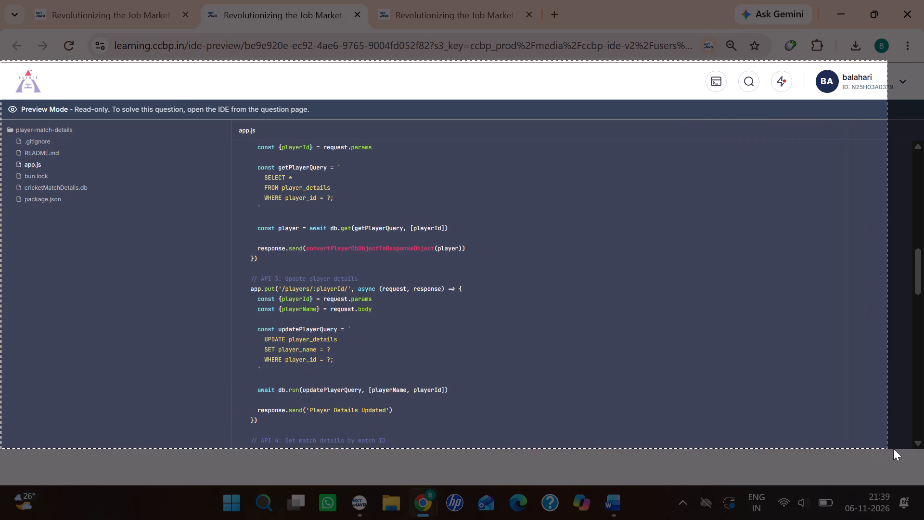
left_click_drag(893, 448, 912, 449)
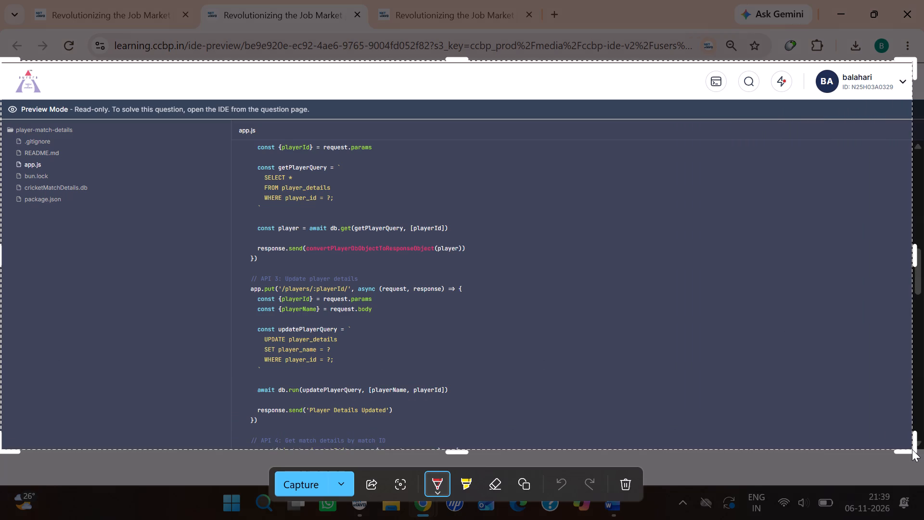
key("ctrl+c")
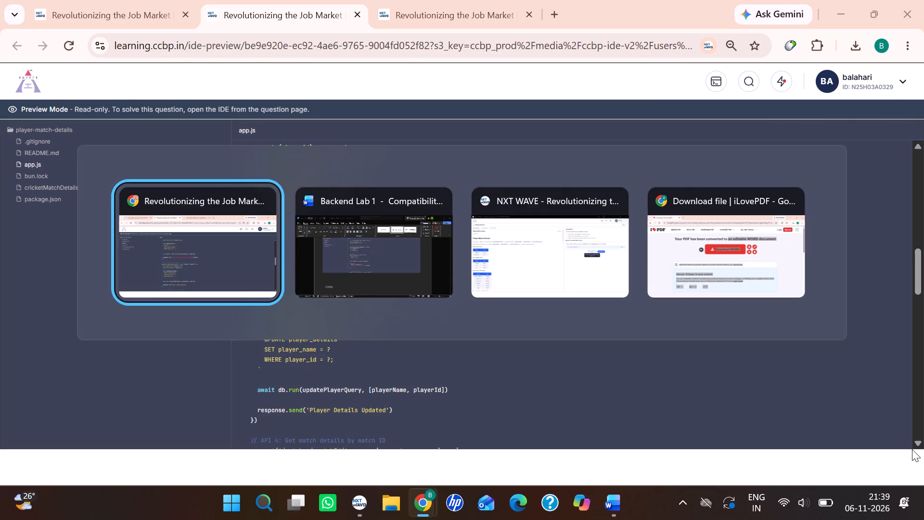
key("ctrl+v")
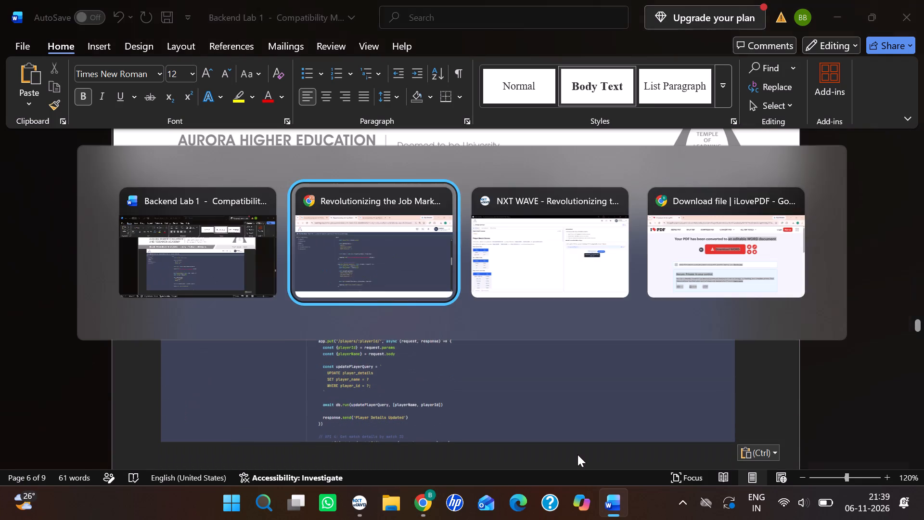
In Chrome, capture and copy a screenshot of the app.js section from API 4's first line to API 5's matchesArray line.
scroll(422, 384, "down", 2)
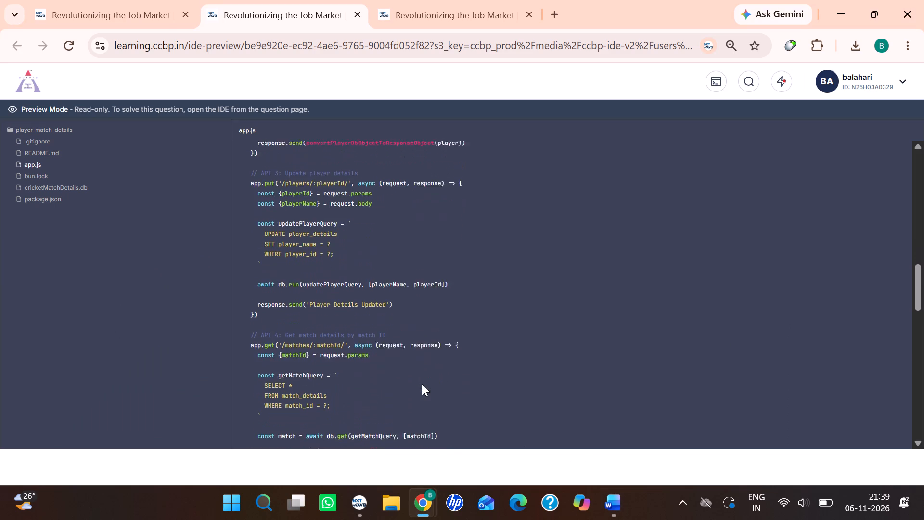
scroll(422, 384, "down", 2)
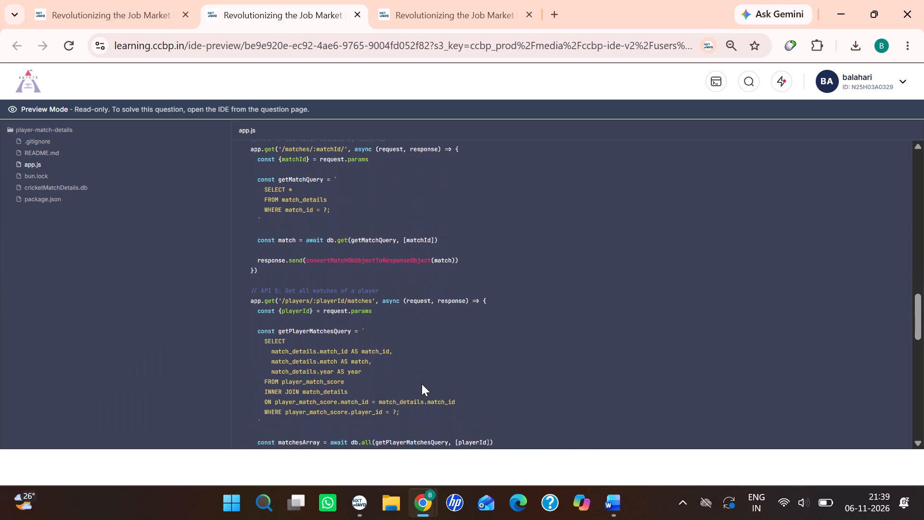
scroll(422, 384, "down", 2)
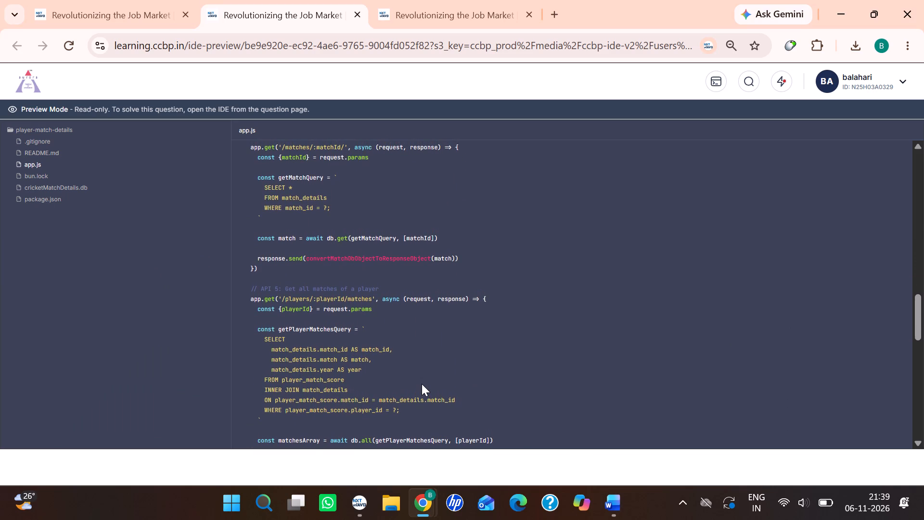
key("Print")
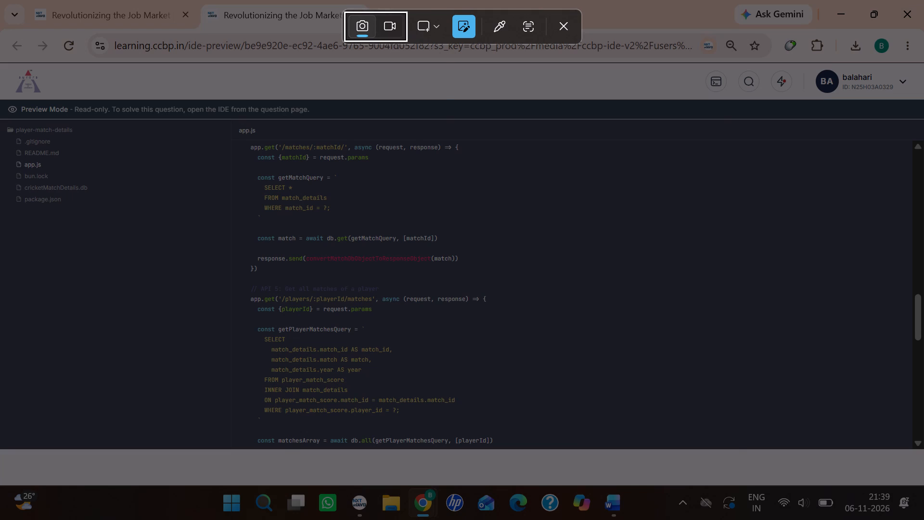
left_click_drag(0, 60, 884, 454)
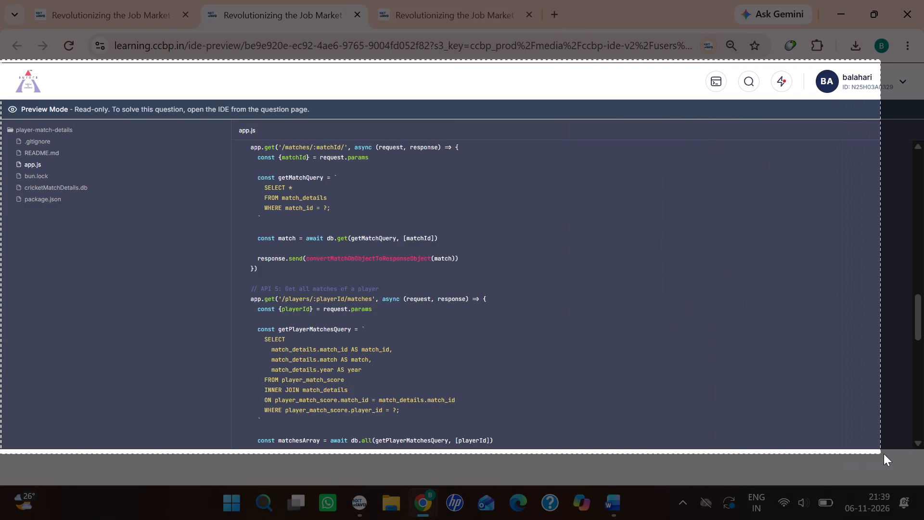
left_click_drag(884, 454, 909, 447)
key("ctrl+c")
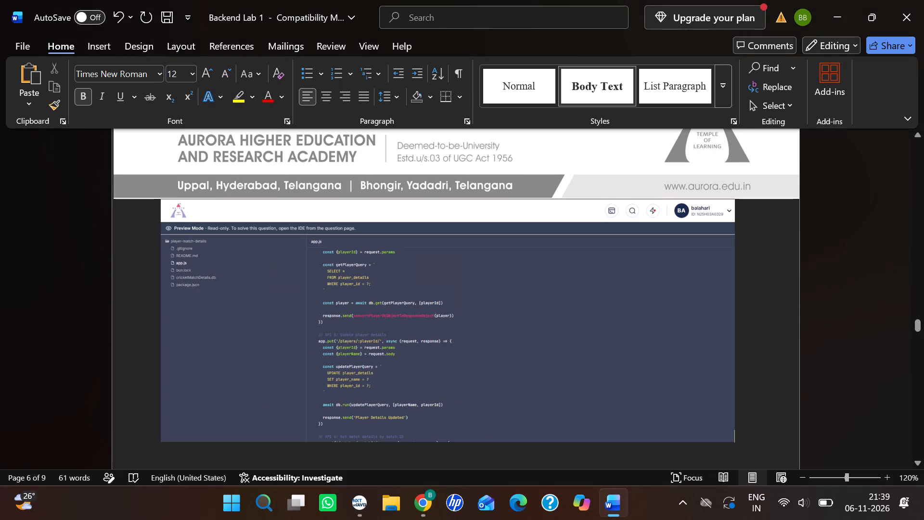
In Word, add blank lines below the third app.js screenshot and paste the fourth one there.
scroll(680, 445, "down", 1)
key("Return")
key("Return")
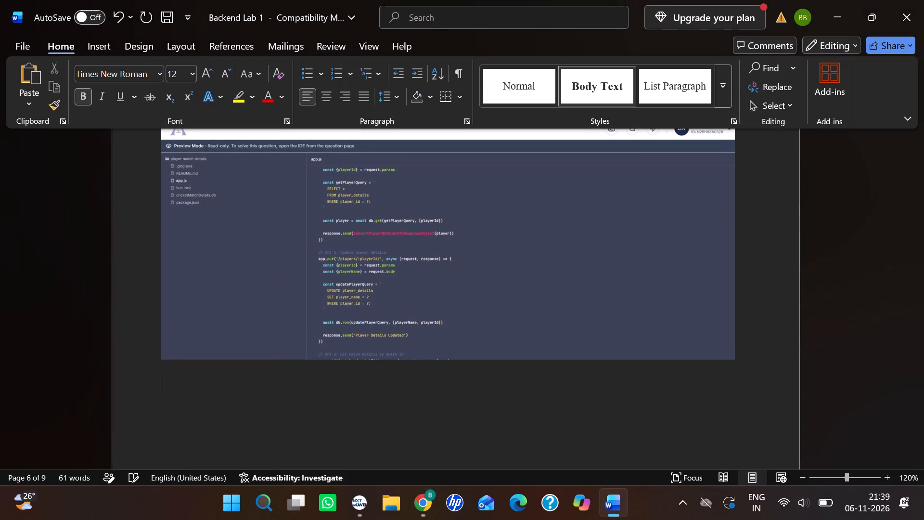
key("Return")
key("ctrl+v")
Insert three line breaks before the third app.js screenshot, which sits directly under the page header on page 6.
scroll(747, 381, "up", 2)
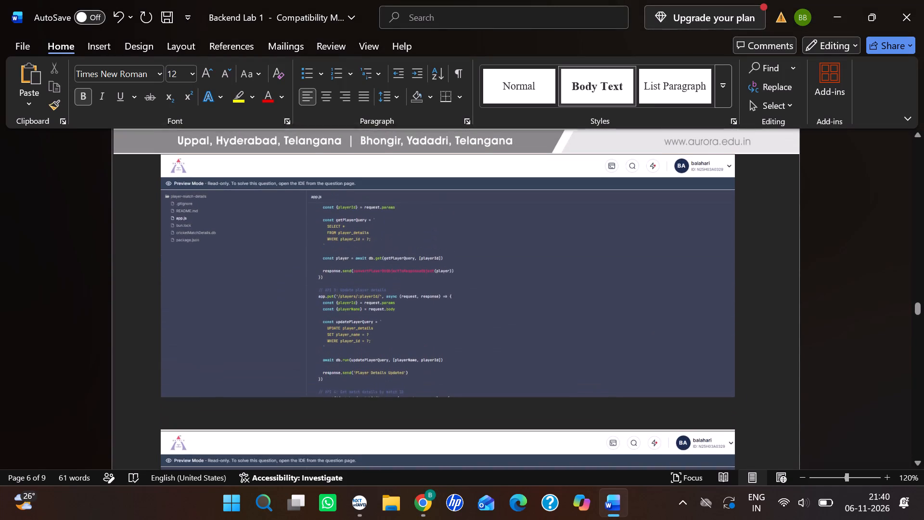
scroll(669, 349, "up", 1)
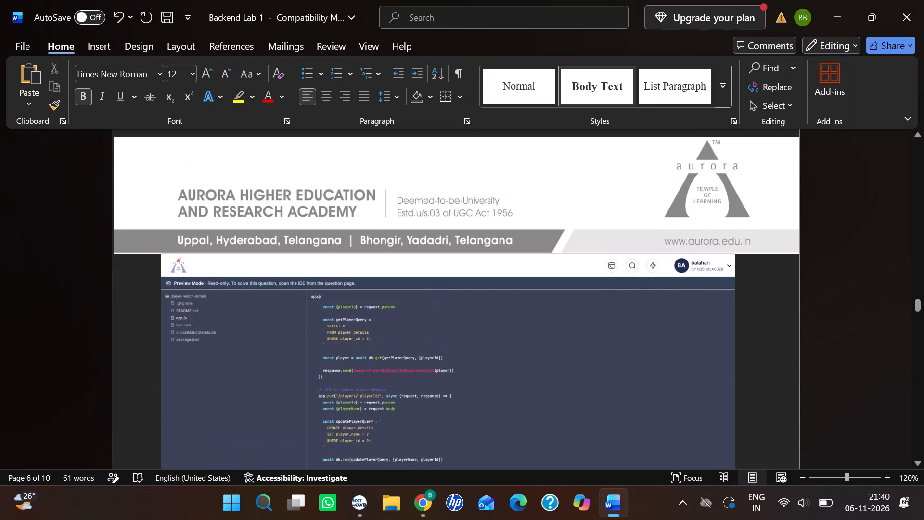
left_click(761, 275)
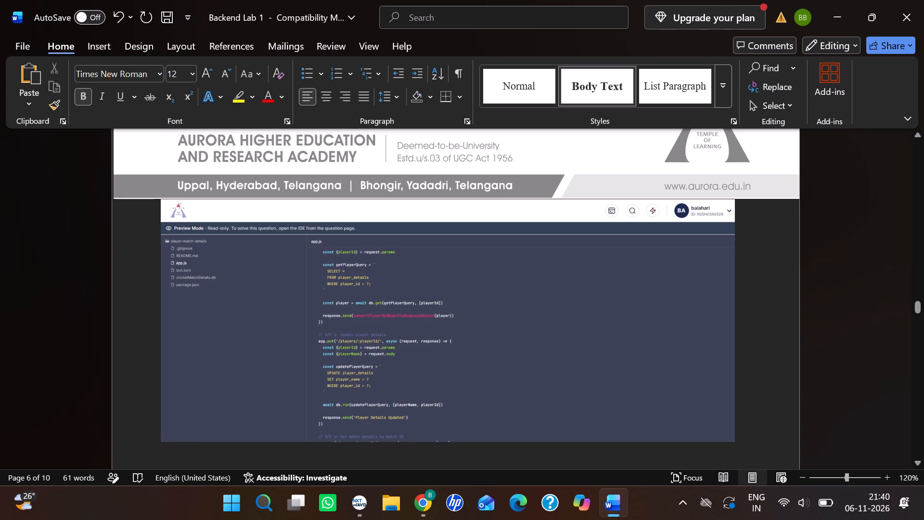
left_click(157, 199)
key("Return")
key("Return")
key("Return")
scroll(157, 199, "up", 1)
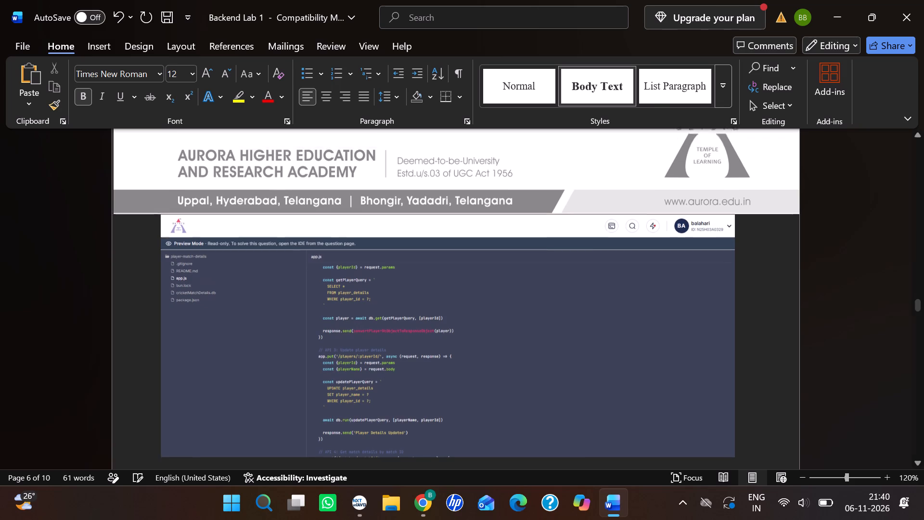
scroll(157, 199, "up", 1)
left_click(302, 150)
left_click(280, 166)
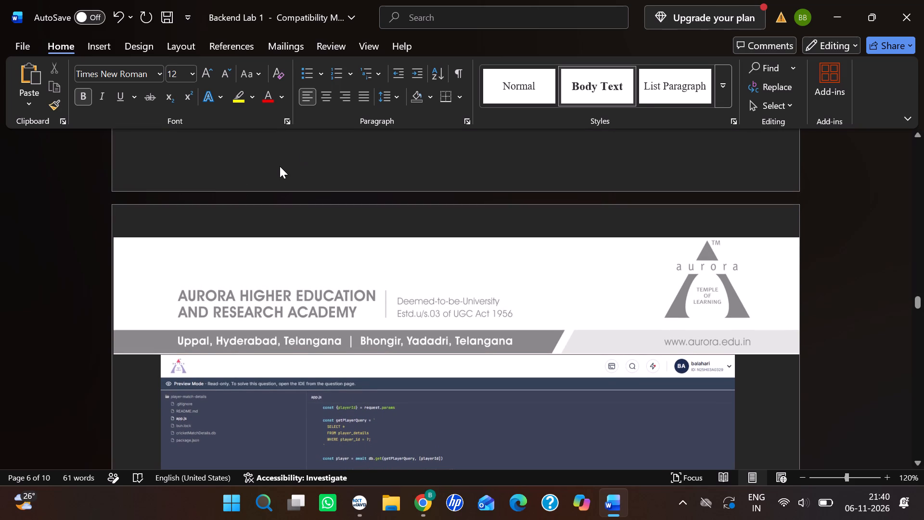
Compare the app.js code in Chrome with the last screenshots pasted in Word to find where the next capture should begin.
scroll(280, 166, "down", 1)
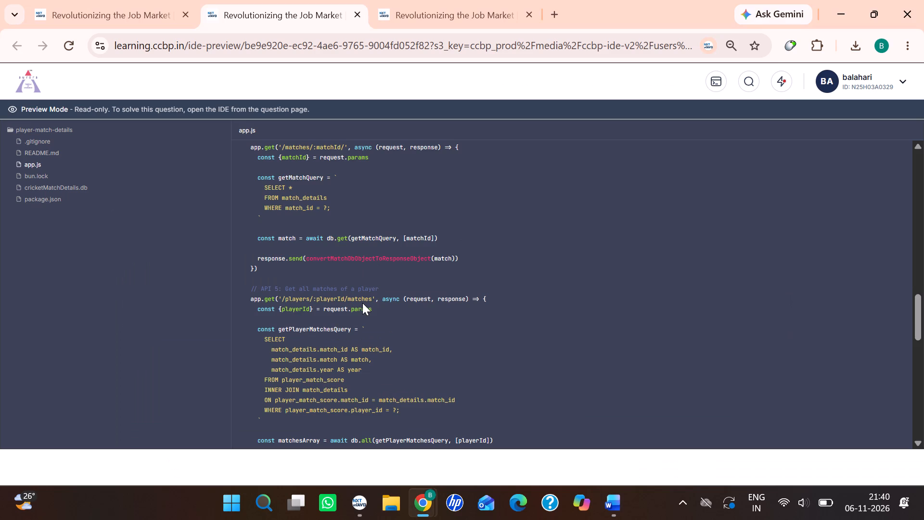
scroll(362, 303, "down", 3)
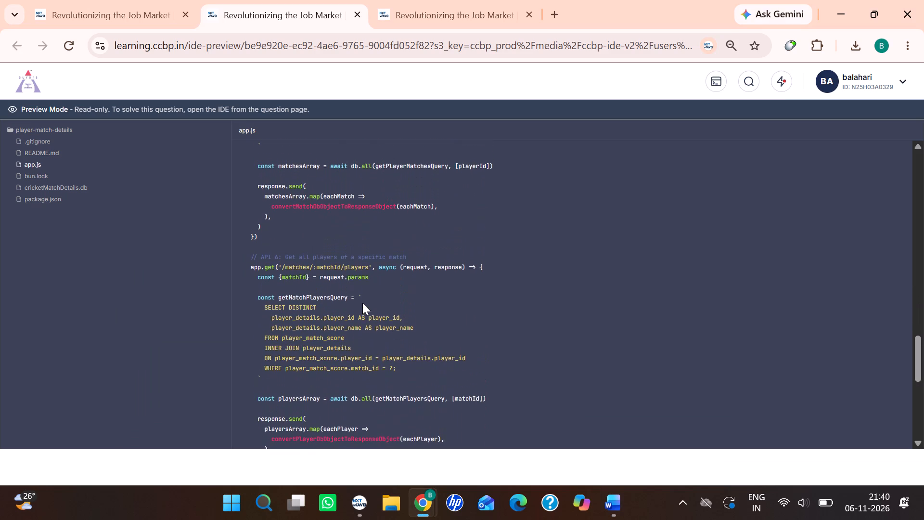
scroll(362, 303, "down", 3)
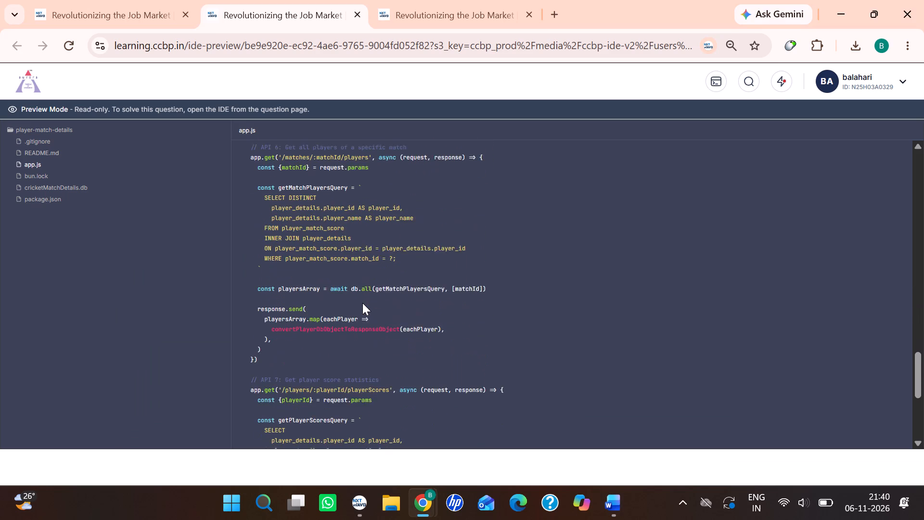
scroll(362, 303, "down", 4)
scroll(362, 303, "up", 1)
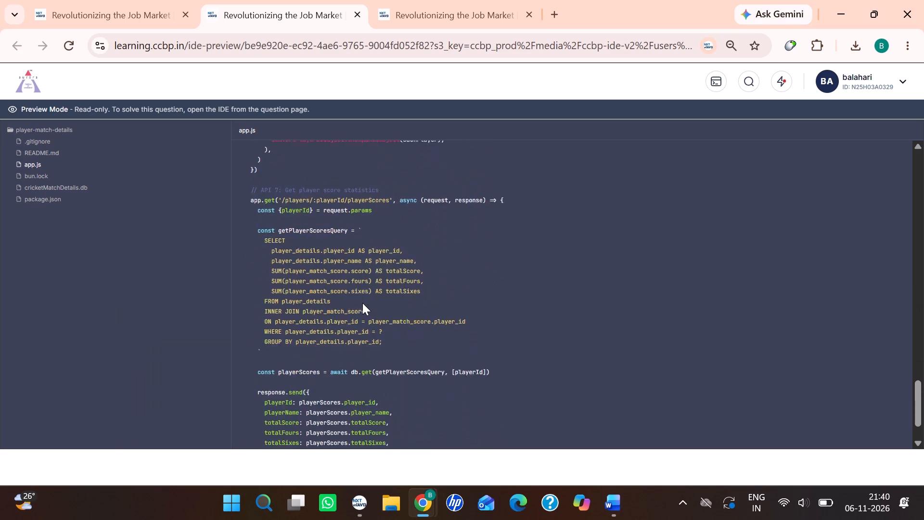
scroll(362, 303, "up", 5)
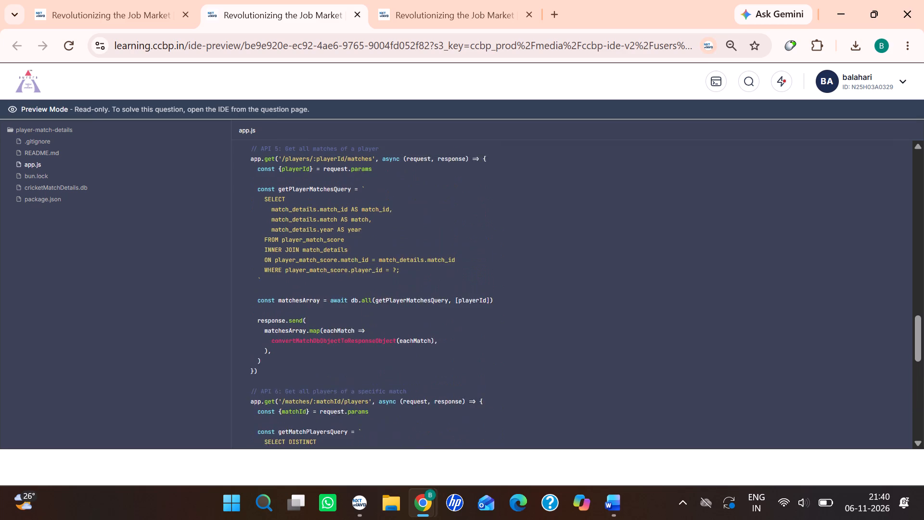
scroll(362, 303, "up", 4)
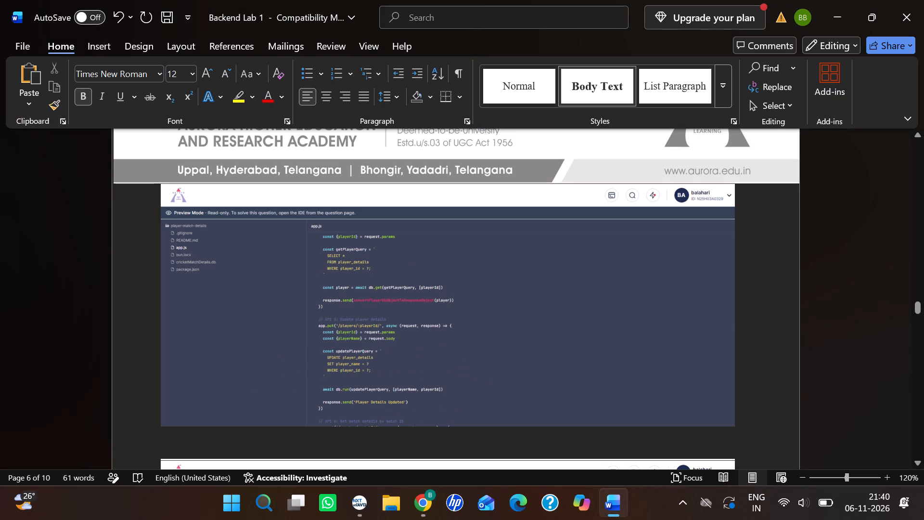
scroll(362, 303, "down", 1)
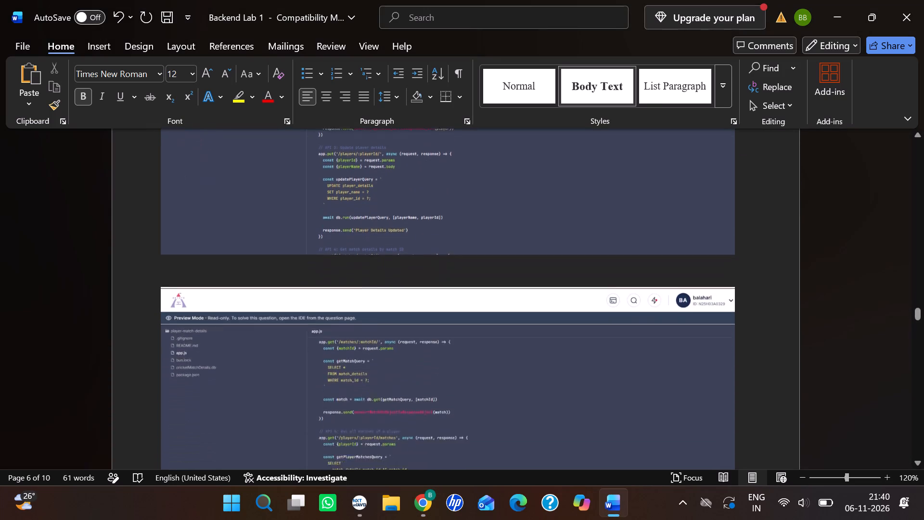
scroll(362, 303, "down", 2)
scroll(362, 303, "up", 1)
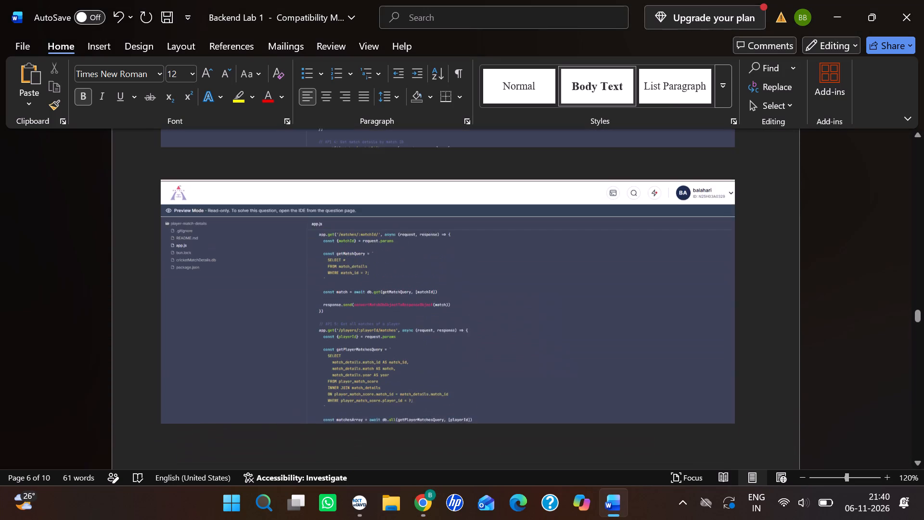
scroll(362, 303, "up", 1)
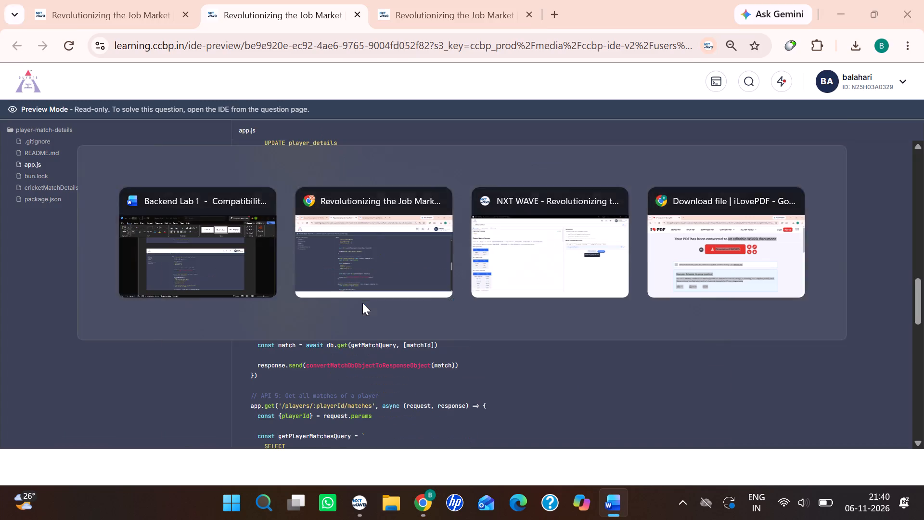
scroll(409, 279, "up", 4)
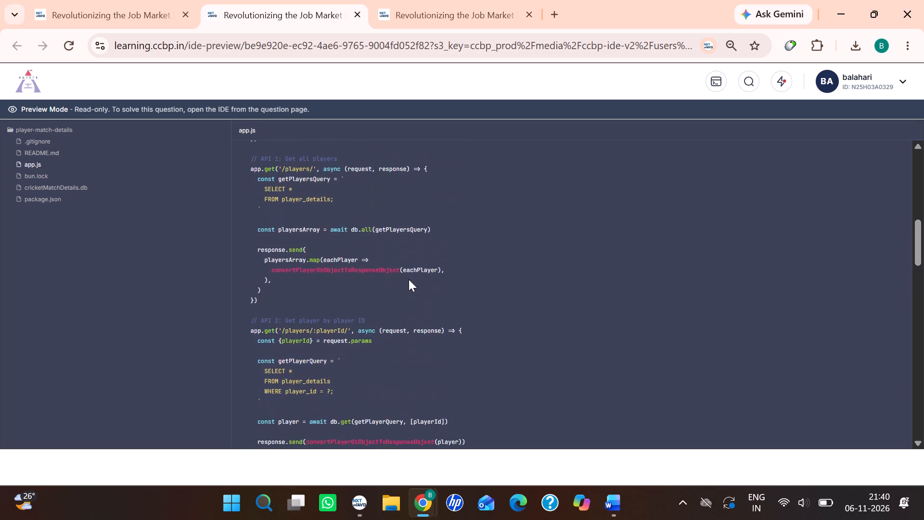
scroll(409, 279, "up", 1)
In Chrome, capture and copy a screenshot of the app.js section from API 5's response.send line to the end of API 6.
scroll(409, 279, "down", 3)
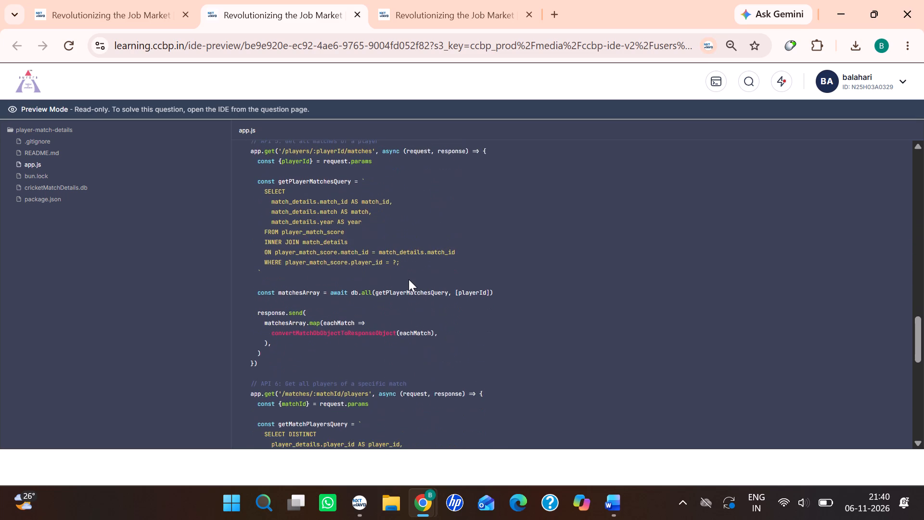
scroll(409, 279, "down", 3)
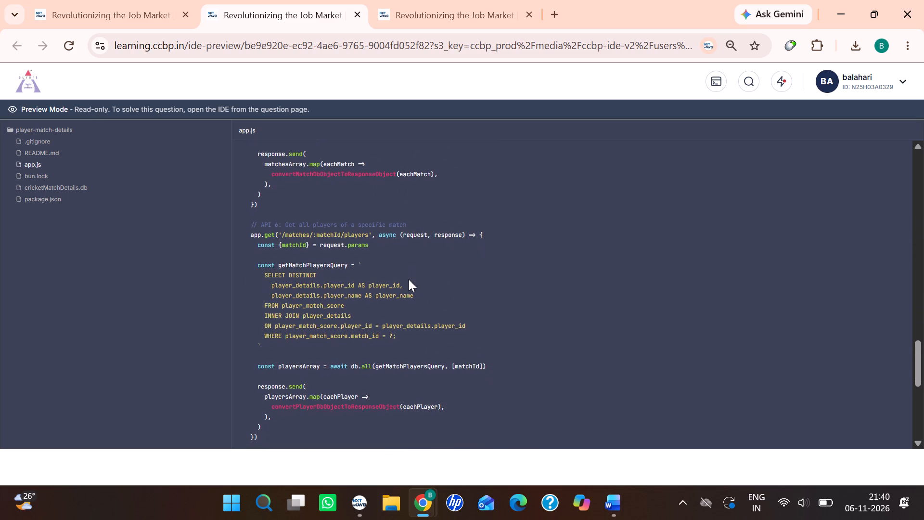
scroll(409, 279, "down", 1)
scroll(409, 279, "right", 1)
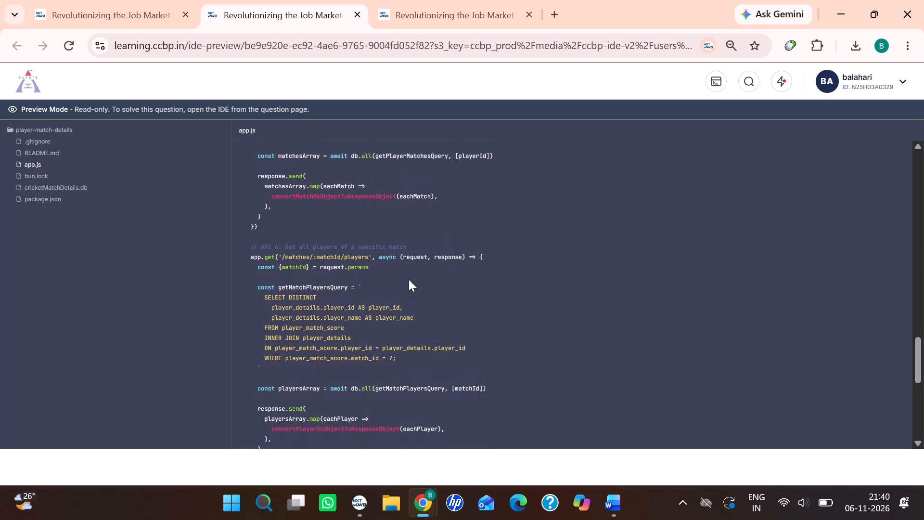
scroll(409, 279, "right", 1)
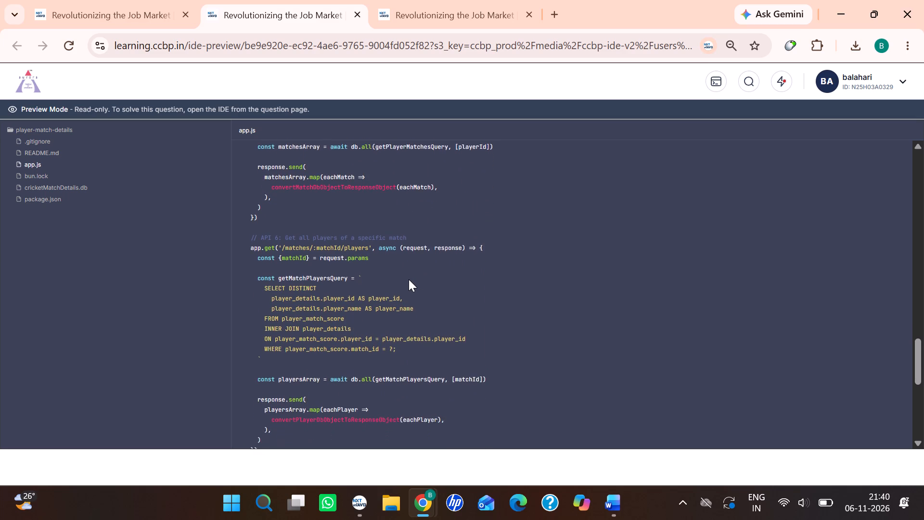
scroll(409, 279, "right", 2)
key("Print")
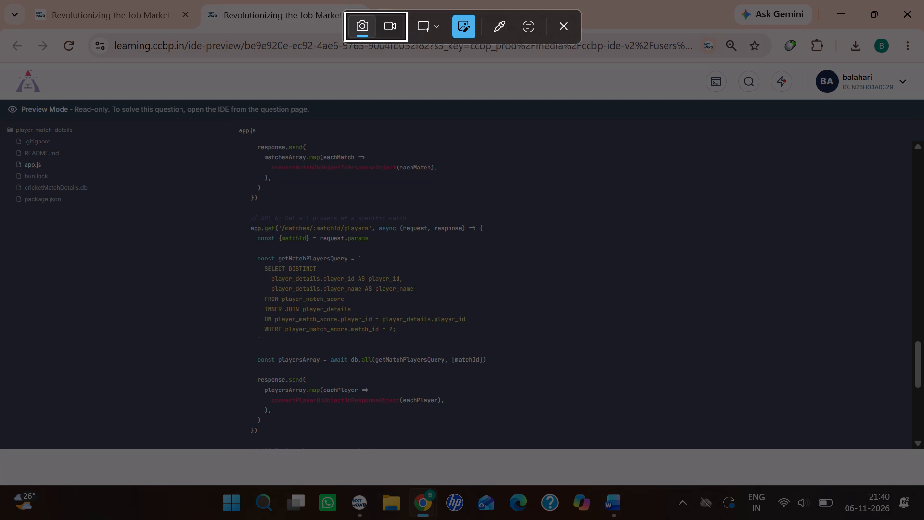
left_click_drag(0, 60, 851, 457)
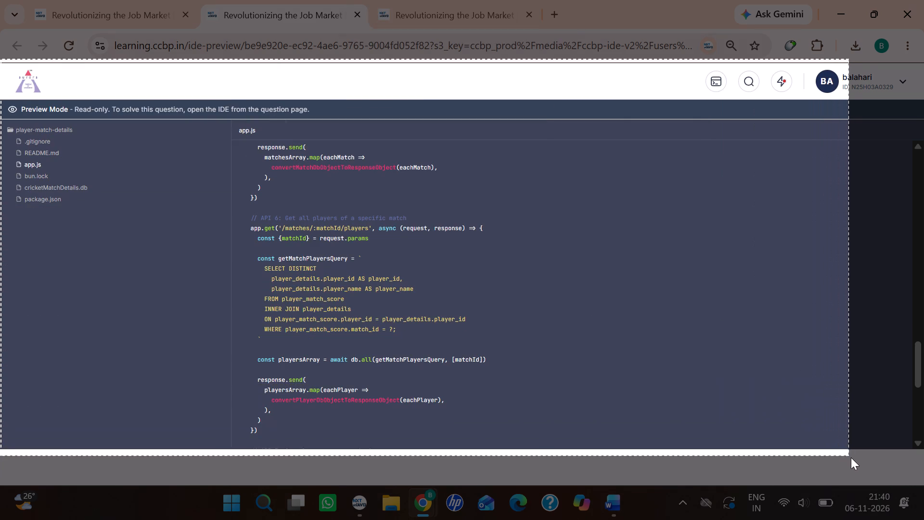
left_click_drag(851, 457, 911, 448)
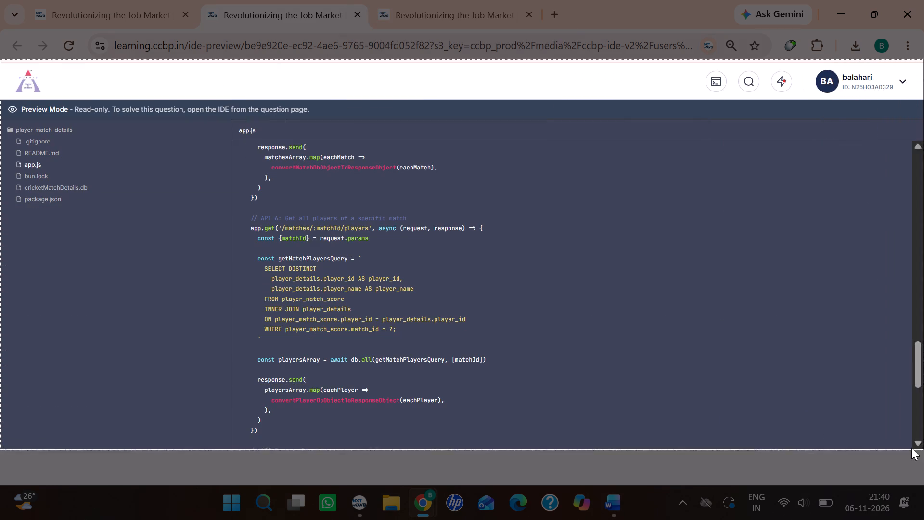
left_click_drag(911, 448, 910, 447)
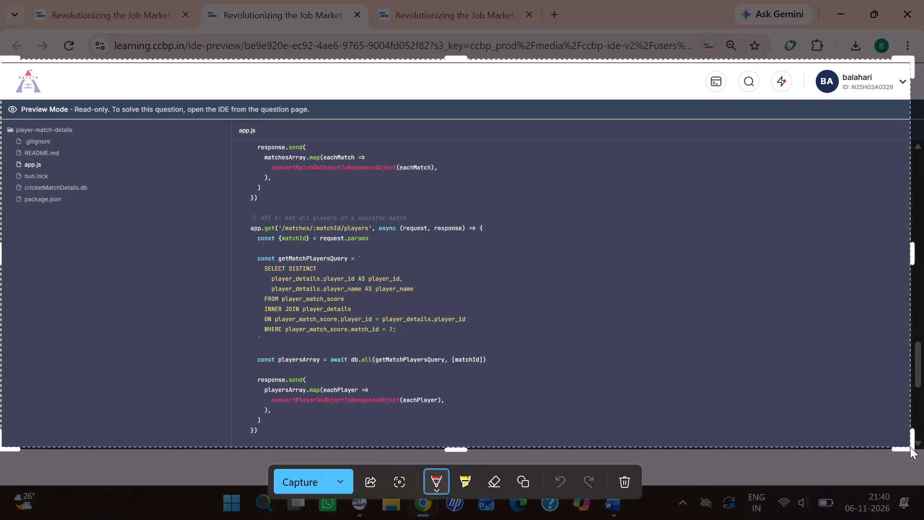
key("ctrl+c")
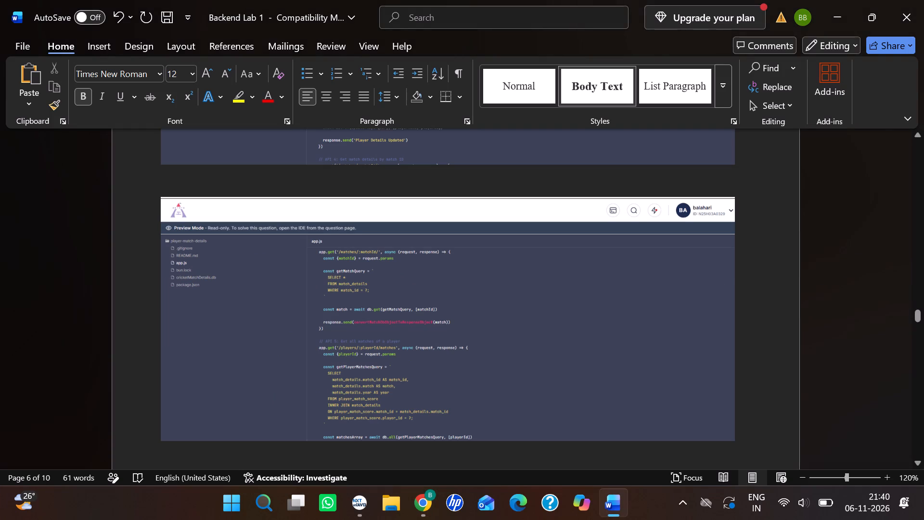
In Word, add three line breaks below the fourth app.js screenshot and paste the API 6 screenshot there.
scroll(414, 312, "down", 1)
left_click(733, 344)
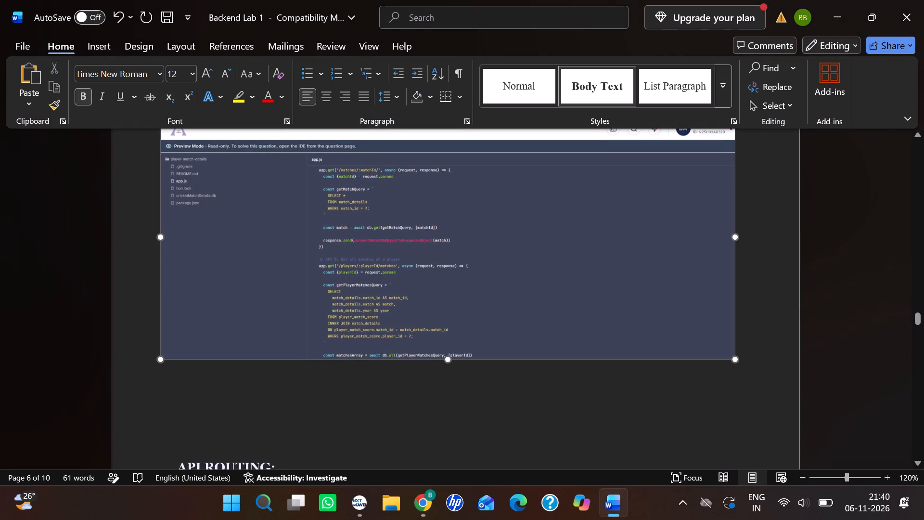
left_click(749, 350)
key("Return")
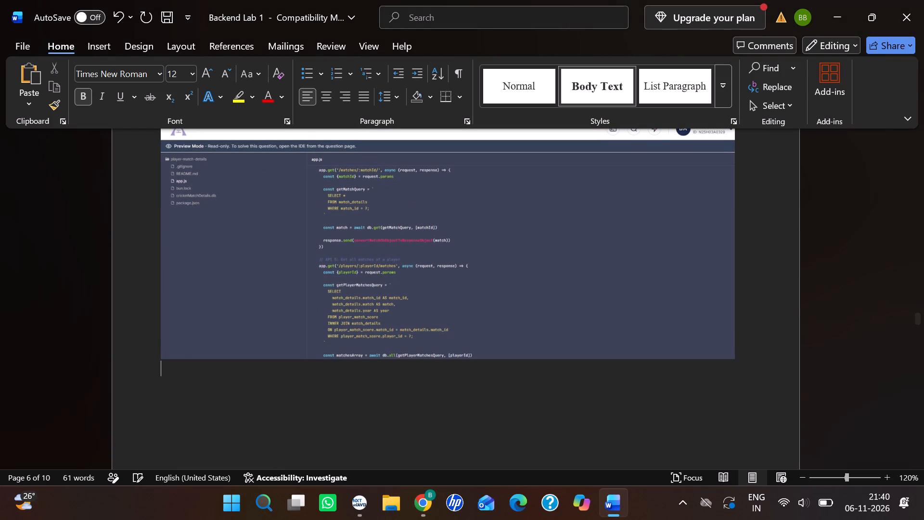
key("Return")
key("Return")
key("ctrl+v")
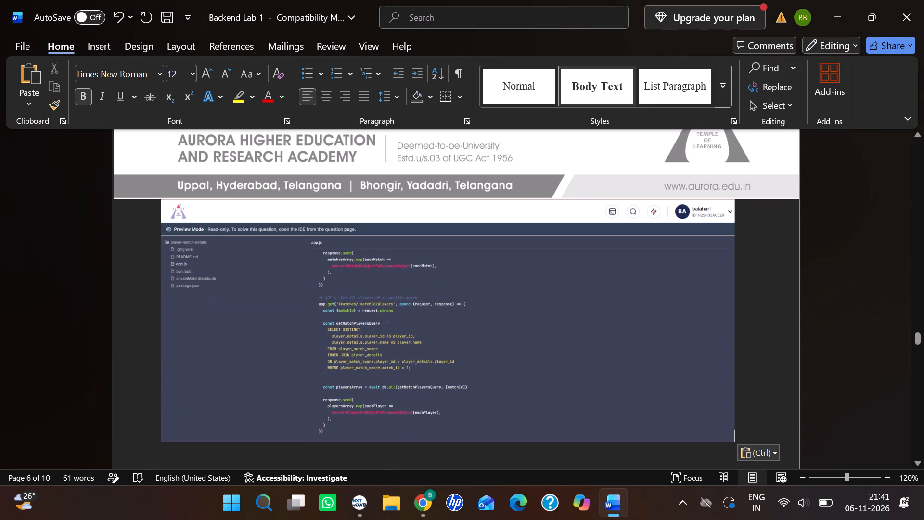
In Chrome, capture and copy a screenshot of the app.js section from API 7's app.get line to module.exports = app.
scroll(466, 339, "down", 1)
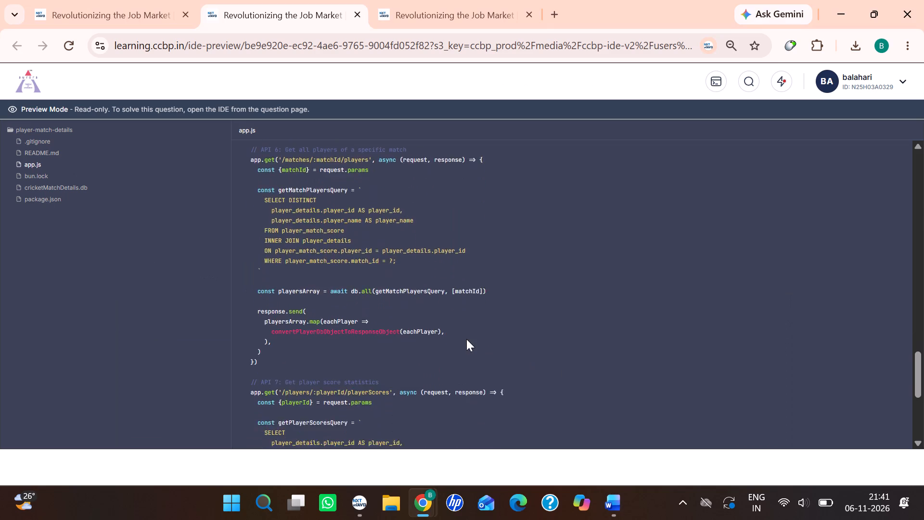
scroll(466, 339, "down", 3)
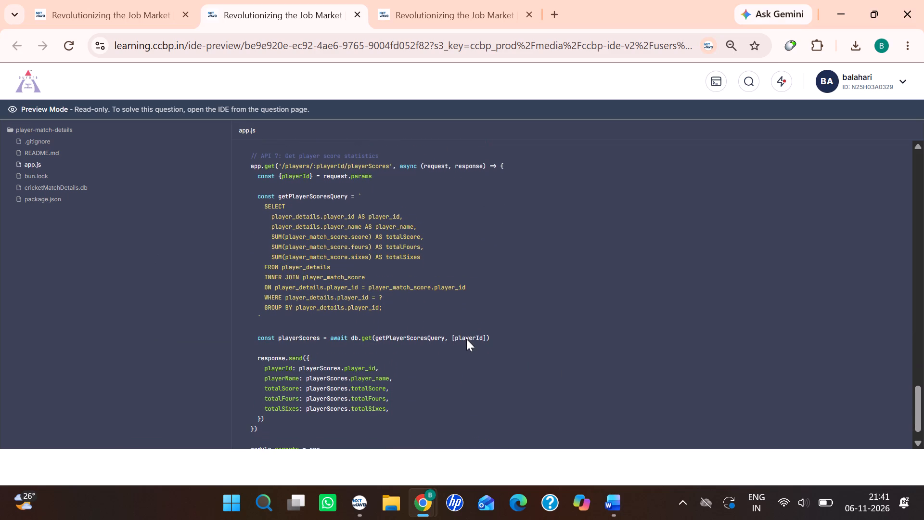
scroll(466, 339, "down", 3)
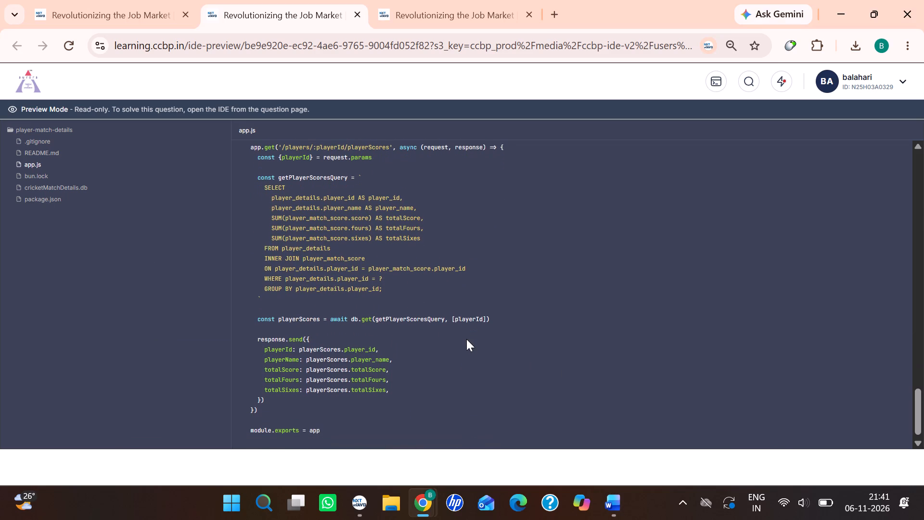
scroll(466, 339, "right", 2)
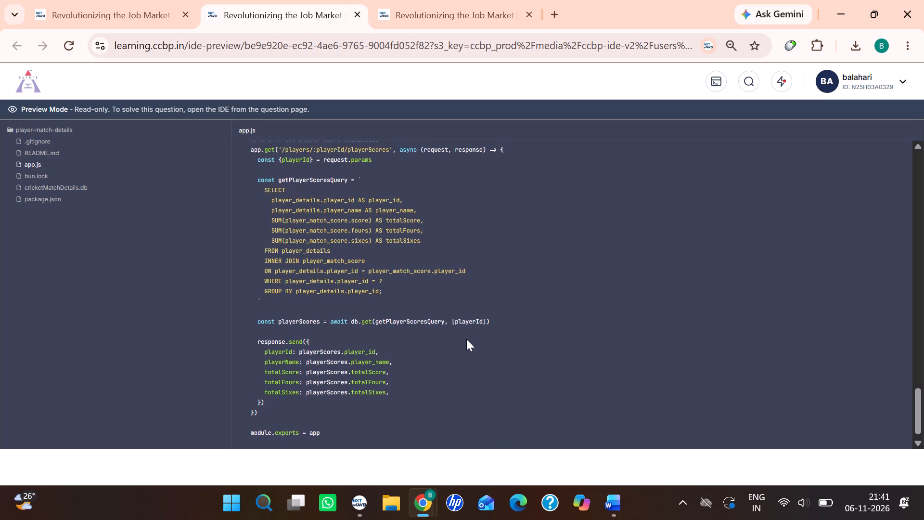
scroll(466, 339, "right", 1)
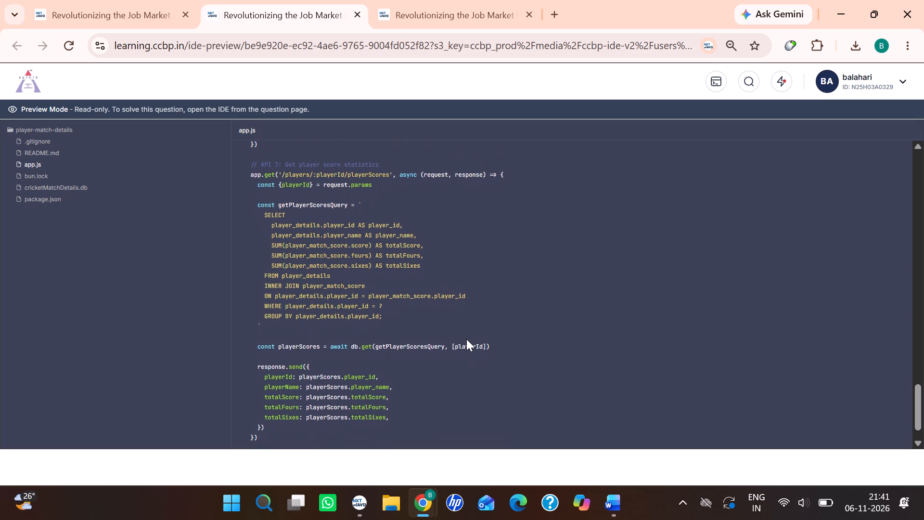
scroll(466, 339, "right", 2)
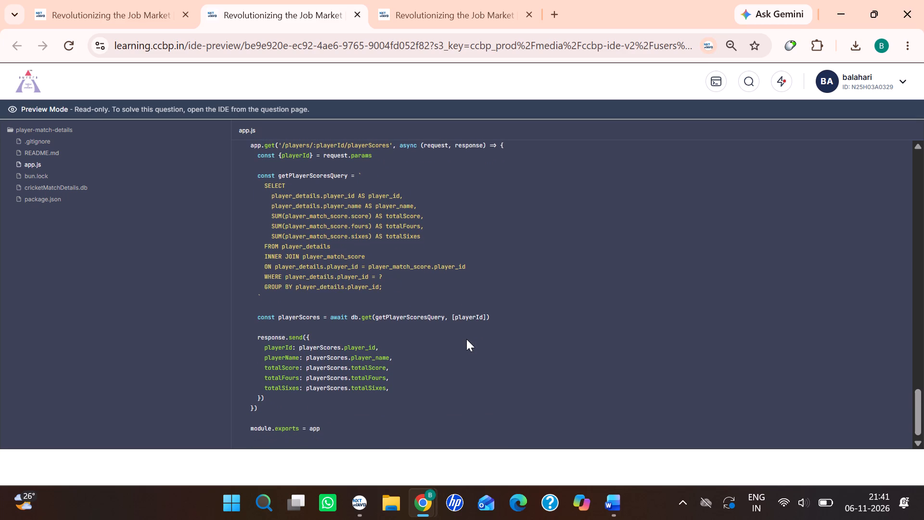
scroll(466, 339, "right", 2)
key("Print")
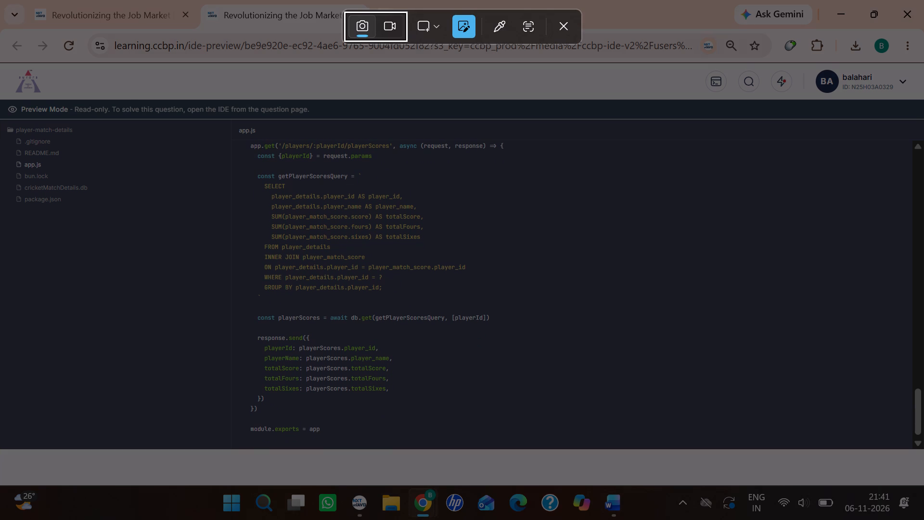
left_click_drag(0, 55, 777, 474)
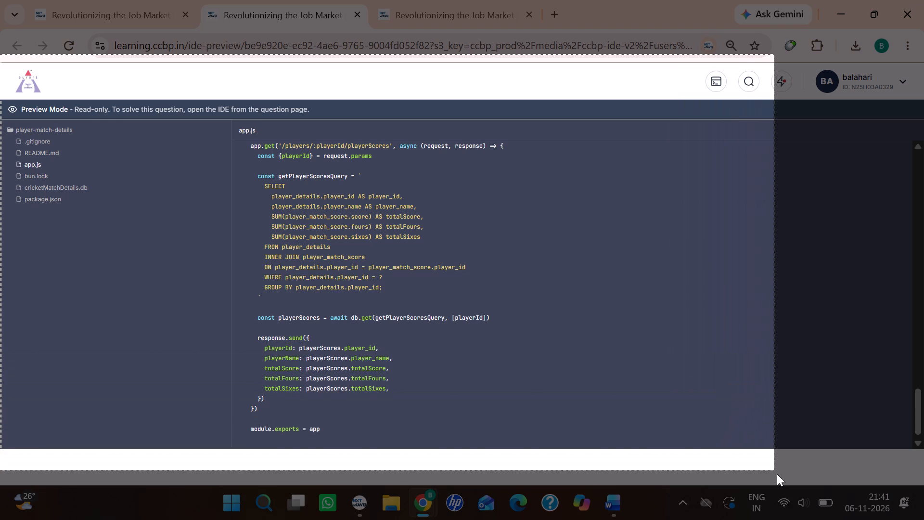
left_click_drag(777, 474, 916, 448)
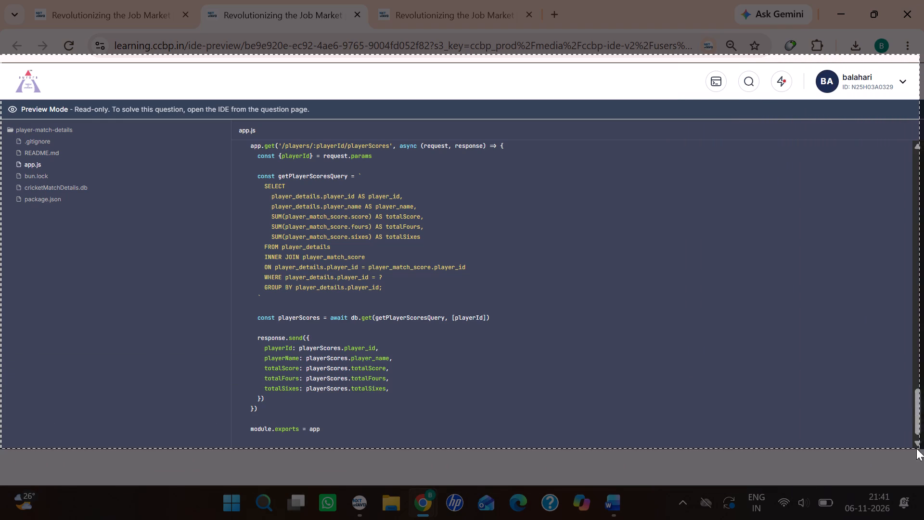
left_click_drag(916, 448, 912, 448)
key("ctrl+c")
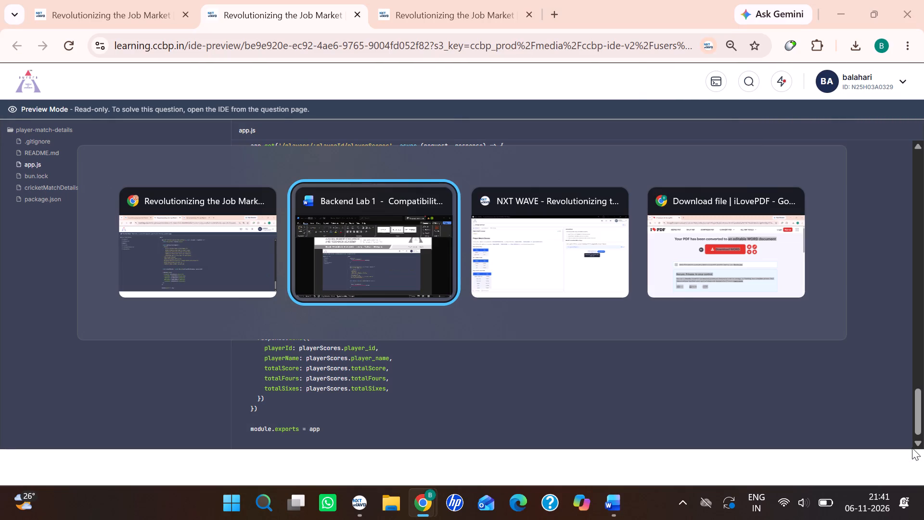
In Word, add three line breaks below the API 6 screenshot and paste the API 7 screenshot there.
scroll(582, 436, "down", 1)
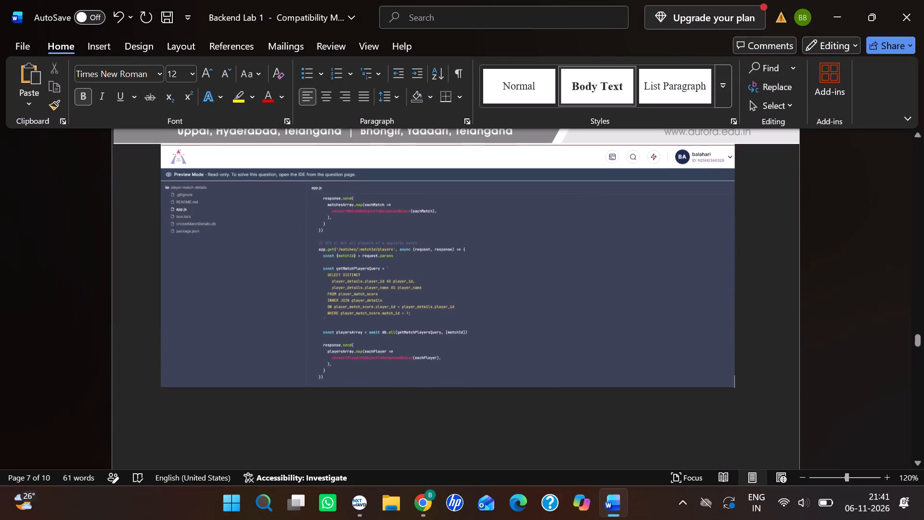
key("Return")
key("Return")
key("Return")
key("ctrl+v")
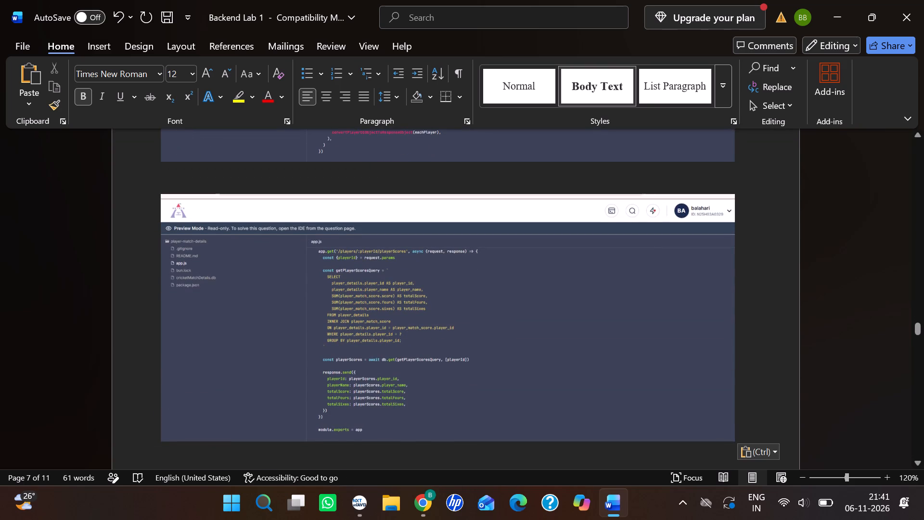
Delete the grey CODE: text from the Section 3 footer below the API 5 screenshot and return to the document body.
scroll(513, 394, "up", 2)
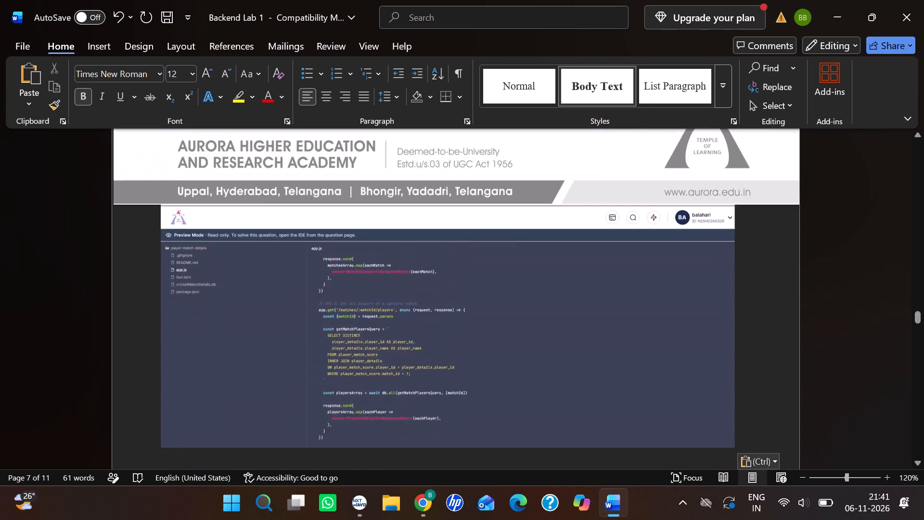
scroll(513, 394, "up", 2)
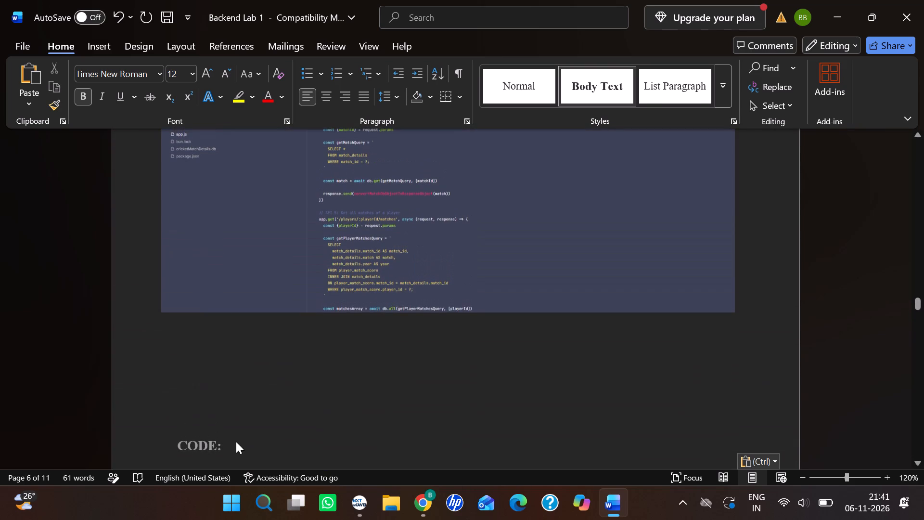
left_click(219, 442)
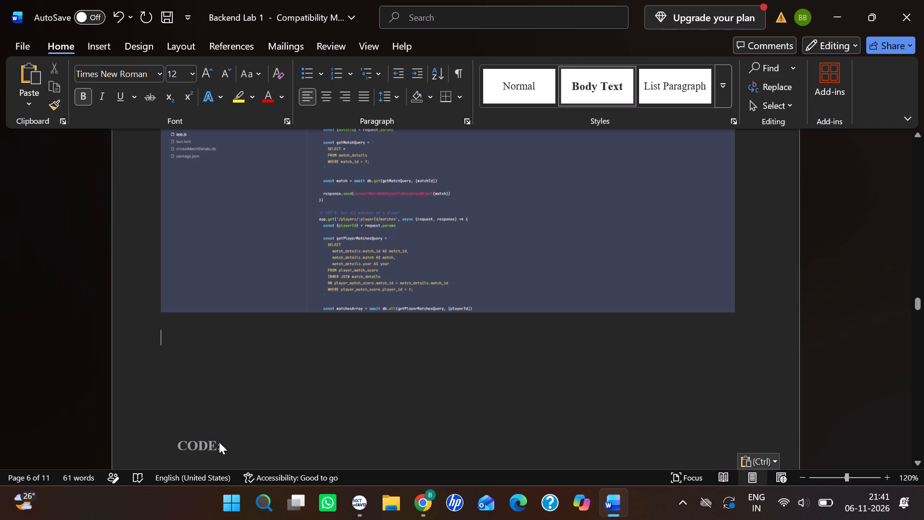
double_click(219, 442)
left_click(219, 442)
key("BackSpace")
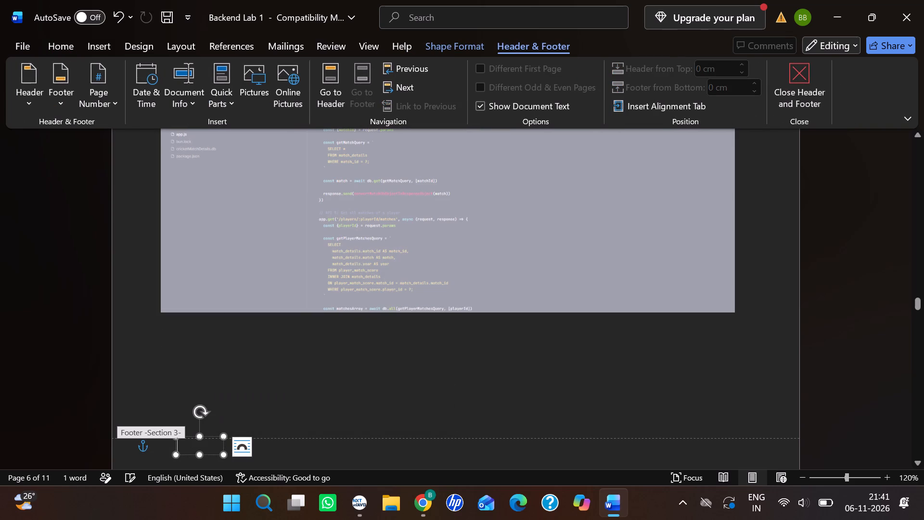
left_click(171, 381)
double_click(171, 381)
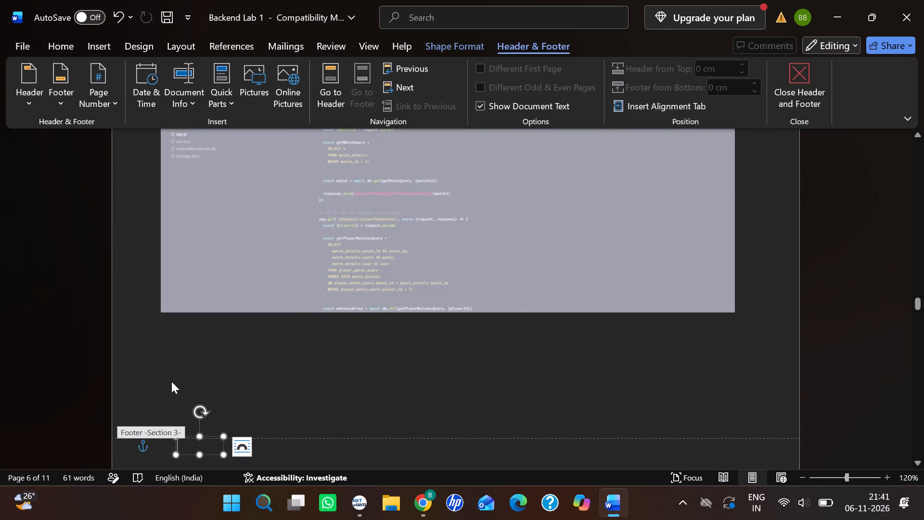
Add the heading CODE:, indented by two spaces, above the first Player Match Scores app.js screenshot and follow it with a line break.
scroll(171, 381, "up", 3)
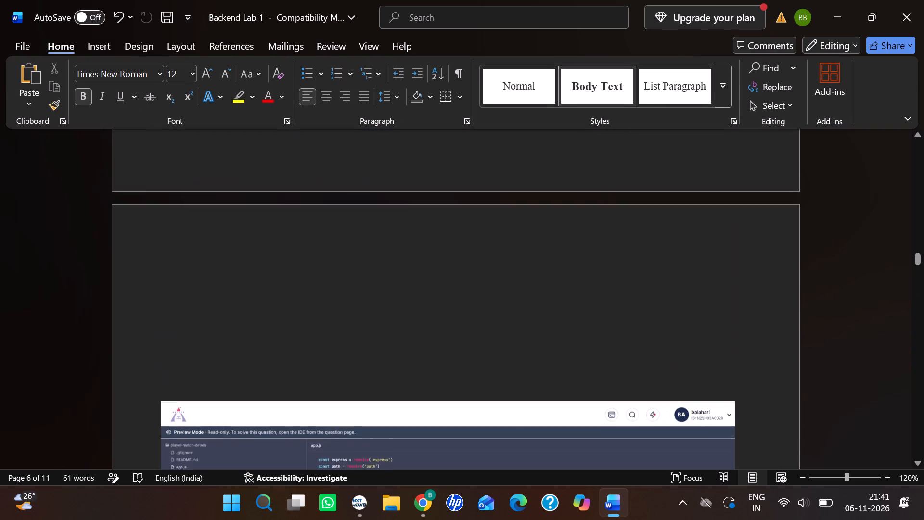
scroll(171, 381, "up", 4)
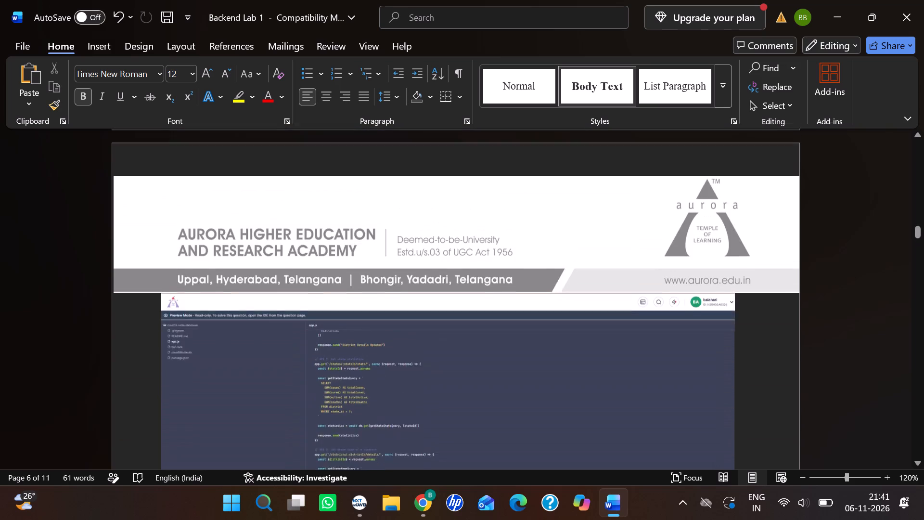
scroll(171, 381, "up", 5)
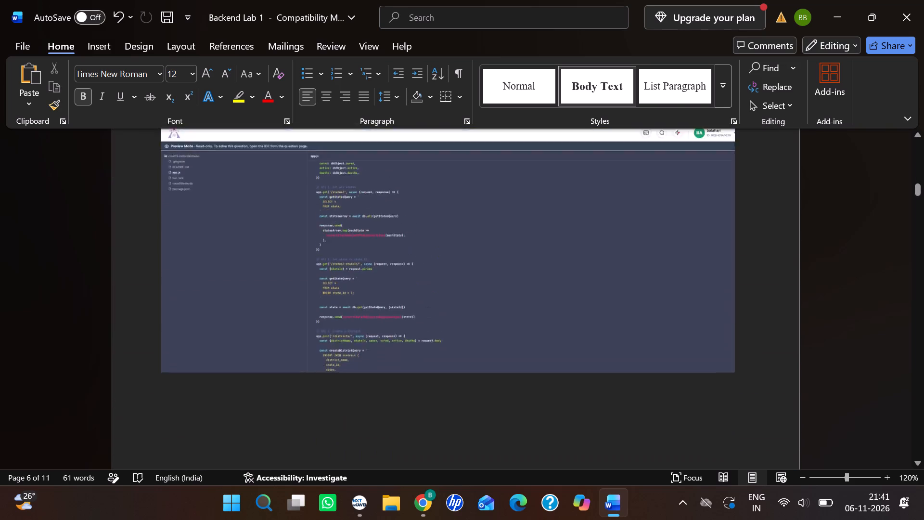
scroll(171, 381, "up", 3)
scroll(171, 381, "down", 4)
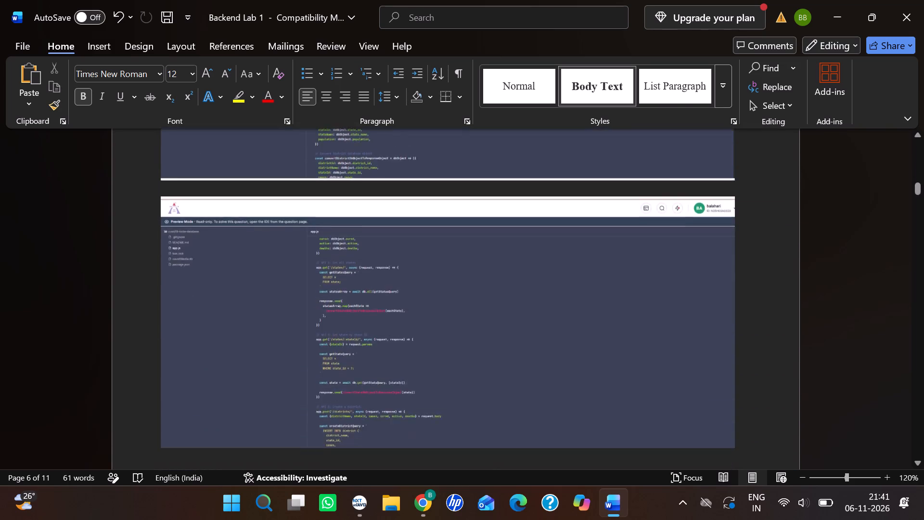
scroll(171, 381, "down", 6)
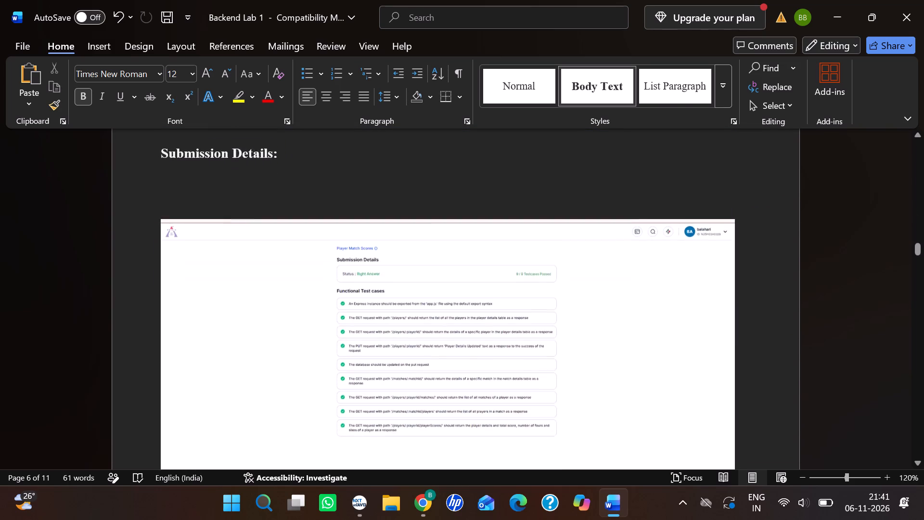
scroll(210, 279, "down", 2)
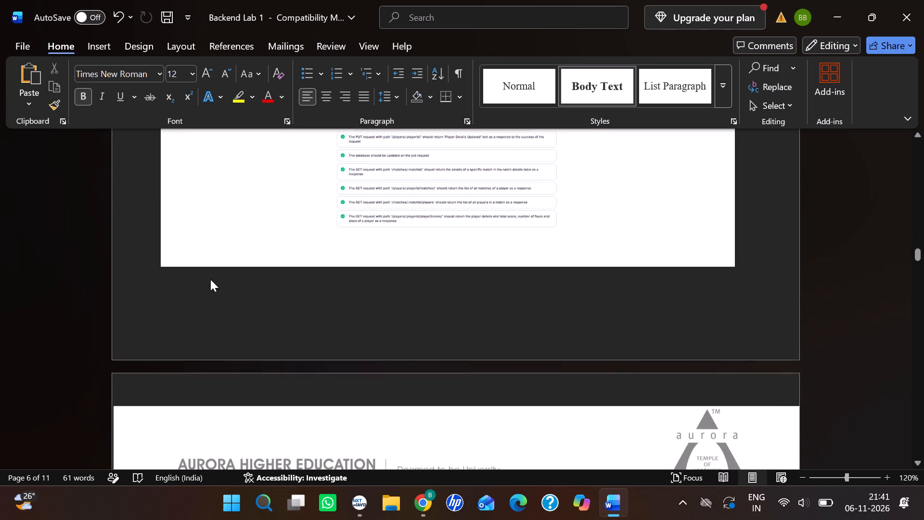
scroll(192, 364, "down", 1)
left_click(216, 330)
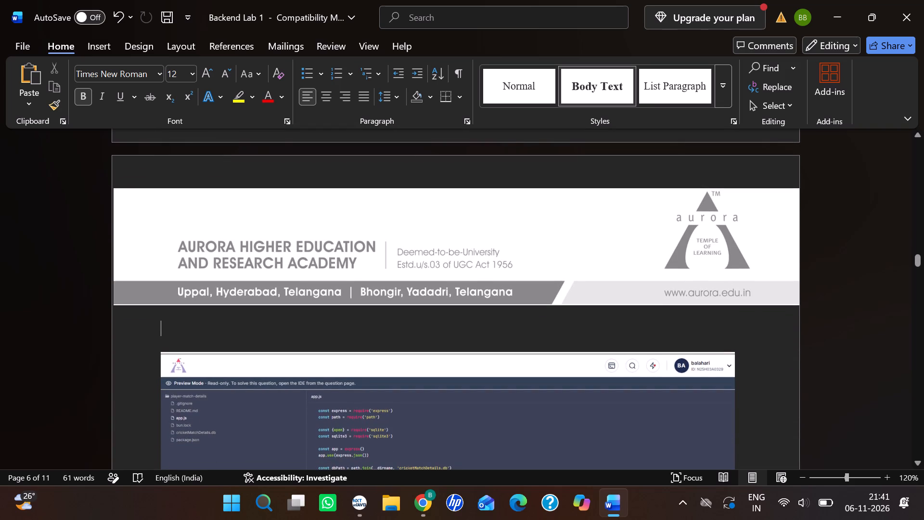
key("space")
key("space")
type("CODE")
key("shift+colon")
key("Return")
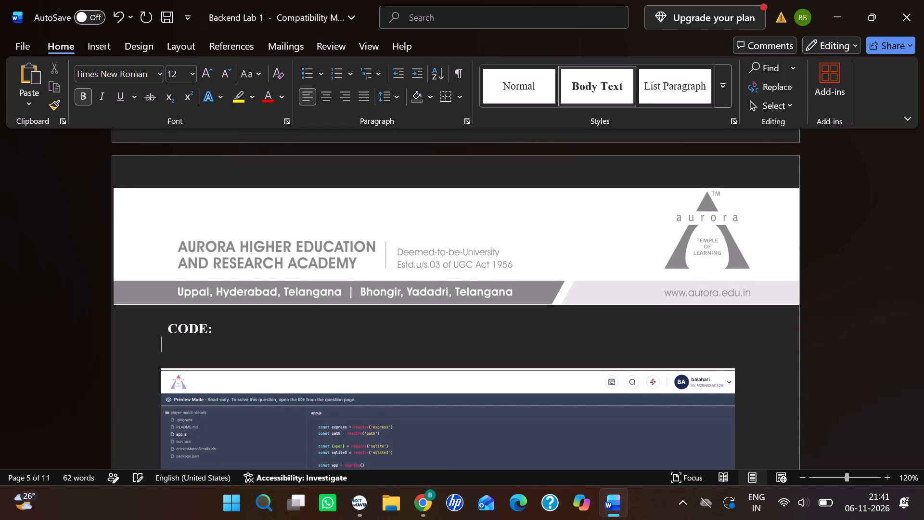
Insert seven line breaks in the blank space below the API 5 screenshot, before the page holding the API 6 screenshot.
scroll(281, 353, "down", 4)
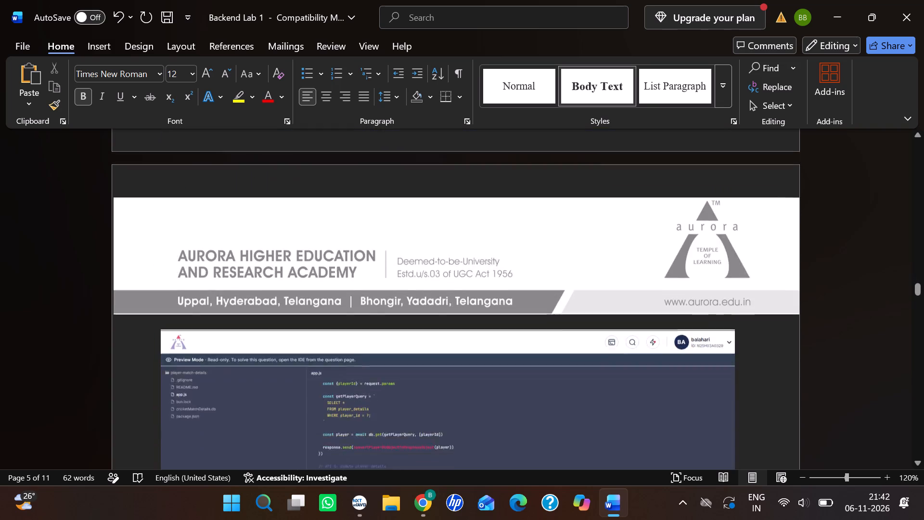
scroll(281, 353, "down", 4)
scroll(281, 353, "up", 1)
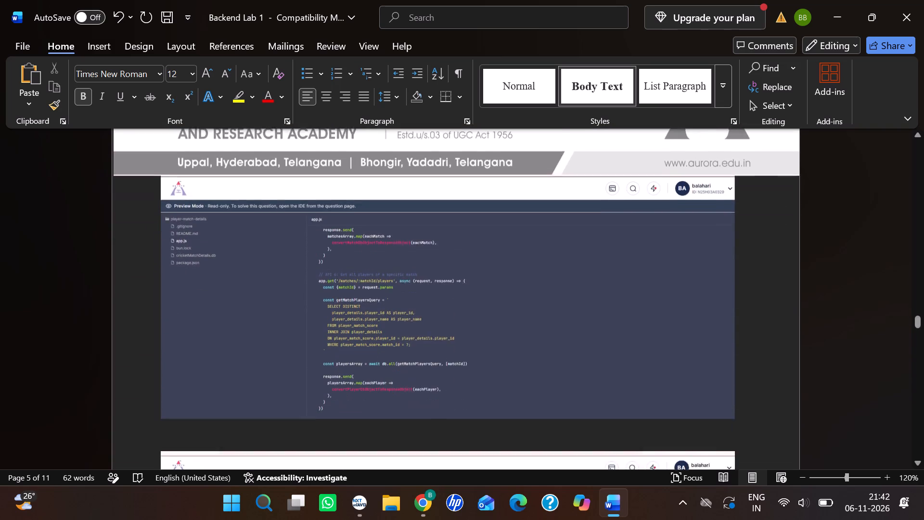
scroll(281, 353, "up", 3)
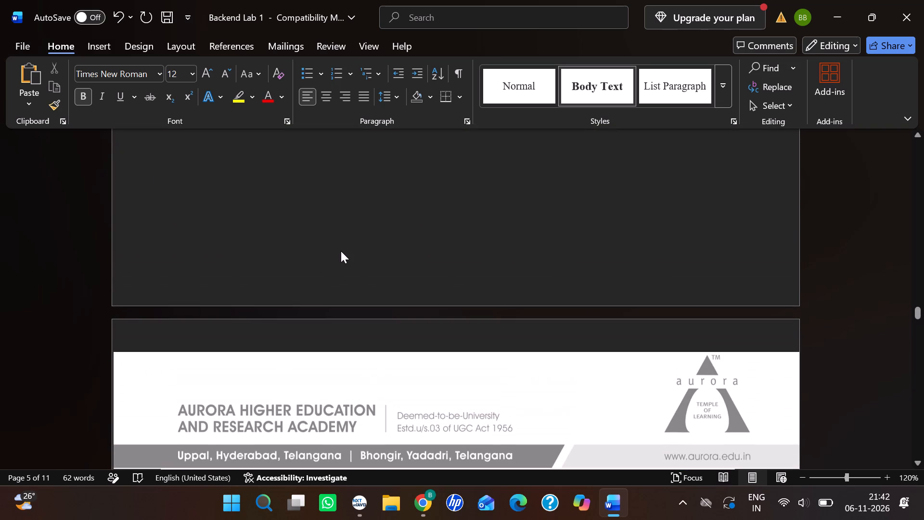
left_click(341, 251)
scroll(310, 254, "up", 1)
left_click(470, 286)
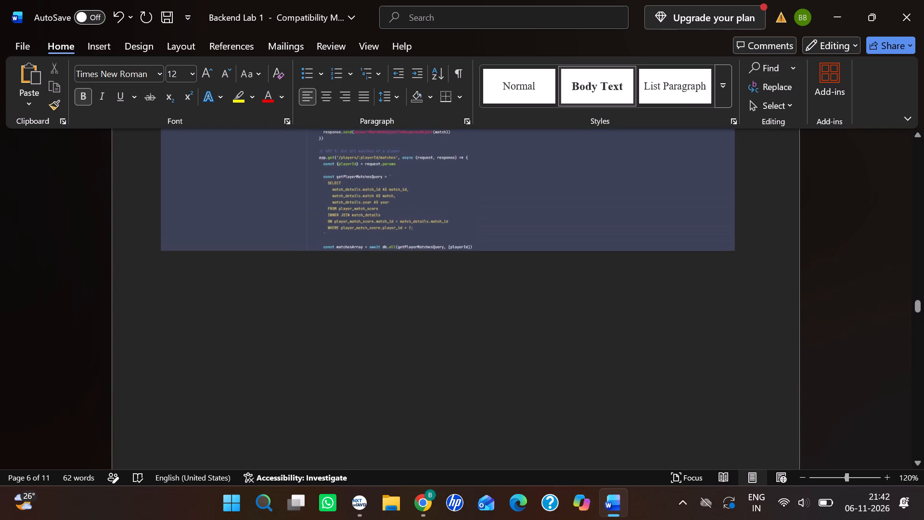
key("Return")
key("Return")
key("Return")
key("Return")
key("Return")
key("Return")
key("Return")
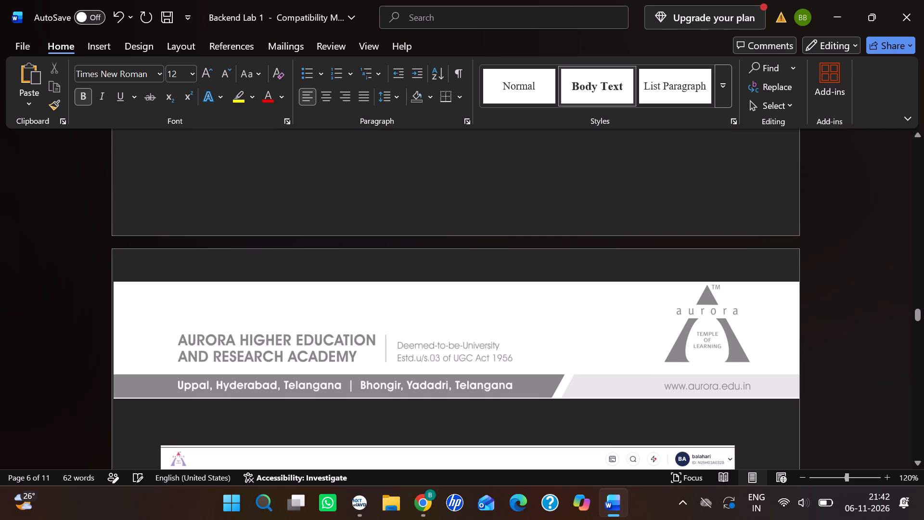
Delete the old API Routing submission screenshot and its app.js code screenshot.
scroll(470, 286, "up", 3)
scroll(470, 286, "down", 1)
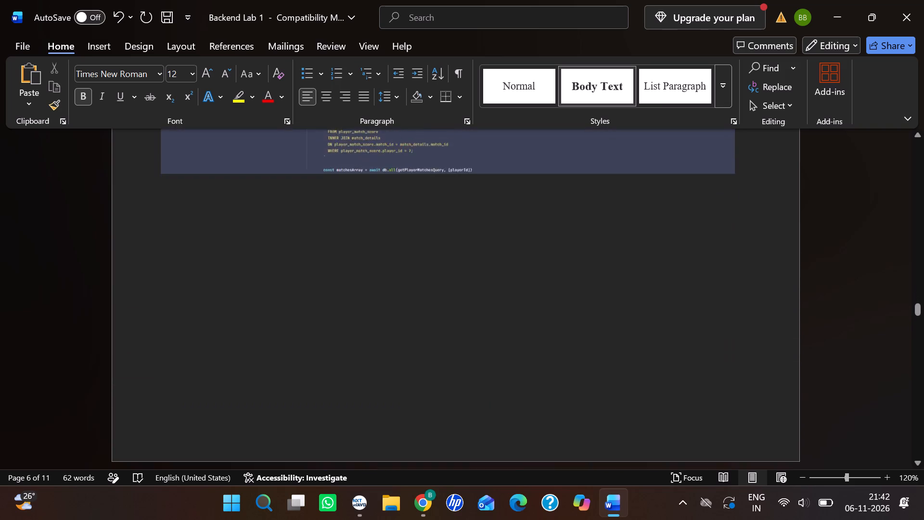
scroll(470, 286, "down", 4)
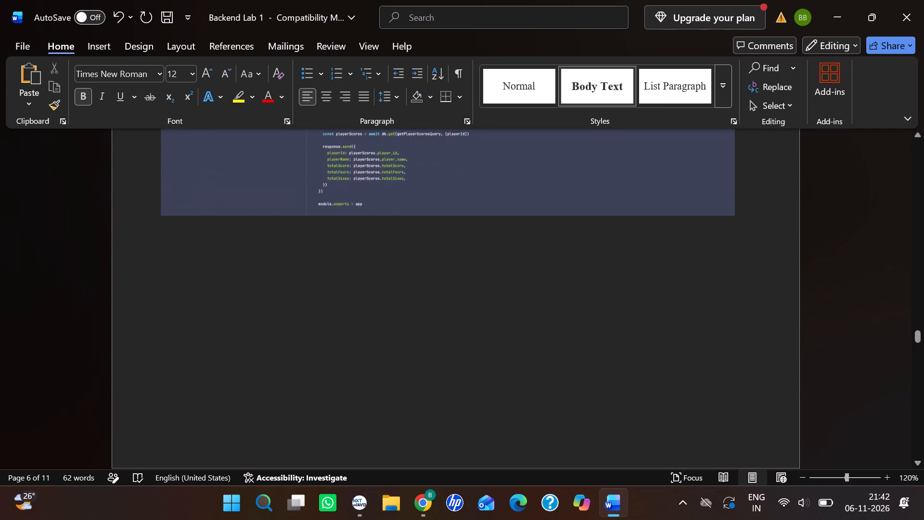
scroll(470, 286, "down", 4)
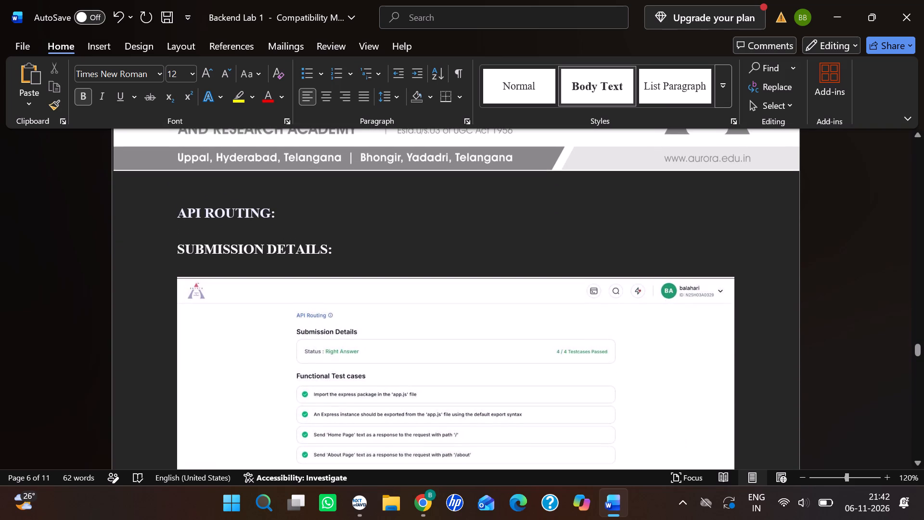
left_click(366, 343)
key("BackSpace")
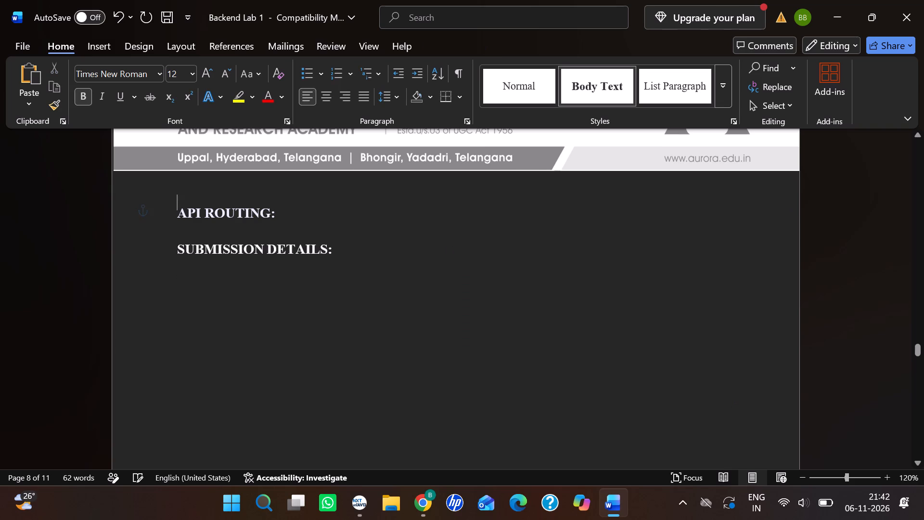
scroll(366, 343, "down", 5)
left_click(377, 361)
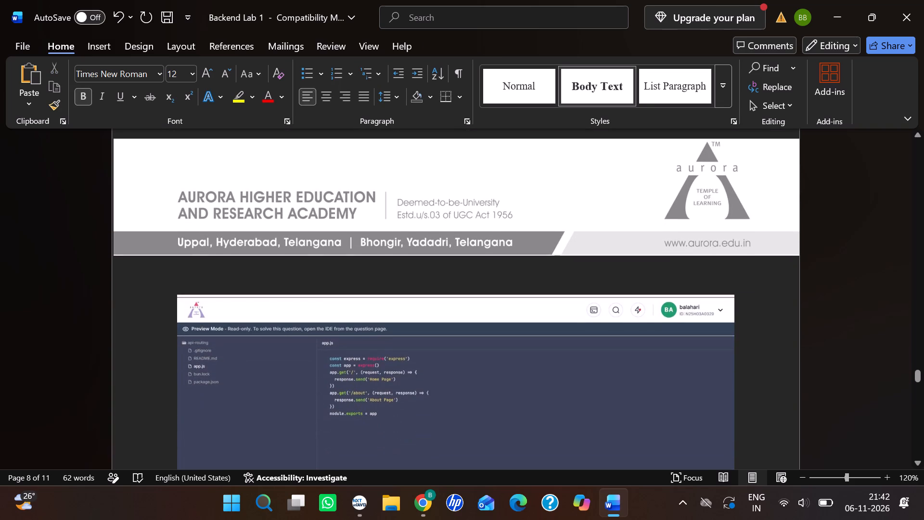
key("BackSpace")
Delete the old Gadgets Page submission screenshot and its app.js code screenshot.
scroll(377, 361, "down", 2)
left_click(377, 361)
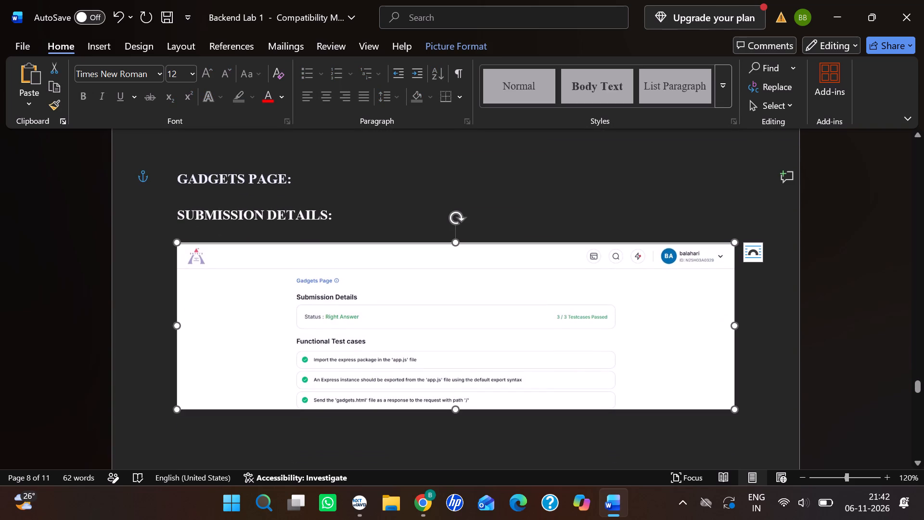
key("BackSpace")
scroll(377, 361, "down", 3)
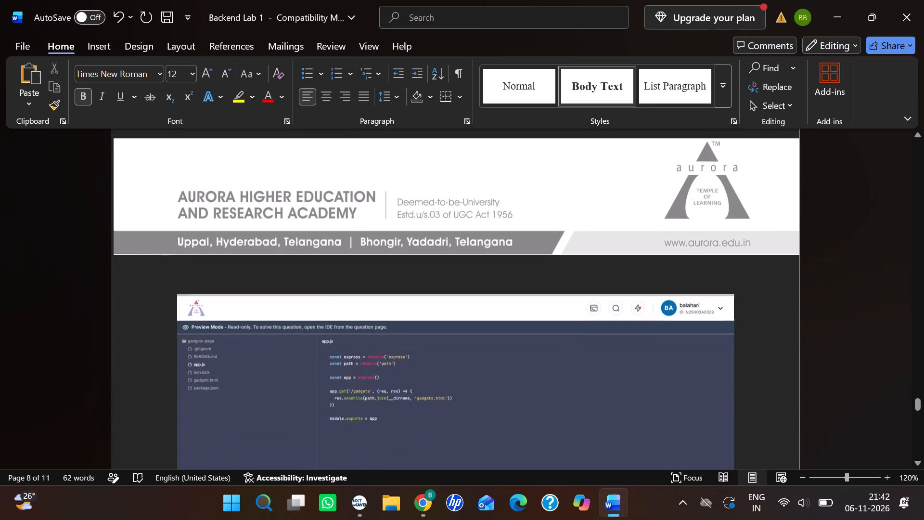
left_click(377, 361)
key("BackSpace")
Delete the submission screenshot under the GET A STRING heading.
scroll(377, 361, "down", 1)
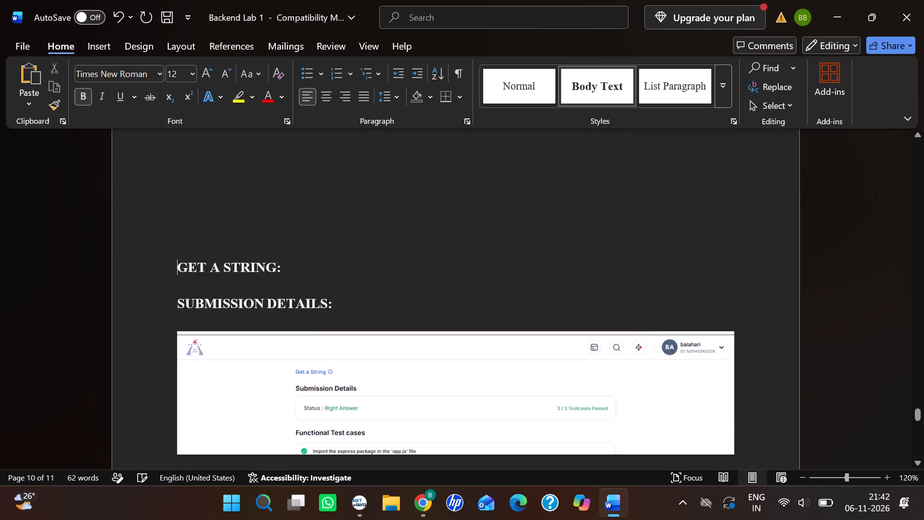
scroll(377, 361, "down", 2)
left_click(377, 361)
key("BackSpace")
Delete all remaining old lab content in the Word document, from the API ROUTING heading through the last page.
scroll(377, 361, "down", 1)
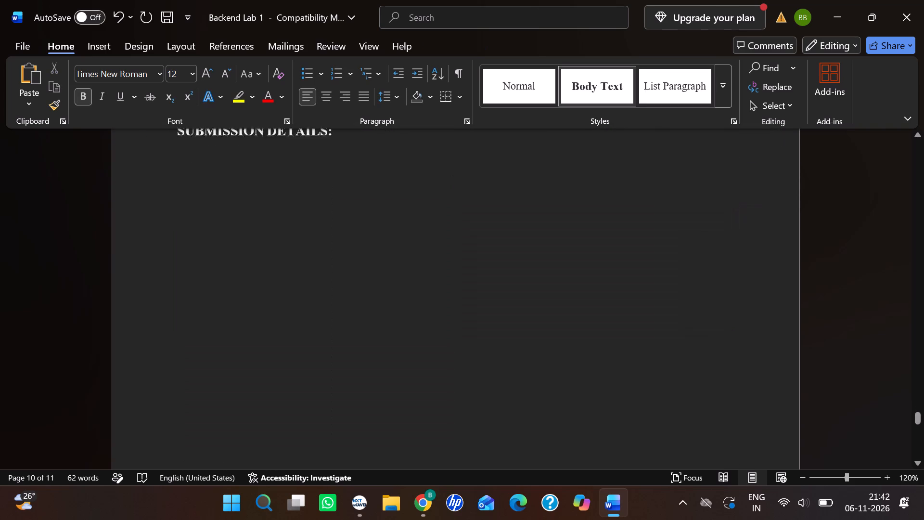
scroll(377, 361, "down", 1)
scroll(377, 361, "up", 9)
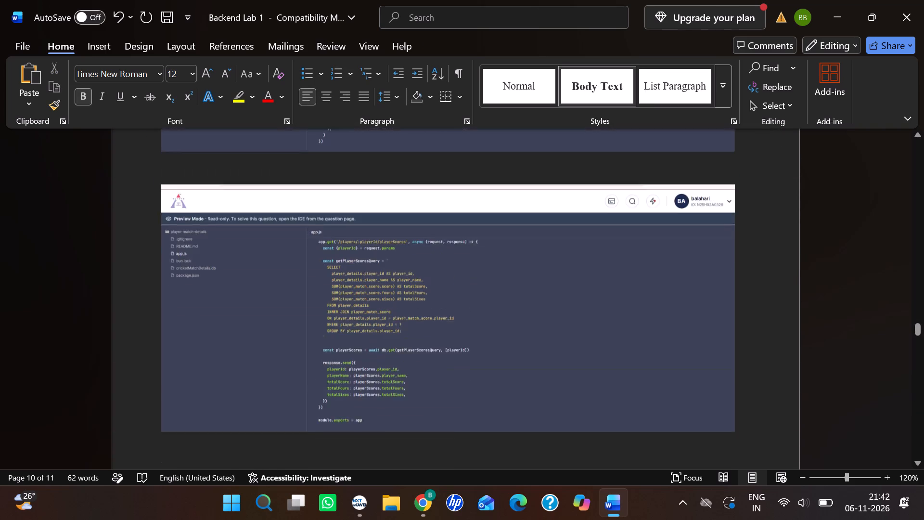
scroll(377, 361, "down", 3)
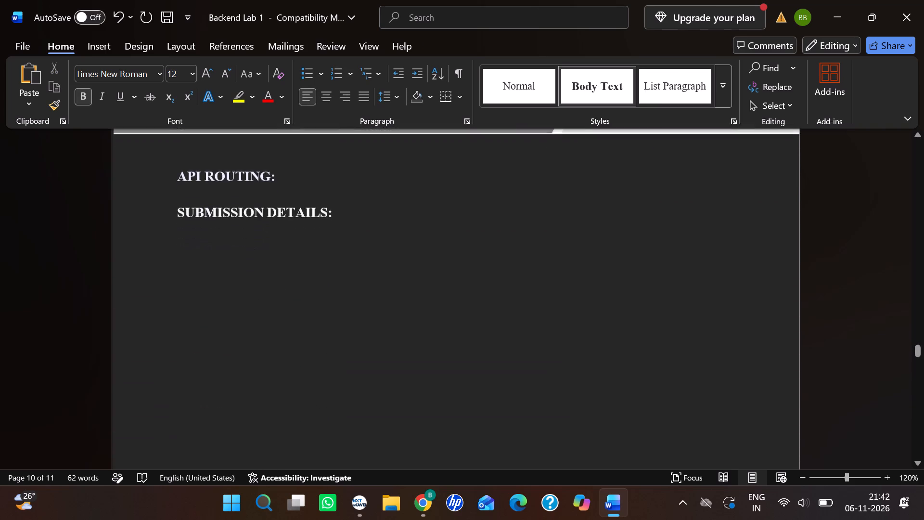
left_click_drag(303, 362, 346, 510)
left_click(346, 510)
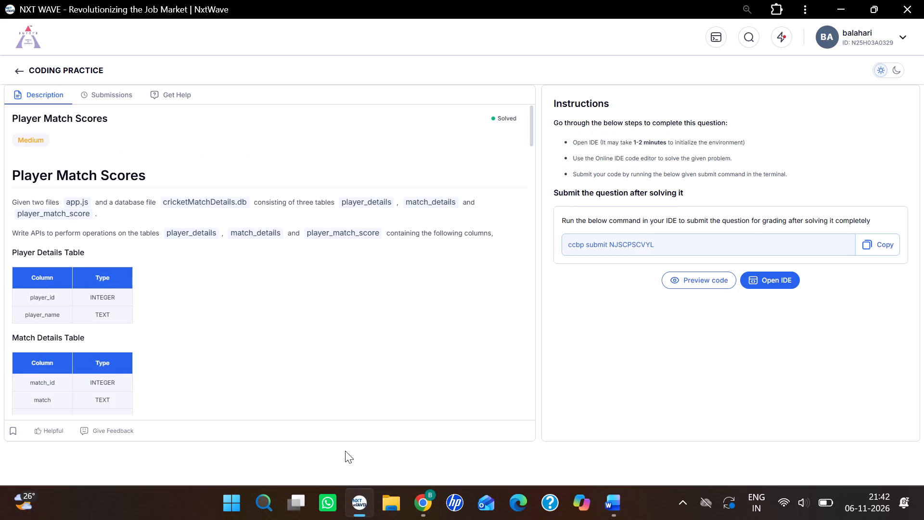
left_click(396, 334)
scroll(396, 334, "up", 2)
scroll(396, 334, "down", 1)
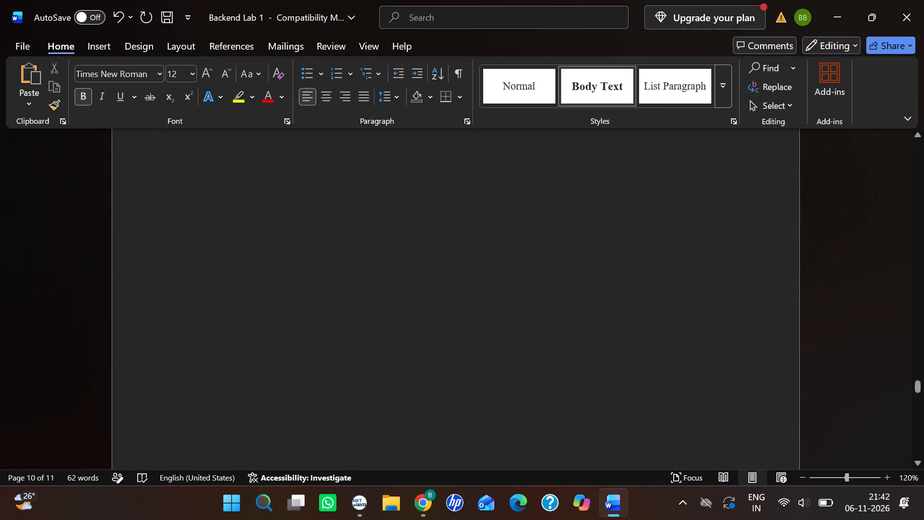
scroll(396, 334, "down", 3)
left_click_drag(468, 306, 446, 191)
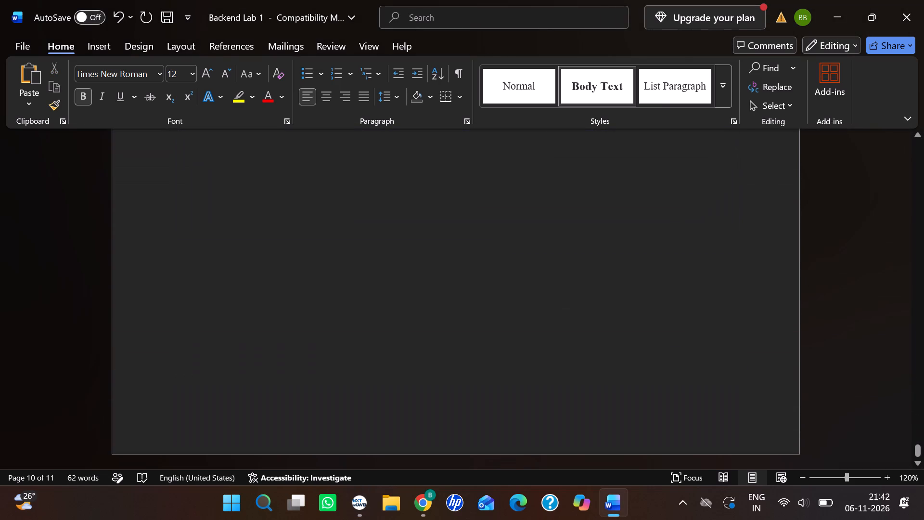
left_click_drag(446, 191, 442, 159)
scroll(423, 283, "up", 2)
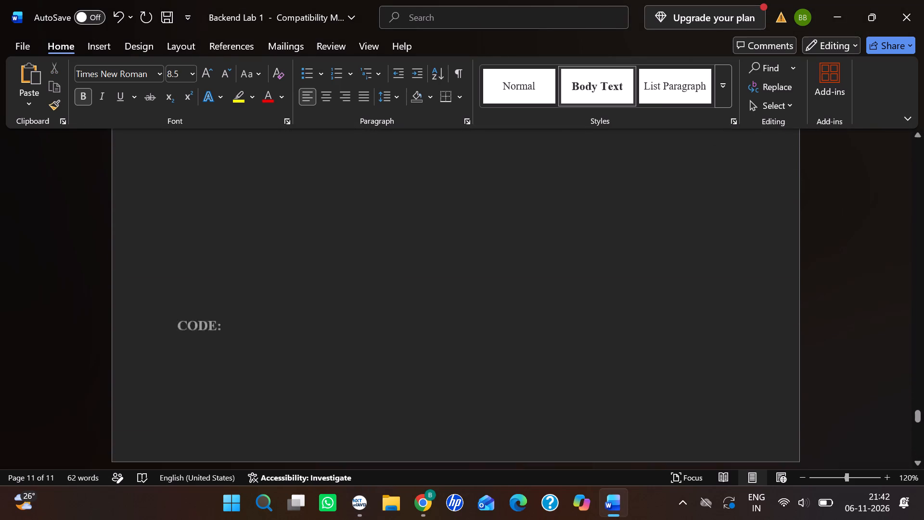
scroll(423, 283, "up", 5)
scroll(423, 283, "down", 1)
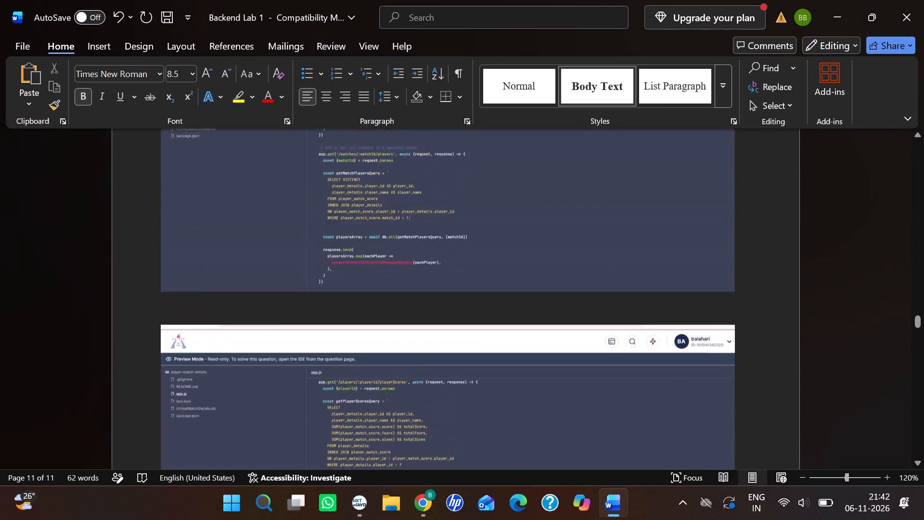
scroll(423, 283, "down", 1)
scroll(423, 283, "up", 1)
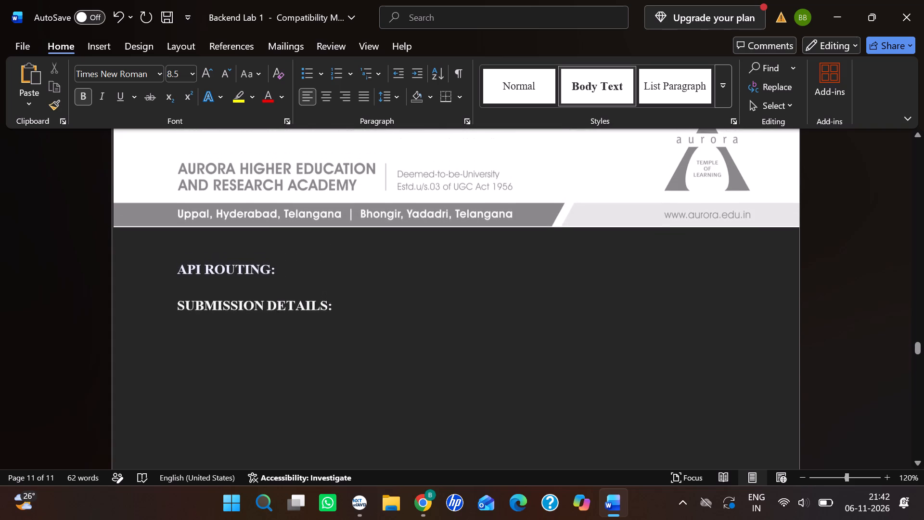
left_click_drag(175, 268, 324, 489)
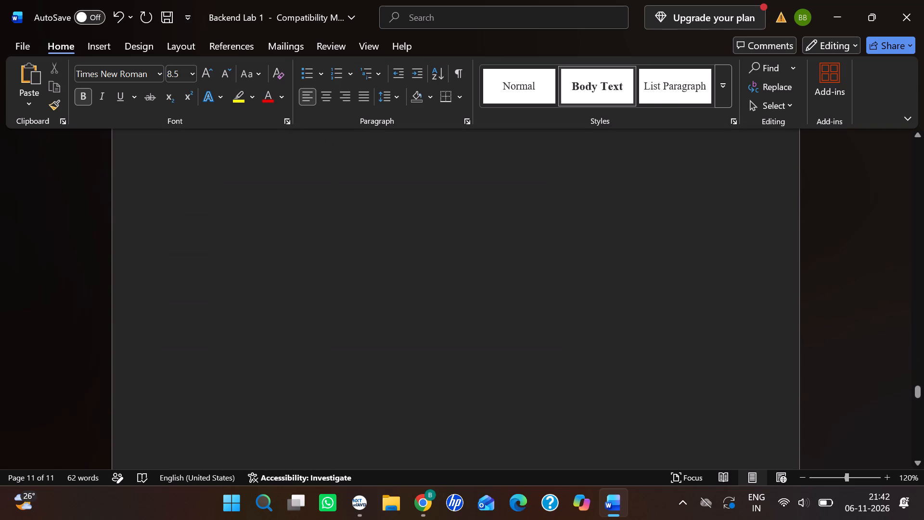
left_click_drag(324, 489, 468, 418)
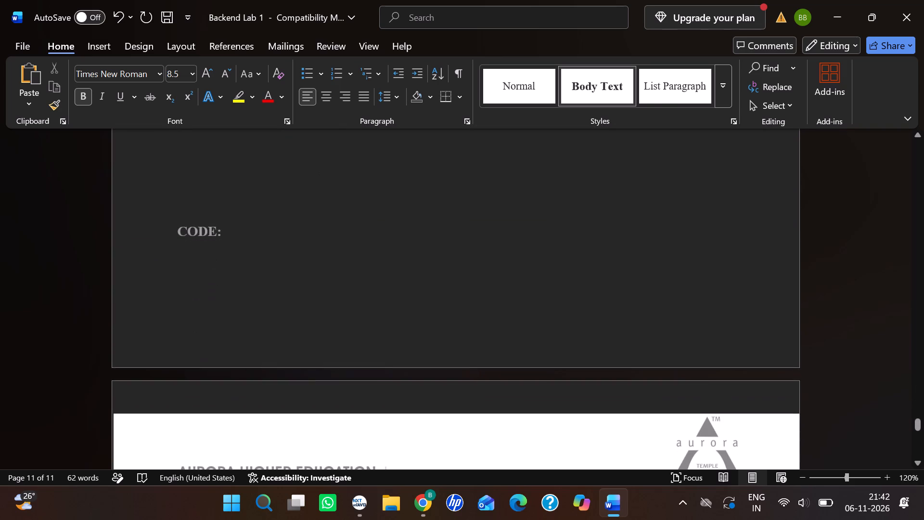
left_click_drag(468, 418, 466, 478)
key("BackSpace")
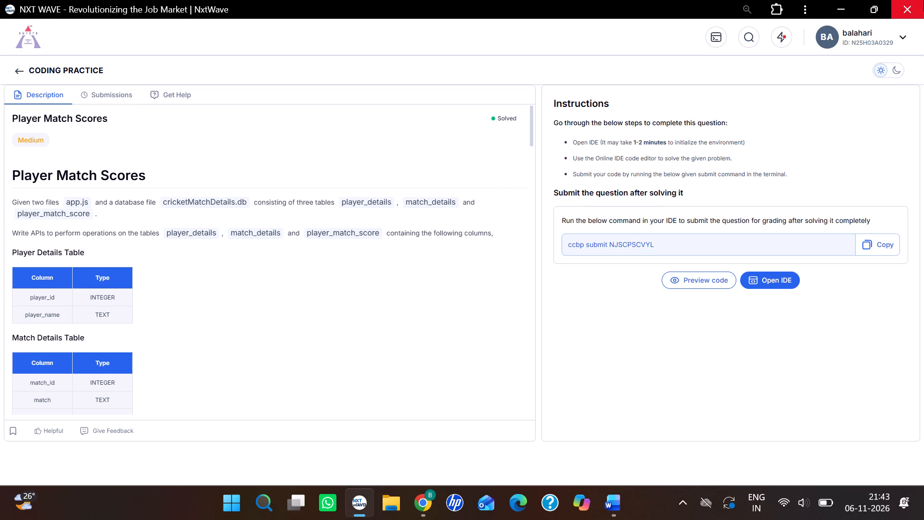
Close the NxtWave app window, leaving unsaved changes, and close the two extra Chrome tabs beside the Player Match Scores question.
left_click(923, 0)
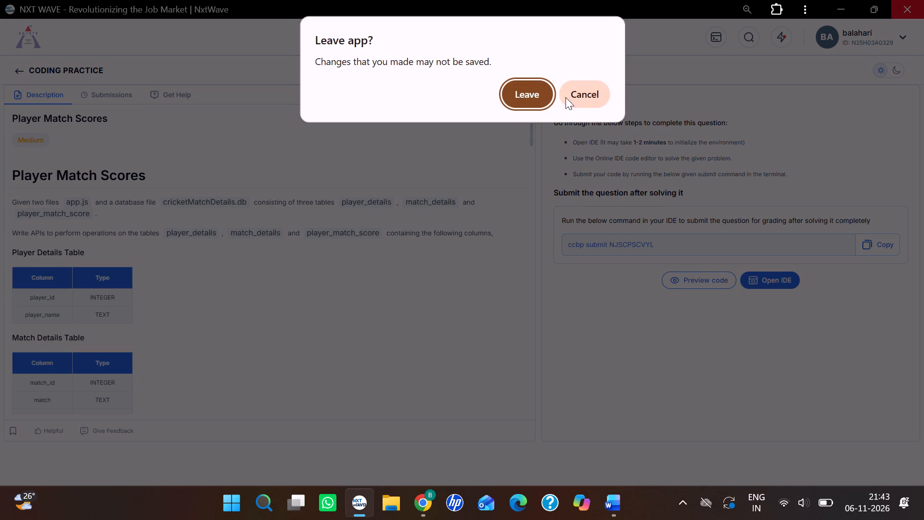
left_click(543, 95)
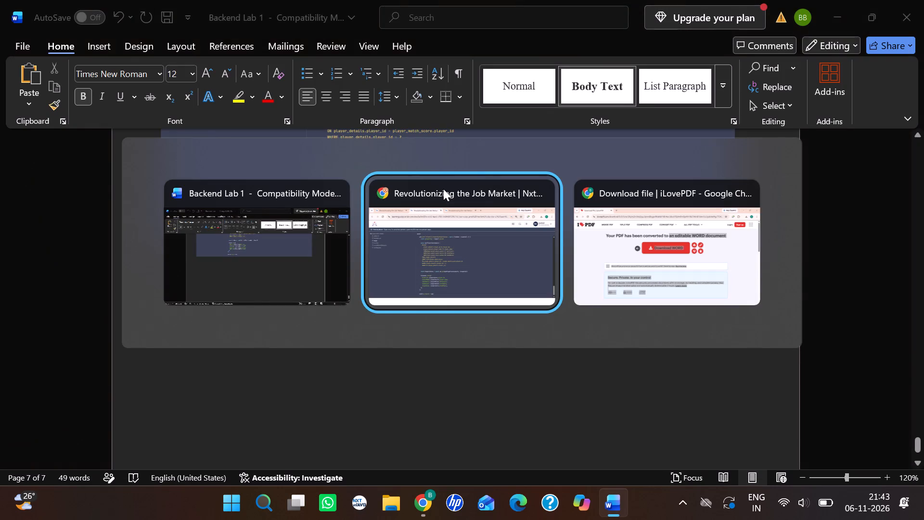
left_click(276, 0)
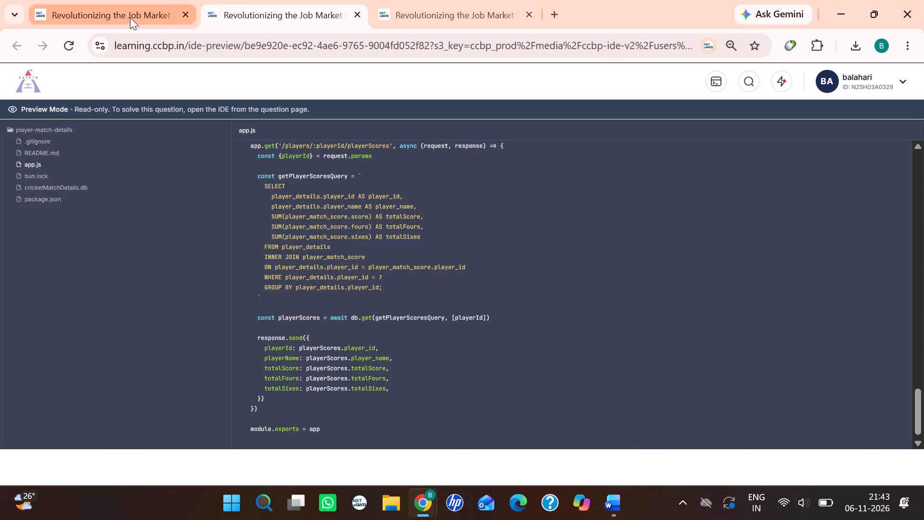
left_click(130, 17)
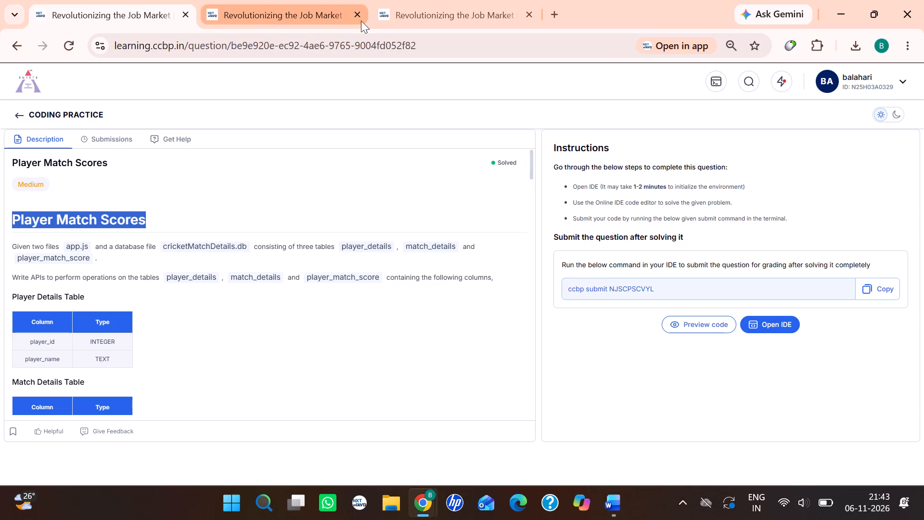
left_click(359, 13)
left_click(360, 16)
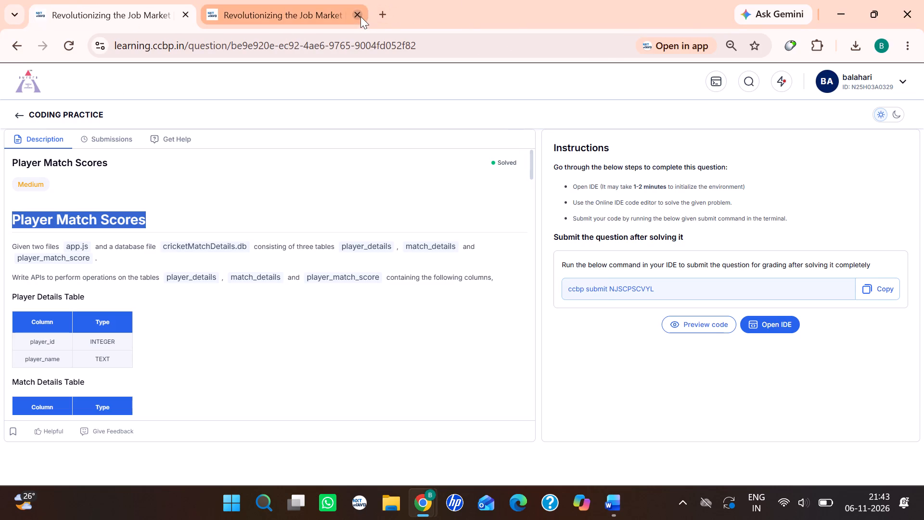
Go back to the course and open the Todo Application question from RESTful API Development and Validation's Coding Practice.
left_click(19, 116)
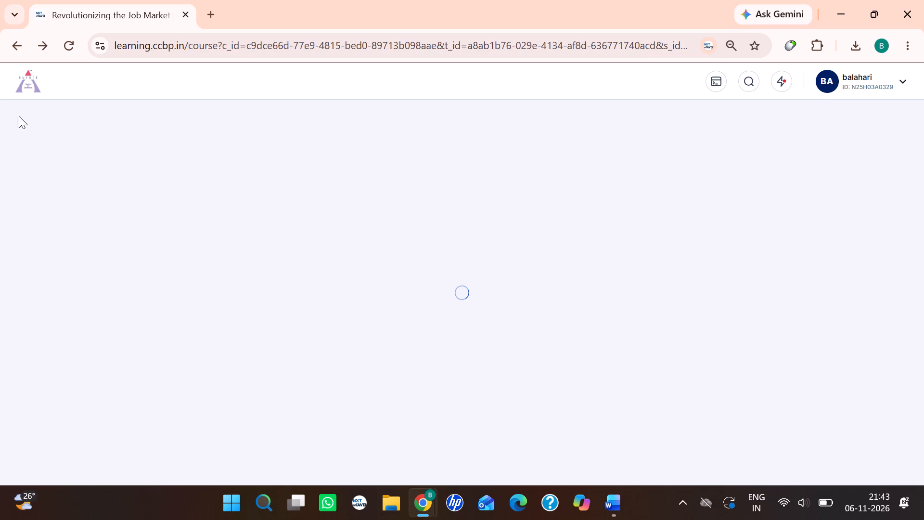
scroll(90, 295, "right", 1)
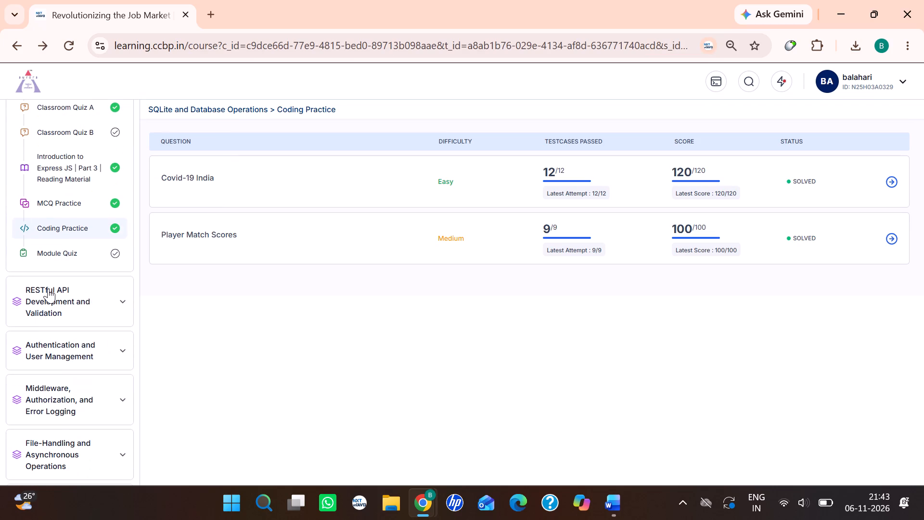
left_click(48, 288)
scroll(48, 288, "up", 2)
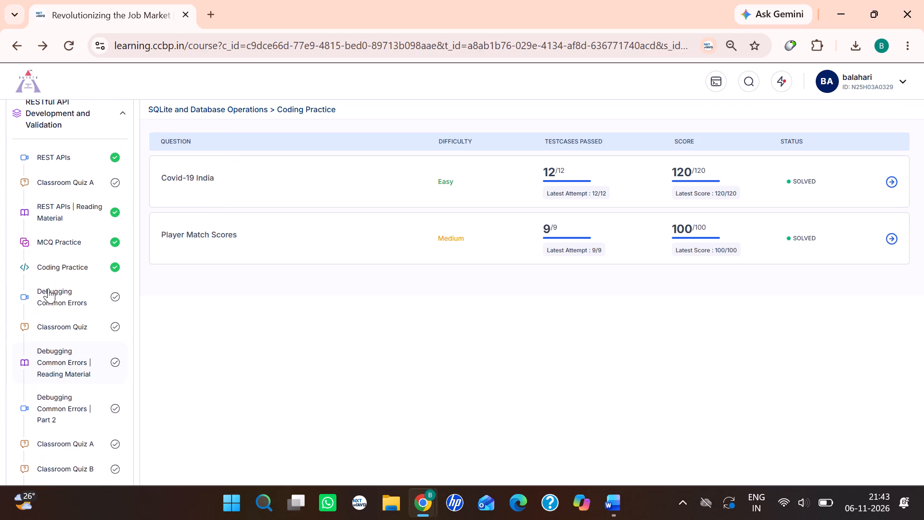
scroll(48, 288, "up", 1)
left_click(53, 288)
left_click(459, 158)
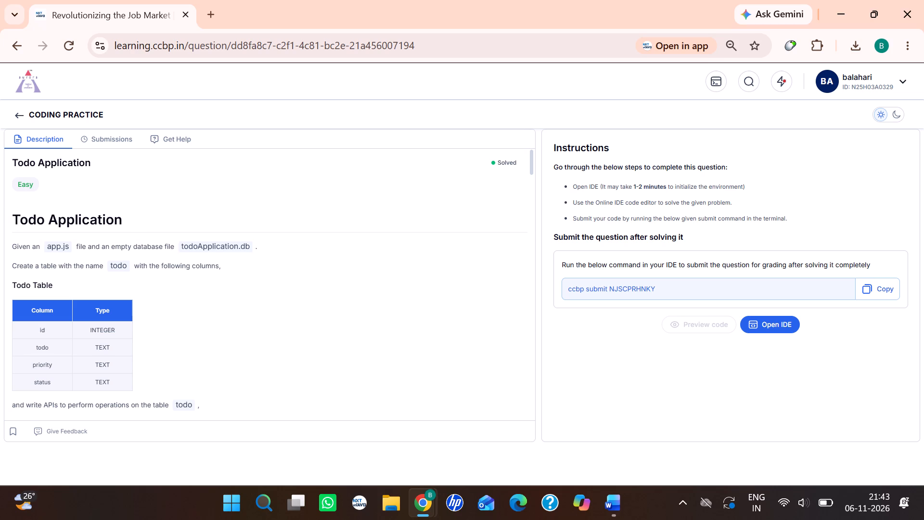
Copy the Todo Application title and paste it into the Word document below the last Player Match Scores code screenshot.
left_click_drag(13, 211, 180, 217)
key("ctrl+c")
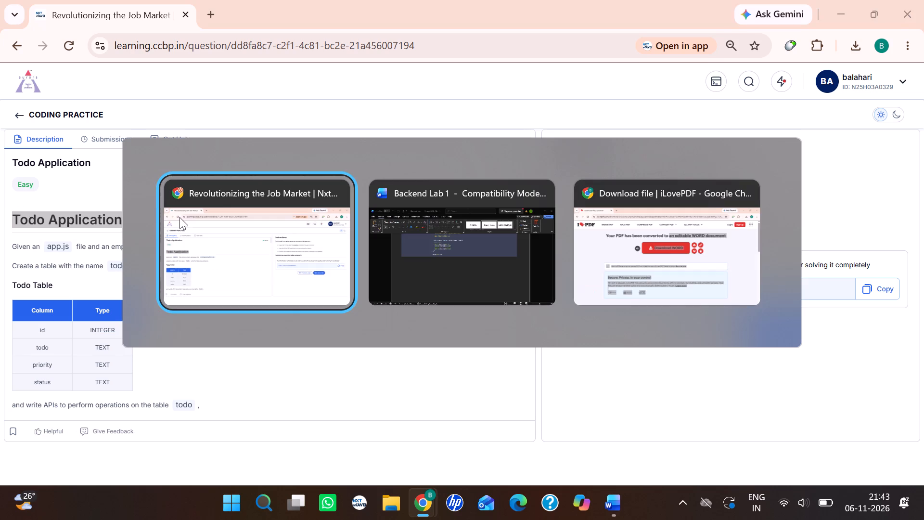
key("ctrl+v")
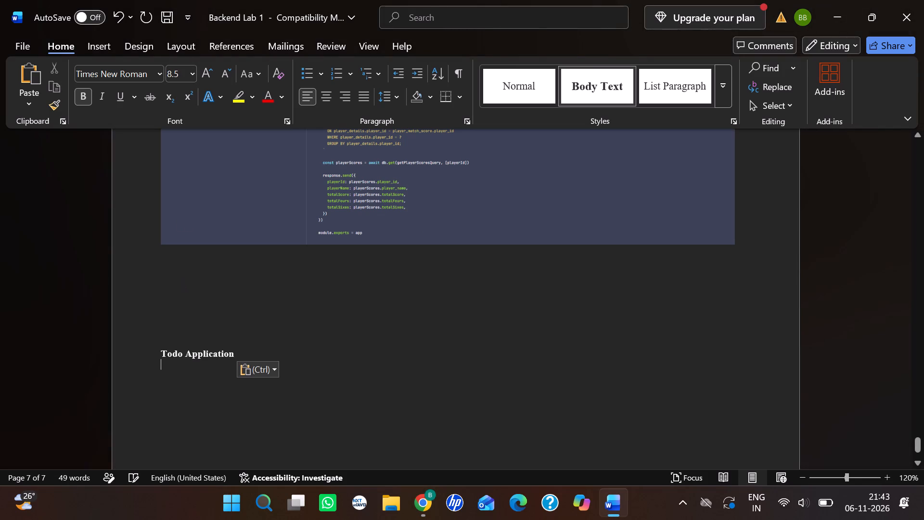
Format the Todo Application heading at 18 pt, end it with a space and colon, and start a new line below.
left_click_drag(245, 347, 160, 346)
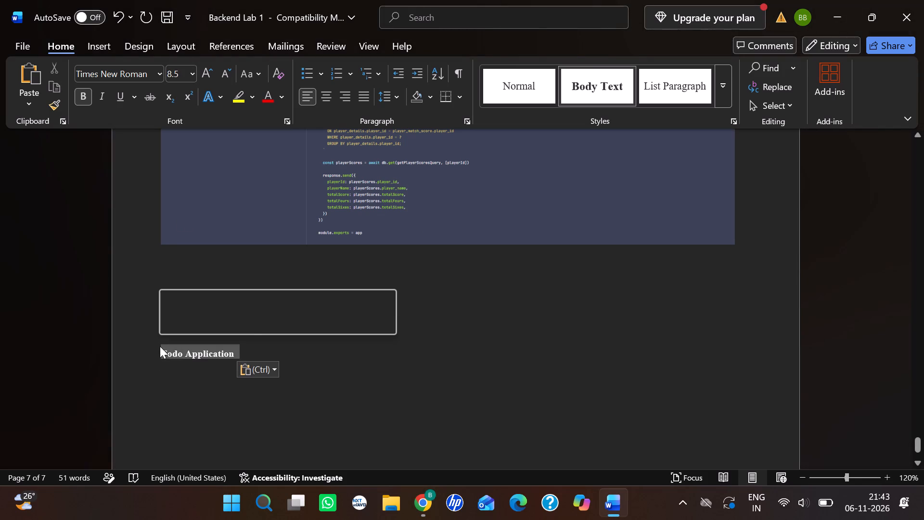
left_click(266, 304)
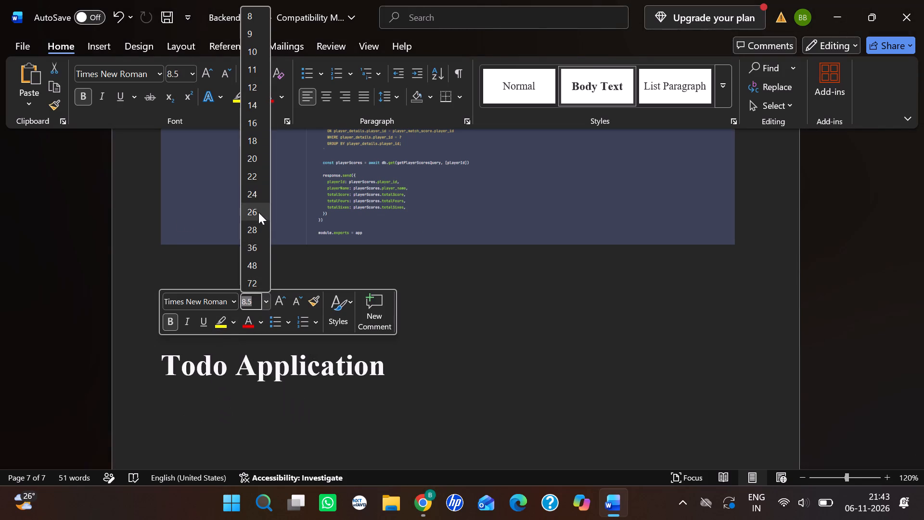
left_click(262, 146)
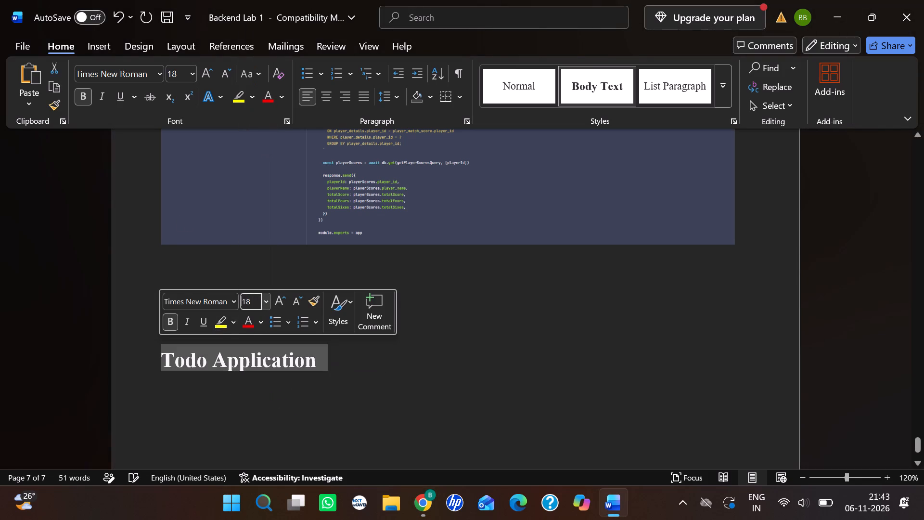
left_click(363, 368)
key("space")
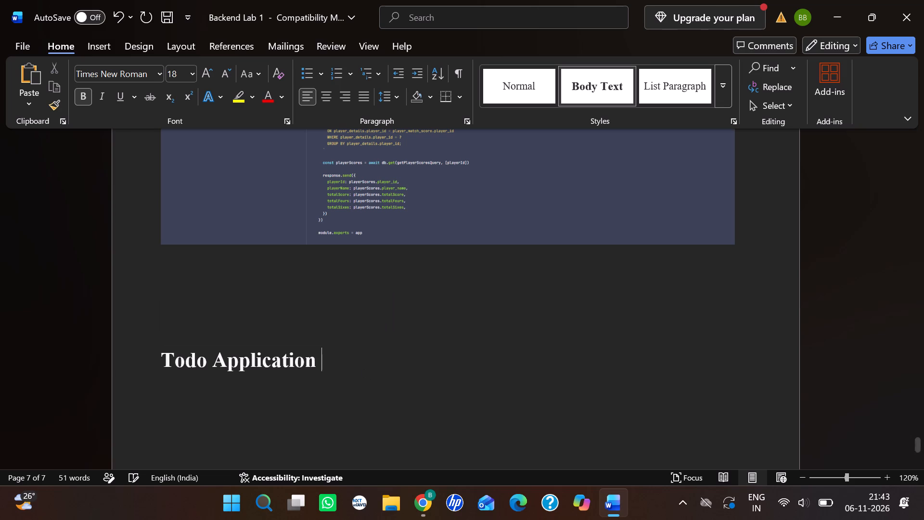
type(":")
key("Return")
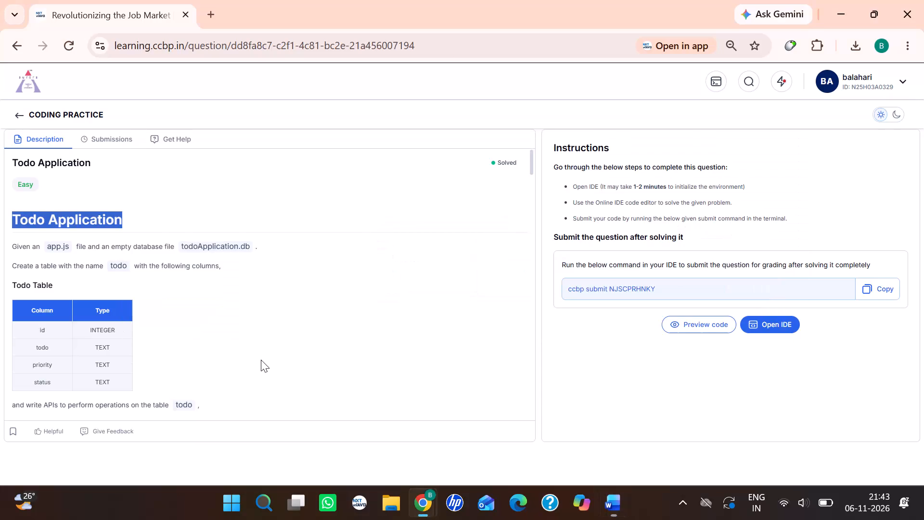
Switch to Chrome and open the code preview of the Todo Application question.
left_click(316, 306)
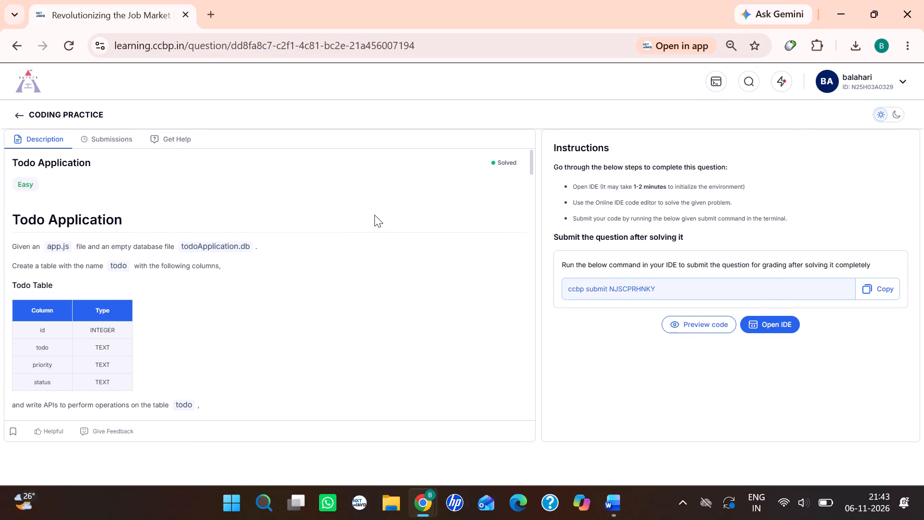
left_click(699, 325)
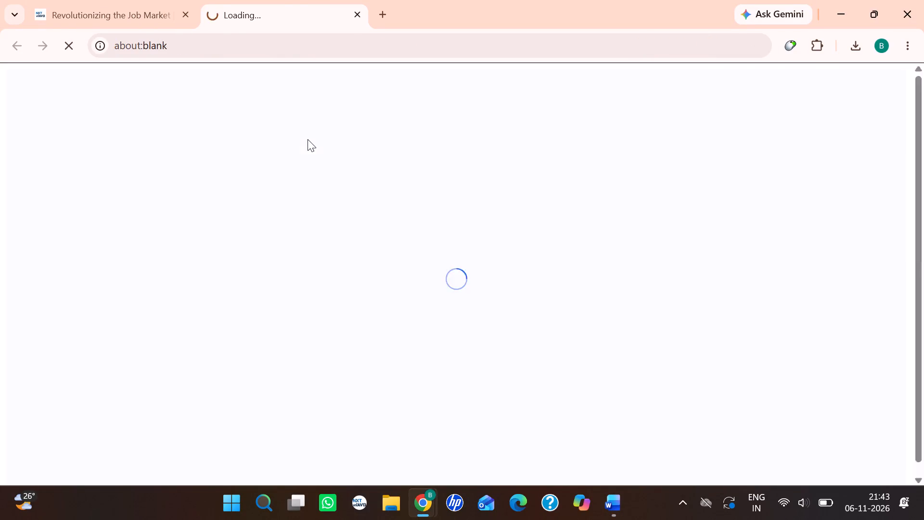
Open the Todo Application submission details and shrink the page to 33% zoom so every test case fits on screen.
left_click(78, 7)
left_click(106, 138)
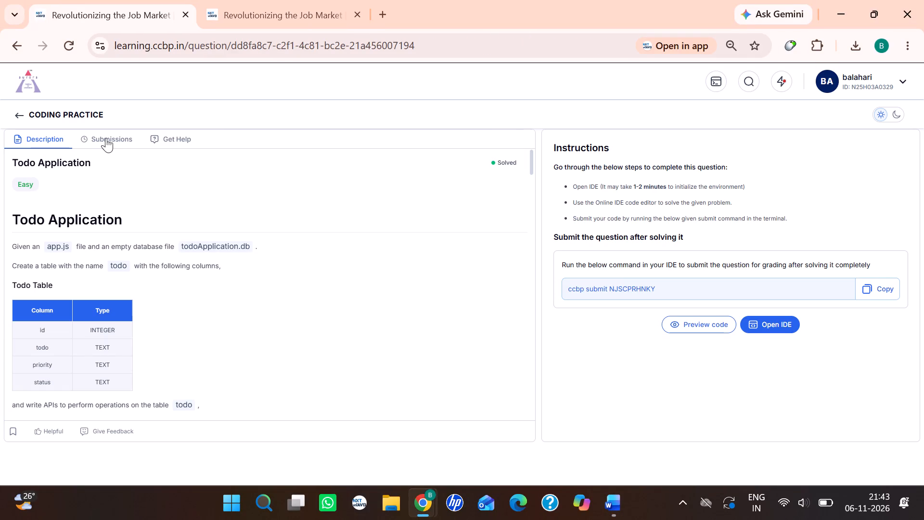
left_click(248, 181)
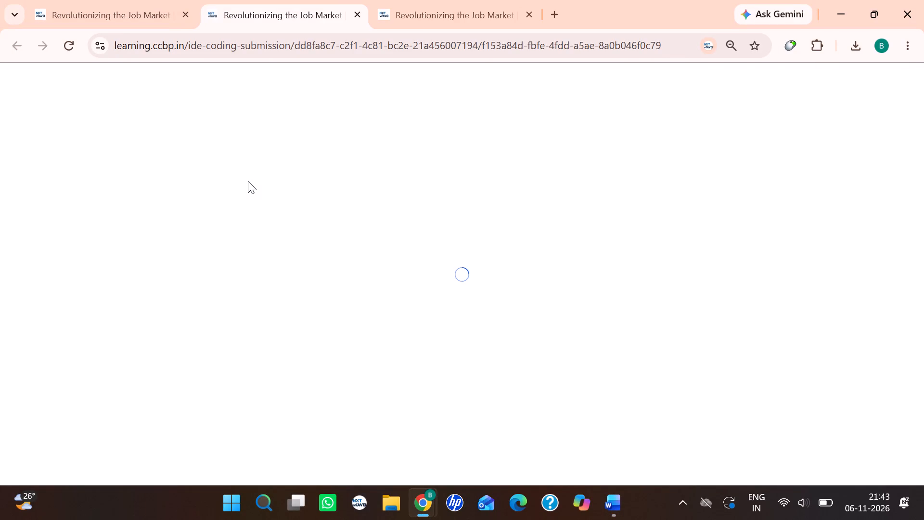
scroll(431, 257, "down", 2)
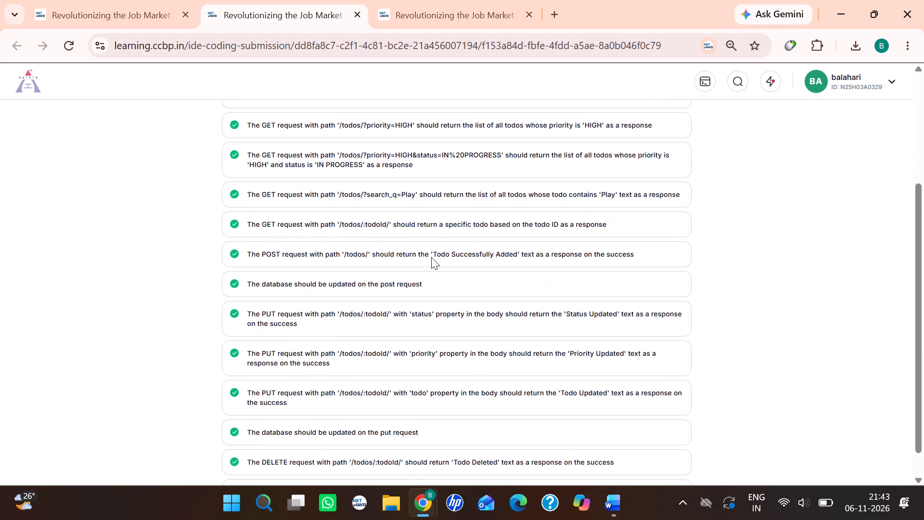
scroll(431, 257, "down", 3)
scroll(431, 257, "up", 4)
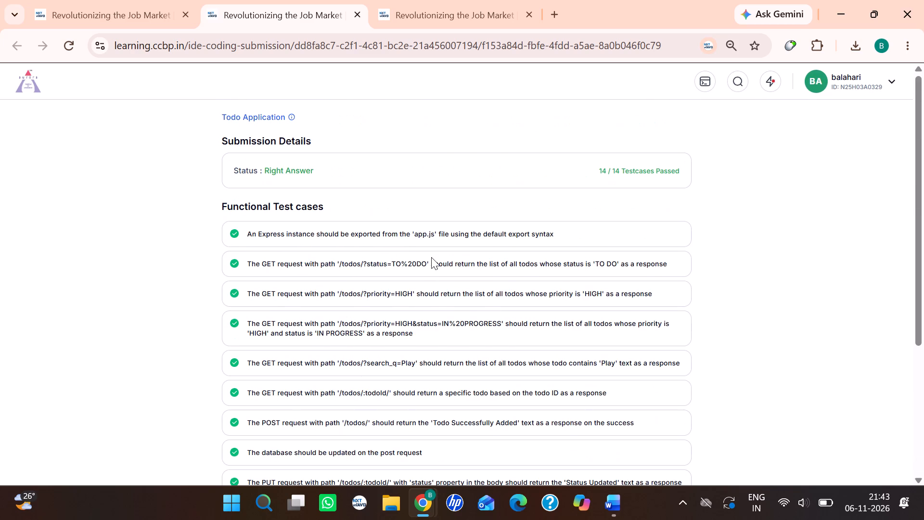
key("ctrl+minus")
scroll(431, 257, "down", 4)
scroll(431, 257, "up", 5)
key("ctrl+minus")
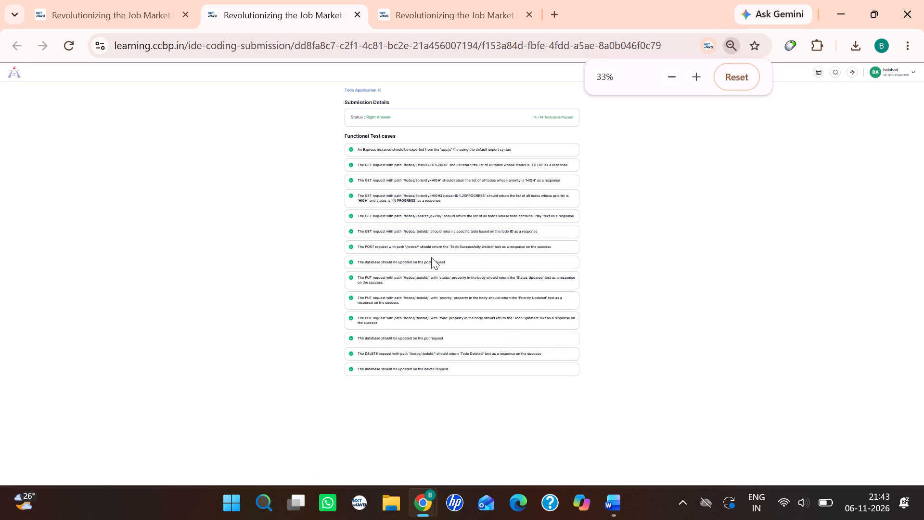
At 50% page zoom, capture and copy the Todo Application submission details from the page header down to the put-request database test case.
key("ctrl+equal")
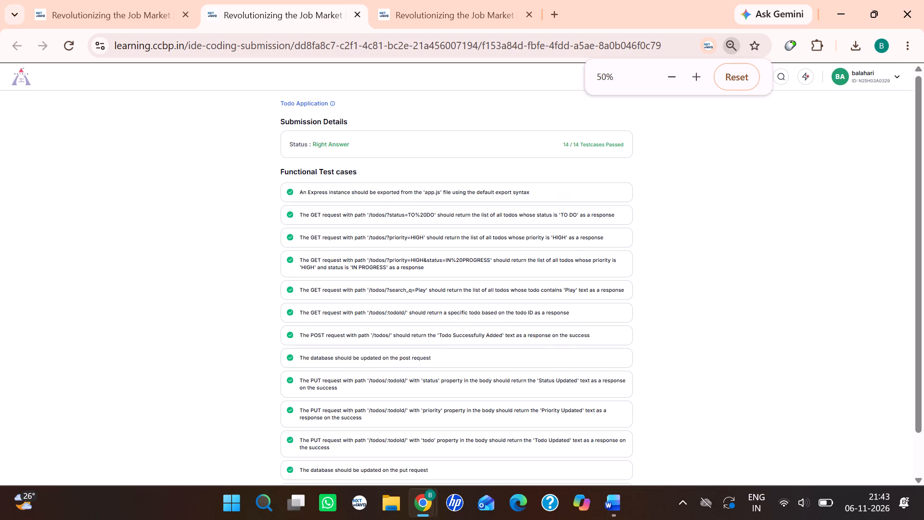
scroll(431, 257, "down", 2)
scroll(431, 257, "up", 3)
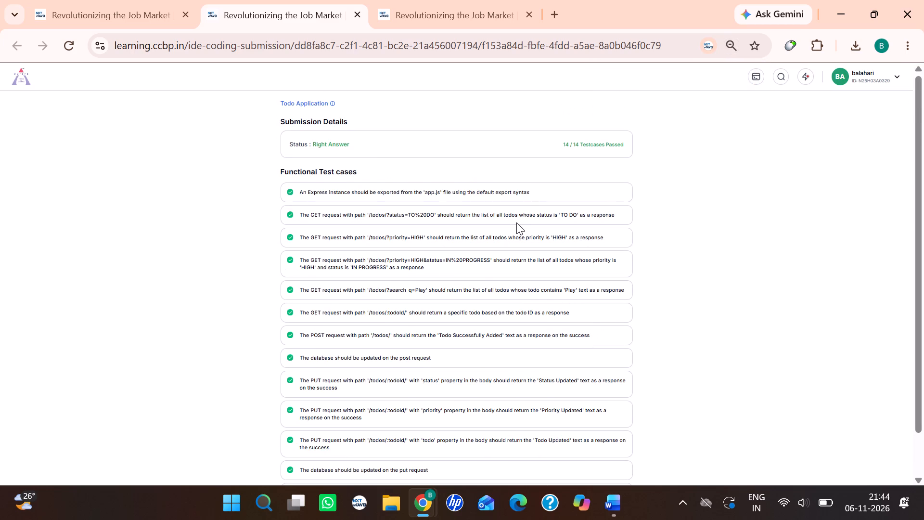
scroll(516, 222, "down", 3)
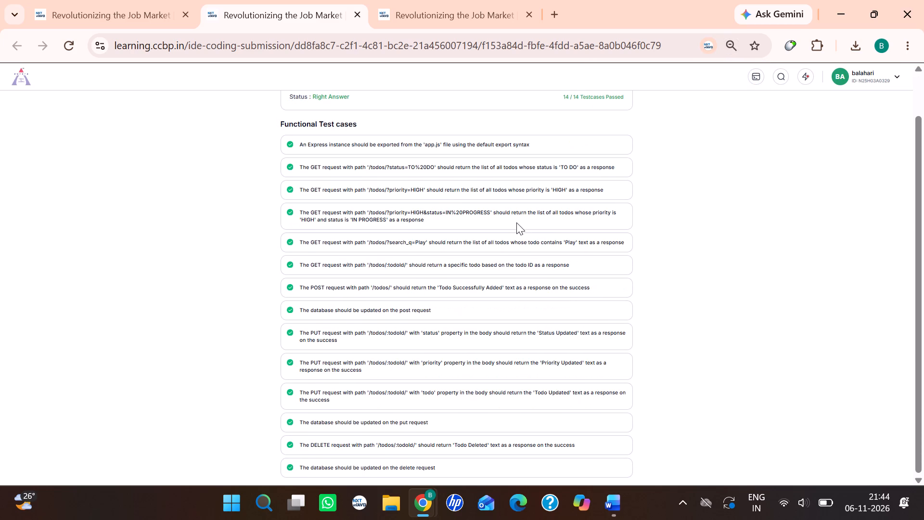
scroll(516, 222, "up", 3)
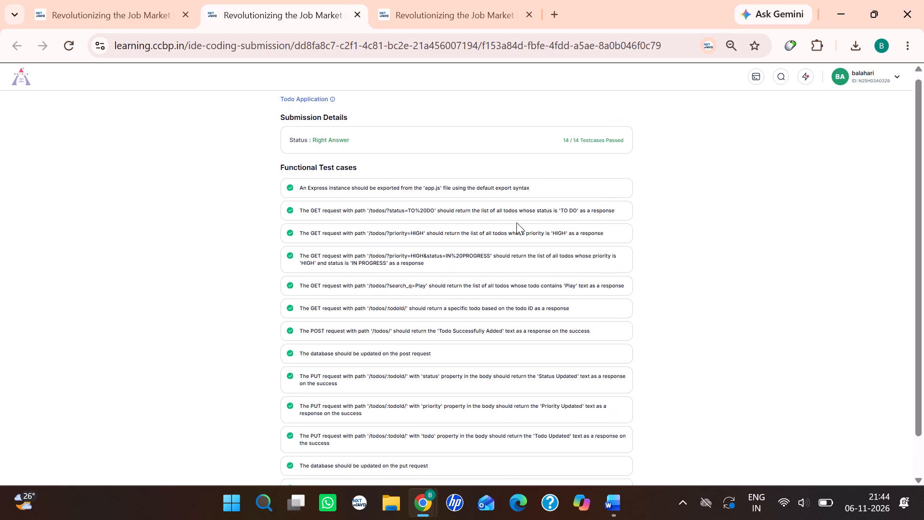
scroll(516, 222, "up", 2)
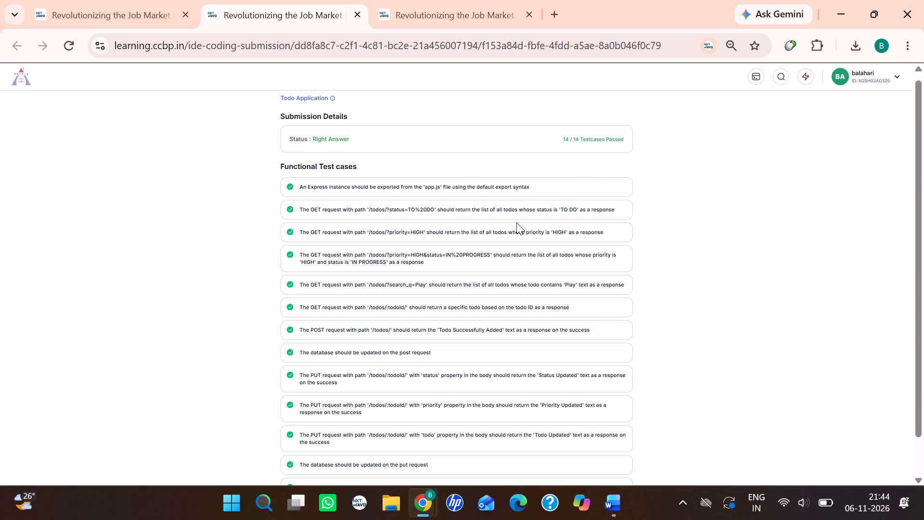
scroll(516, 222, "up", 1)
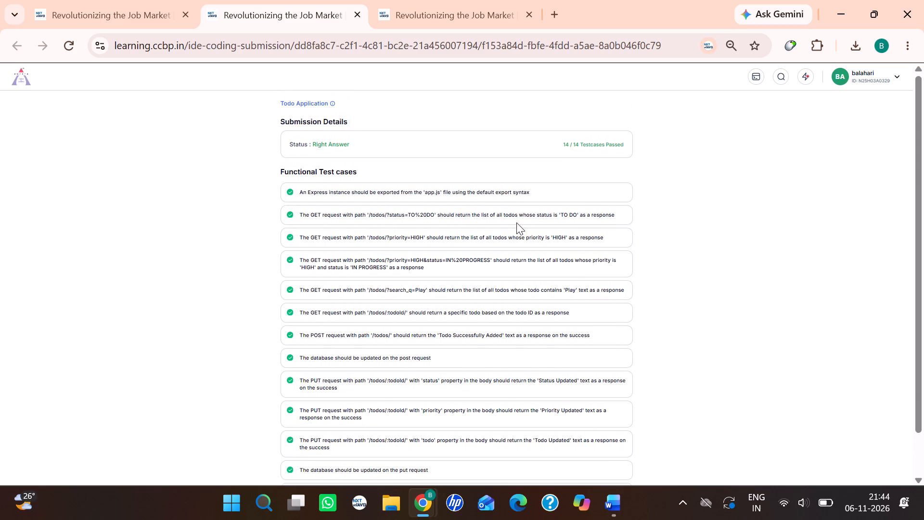
key("Print")
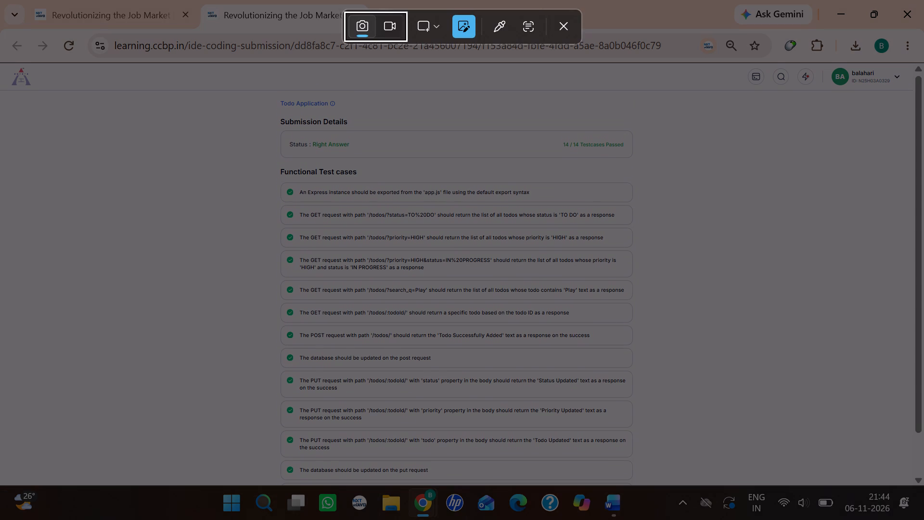
left_click_drag(0, 63, 757, 519)
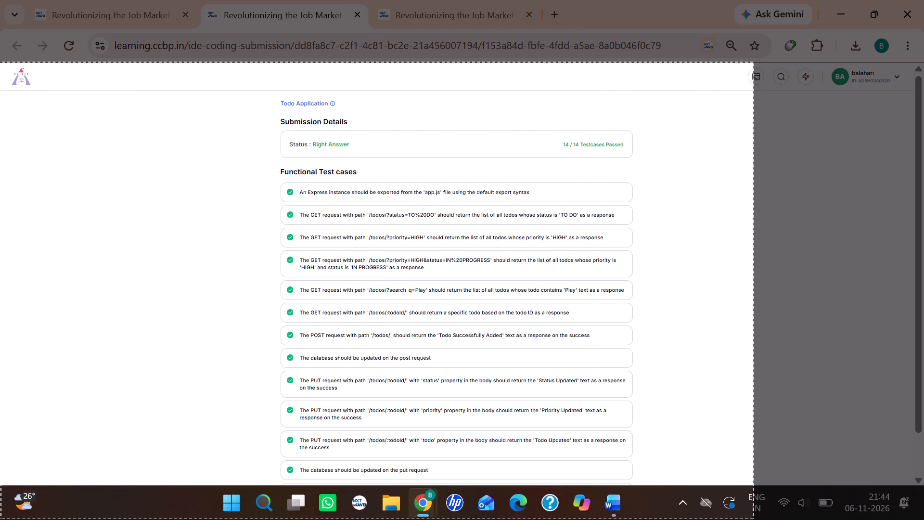
left_click_drag(757, 519, 923, 480)
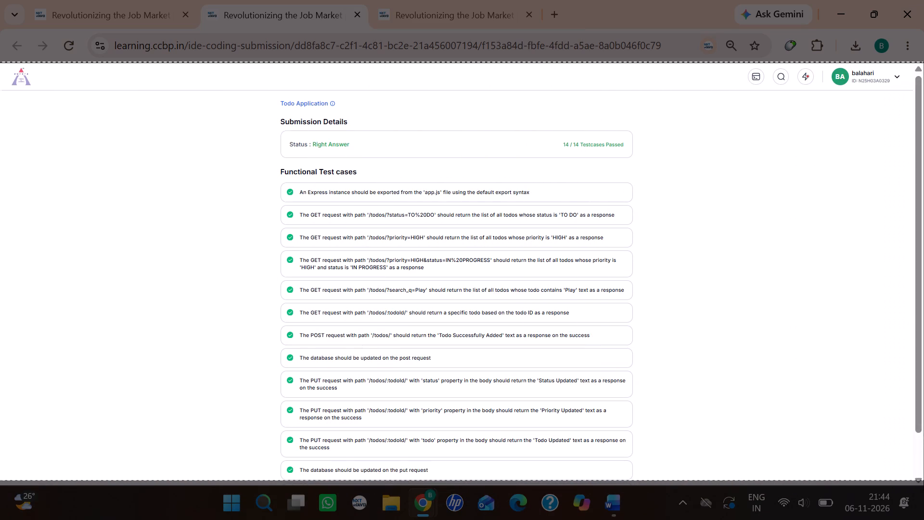
left_click_drag(923, 480, 914, 481)
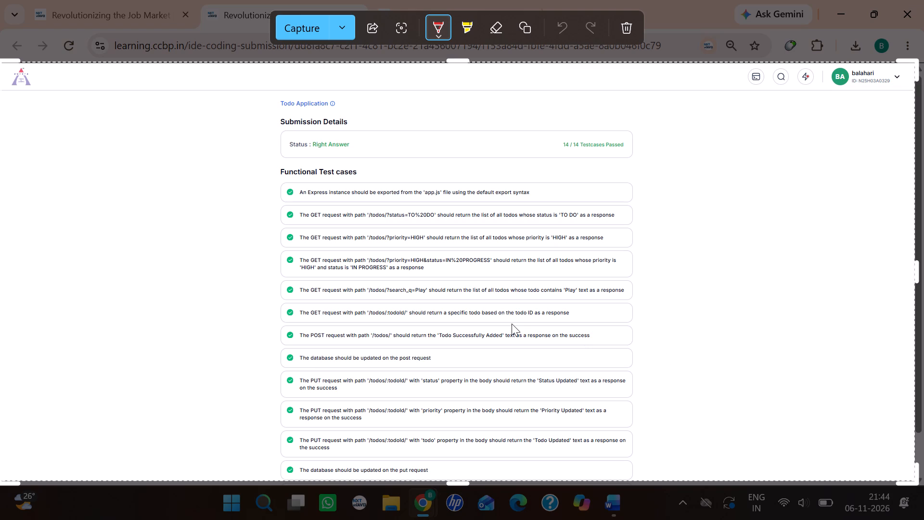
key("ctrl+c")
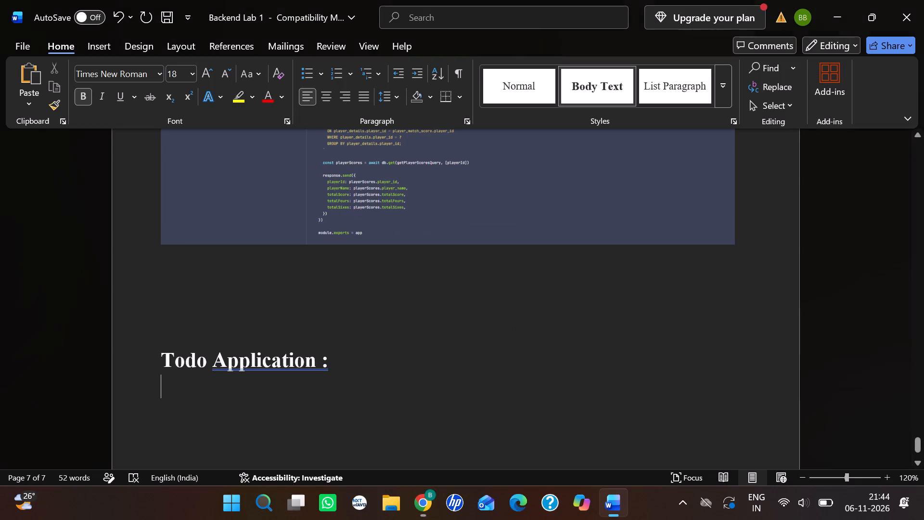
In Word, add a blank line below the Todo Application heading and paste the submission screenshot there.
key("Return")
key("ctrl+v")
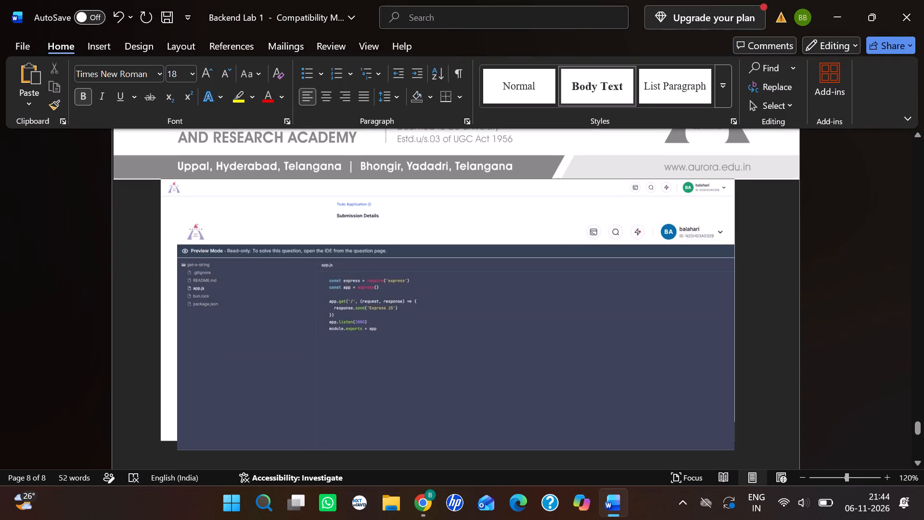
Delete the old get-a-string code preview picture that overlaps the pasted Todo Application submission screenshot.
scroll(410, 373, "up", 2)
scroll(410, 373, "right", 1)
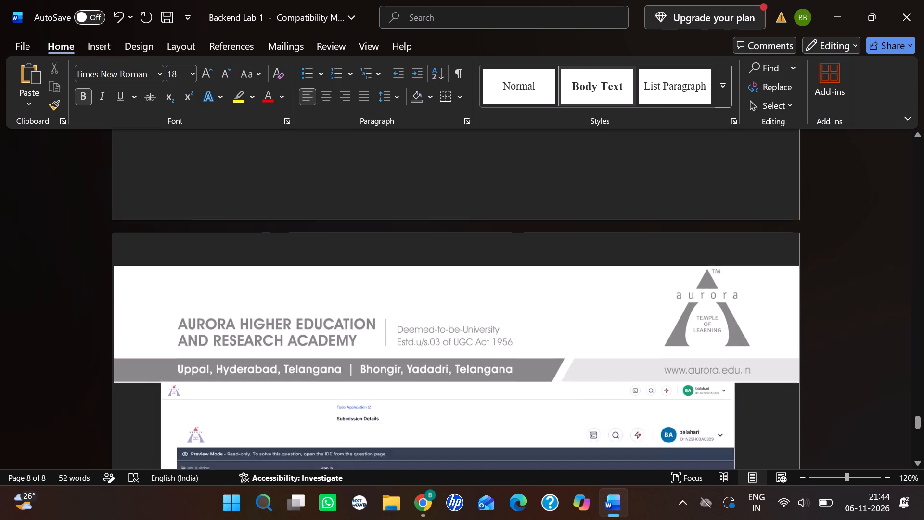
scroll(410, 373, "right", 1)
scroll(410, 373, "down", 1)
left_click(442, 371)
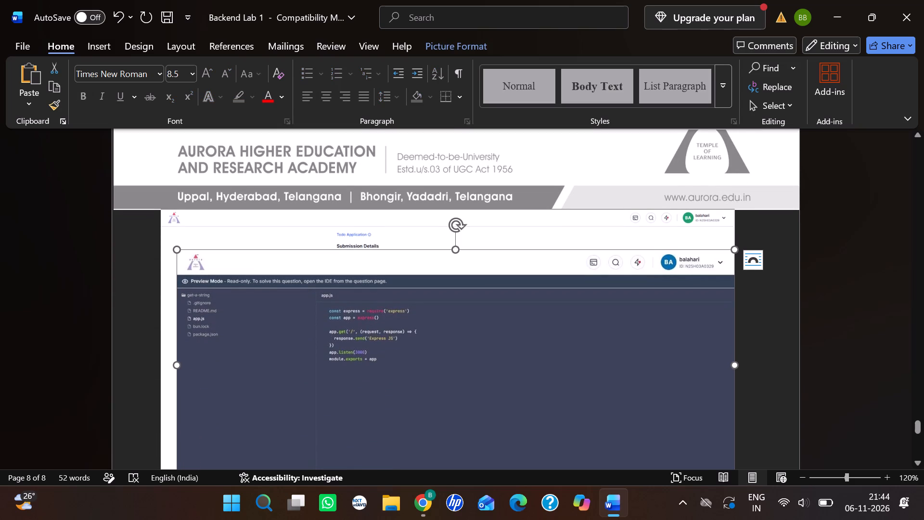
key("Delete")
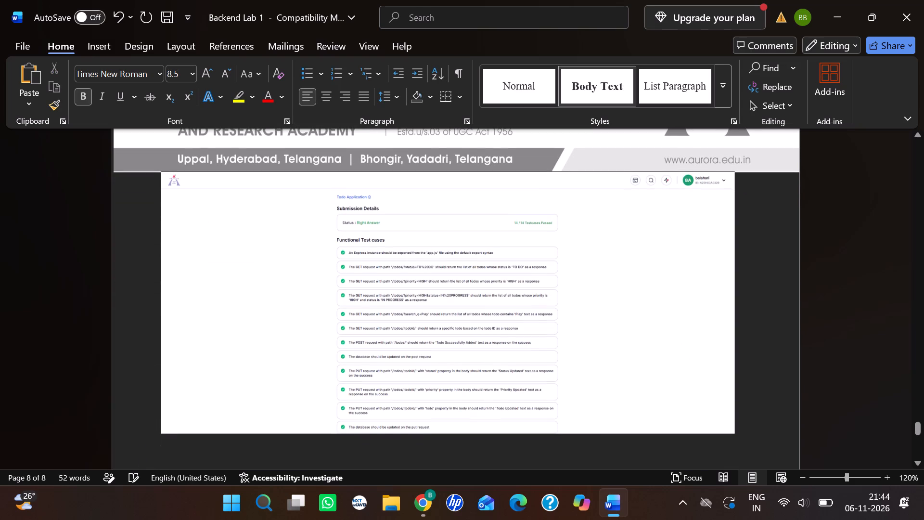
Insert five blank lines below the Todo Application heading, ahead of the submission screenshot.
scroll(263, 317, "up", 2)
left_click(335, 265)
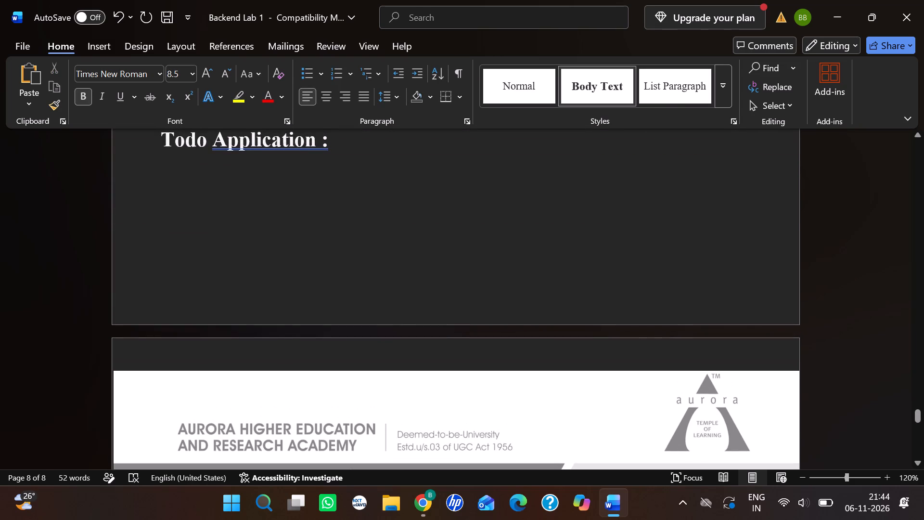
key("Return")
key("Return")
key("Return")
key("Return")
key("Return")
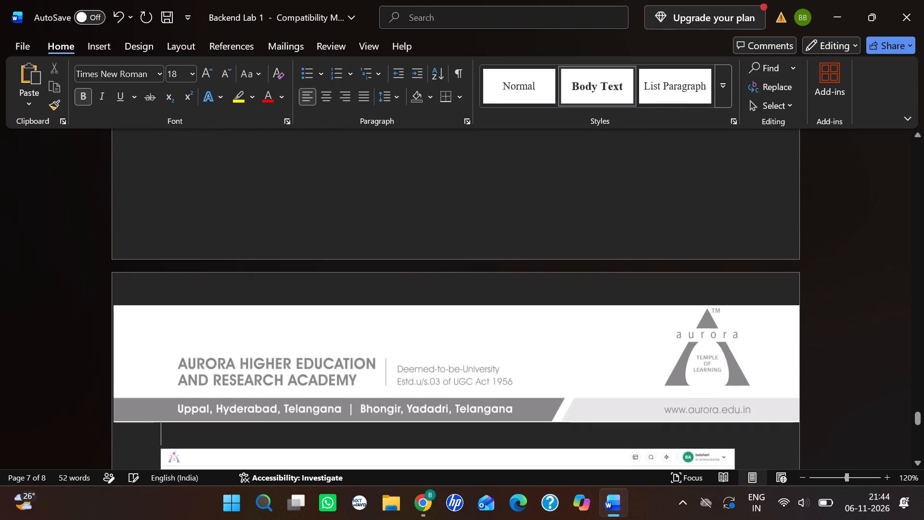
Capture the DELETE request and delete-request database test cases from Chrome and paste them in Word directly below the first submission screenshot.
scroll(335, 265, "down", 1)
scroll(372, 241, "down", 1)
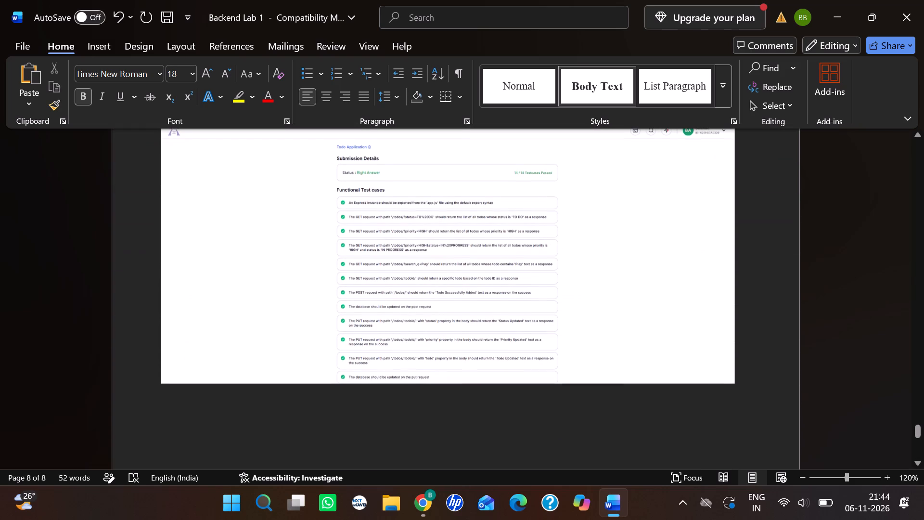
scroll(372, 241, "down", 1)
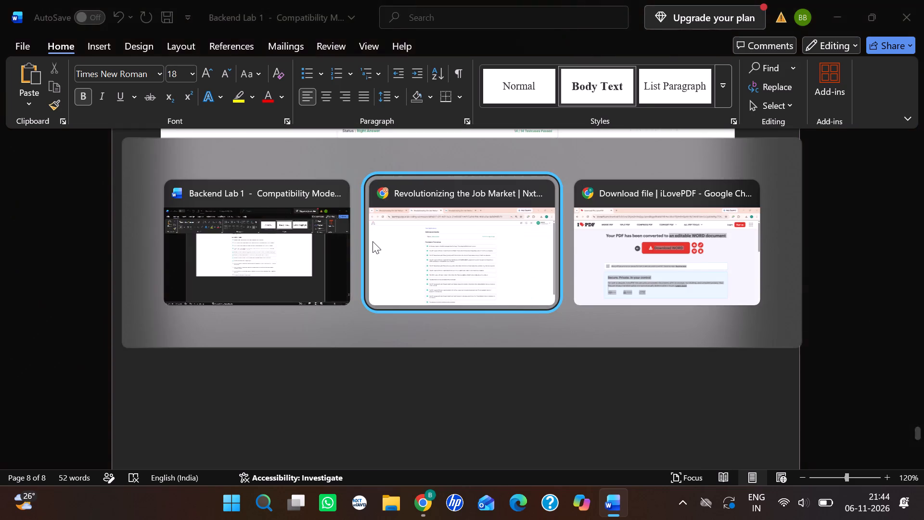
scroll(426, 296, "down", 2)
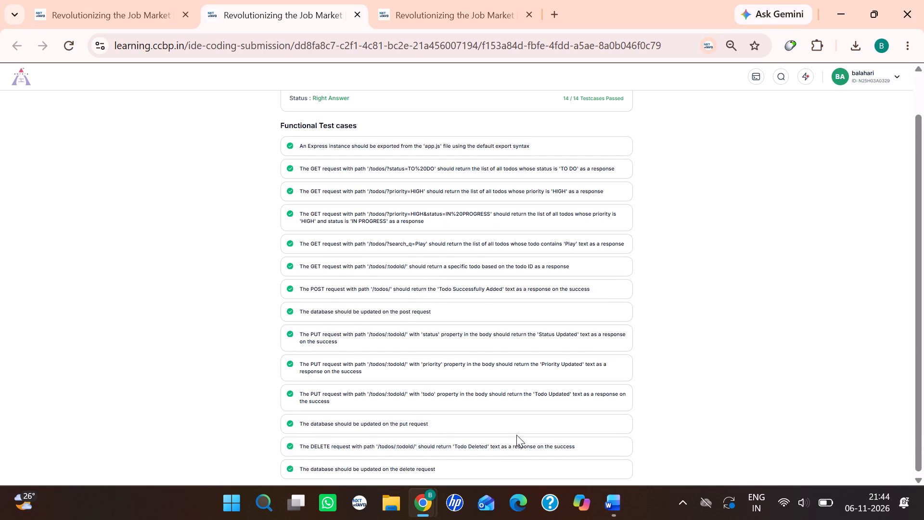
key("Print")
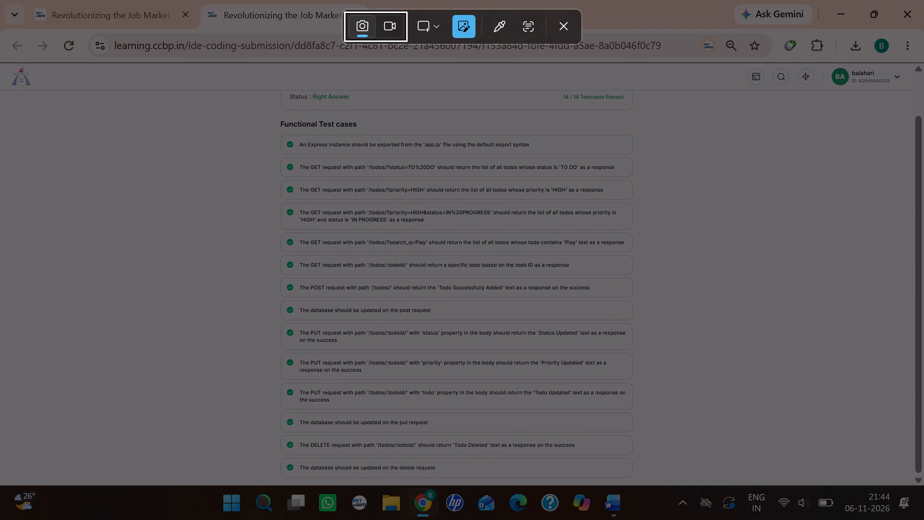
left_click_drag(0, 439, 557, 460)
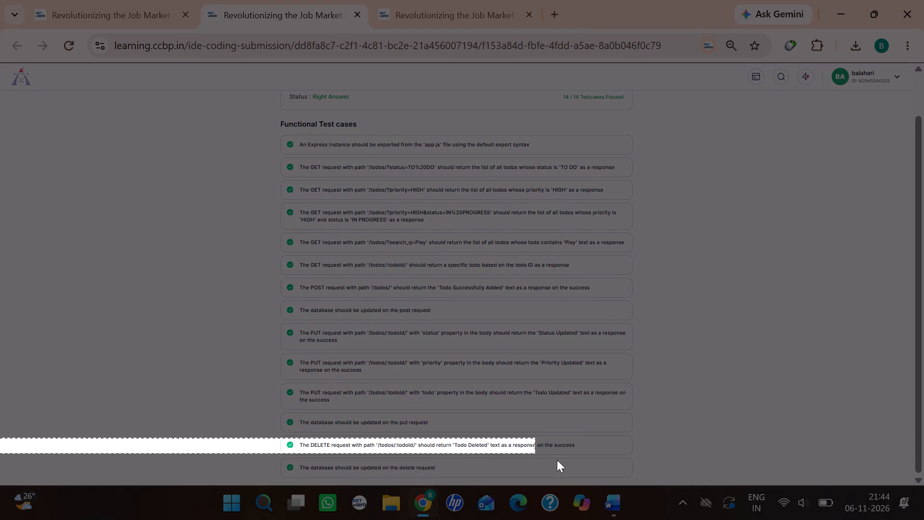
left_click_drag(557, 460, 915, 484)
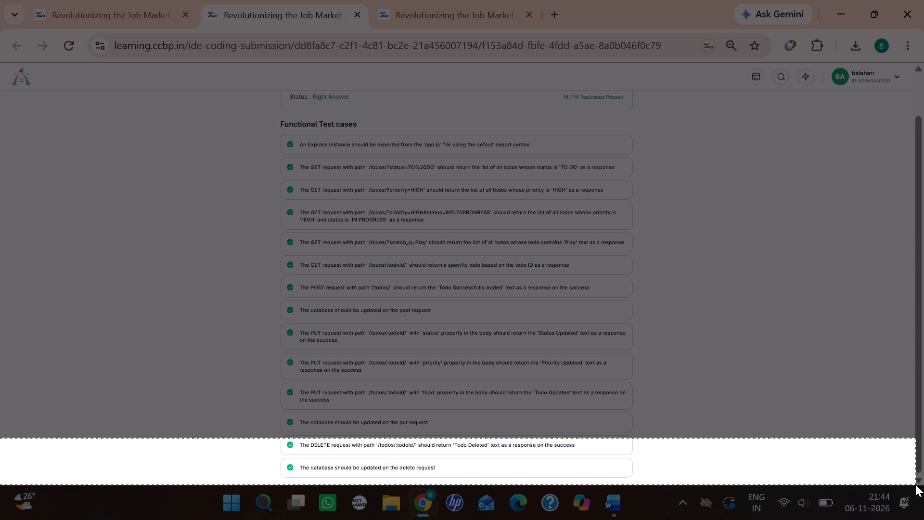
left_click_drag(915, 484, 914, 482)
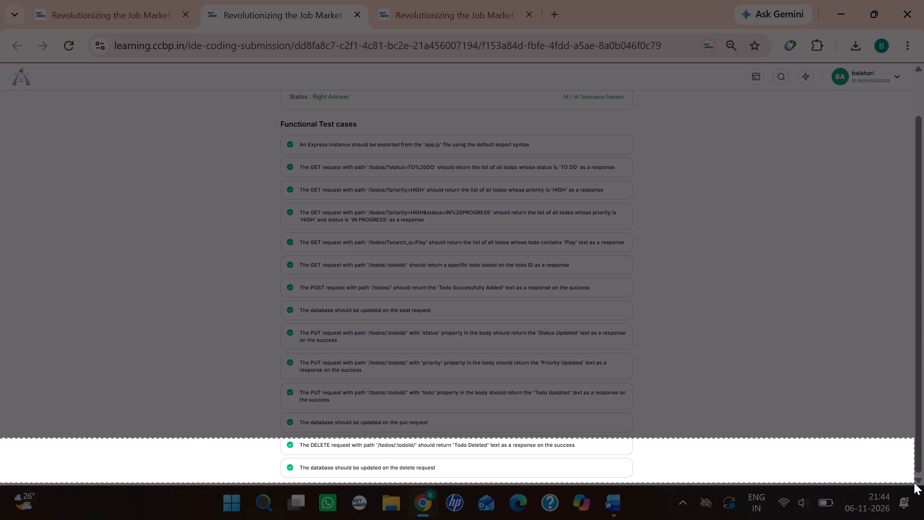
key("ctrl+c")
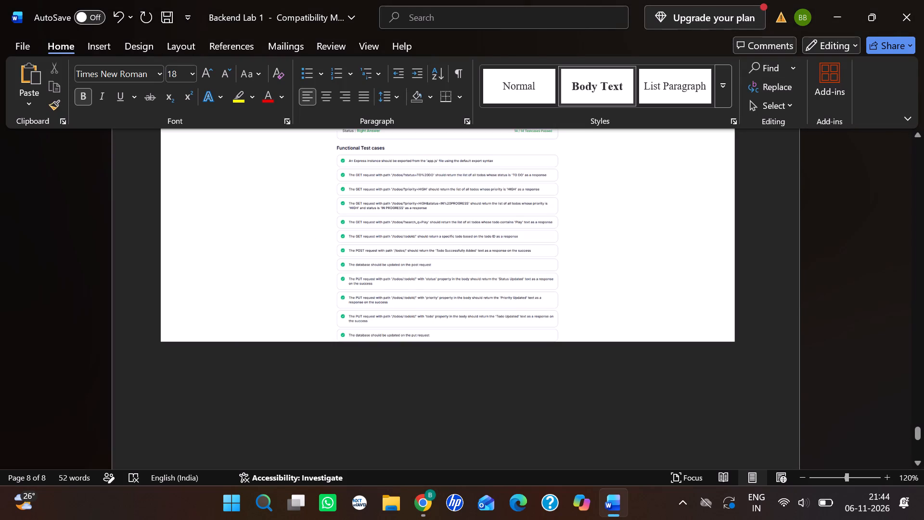
left_click(199, 363)
key("ctrl+v")
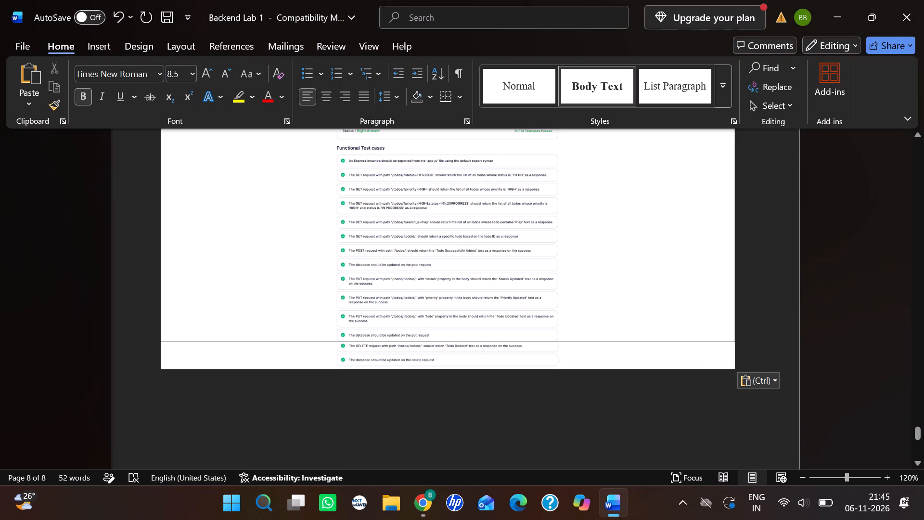
left_click(465, 417)
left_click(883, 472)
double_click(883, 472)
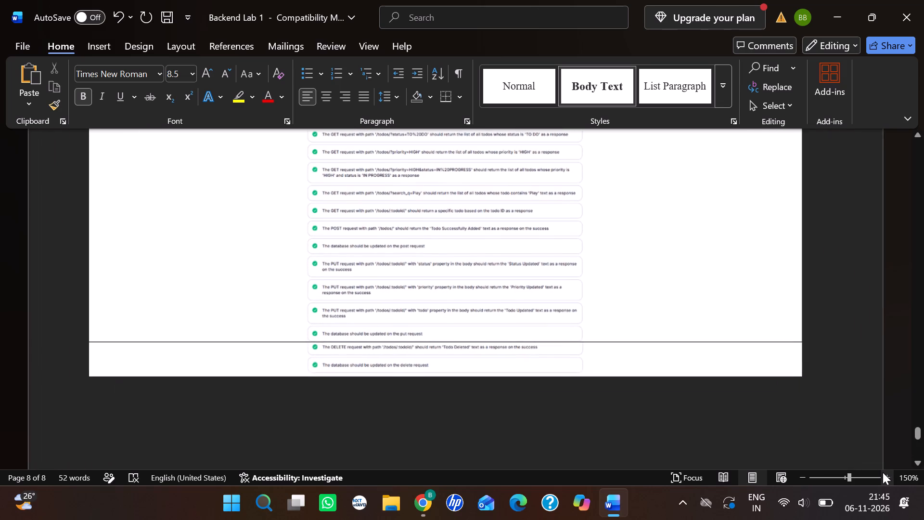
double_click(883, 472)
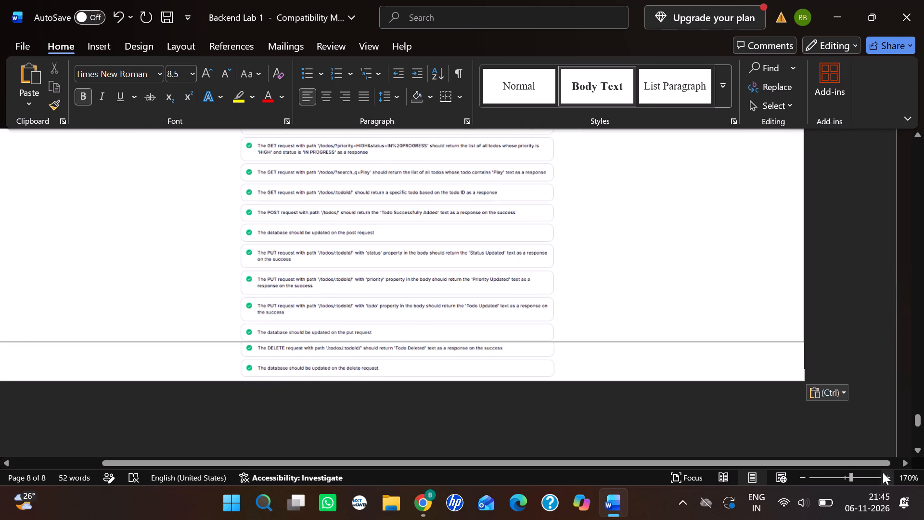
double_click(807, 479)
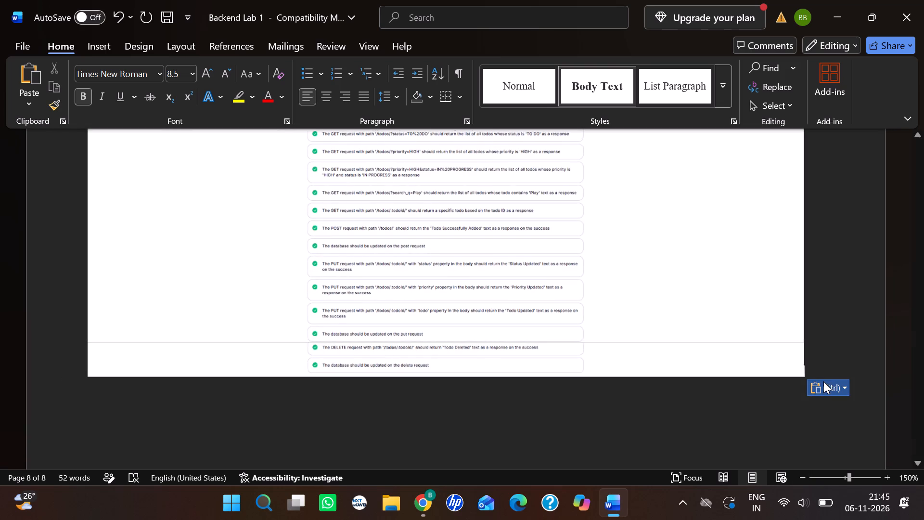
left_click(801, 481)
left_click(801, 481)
Copy the "Submission Details:" heading from the Player Match Scores section and paste it below the Todo Application heading.
scroll(732, 379, "up", 1)
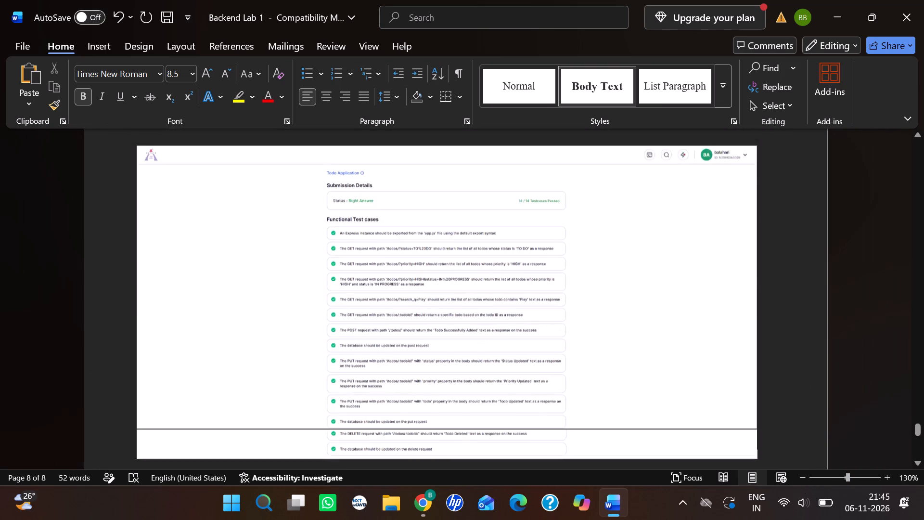
scroll(732, 379, "up", 1)
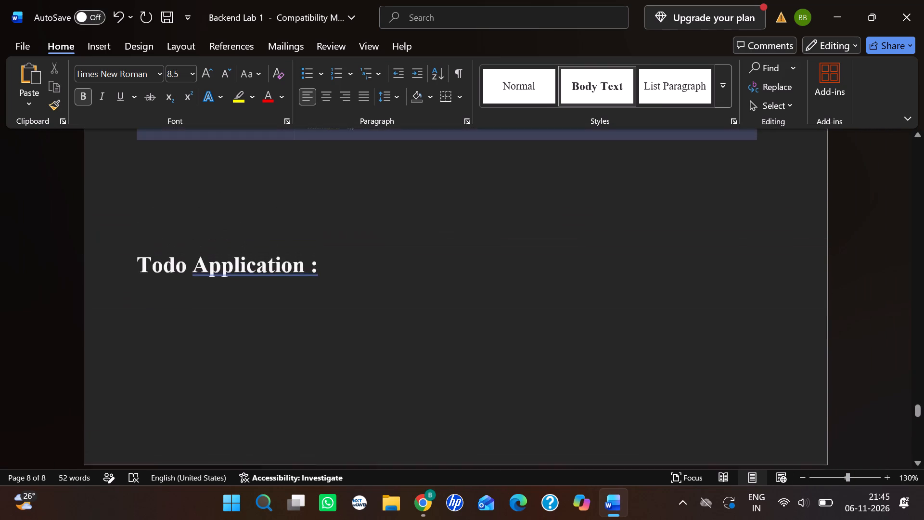
scroll(732, 379, "up", 1)
scroll(449, 302, "up", 3)
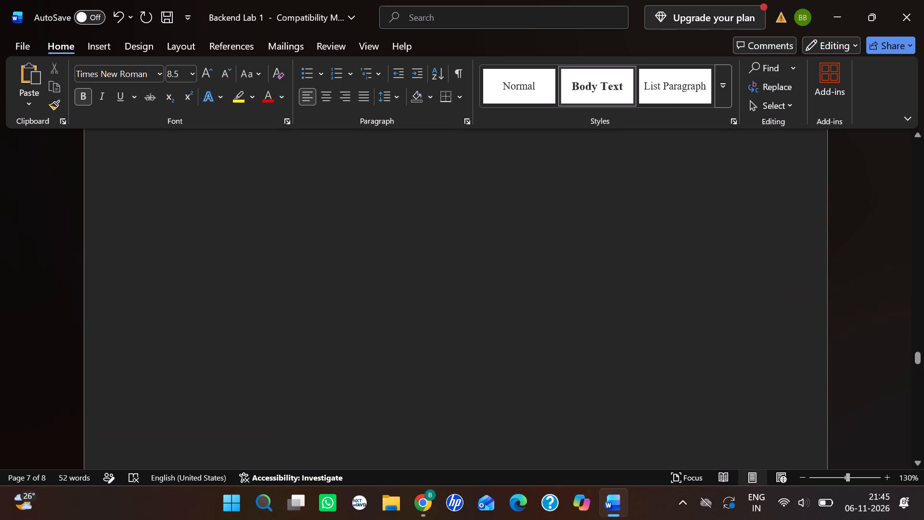
scroll(449, 302, "up", 5)
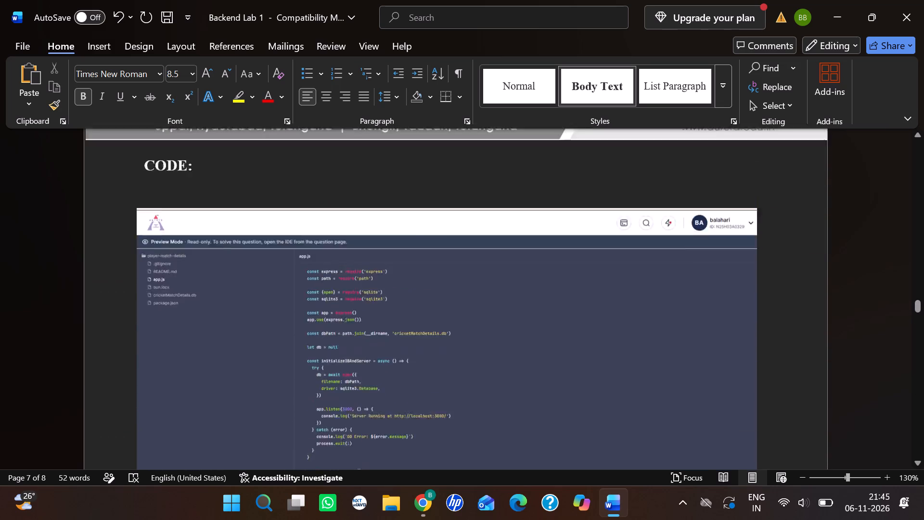
scroll(449, 302, "up", 3)
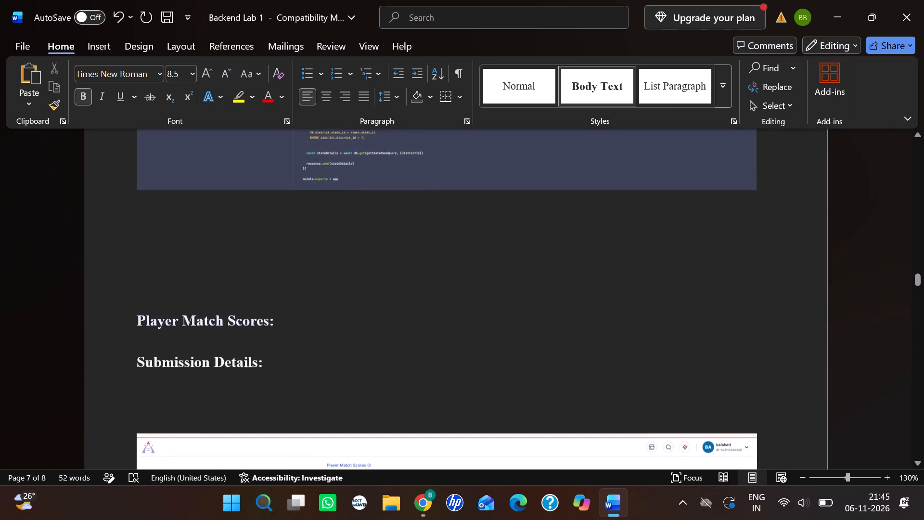
left_click_drag(266, 358, 141, 367)
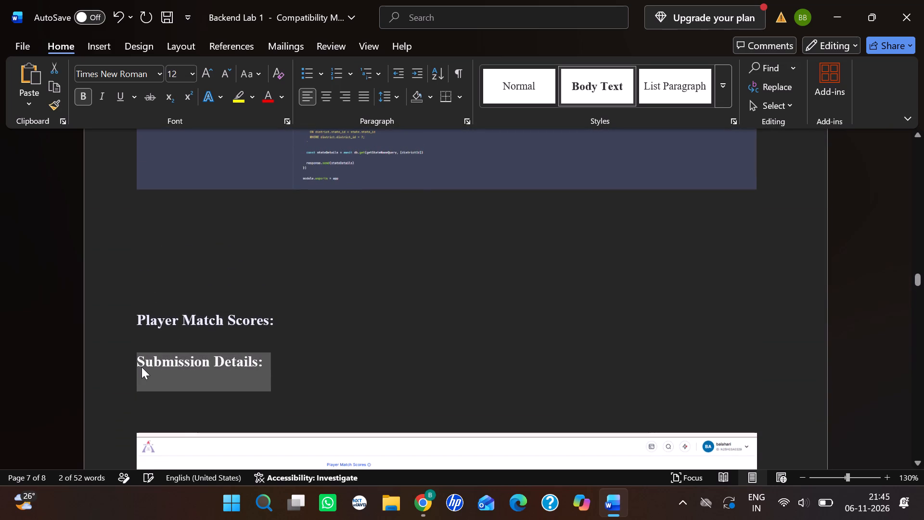
key("ctrl+c")
left_click(384, 375)
scroll(384, 375, "down", 2)
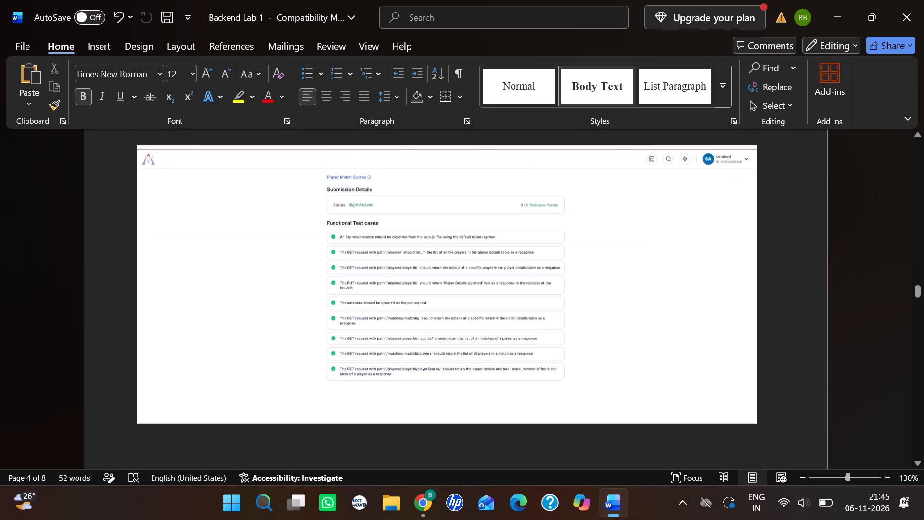
scroll(384, 375, "down", 6)
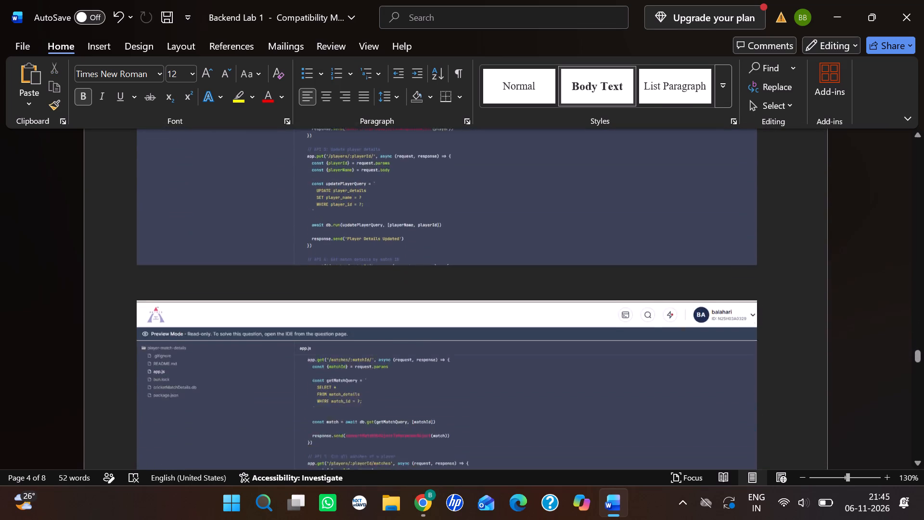
scroll(384, 375, "down", 5)
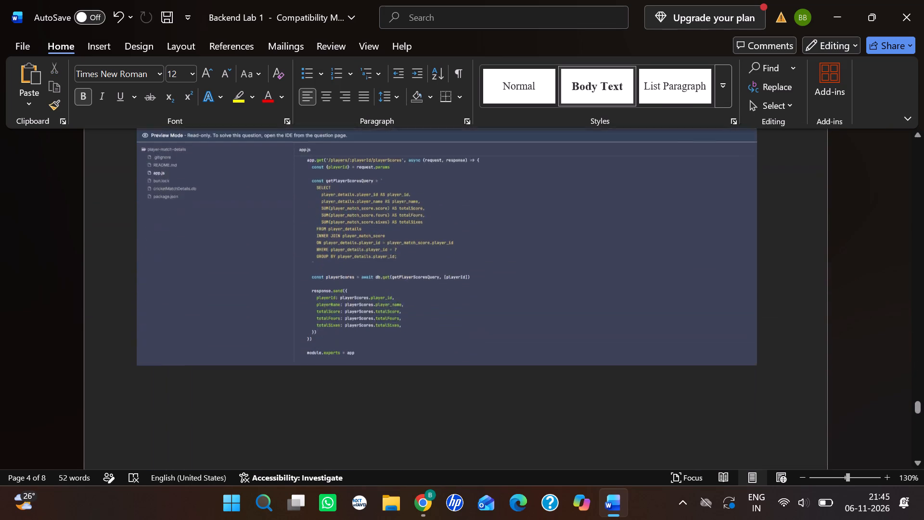
scroll(384, 375, "down", 2)
left_click(340, 271)
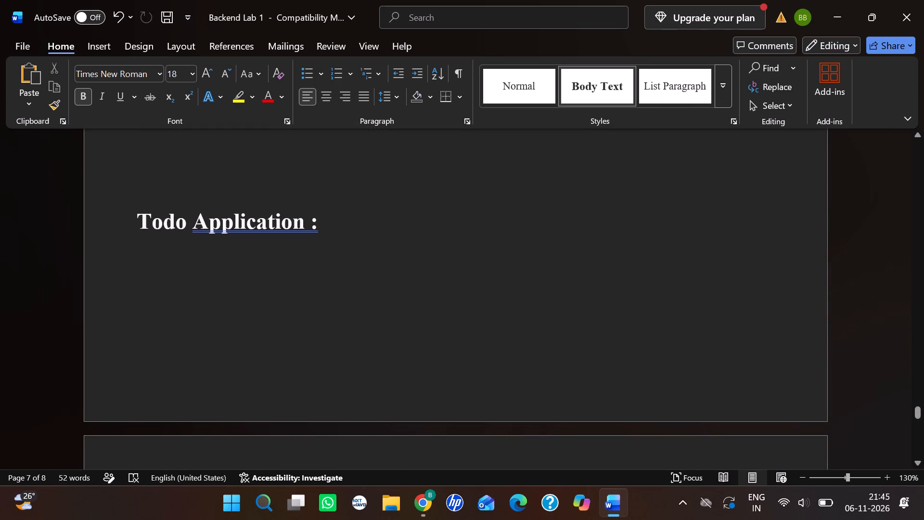
key("ctrl+v")
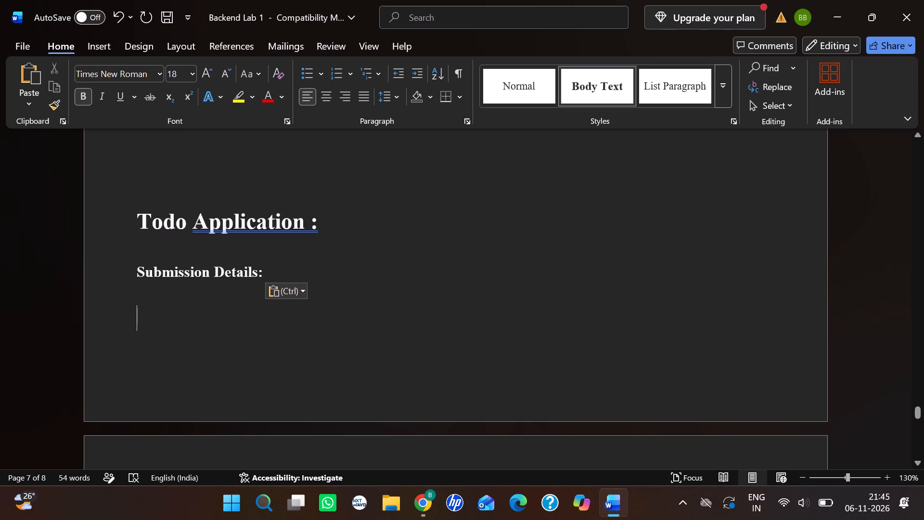
Set the font size of the pasted "Submission Details:" heading under Todo Application to 16.
left_click_drag(268, 271, 142, 266)
left_click(242, 217)
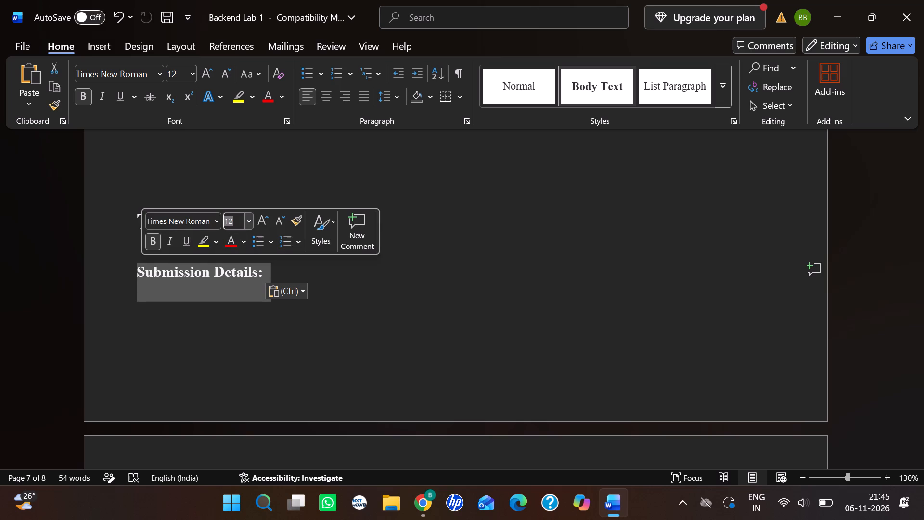
left_click(247, 216)
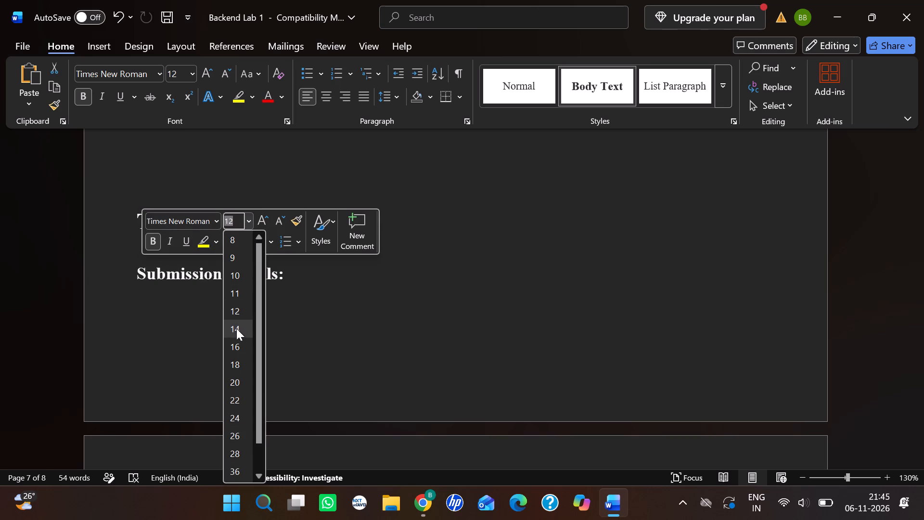
left_click(237, 348)
left_click(312, 329)
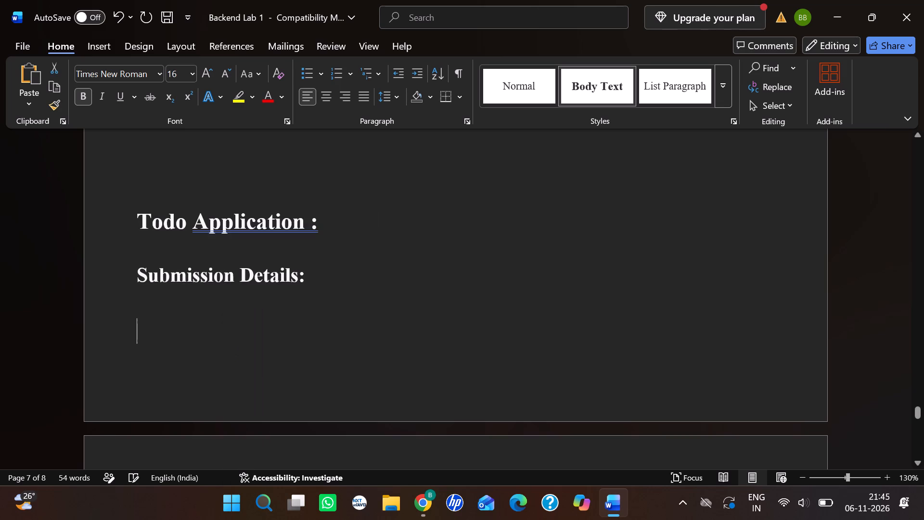
Correct the spacing in the Todo Application heading, removing the space before the colon so it reads "Todo Application:".
left_click(203, 231)
key("Left")
key("BackSpace")
key("space")
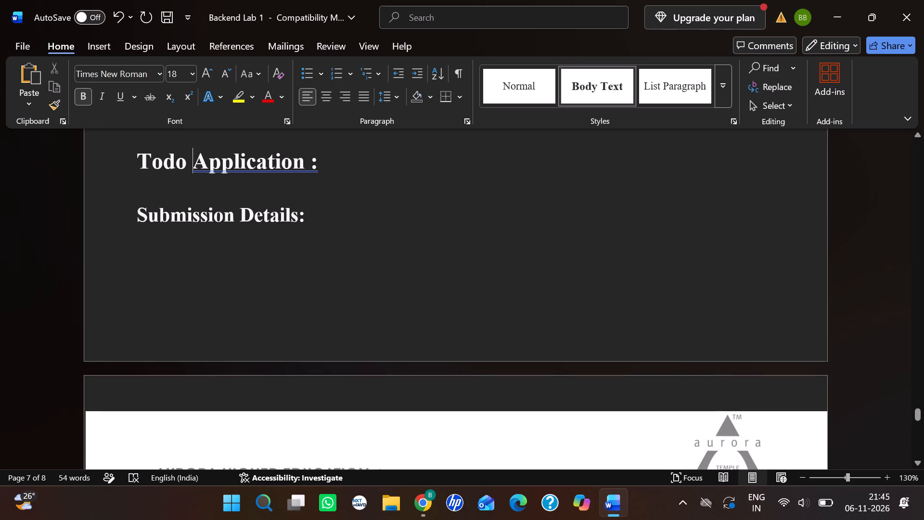
left_click(310, 167)
key("BackSpace")
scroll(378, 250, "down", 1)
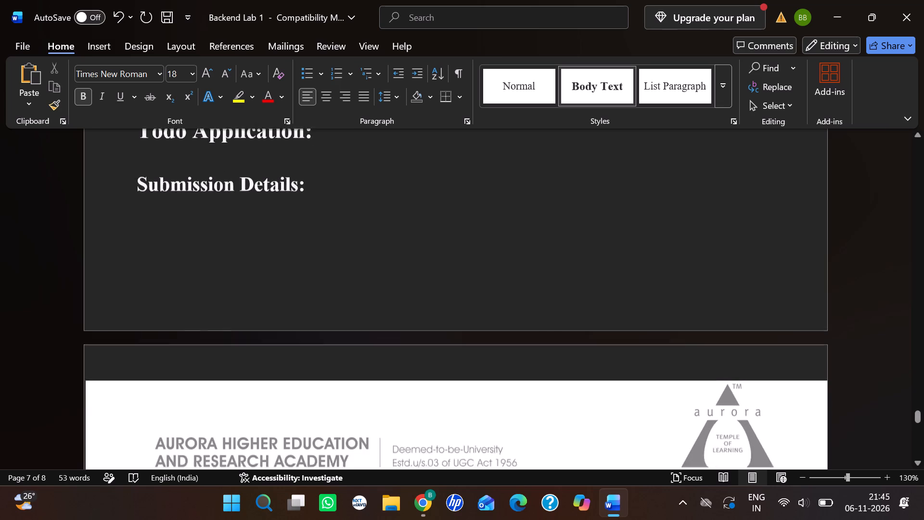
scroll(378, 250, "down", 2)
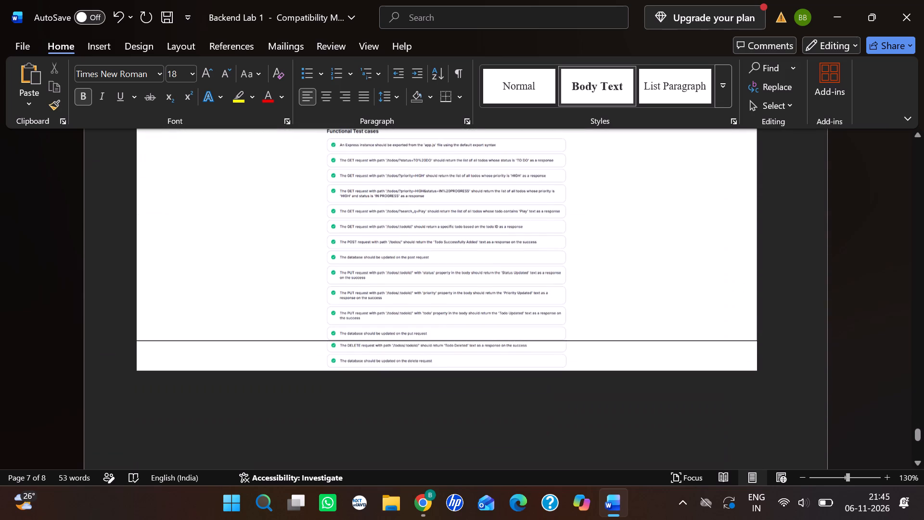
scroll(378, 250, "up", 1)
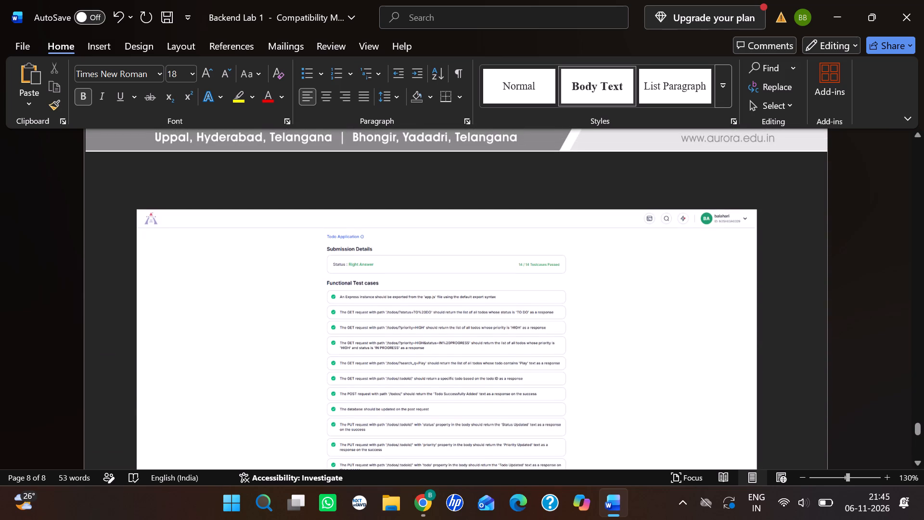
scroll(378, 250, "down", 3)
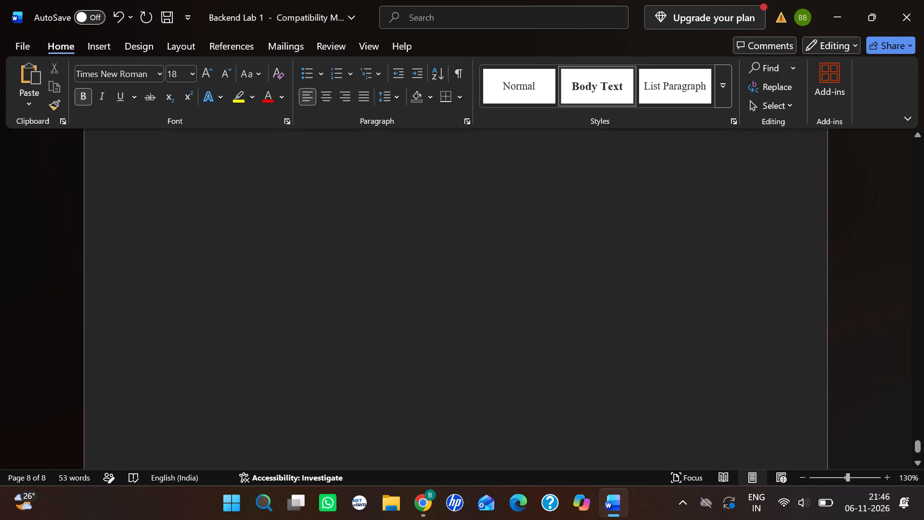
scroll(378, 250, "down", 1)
In Chrome, close the existing Todo Application code preview and reopen it from the question's submissions page.
left_click(435, 9)
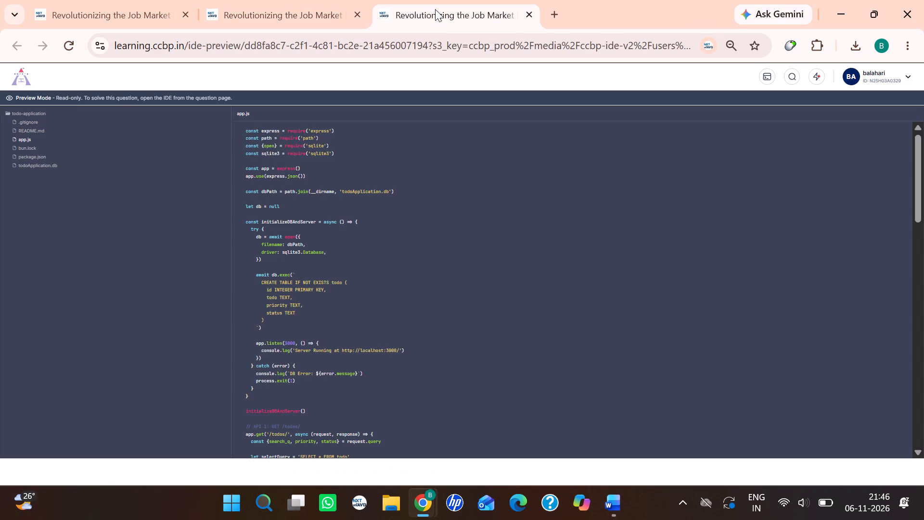
scroll(430, 221, "up", 2)
left_click(527, 11)
left_click(154, 2)
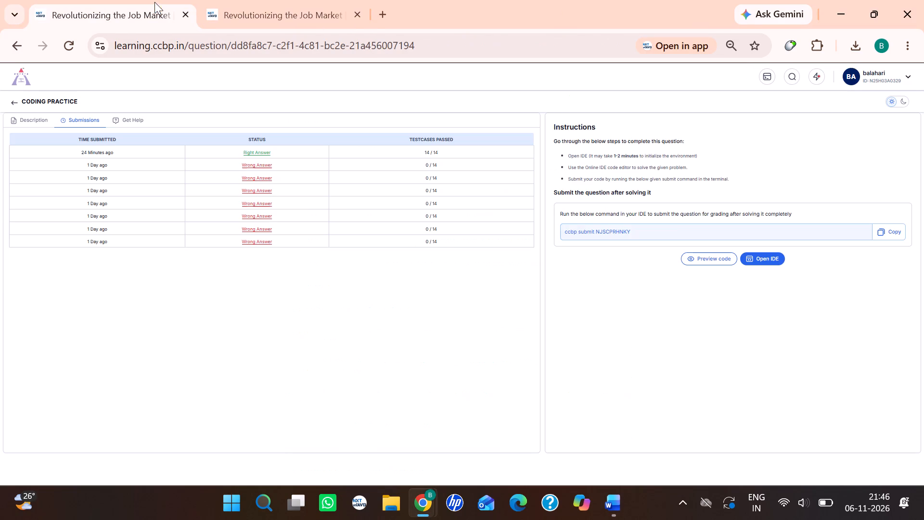
left_click(700, 266)
left_click(709, 263)
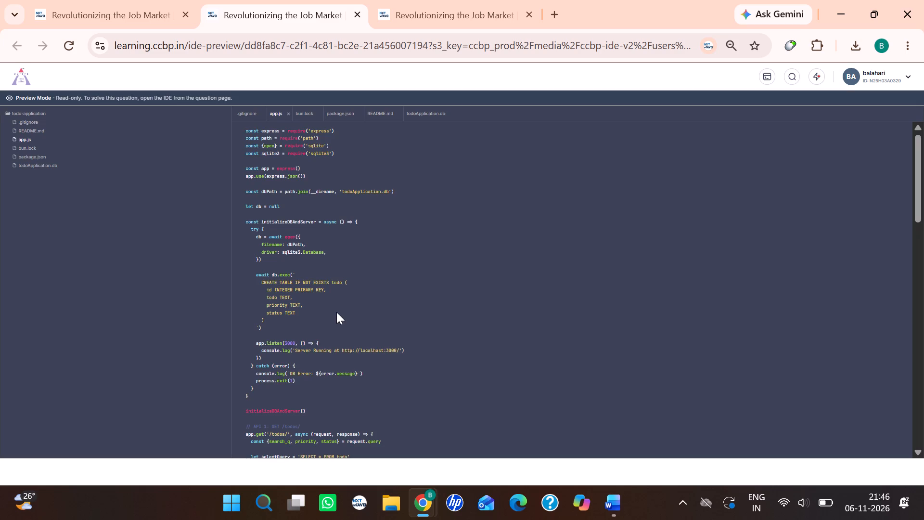
Snip the Todo Application code preview showing the beginning of app.js and copy the screenshot.
scroll(336, 312, "down", 2)
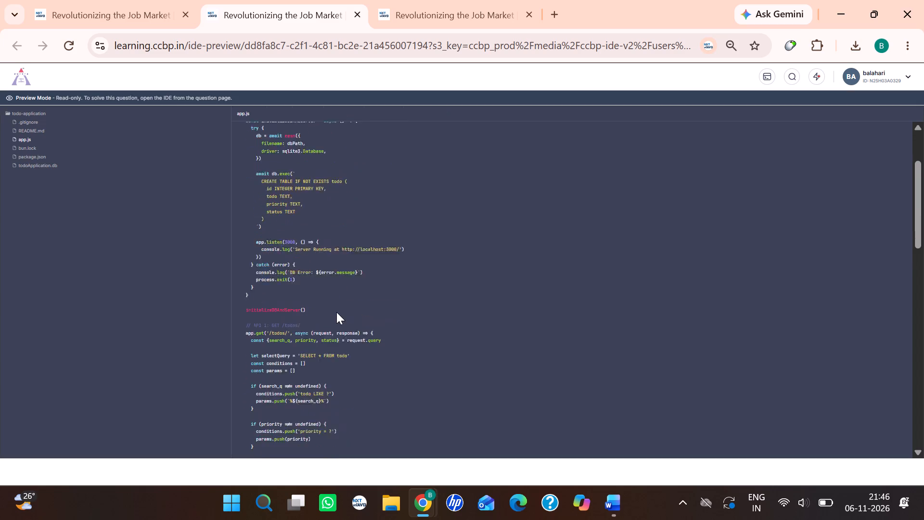
scroll(336, 312, "down", 3)
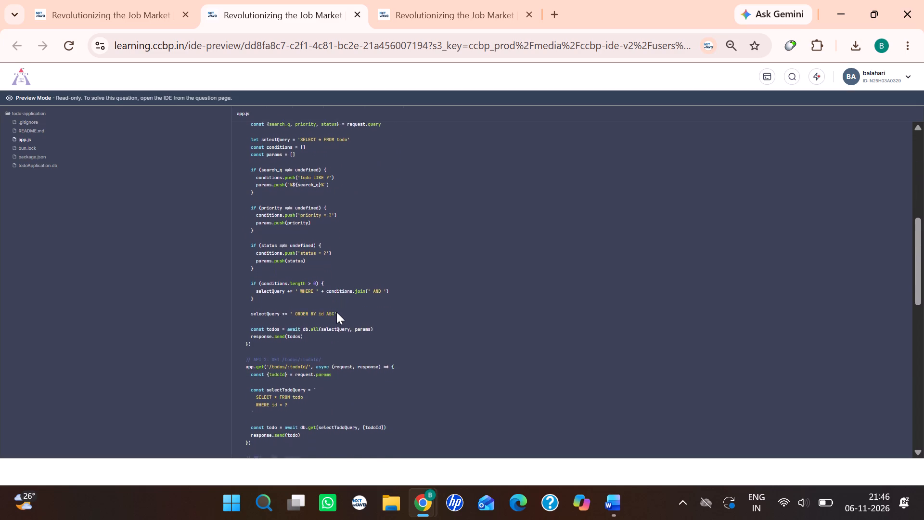
scroll(336, 312, "down", 4)
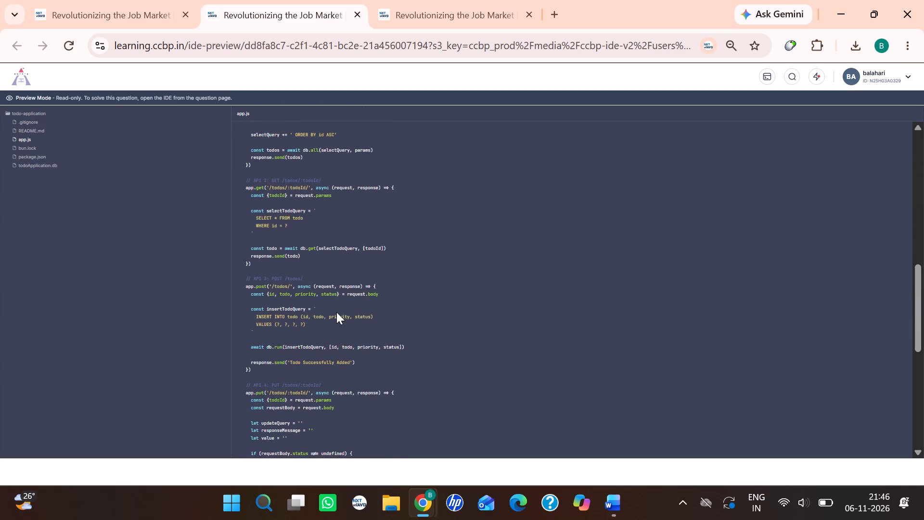
scroll(336, 312, "down", 5)
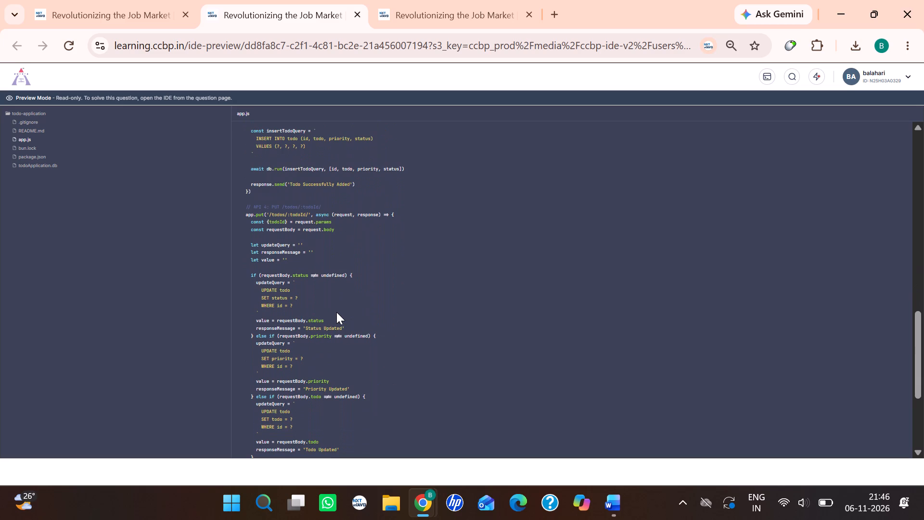
scroll(336, 312, "down", 5)
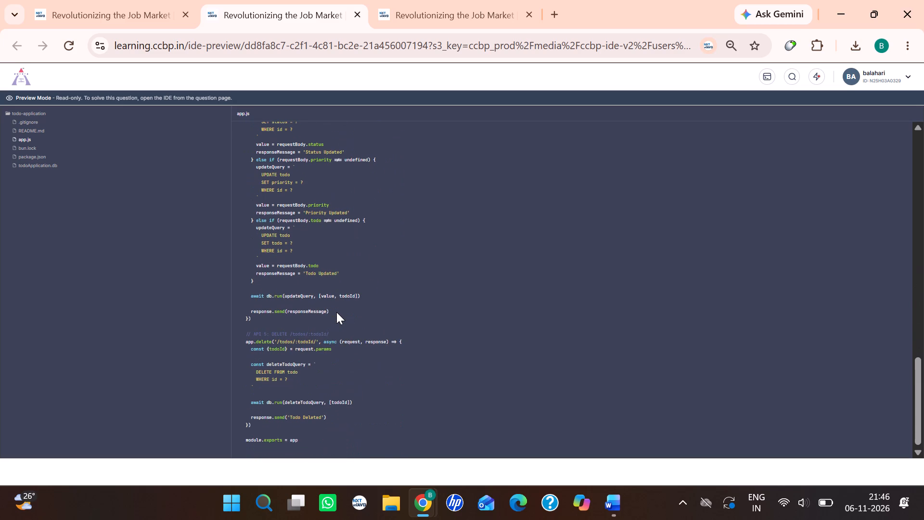
scroll(336, 312, "up", 12)
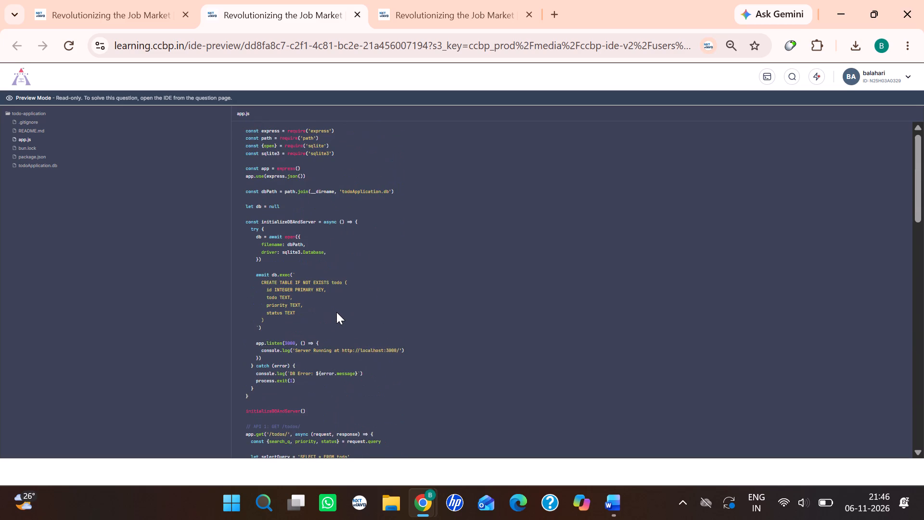
key("Print")
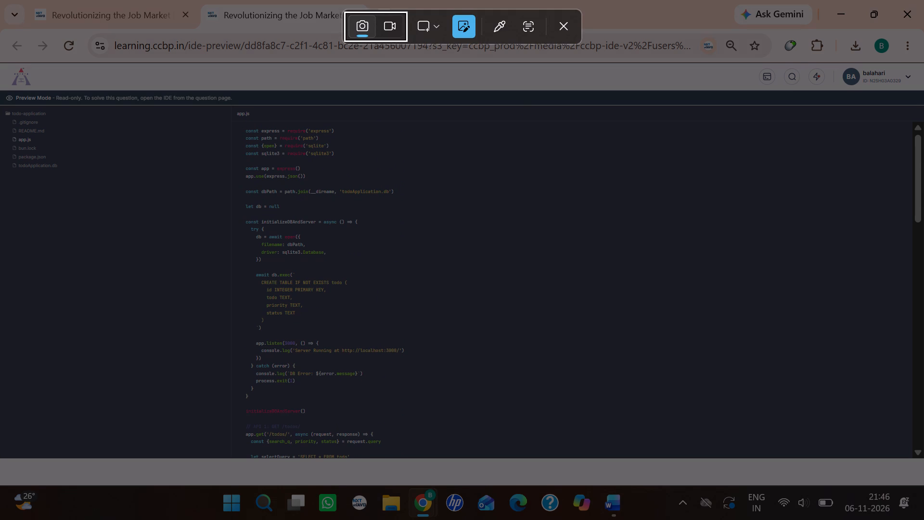
left_click_drag(0, 59, 664, 451)
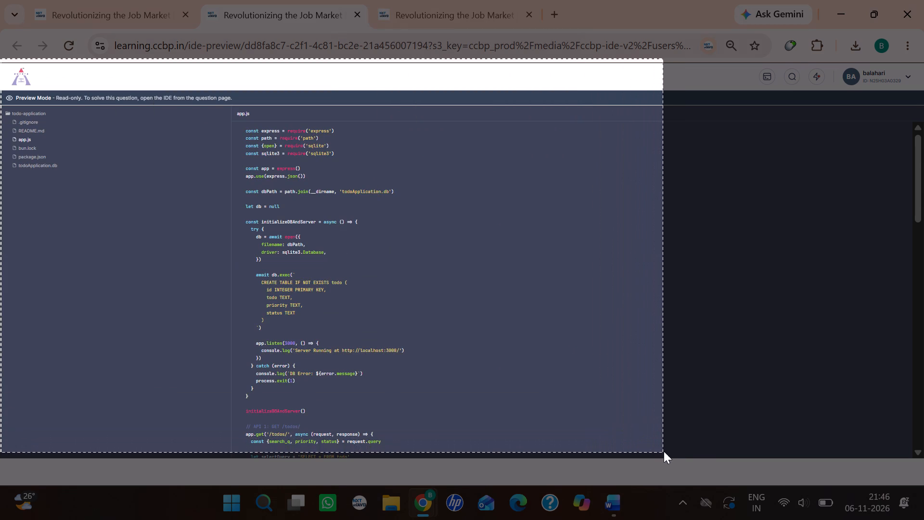
left_click_drag(664, 451, 863, 457)
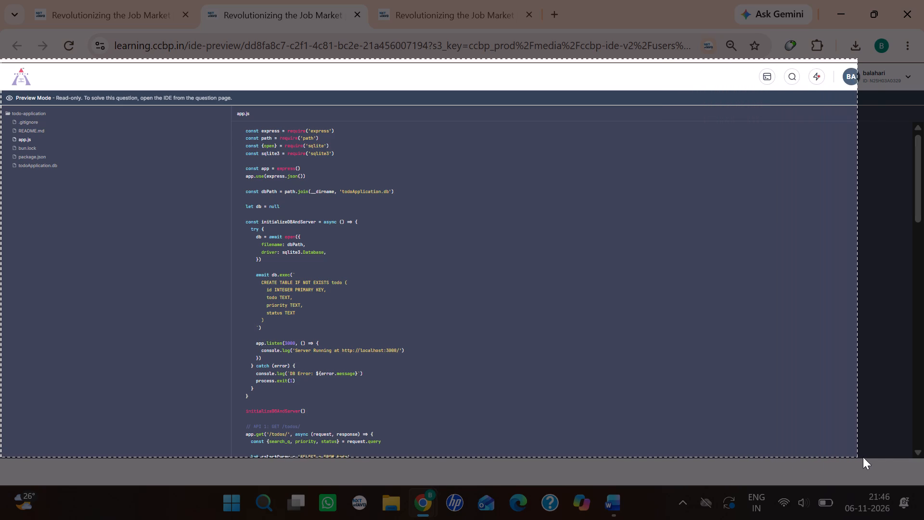
left_click_drag(863, 457, 911, 452)
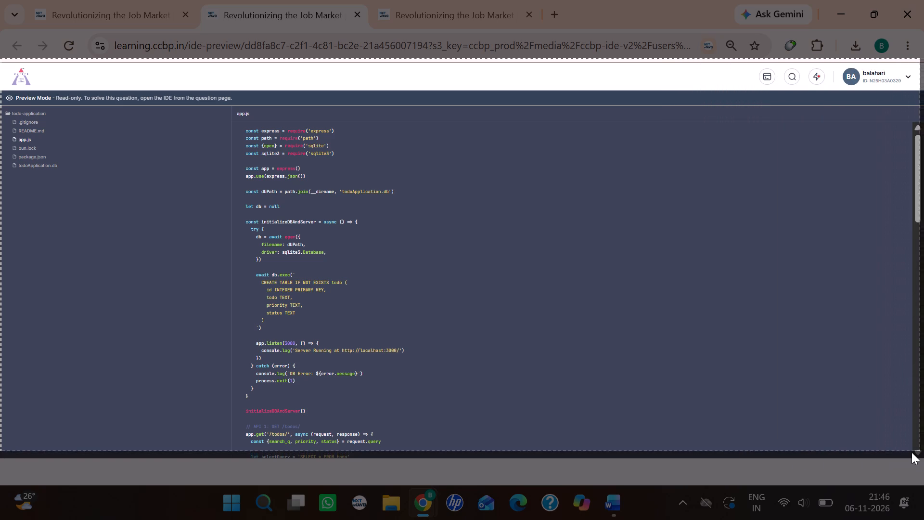
left_click_drag(911, 452, 910, 451)
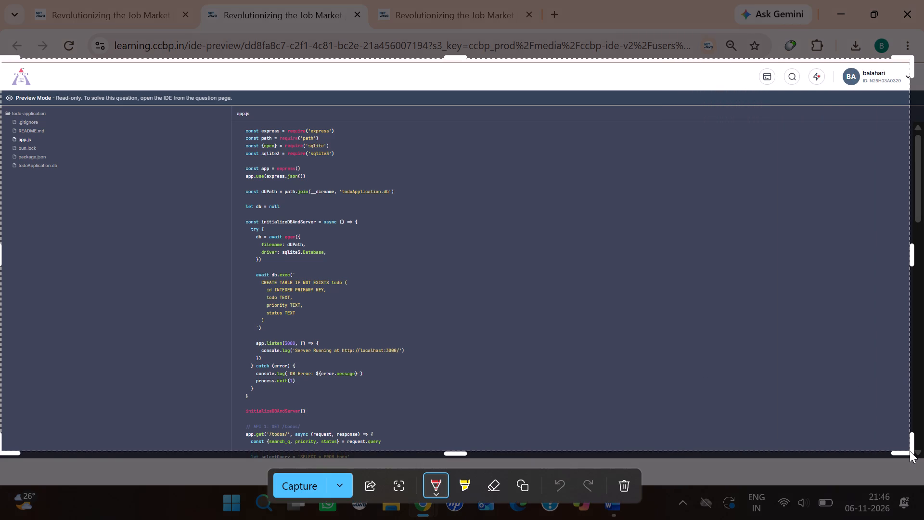
key("ctrl+c")
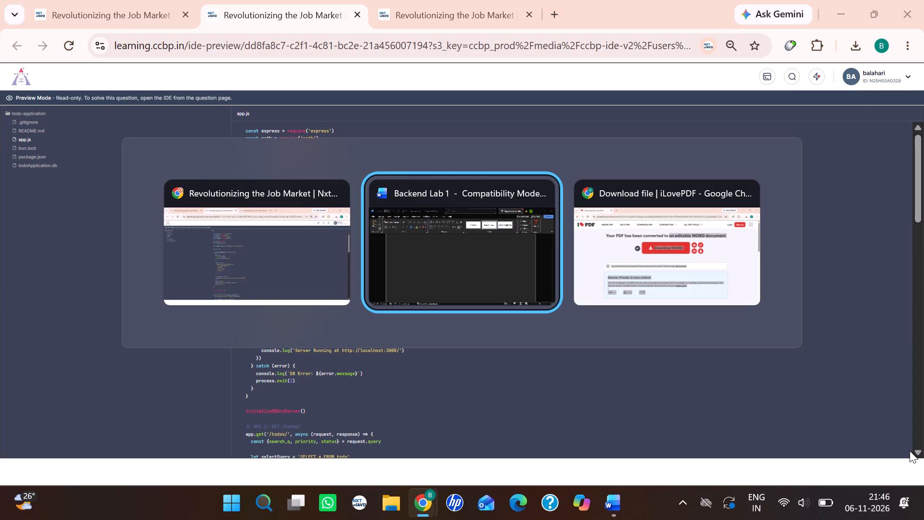
In Word, add the heading "CODE:" a few blank lines below the Todo Application submission screenshot.
scroll(333, 336, "up", 1)
left_click(264, 327)
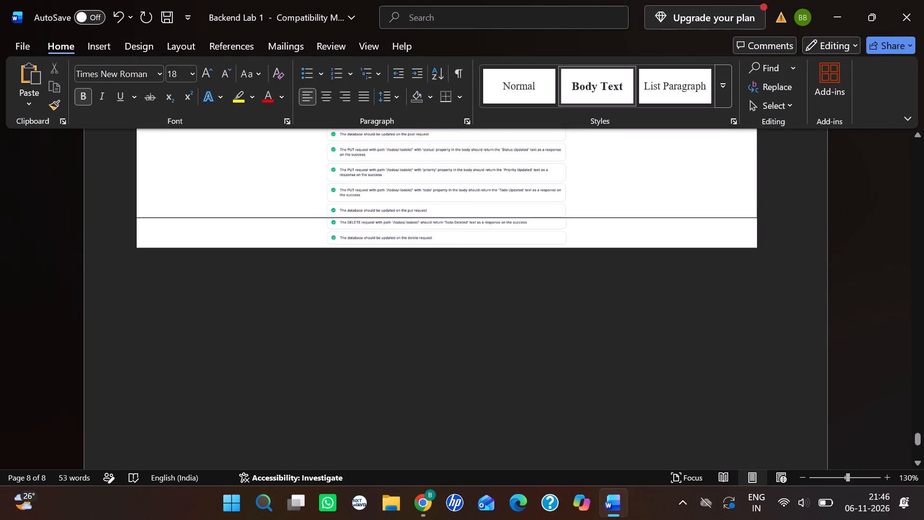
left_click(773, 240)
key("Return")
key("Return")
key("Return")
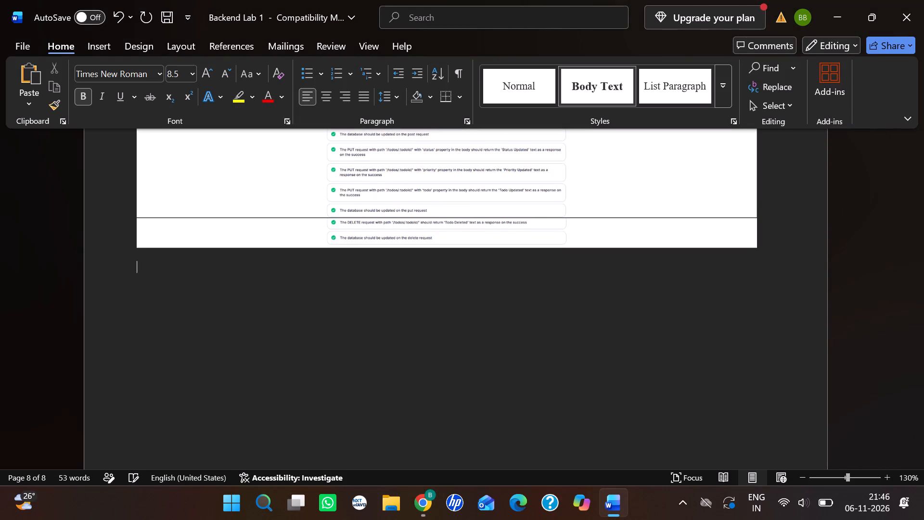
key("Return")
key("Return")
key("Return")
type("CODE")
key("shift+colon")
Paste the copied app.js screenshot below the "CODE:" heading, leaving blank lines between them.
key("Return")
key("Return")
key("Return")
key("v")
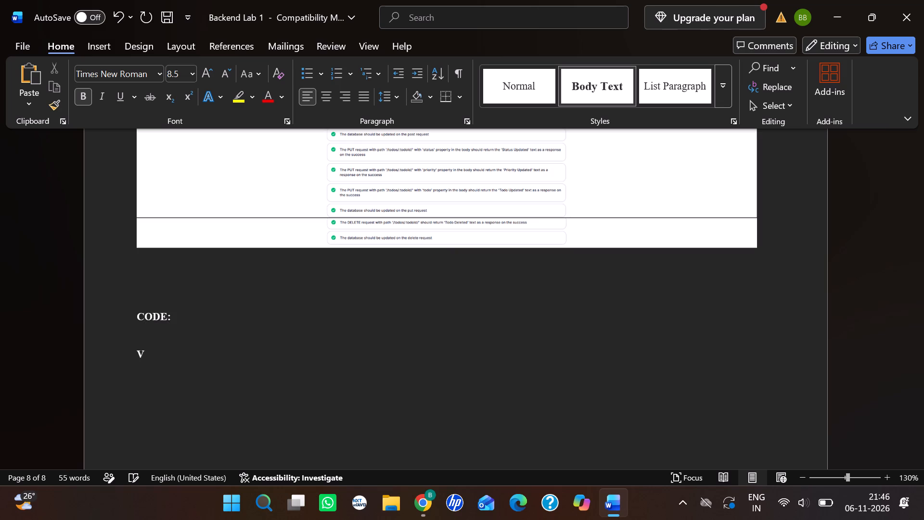
key("BackSpace")
key("ctrl+v")
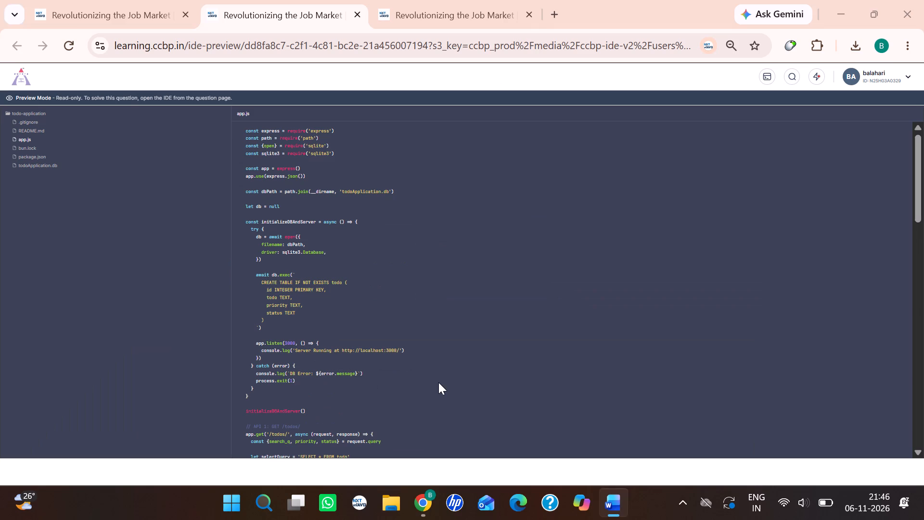
In Chrome, snip the app.js section from the "let selectQuery" line through API 2 and copy the screenshot.
scroll(482, 364, "down", 3)
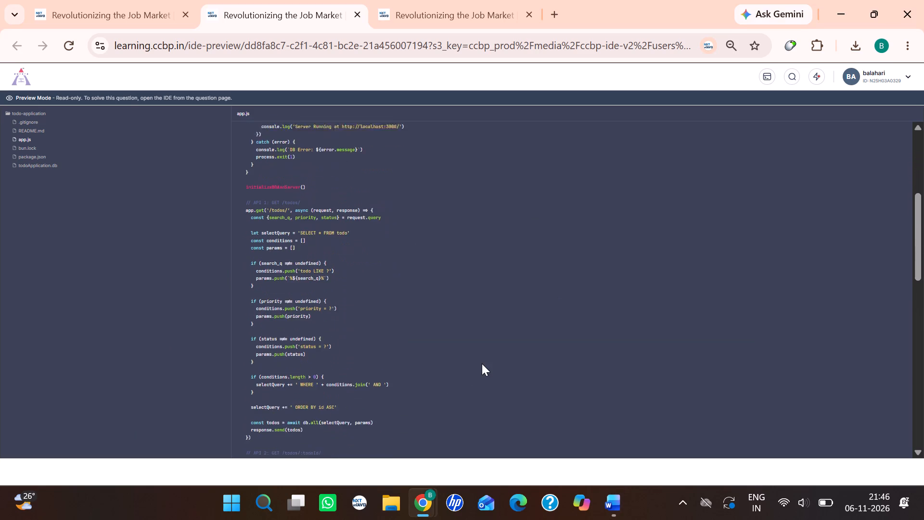
scroll(482, 364, "down", 3)
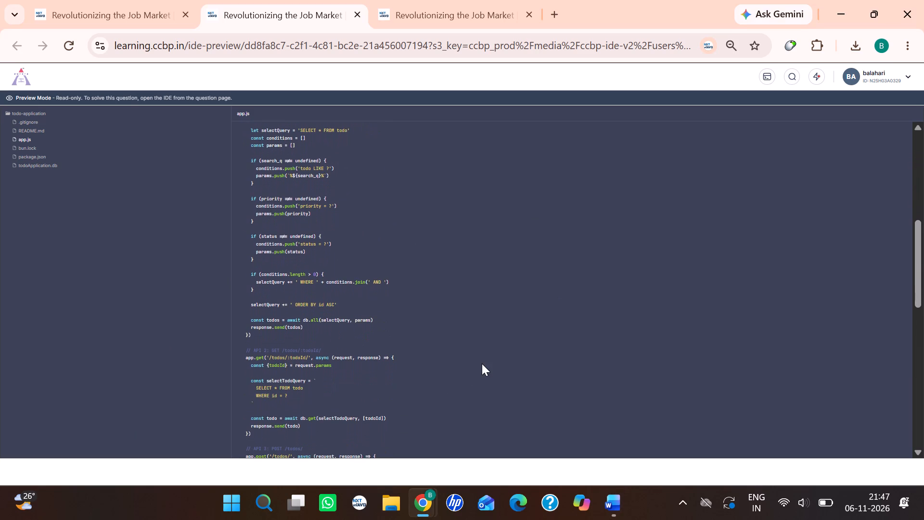
scroll(482, 364, "down", 1)
key("Print")
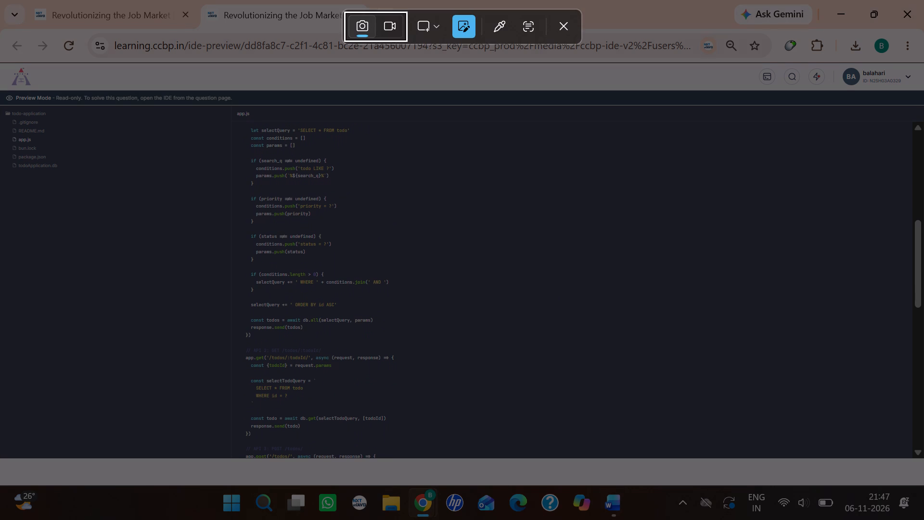
left_click_drag(0, 65, 641, 429)
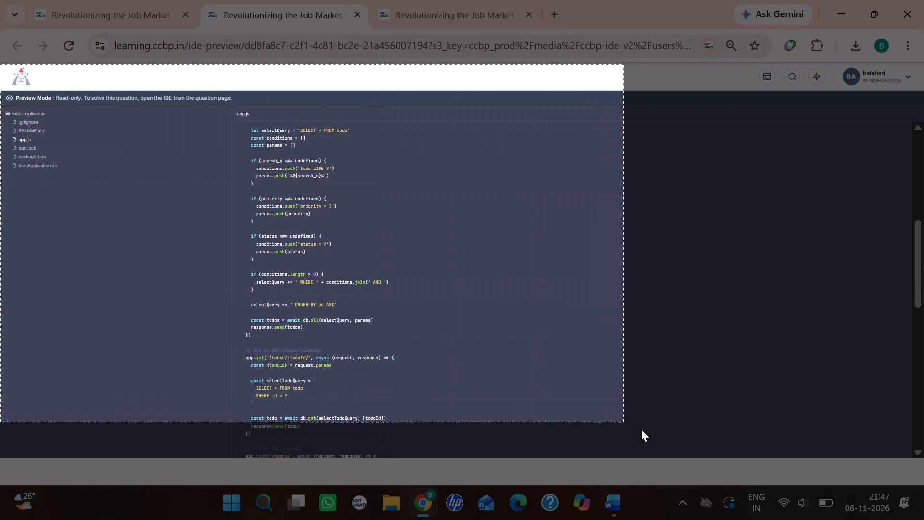
left_click_drag(641, 429, 768, 463)
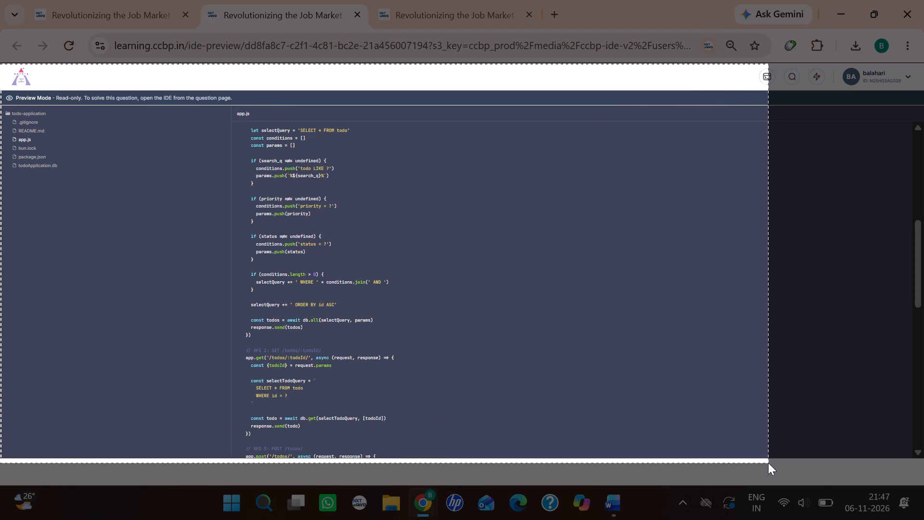
left_click_drag(768, 463, 923, 461)
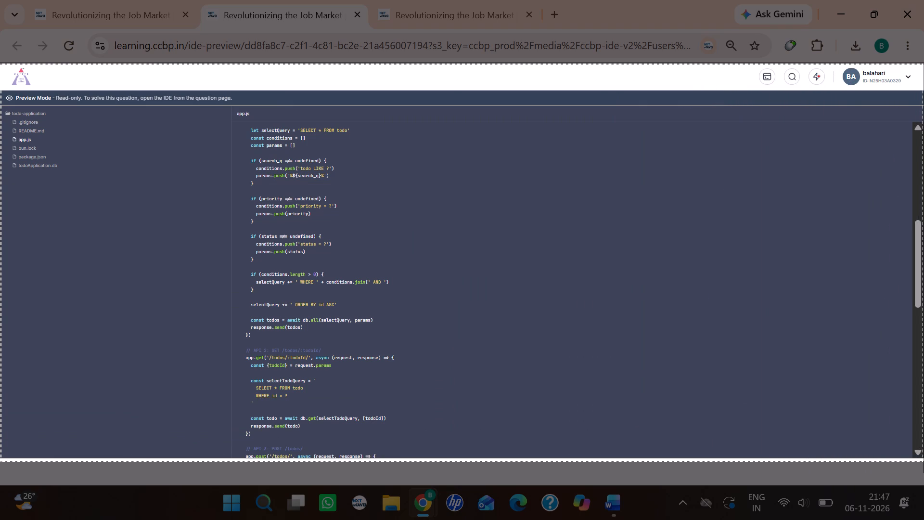
left_click_drag(923, 461, 911, 461)
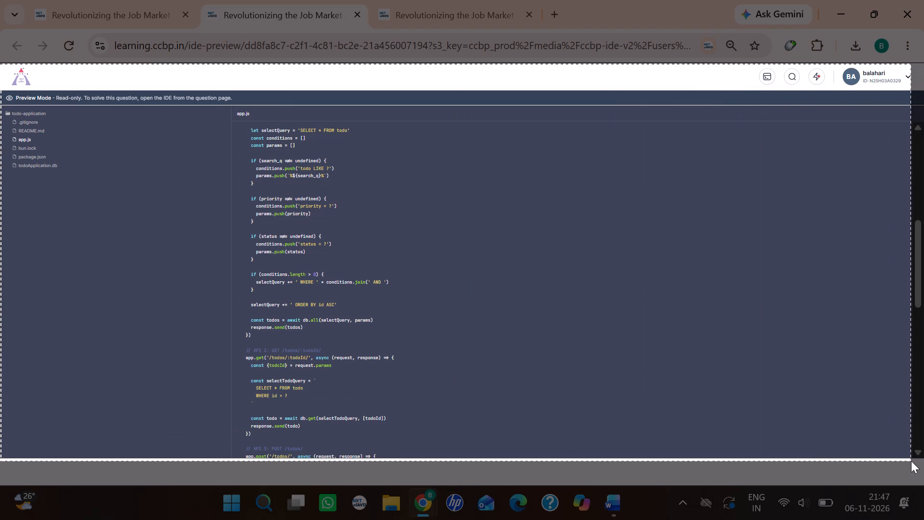
left_click_drag(911, 461, 911, 461)
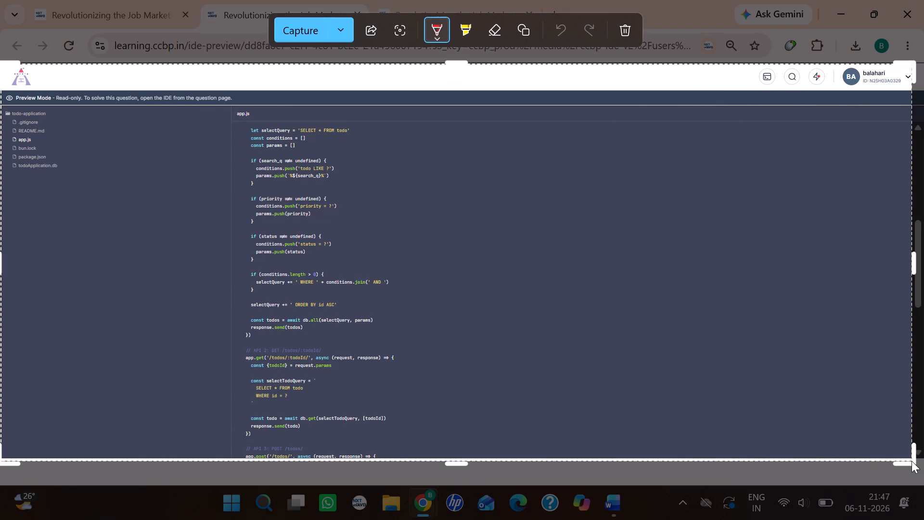
key("ctrl+c")
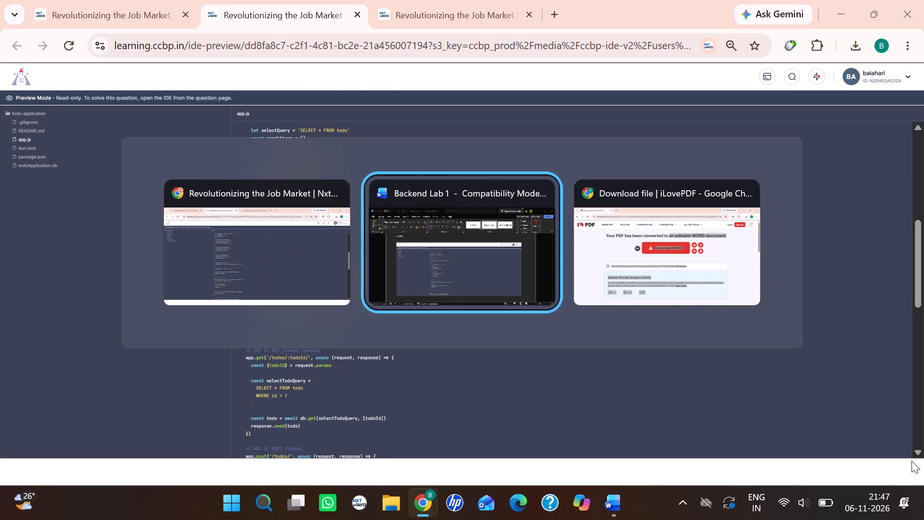
In Word, paste the second app.js screenshot a few blank lines below the first code screenshot.
scroll(579, 446, "down", 1)
left_click(593, 411)
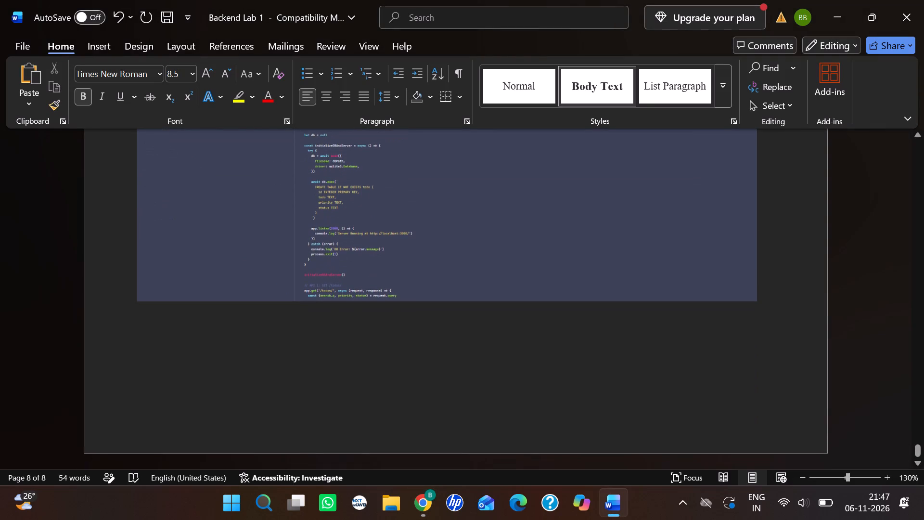
key("Return")
key("Return")
key("Return")
key("Return")
key("ctrl+v")
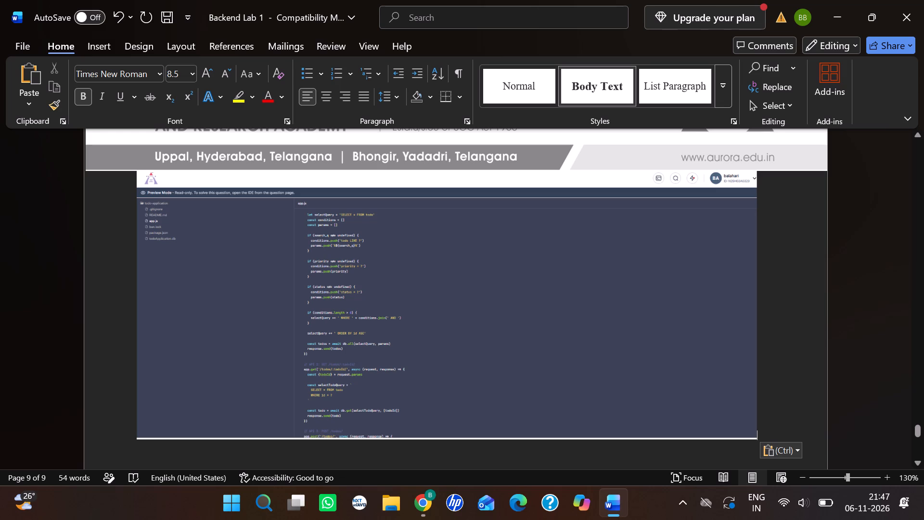
Insert blank lines before the second code screenshot to move it clear of the Aurora letterhead on page 9.
scroll(570, 225, "up", 1)
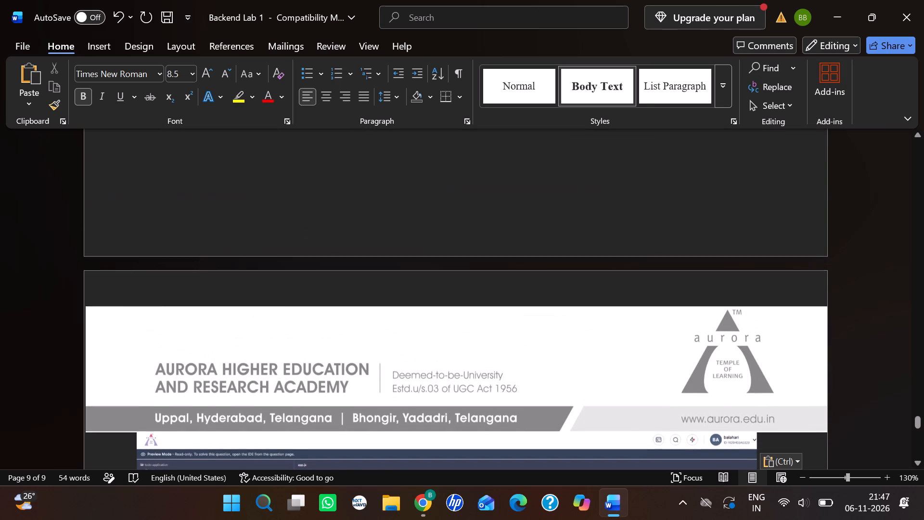
left_click(544, 218)
key("Return")
key("Return")
key("Return")
key("Return")
key("Return")
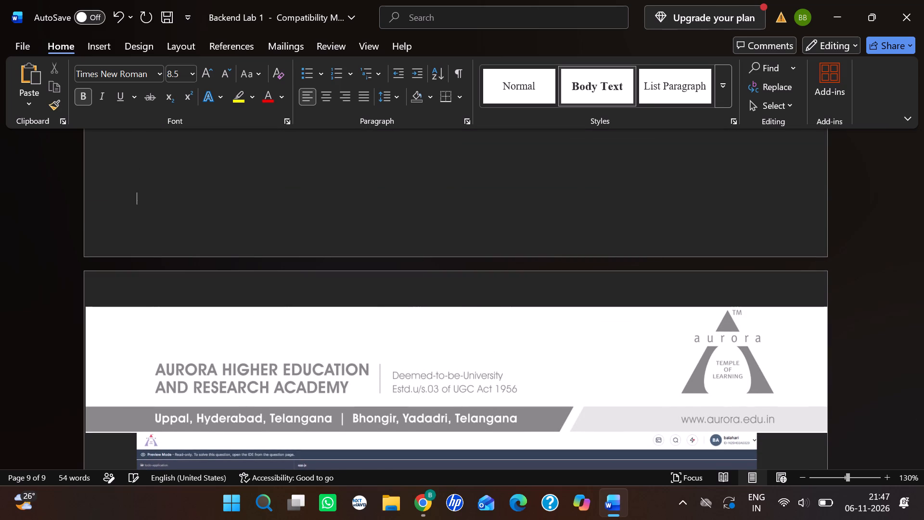
key("Return")
key("Return")
key("Return")
key("Return")
key("Return")
key("Return")
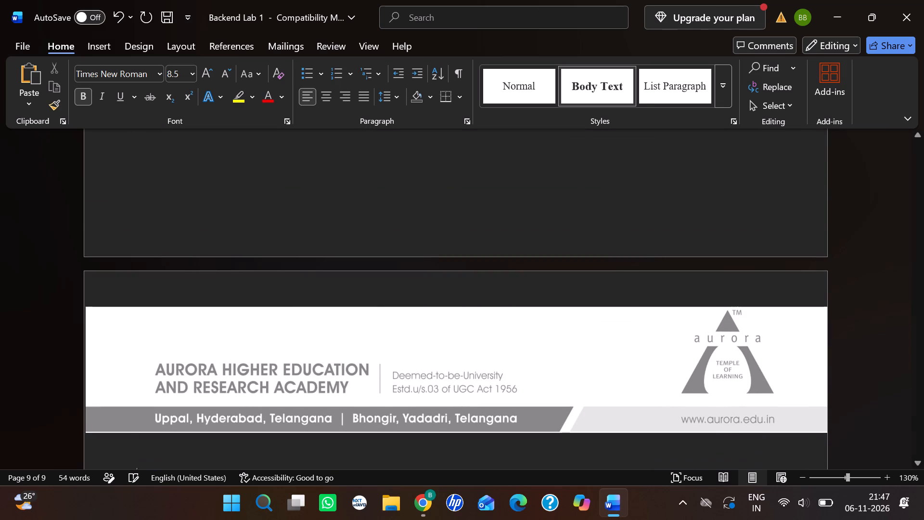
scroll(593, 277, "down", 2)
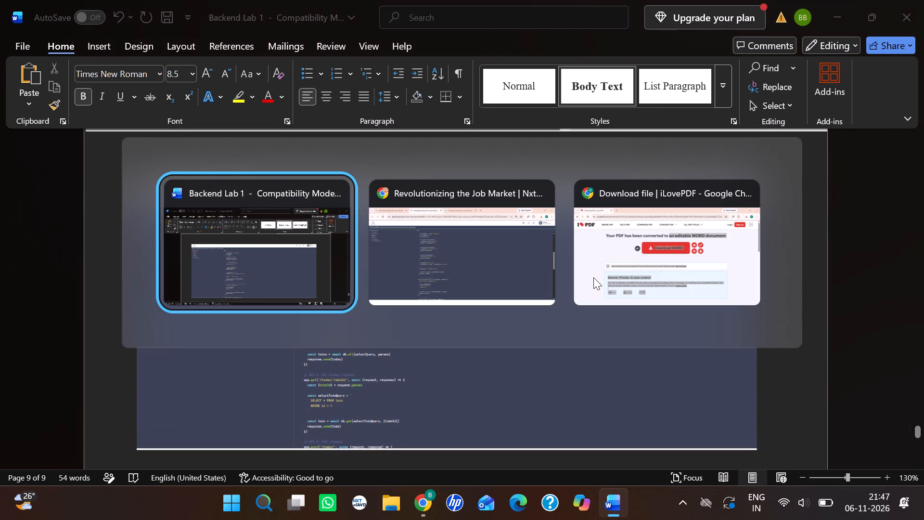
In Chrome, snip the app.js section from the app.post handler through the todo branch of API 4 and copy the screenshot.
scroll(488, 271, "down", 1)
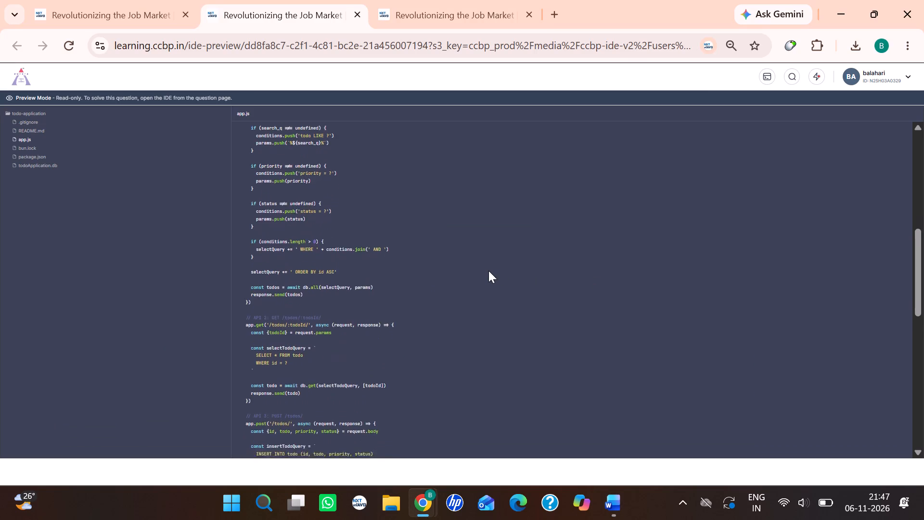
scroll(488, 271, "down", 2)
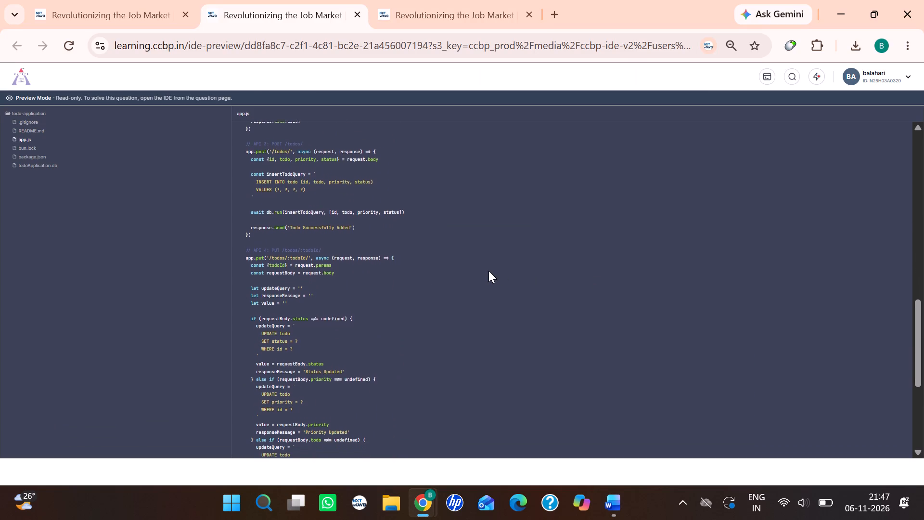
scroll(488, 271, "down", 2)
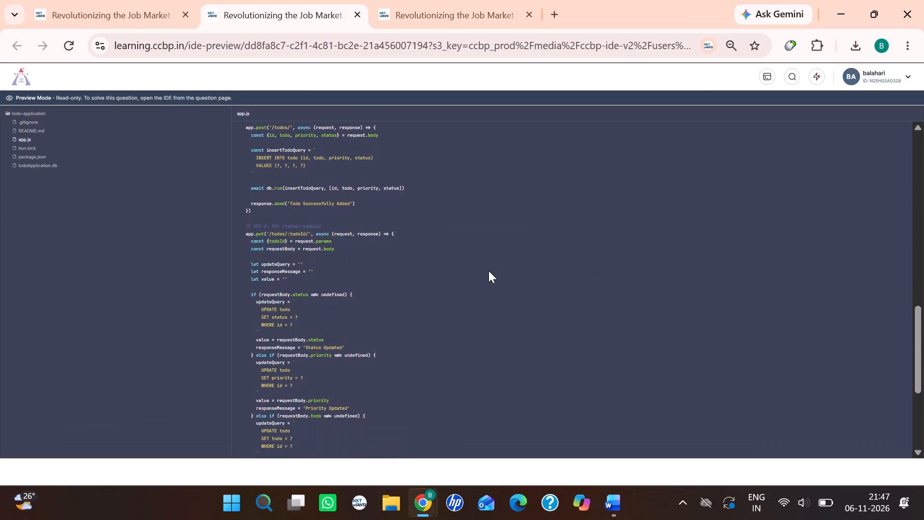
key("Print")
left_click_drag(0, 61, 878, 445)
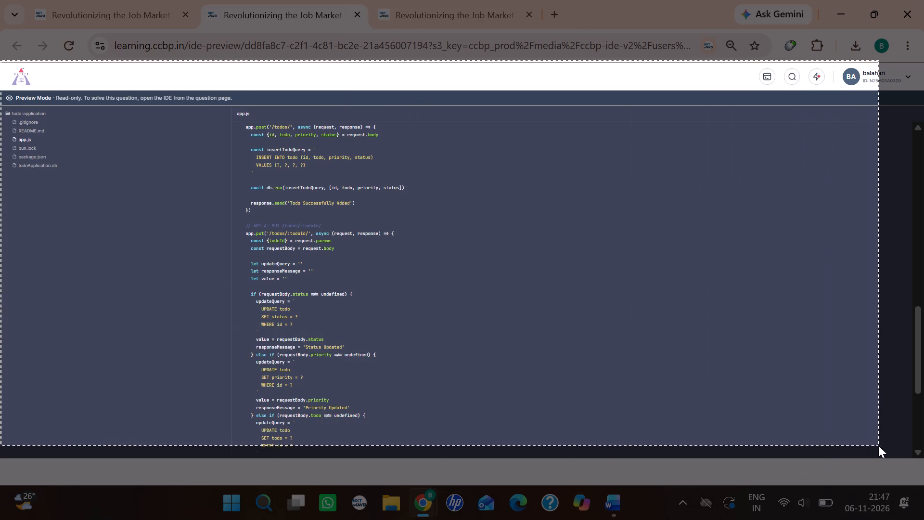
left_click_drag(878, 445, 913, 453)
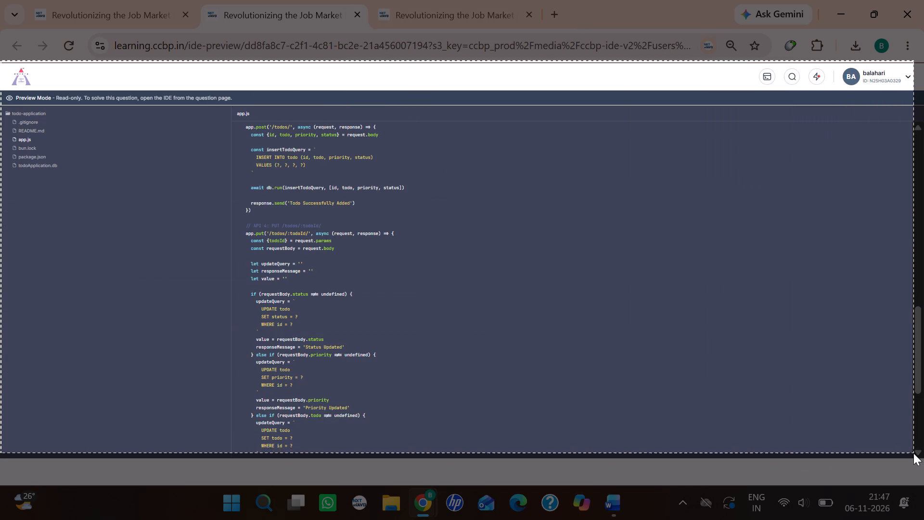
left_click_drag(913, 453, 912, 455)
key("ctrl+c")
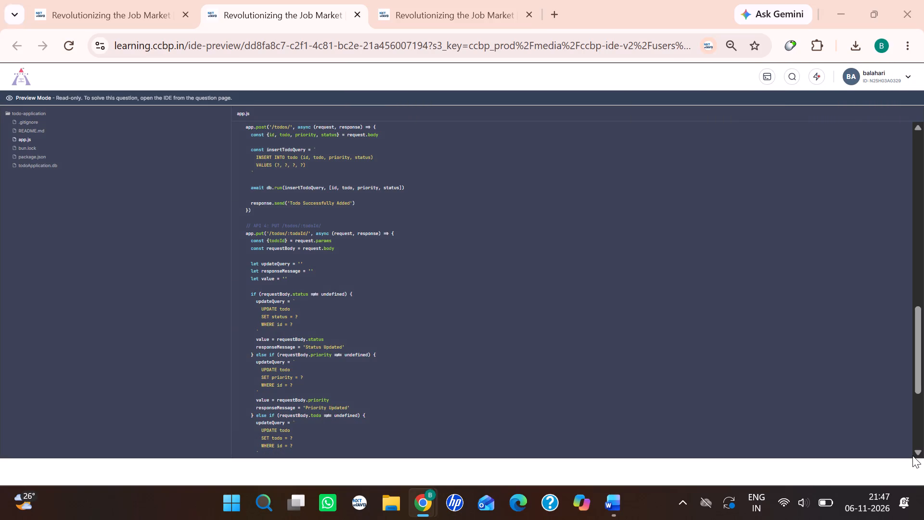
In Word, paste the third app.js screenshot below the second code screenshot, leaving blank lines between them.
scroll(650, 461, "down", 1)
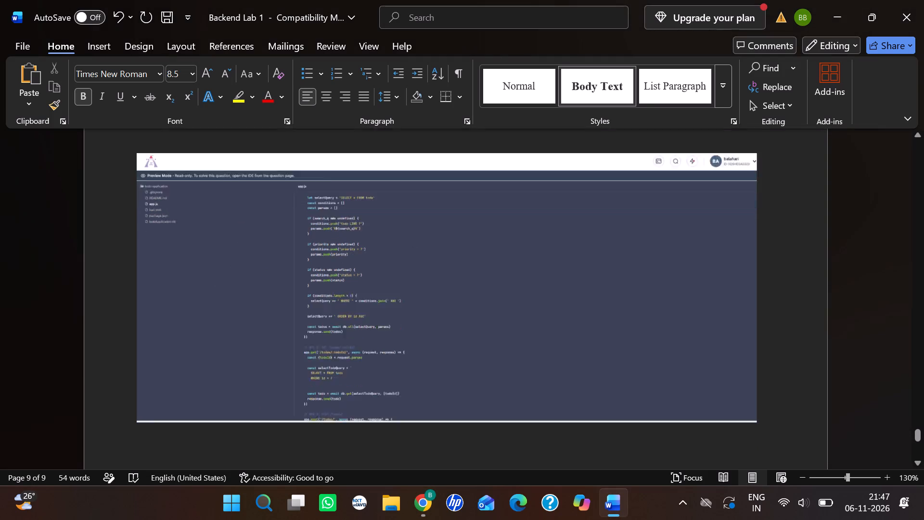
scroll(650, 461, "down", 1)
left_click(762, 388)
key("Return")
key("Return")
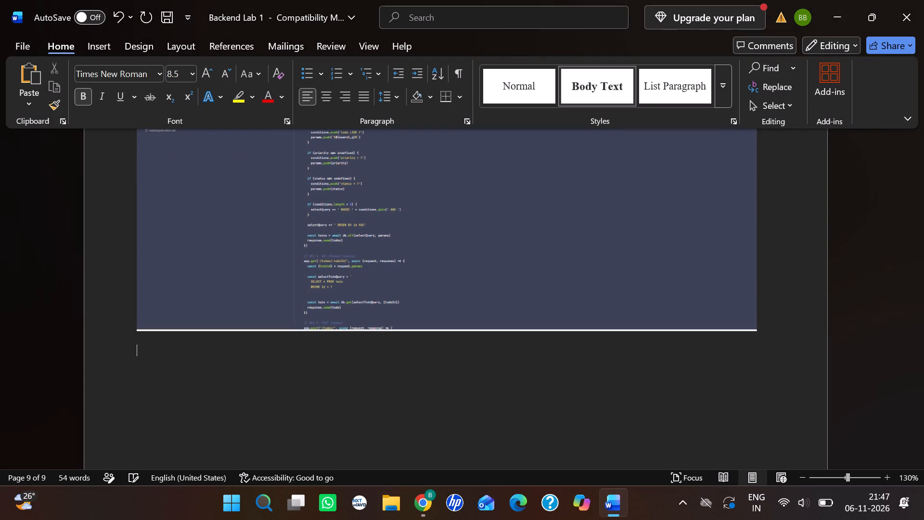
key("Return")
key("ctrl+v")
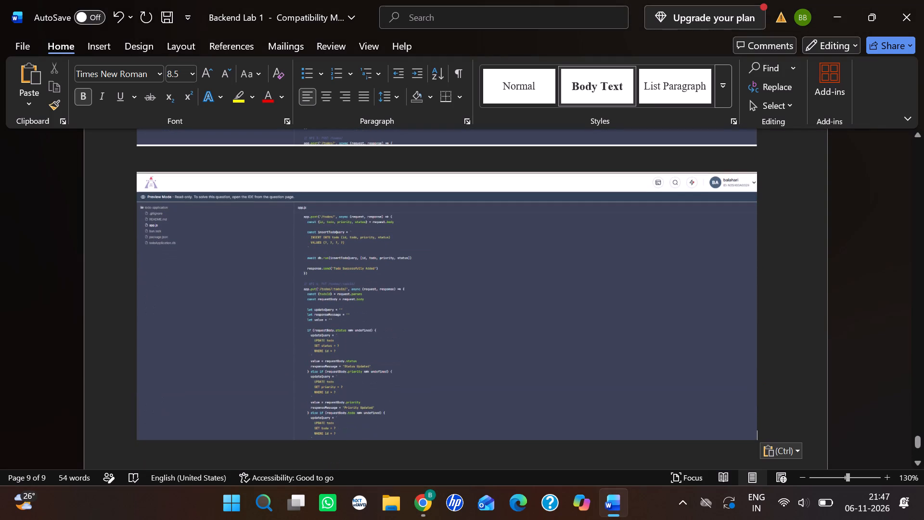
In Chrome, snip the end of app.js, from the API 4 status branch through "module.exports = app", and copy the screenshot.
scroll(656, 357, "down", 2)
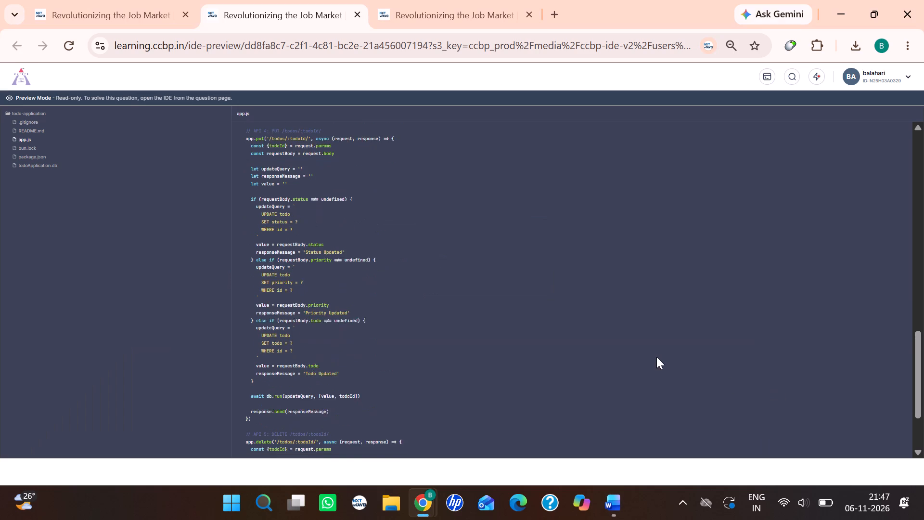
scroll(656, 357, "down", 3)
key("Print")
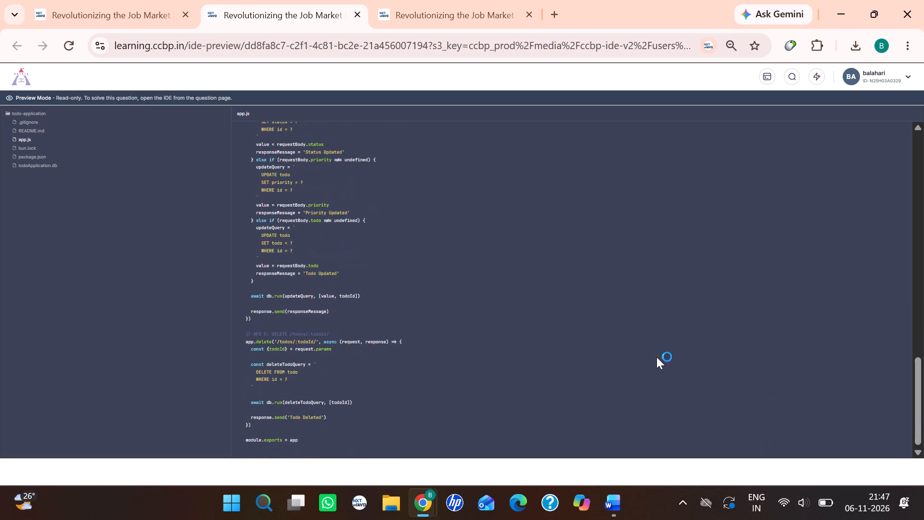
left_click(3, 52)
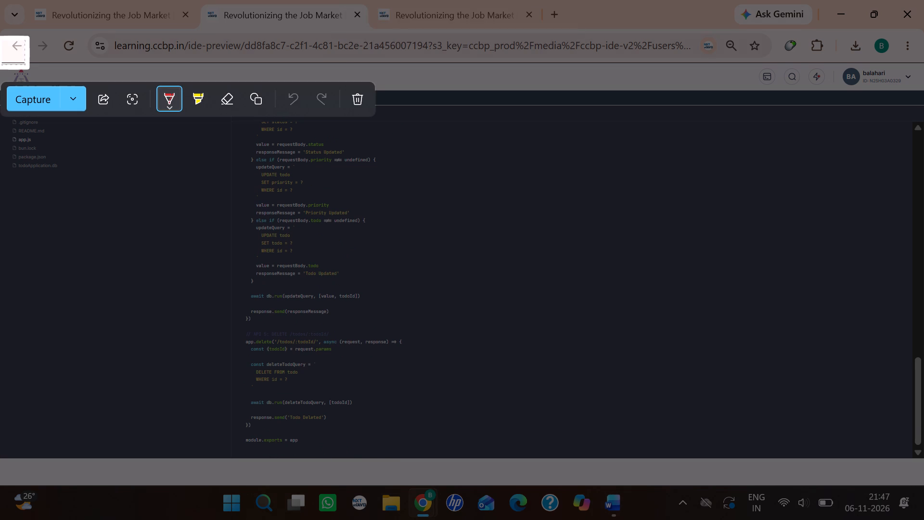
left_click(361, 99)
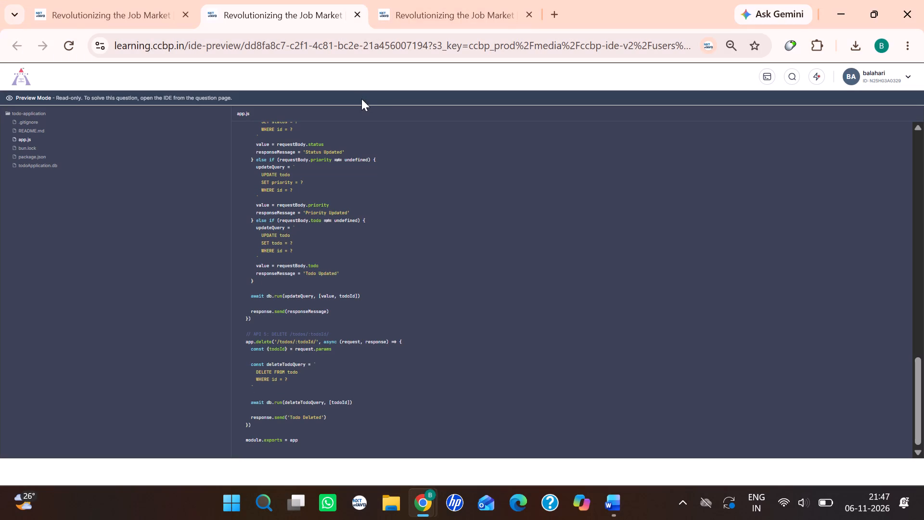
key("Print")
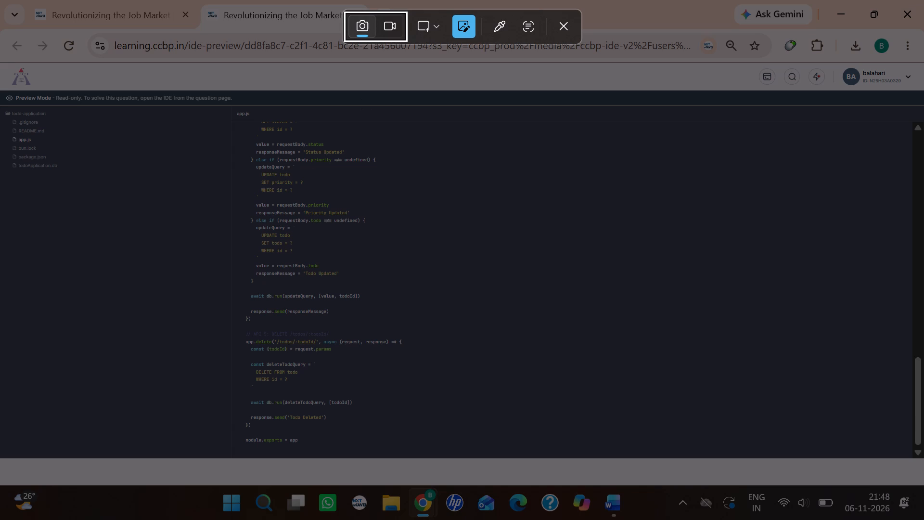
left_click_drag(0, 59, 733, 395)
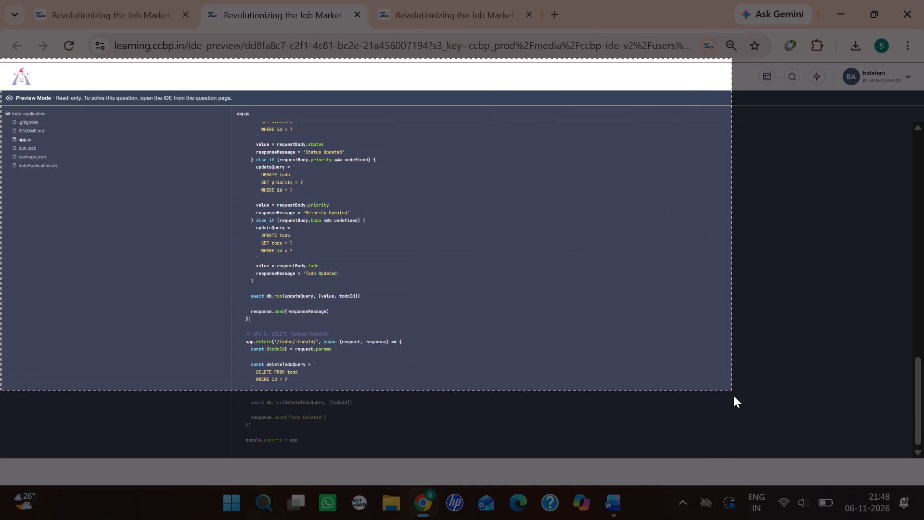
left_click_drag(733, 395, 887, 478)
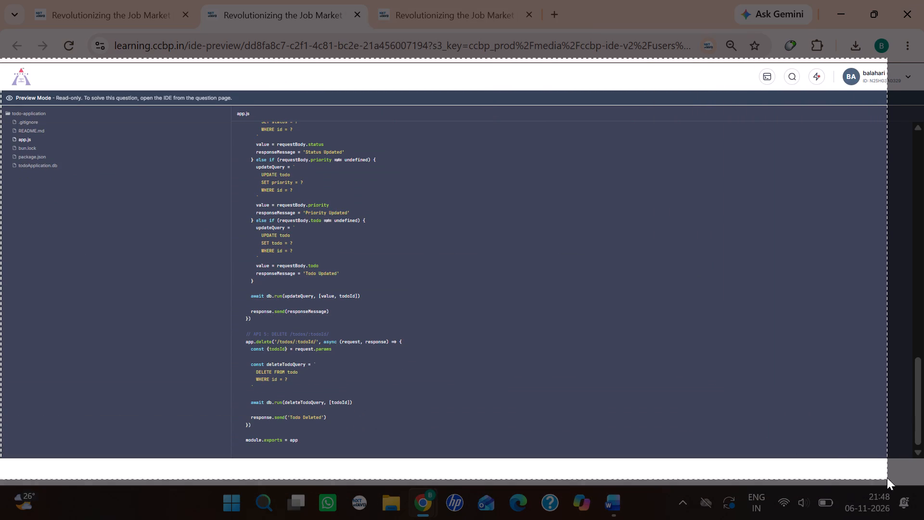
left_click_drag(887, 478, 912, 444)
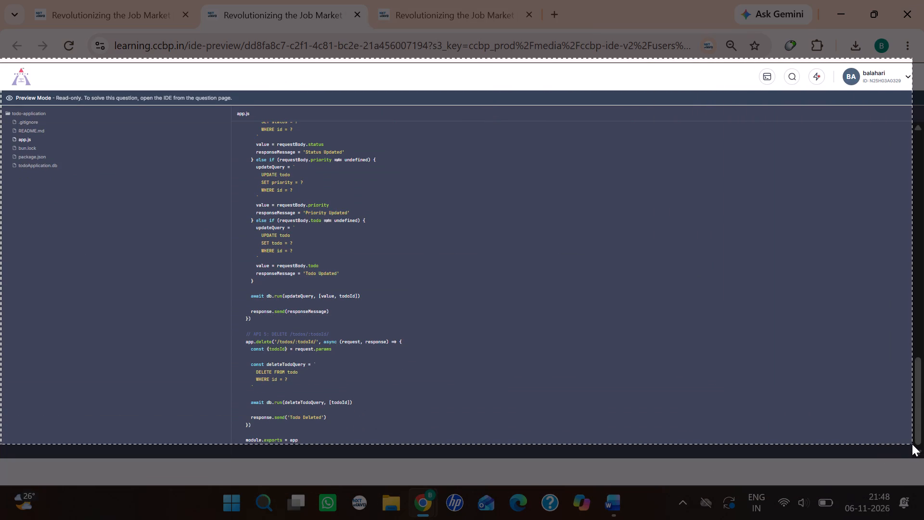
left_click_drag(912, 444, 913, 449)
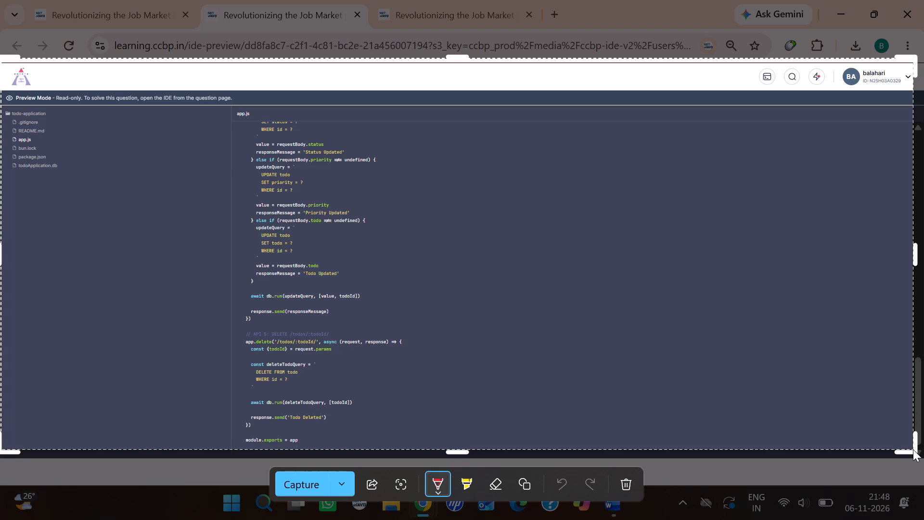
key("ctrl+c")
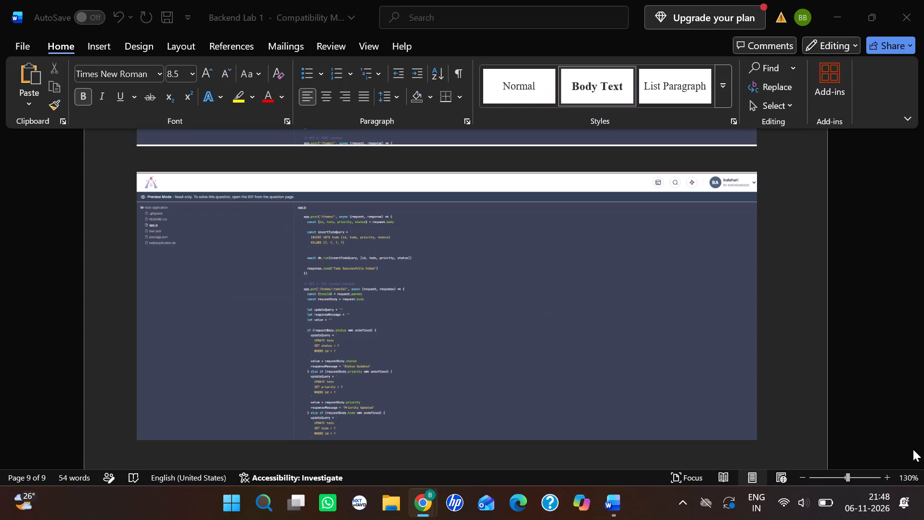
In Word, paste the final app.js screenshot a few blank lines below the third code screenshot.
scroll(618, 447, "down", 1)
left_click(651, 418)
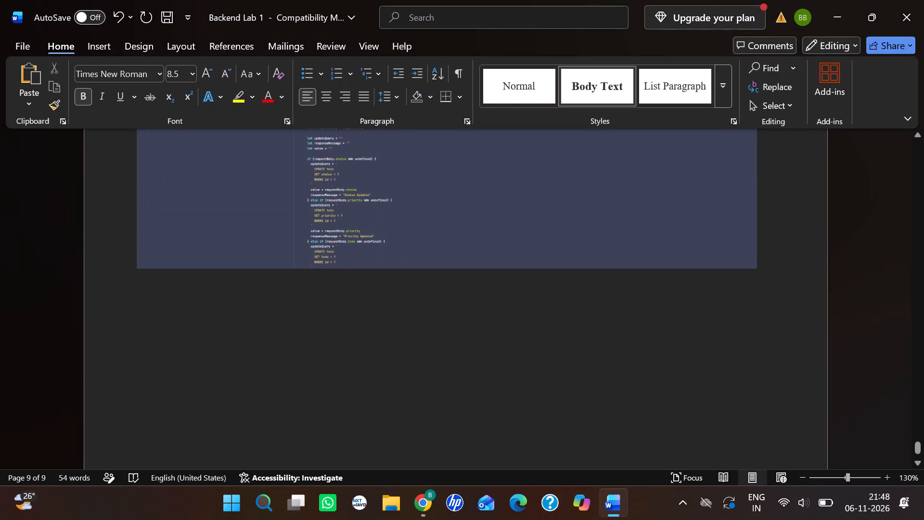
key("Return")
key("Return")
key("Return")
key("Return")
key("ctrl+v")
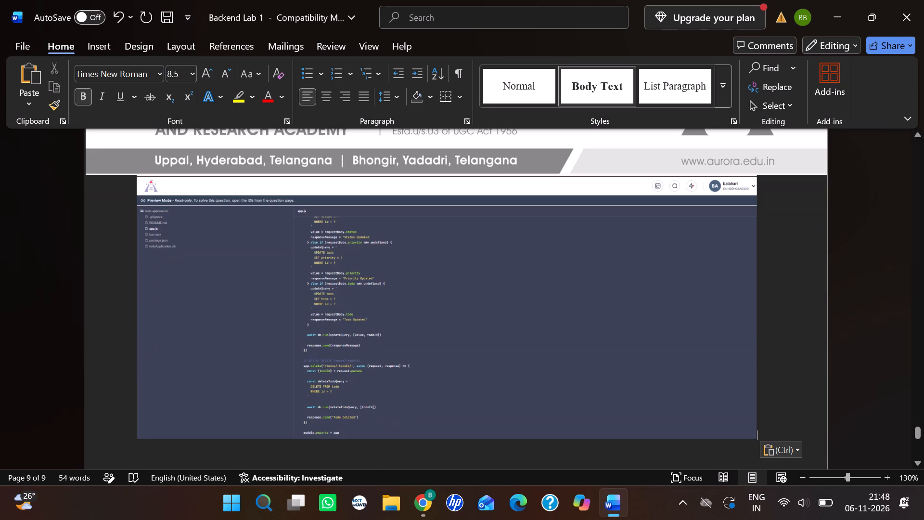
Insert blank lines after the third code screenshot to move the final one clear of the Aurora letterhead on page 10.
scroll(561, 226, "up", 2)
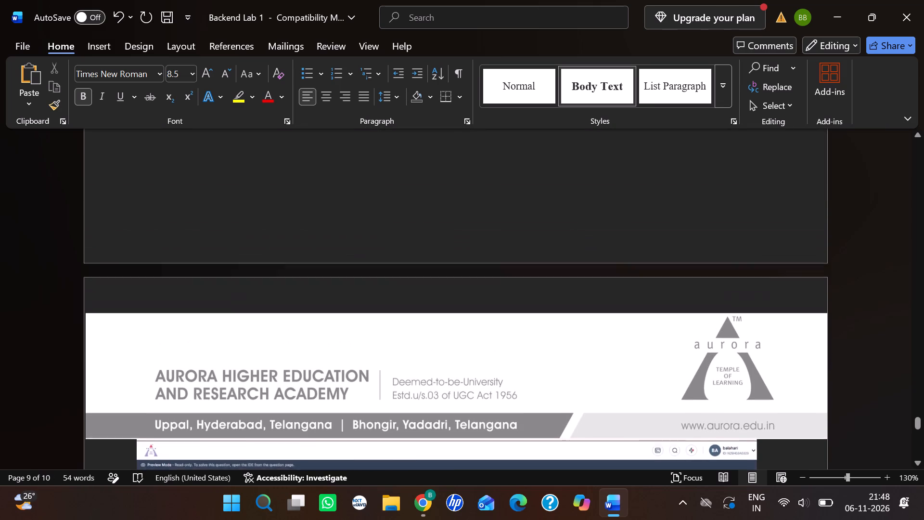
scroll(561, 226, "up", 2)
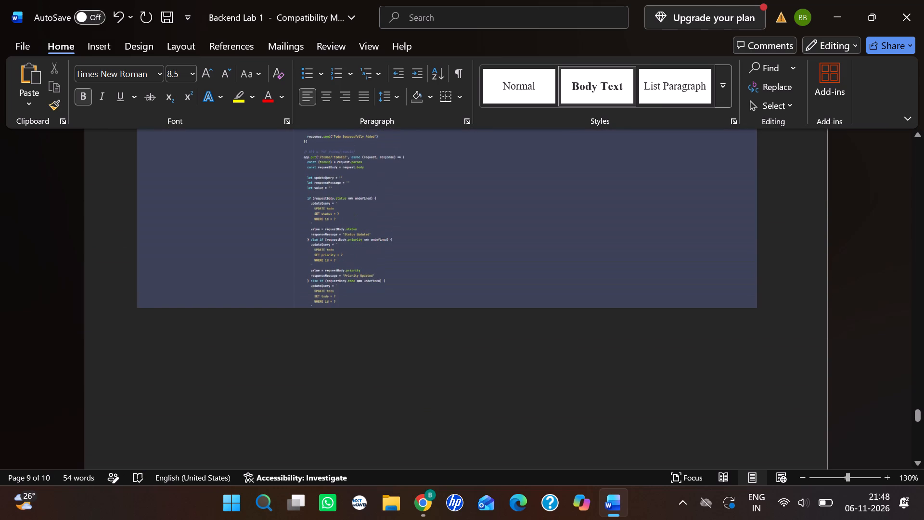
left_click(756, 339)
key("Return")
key("Return")
key("Return")
key("Return")
key("Return")
key("Return")
key("Return")
scroll(756, 339, "down", 2)
scroll(756, 339, "up", 1)
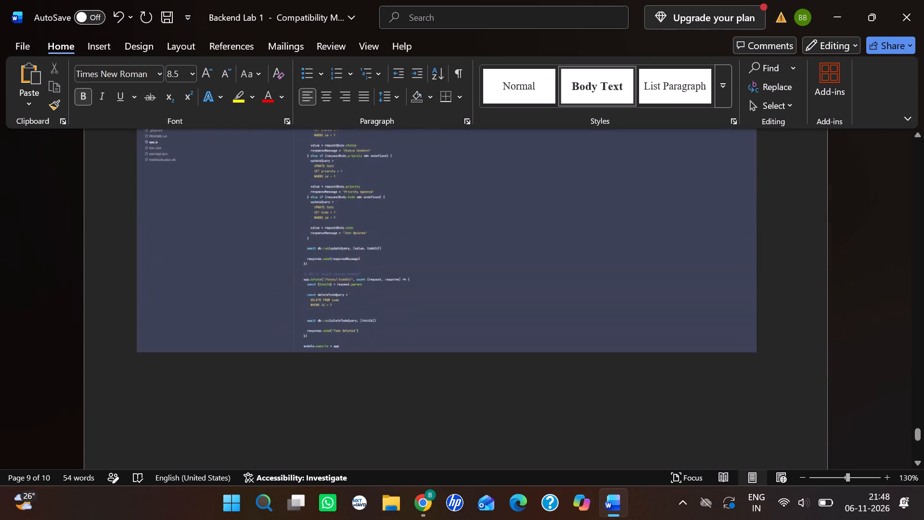
scroll(756, 339, "up", 1)
key("Return")
key("Return")
key("Return")
key("Return")
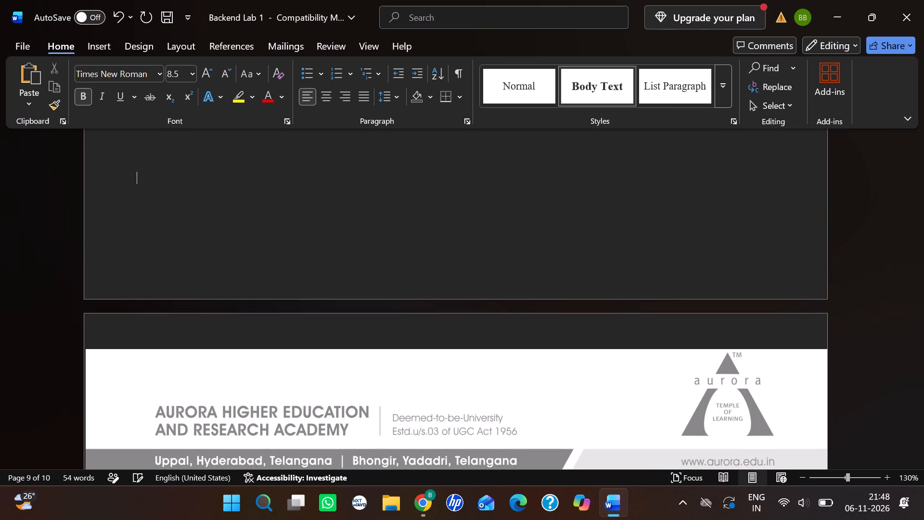
key("Return")
key("Return")
key("Return")
key("Return")
key("Return")
key("Return")
key("Return")
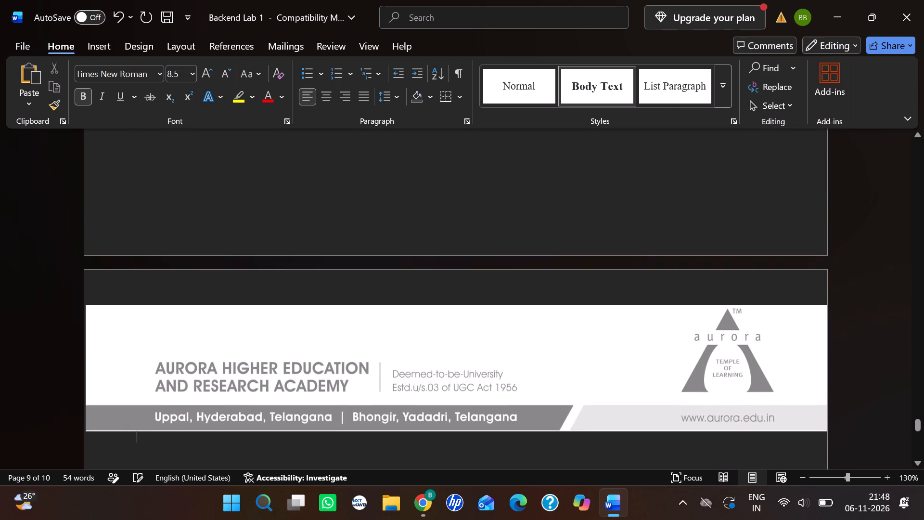
Review the Todo Application code screenshots' layout across the last pages, and check the report's first-page details and headings.
scroll(756, 339, "up", 3)
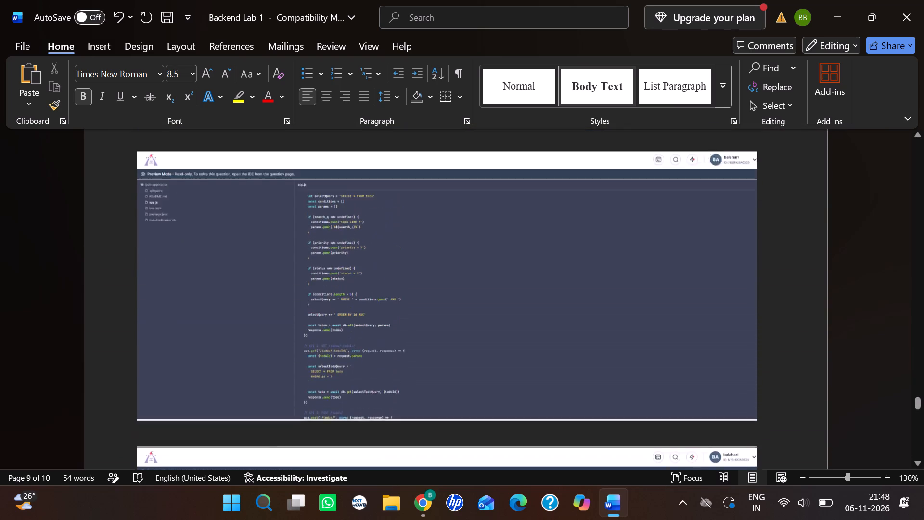
scroll(756, 339, "up", 1)
scroll(756, 339, "down", 1)
scroll(756, 339, "up", 1)
scroll(732, 285, "down", 1)
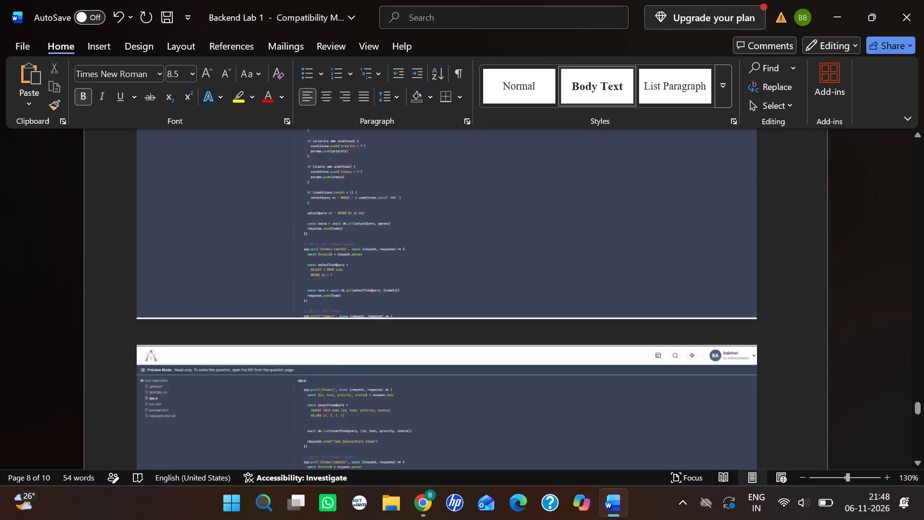
scroll(732, 285, "down", 2)
scroll(732, 285, "up", 1)
scroll(732, 285, "down", 1)
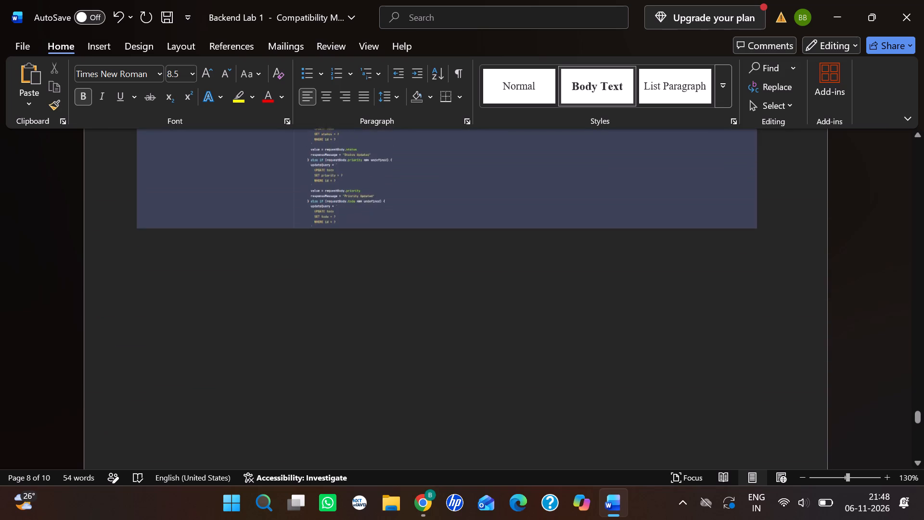
scroll(732, 285, "down", 1)
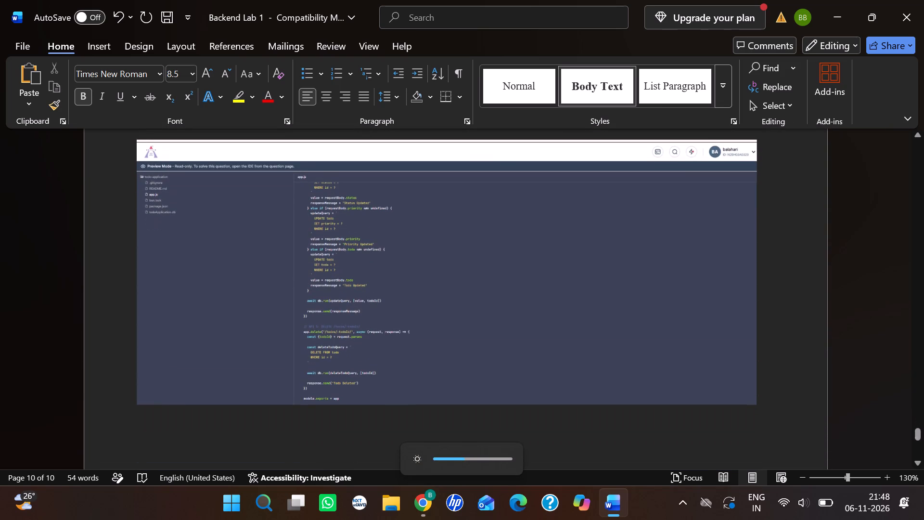
scroll(732, 285, "up", 9)
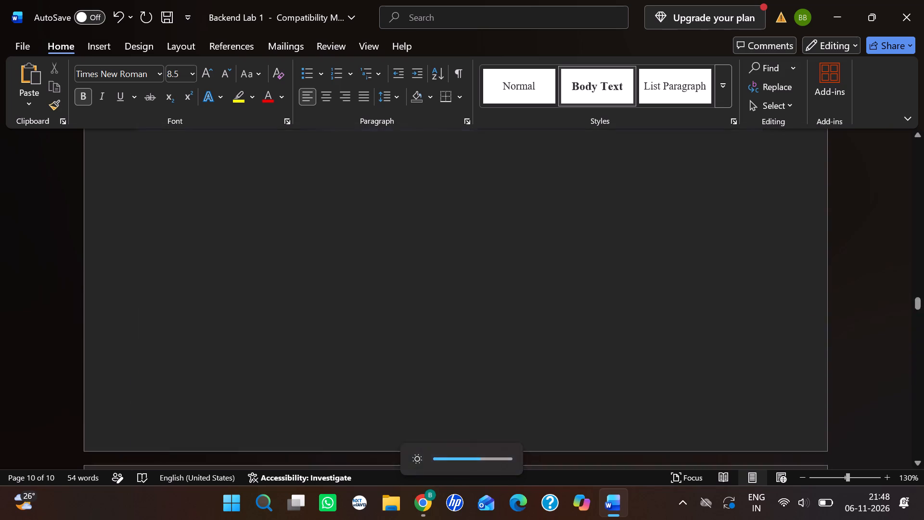
scroll(732, 285, "up", 9)
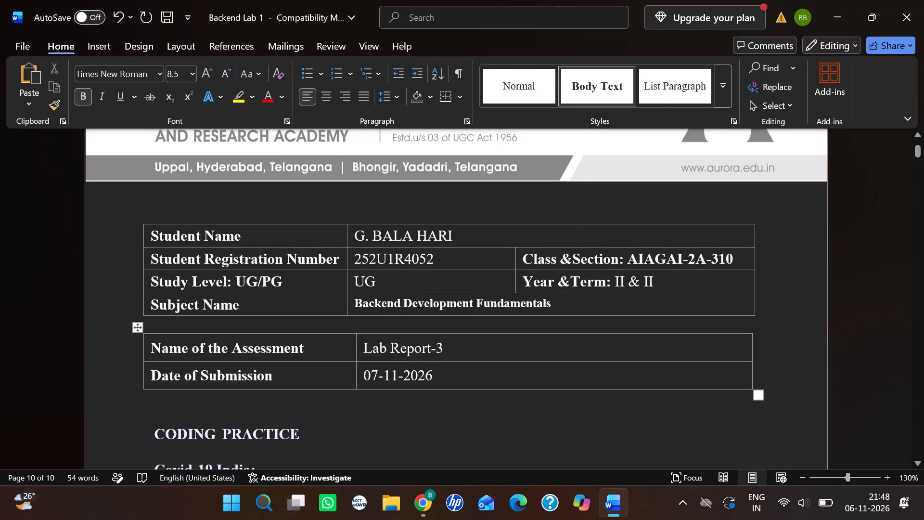
scroll(467, 296, "down", 1)
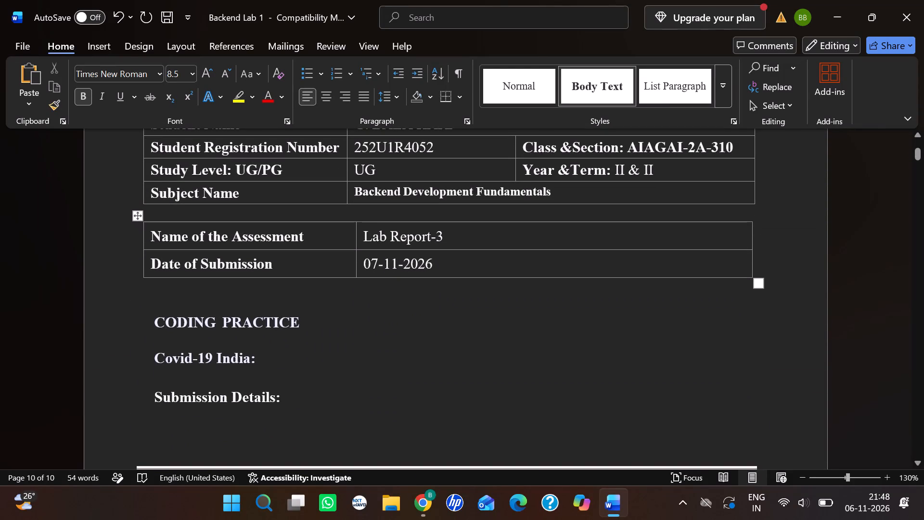
Review the first-page details tables and the Covid-19 India section's submission and code screenshots in the report.
scroll(459, 267, "down", 2)
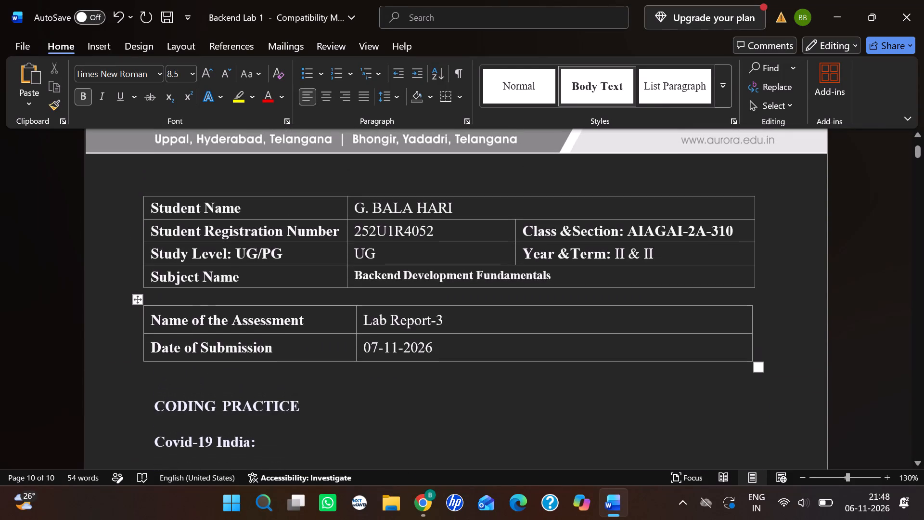
scroll(459, 267, "down", 1)
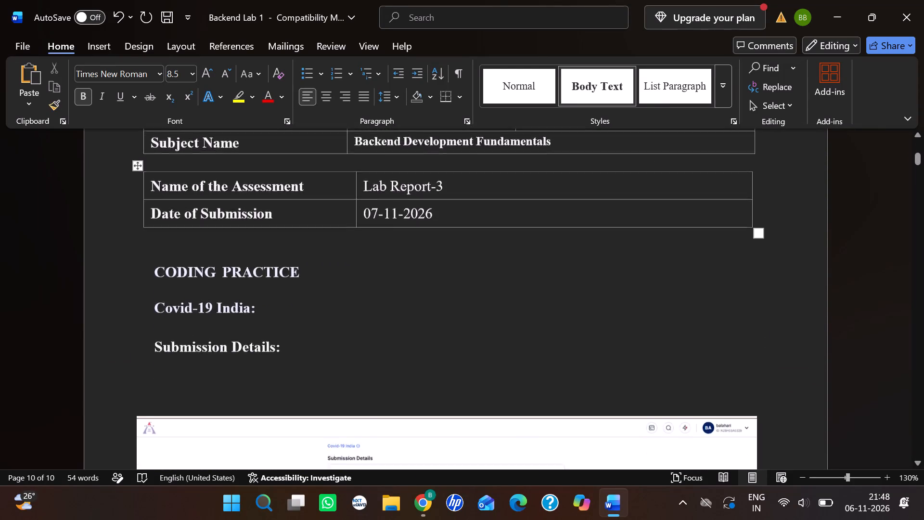
scroll(459, 267, "down", 2)
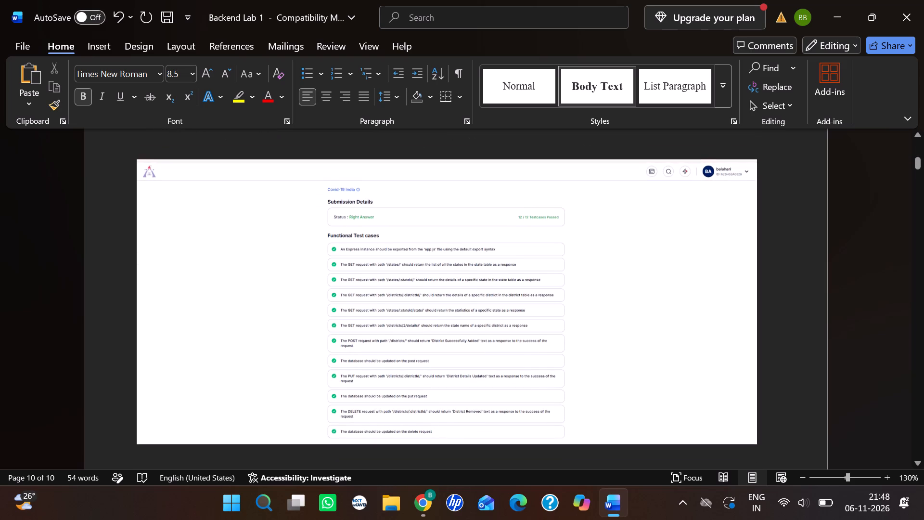
scroll(459, 267, "down", 4)
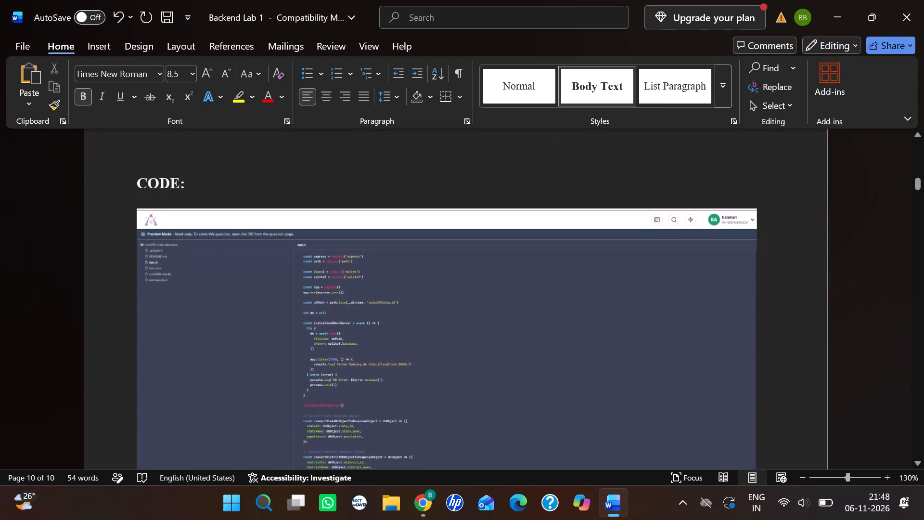
scroll(459, 267, "down", 5)
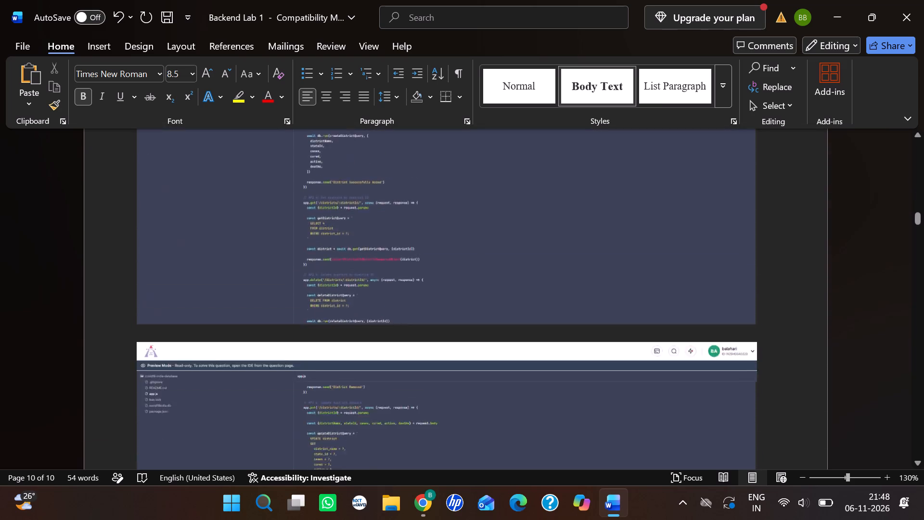
scroll(459, 267, "down", 4)
Review the Player Match Scores section, checking its headings, submission screenshot and the spacing of its code screenshots.
scroll(459, 267, "down", 2)
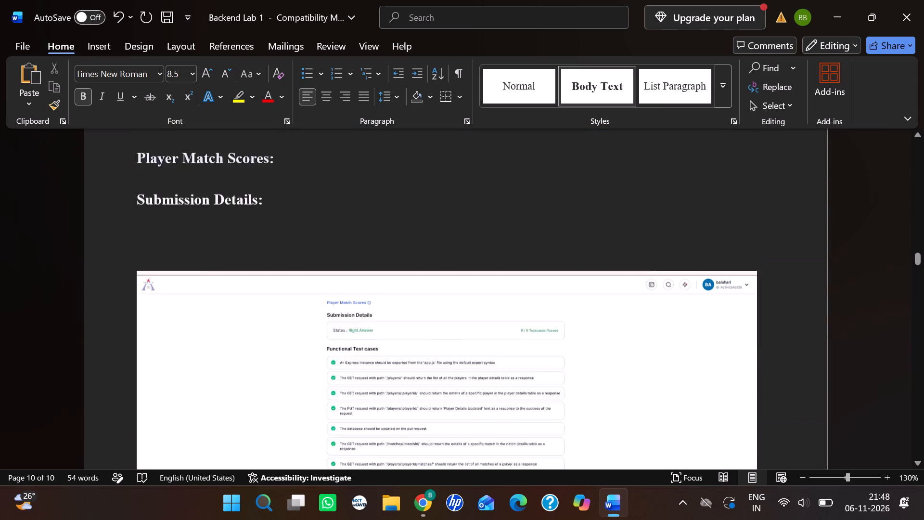
scroll(459, 267, "up", 1)
scroll(459, 267, "down", 2)
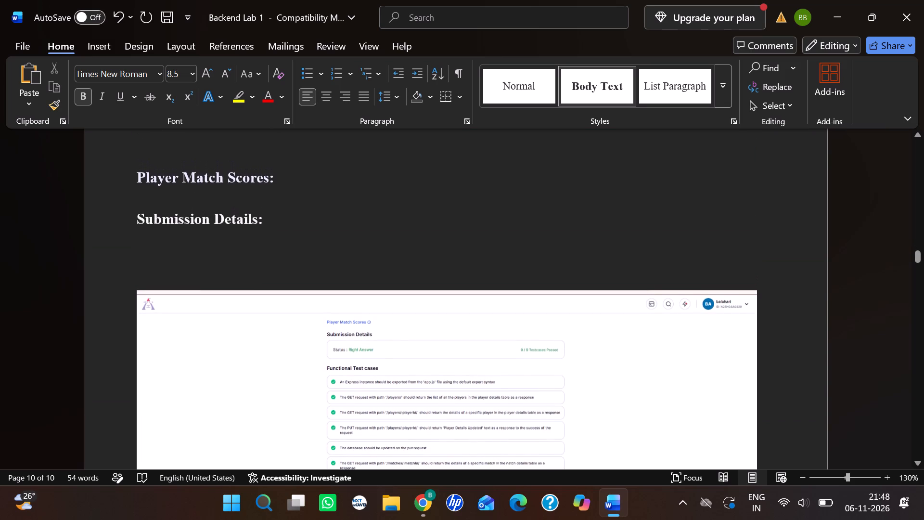
scroll(459, 267, "down", 2)
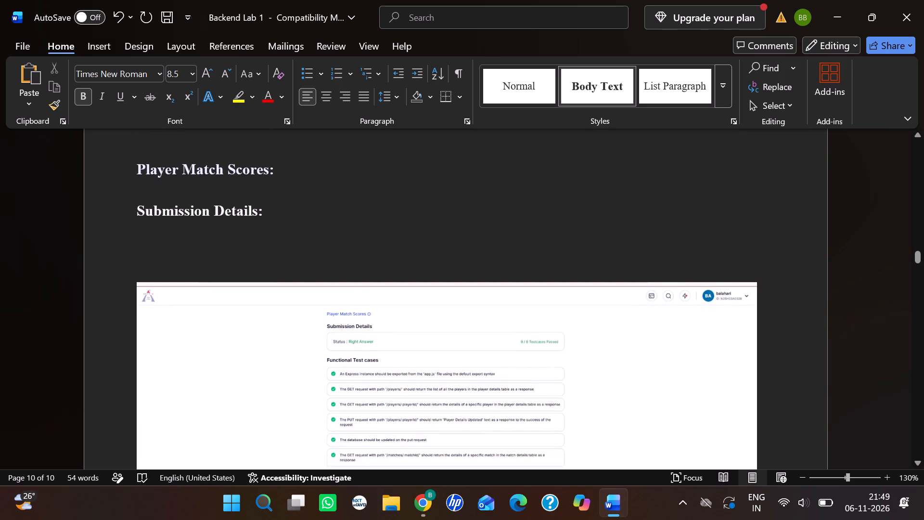
scroll(459, 267, "down", 2)
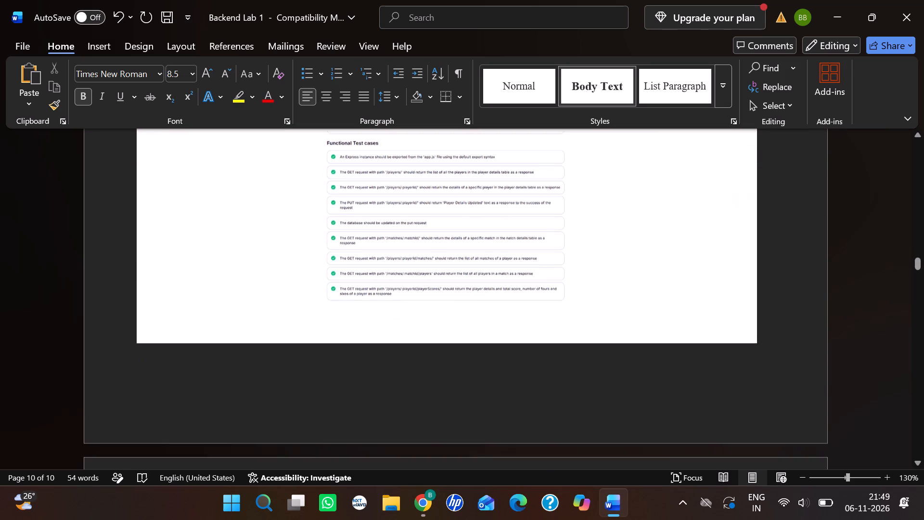
scroll(459, 267, "down", 4)
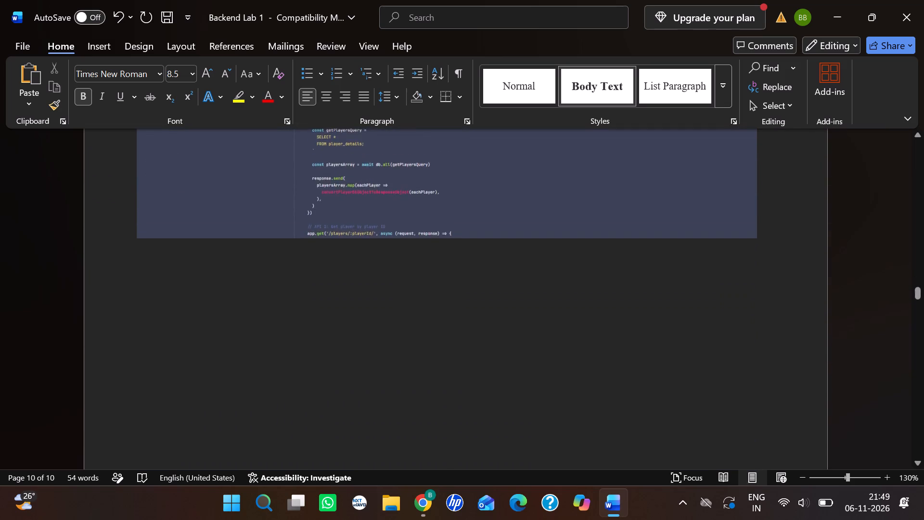
scroll(459, 267, "down", 4)
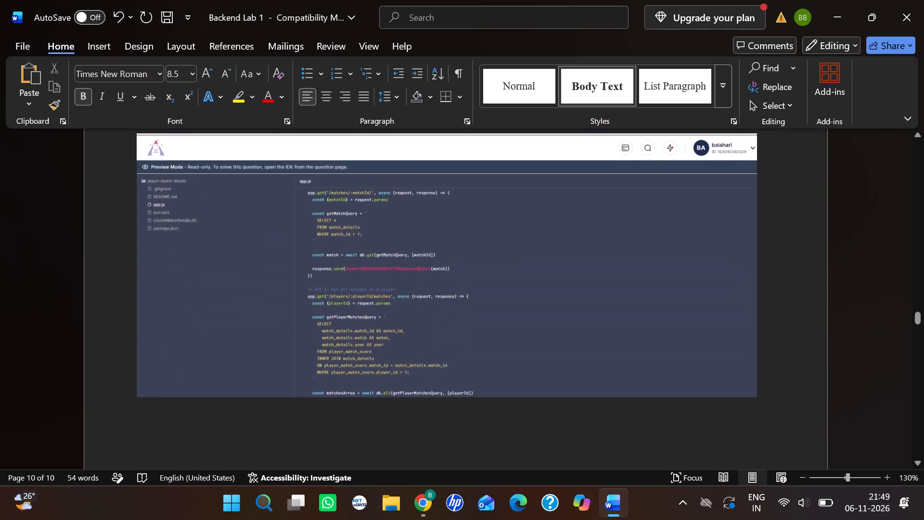
scroll(459, 267, "down", 4)
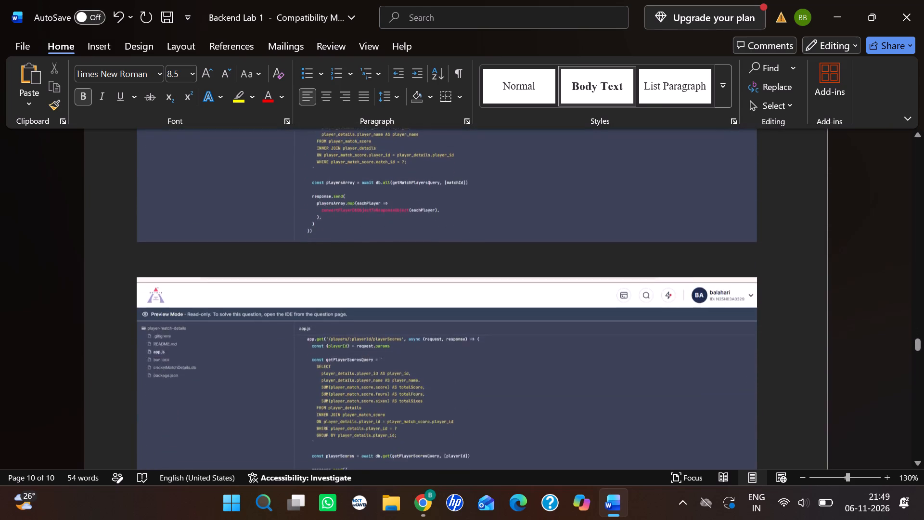
scroll(459, 267, "down", 1)
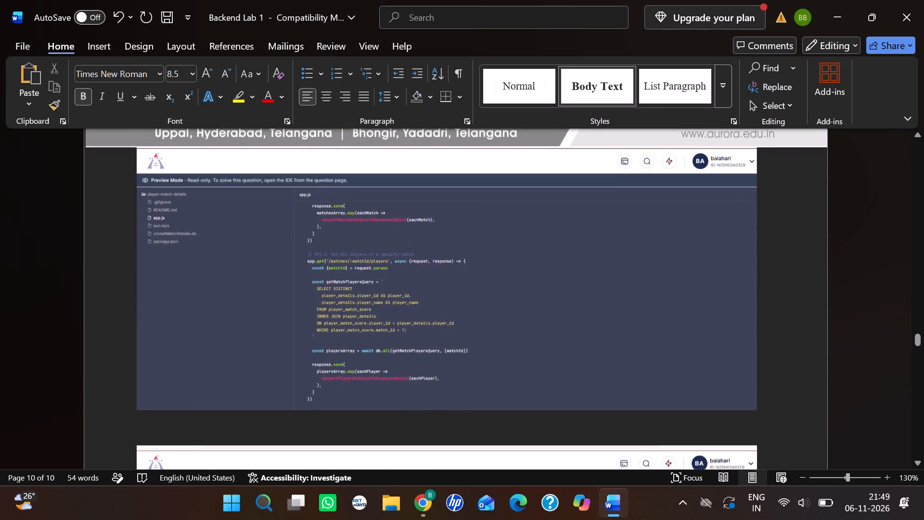
Review the Todo Application section through to the report's last page, and recheck the first page's letterhead and student details.
scroll(459, 267, "down", 1)
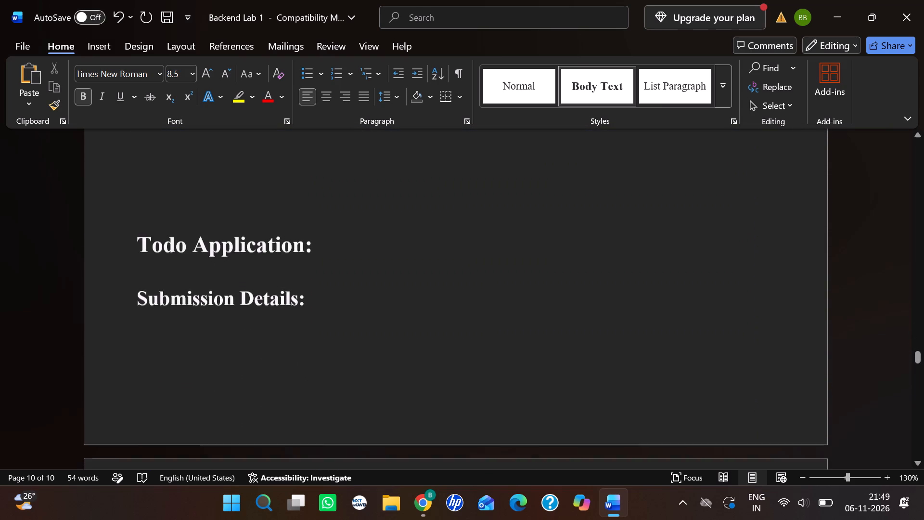
scroll(459, 267, "down", 2)
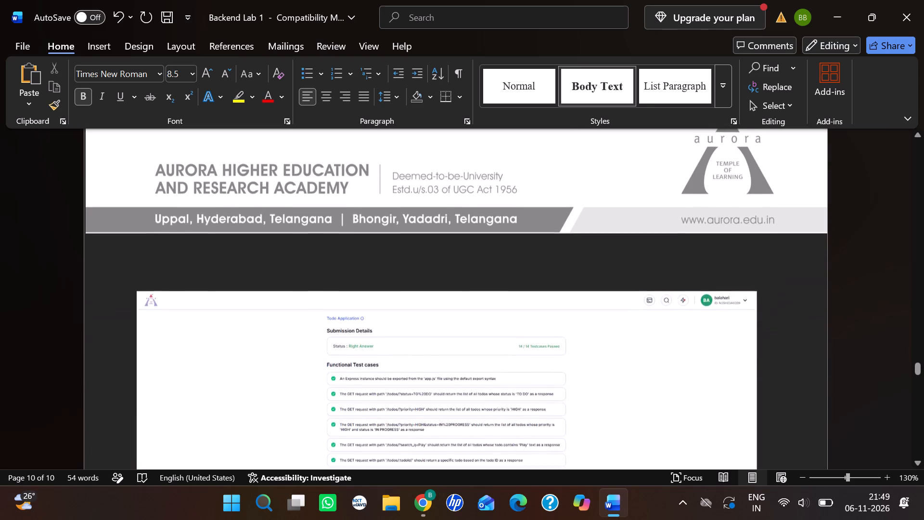
scroll(459, 267, "down", 2)
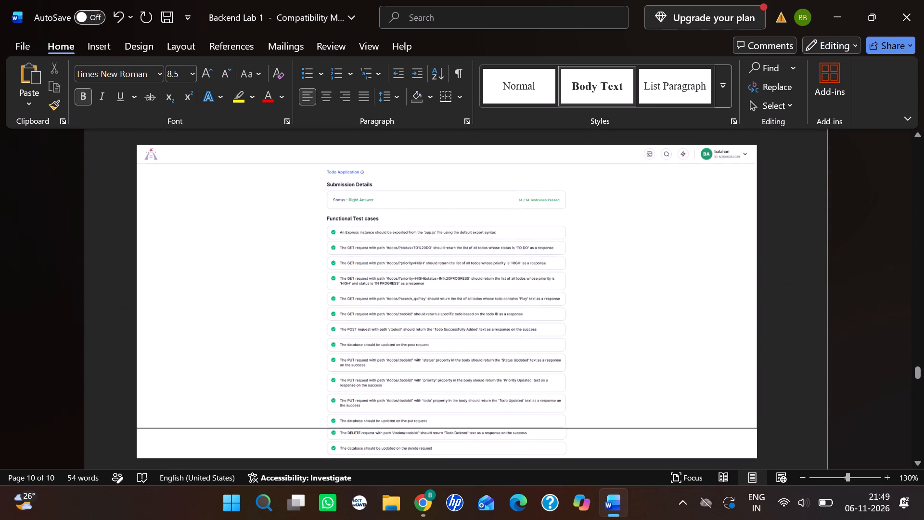
scroll(261, 265, "down", 3)
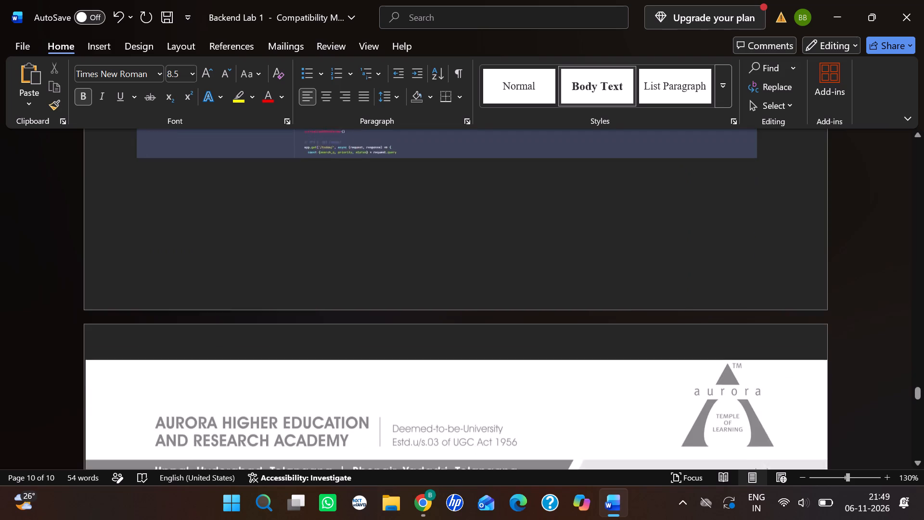
scroll(261, 265, "down", 5)
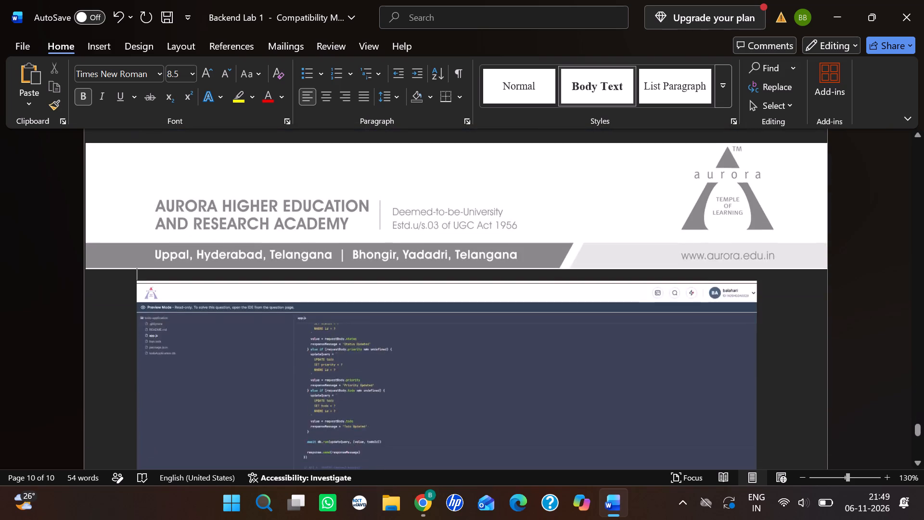
scroll(261, 265, "down", 5)
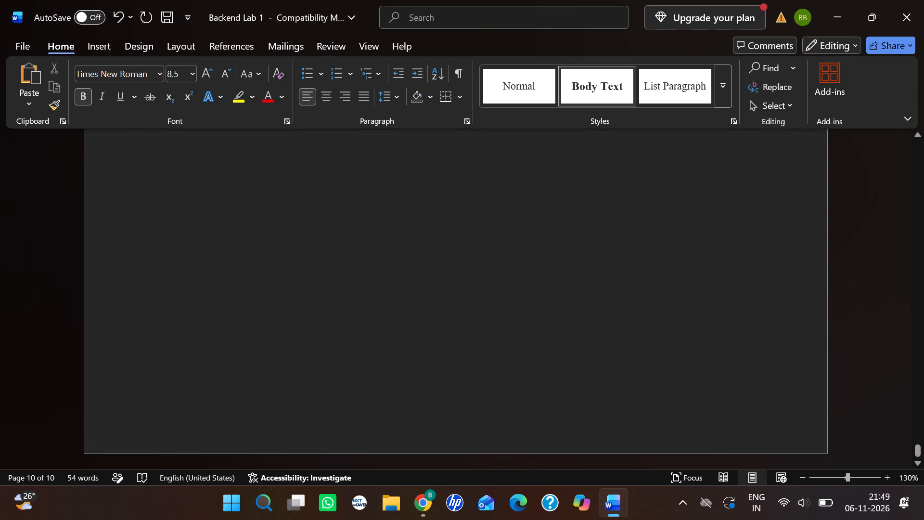
scroll(261, 265, "up", 9)
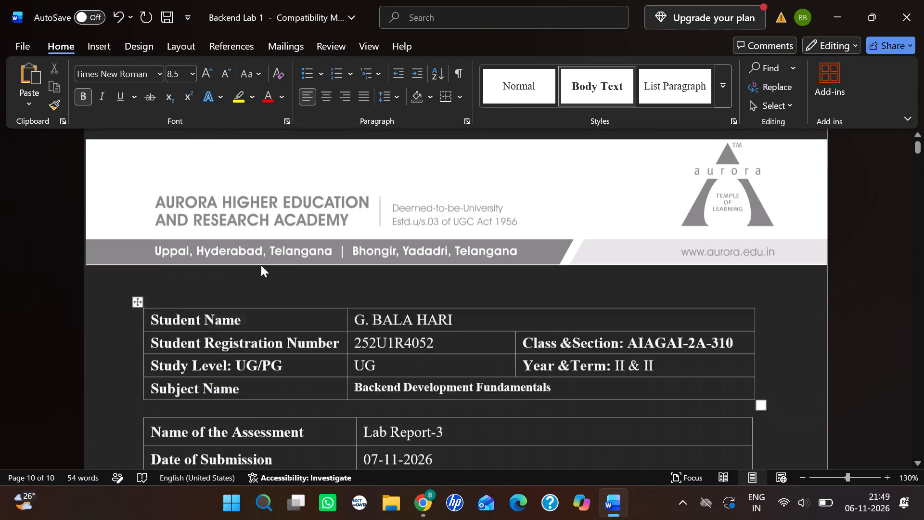
scroll(261, 265, "up", 2)
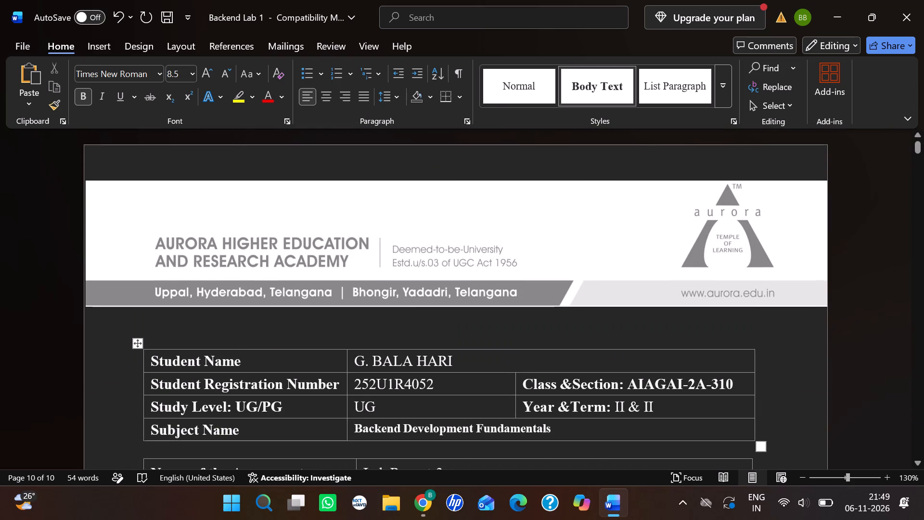
From the desktop's F&AI folder, open F A I LAB REPORT 8, examine its cover and certificate pages, and close it.
left_click(706, 387)
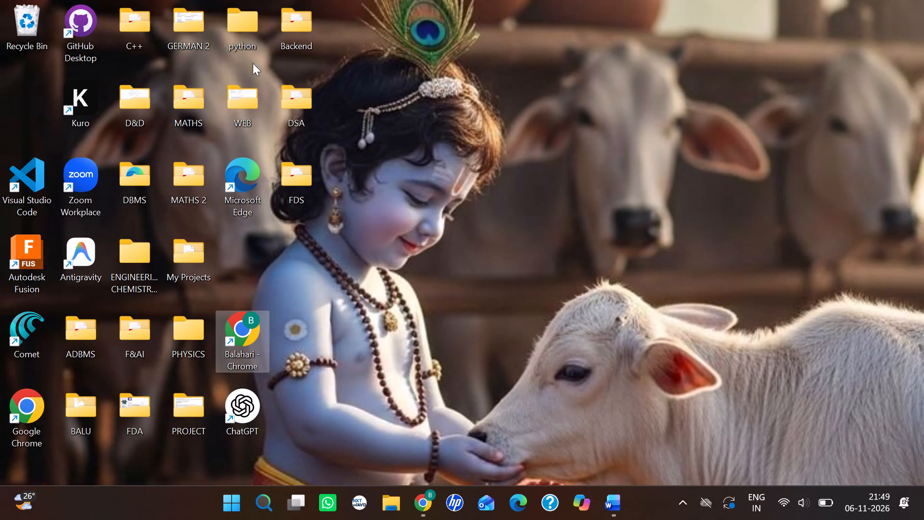
double_click(136, 329)
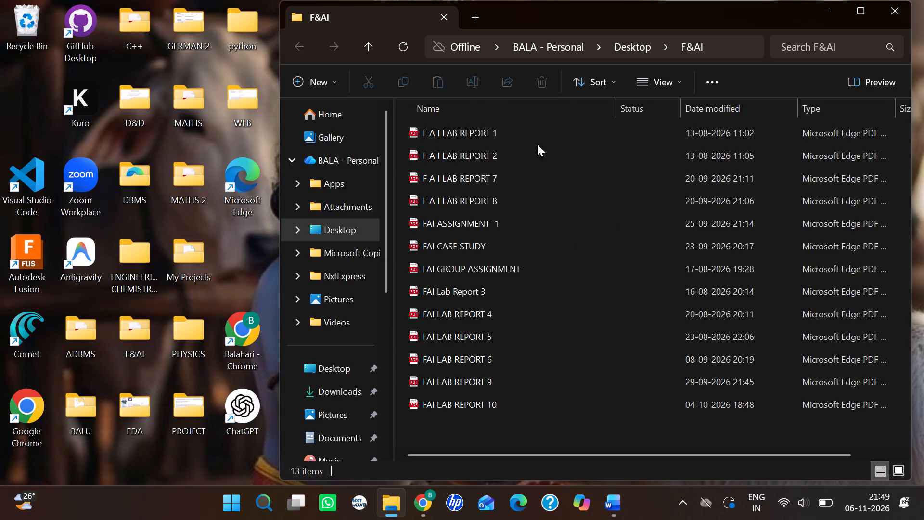
double_click(502, 193)
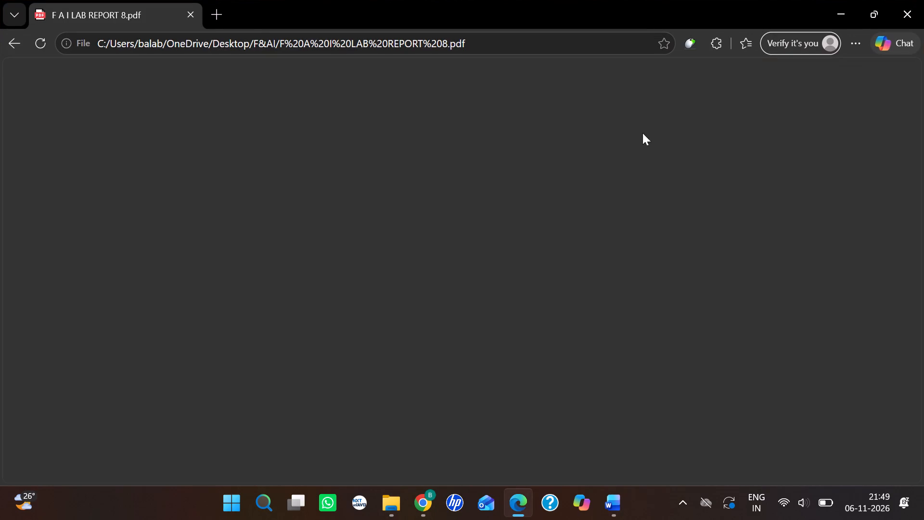
scroll(536, 314, "down", 1)
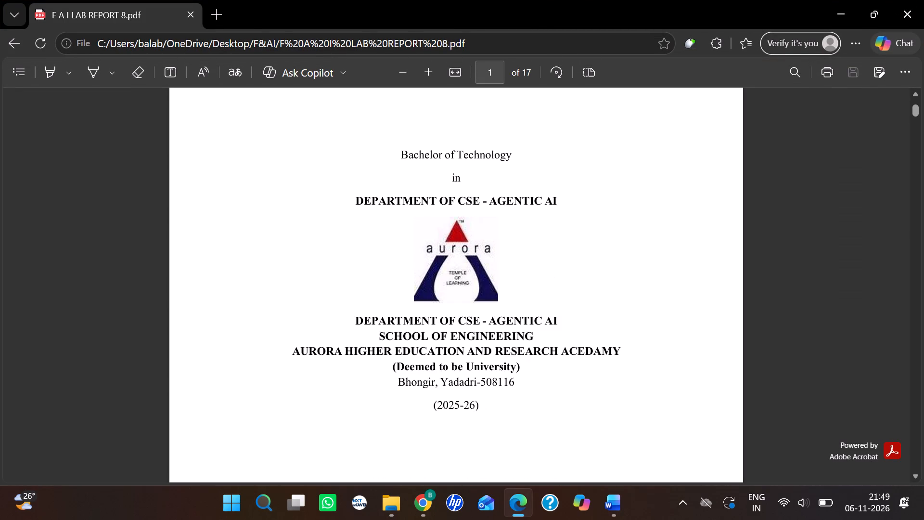
scroll(536, 314, "down", 7)
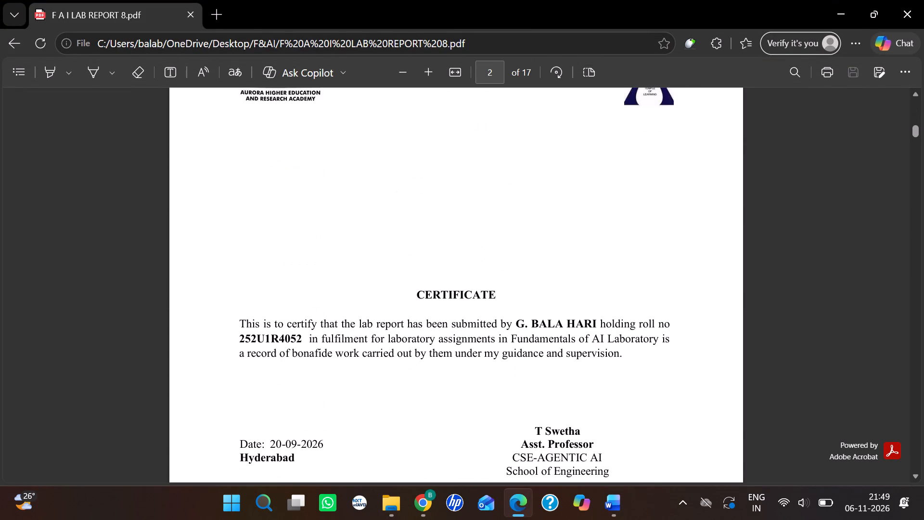
scroll(536, 314, "down", 2)
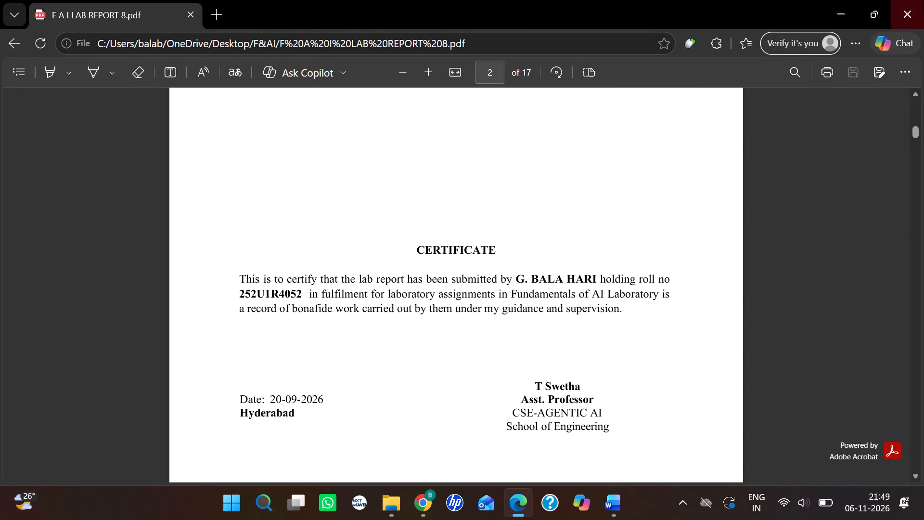
left_click(923, 0)
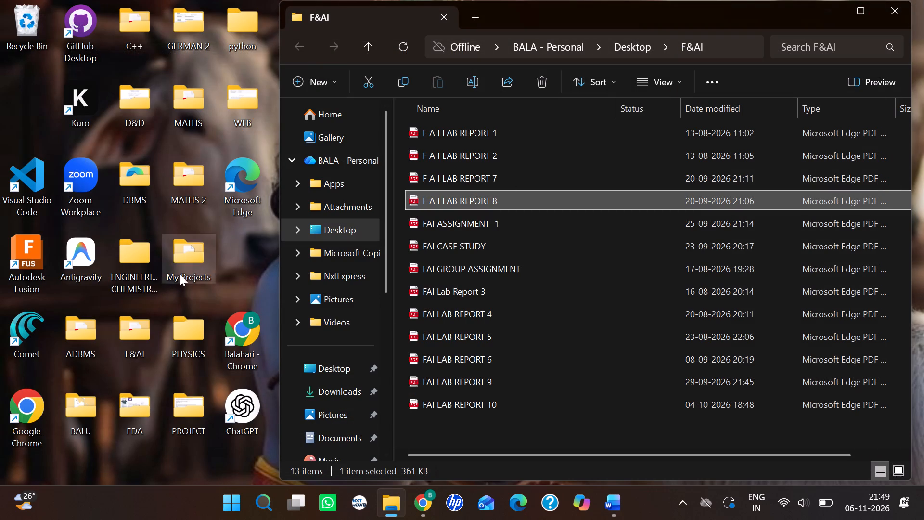
From the desktop's FDA folder, open FDA LAB REPORT 2, examine its details tables, headings and code screenshot layout, and close it.
double_click(124, 411)
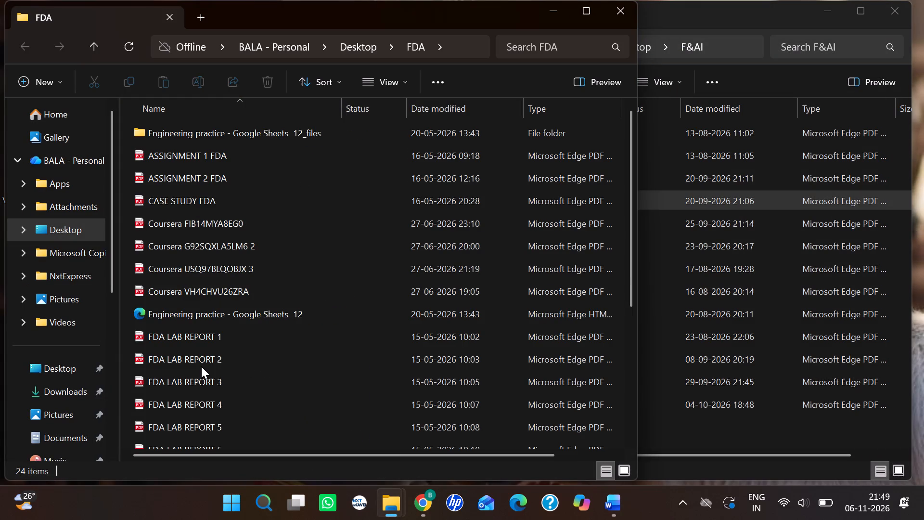
double_click(201, 366)
scroll(308, 322, "down", 1)
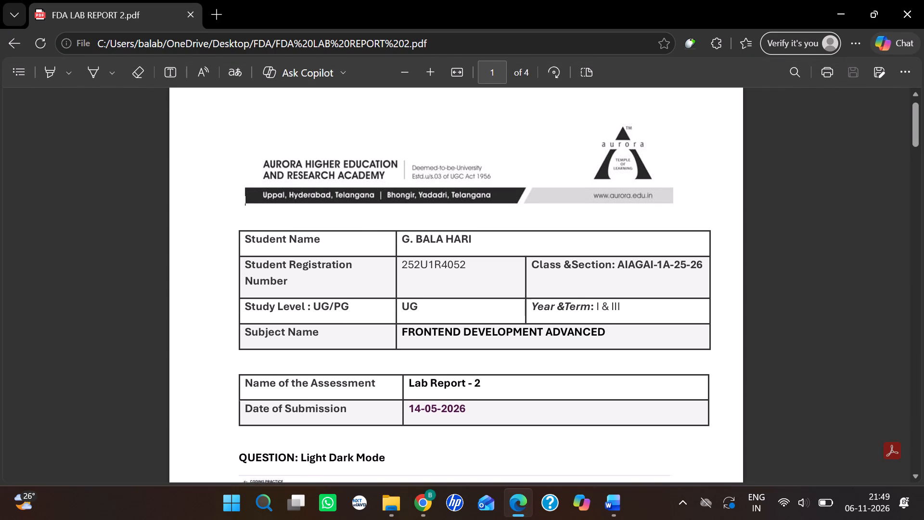
scroll(308, 322, "down", 3)
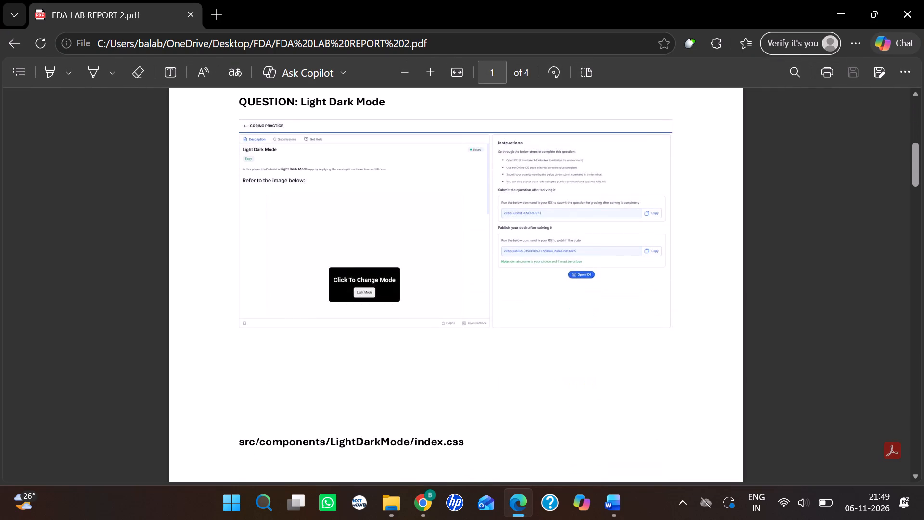
scroll(308, 322, "down", 5)
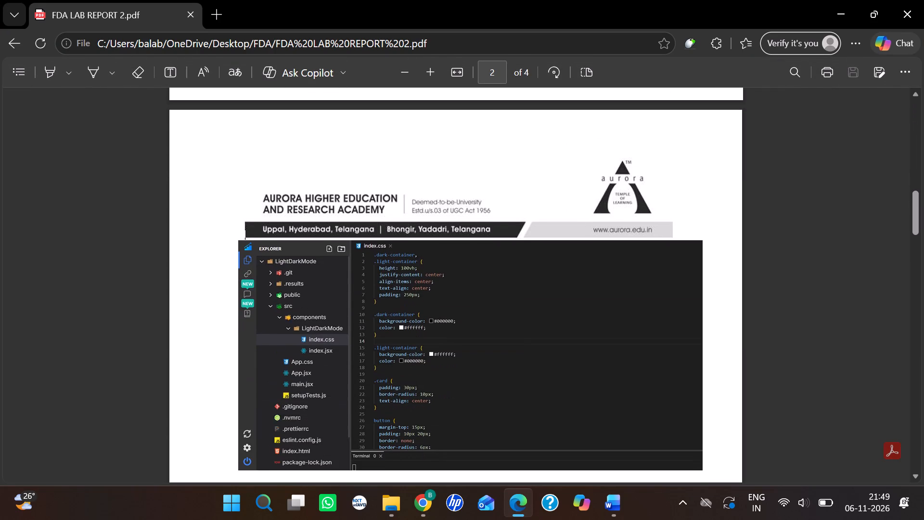
scroll(308, 322, "down", 11)
scroll(308, 322, "up", 6)
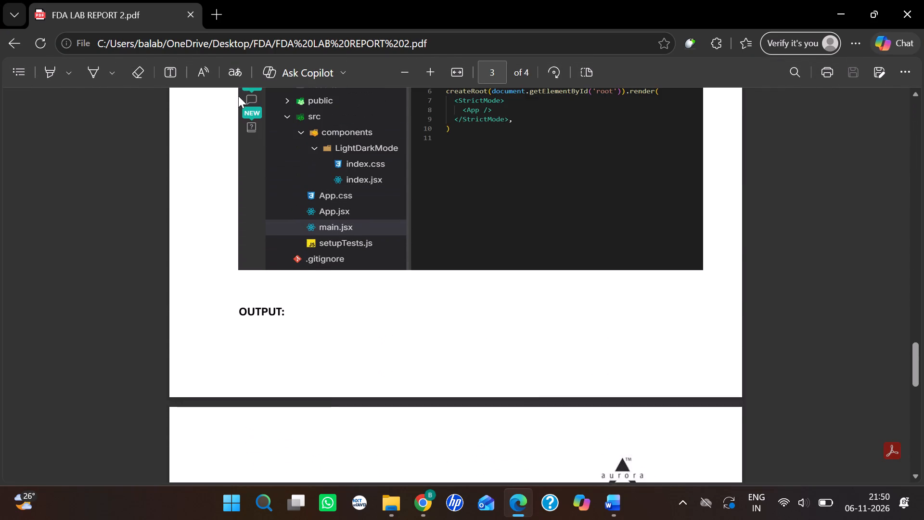
left_click(197, 14)
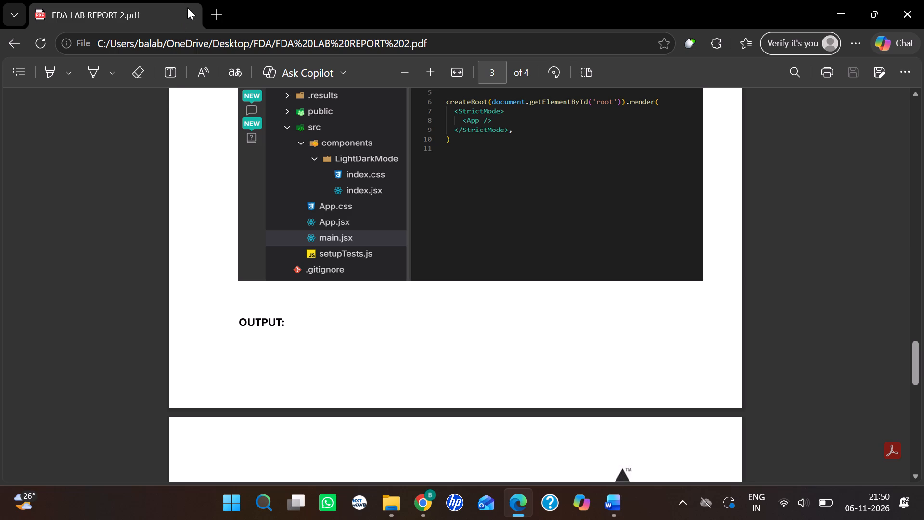
left_click(189, 10)
From the FDA folder, open FDA LAB REPORT 7, examine its details tables, code screenshots and Testcases section, and close it.
scroll(194, 310, "down", 2)
double_click(193, 314)
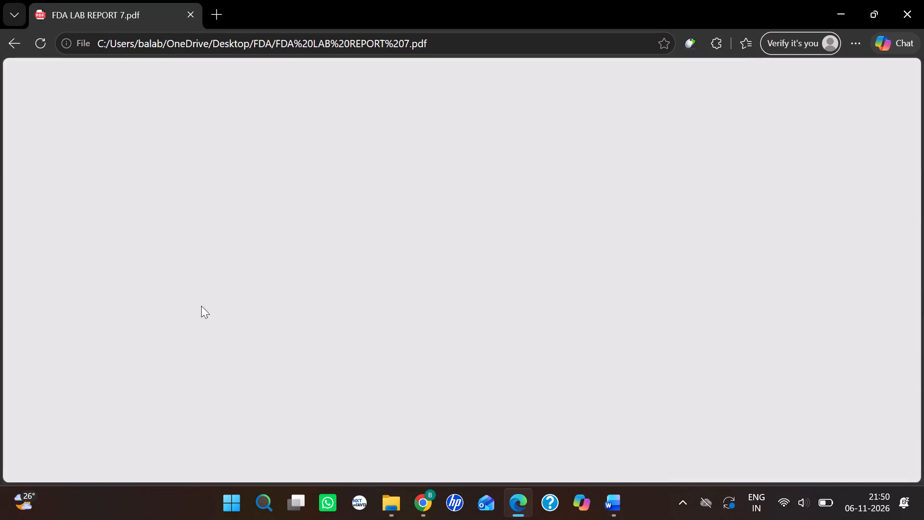
scroll(385, 282, "down", 3)
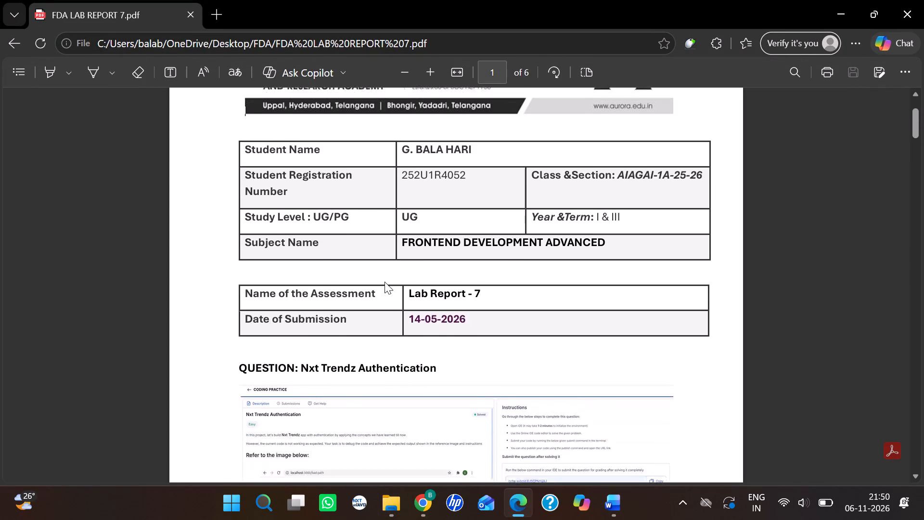
scroll(385, 282, "down", 4)
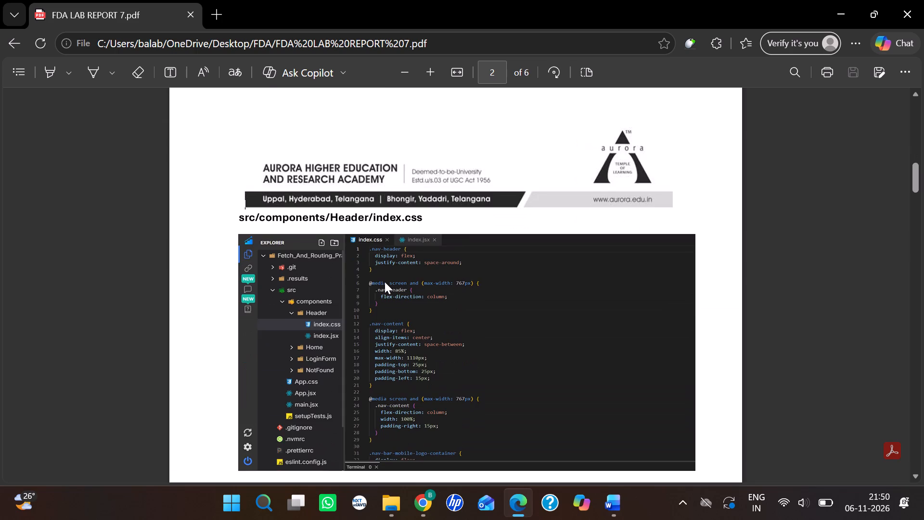
scroll(385, 282, "down", 16)
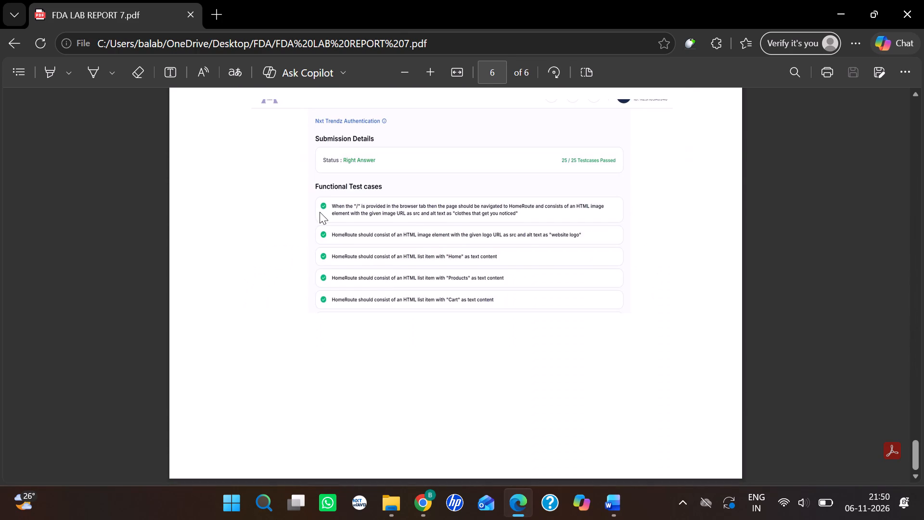
scroll(294, 227, "up", 1)
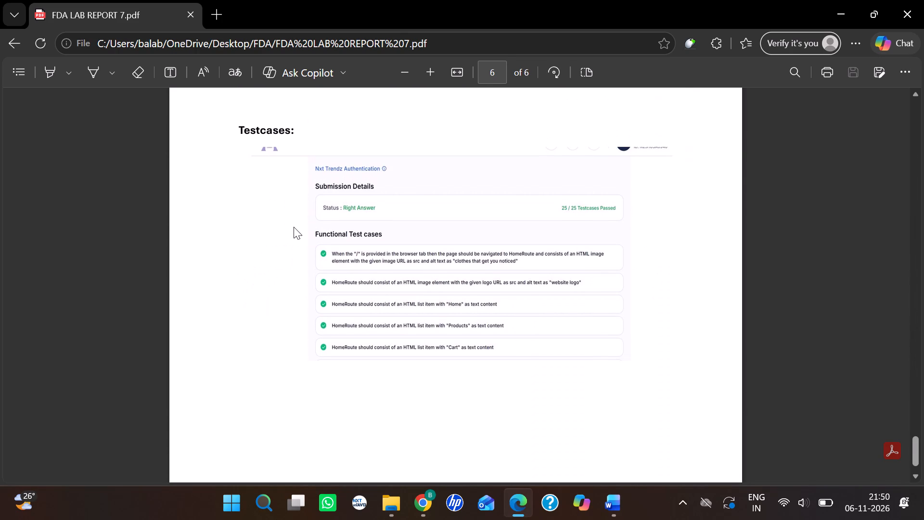
left_click(189, 13)
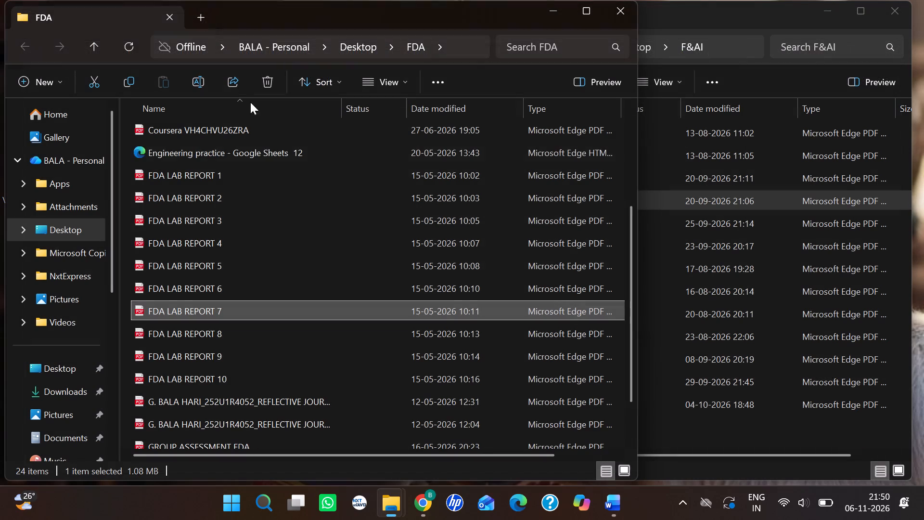
Open the Reflective Journal FDA 8 PDF, check its details tables and template layout, and close it along with the FDA folder.
scroll(222, 201, "down", 1)
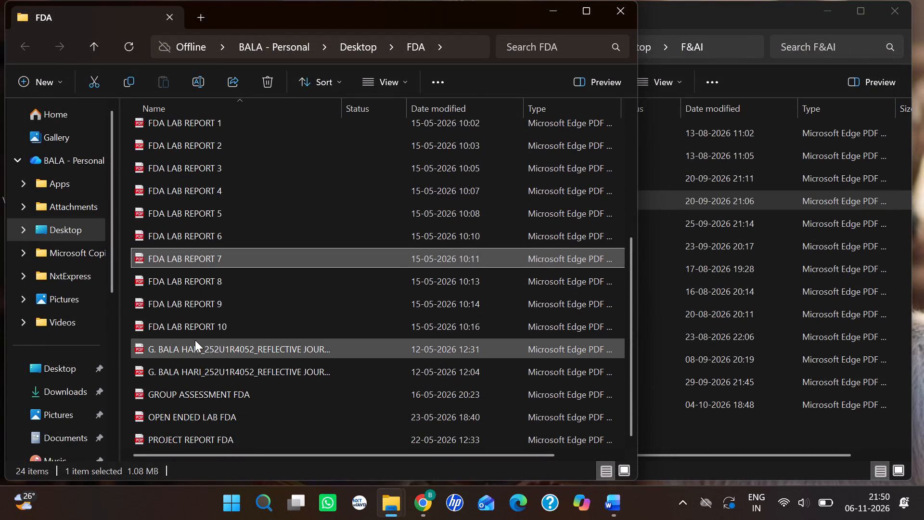
double_click(195, 340)
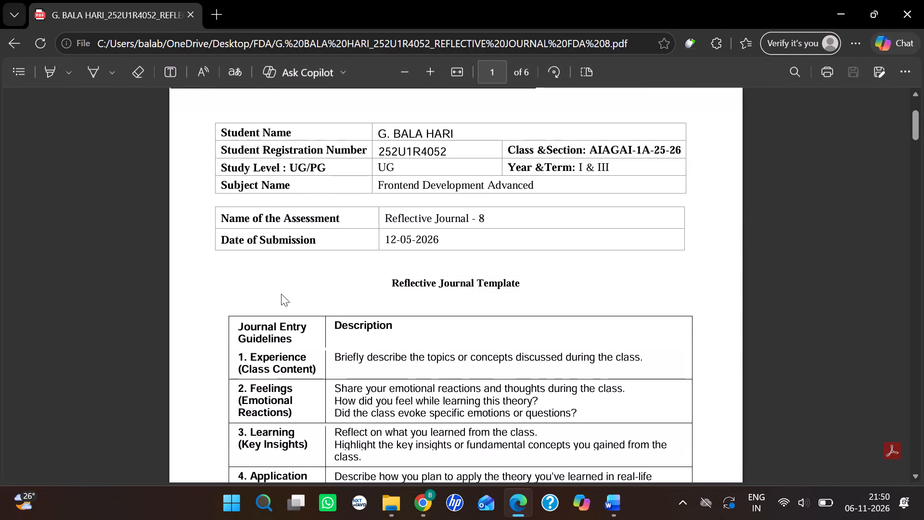
scroll(281, 294, "up", 5)
left_click(192, 15)
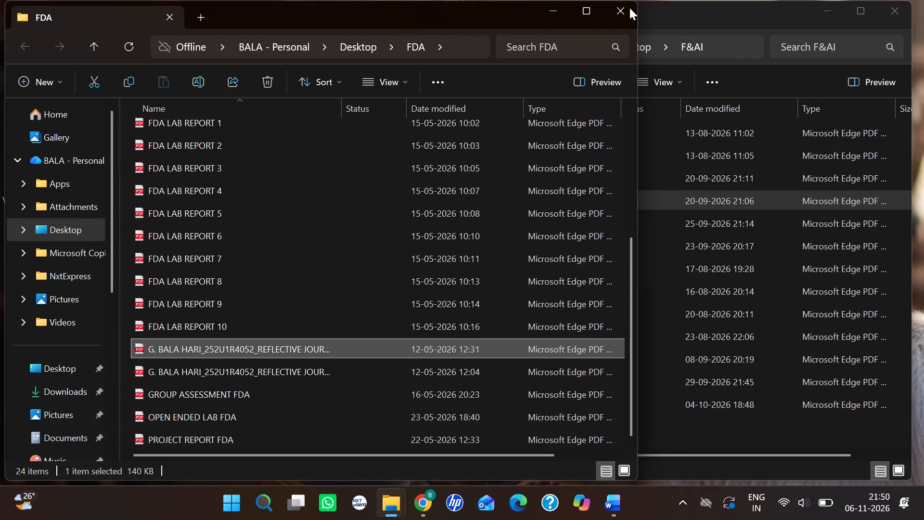
left_click(627, 6)
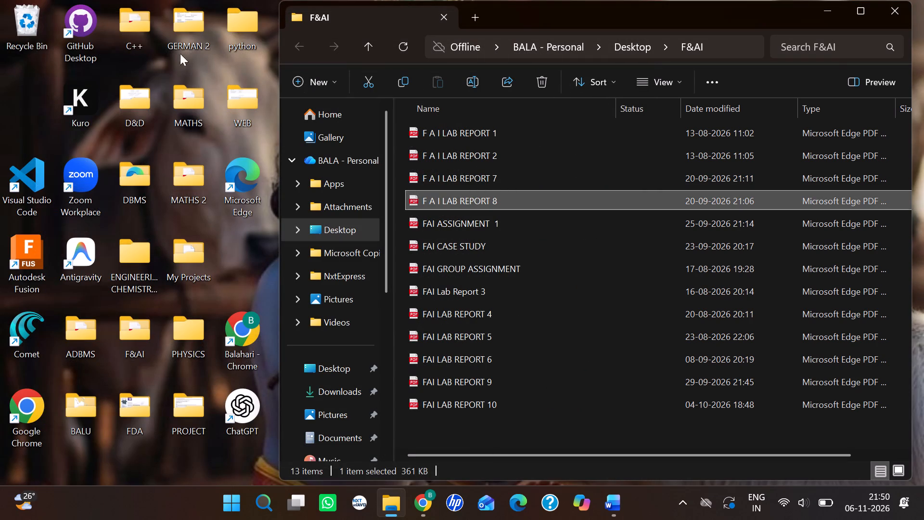
From the desktop's C++ folder, open the Word version of LAB REPORT C++ 2, glance at its cover page, and close it.
double_click(145, 29)
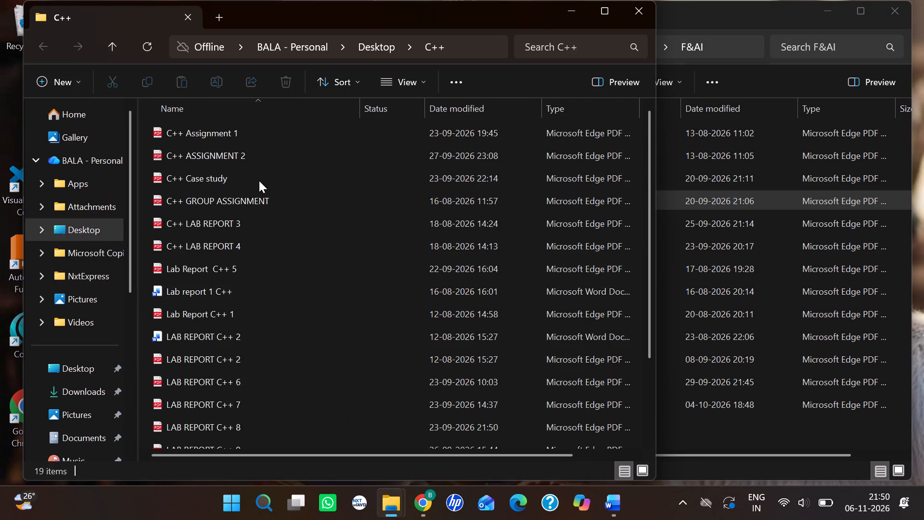
double_click(231, 337)
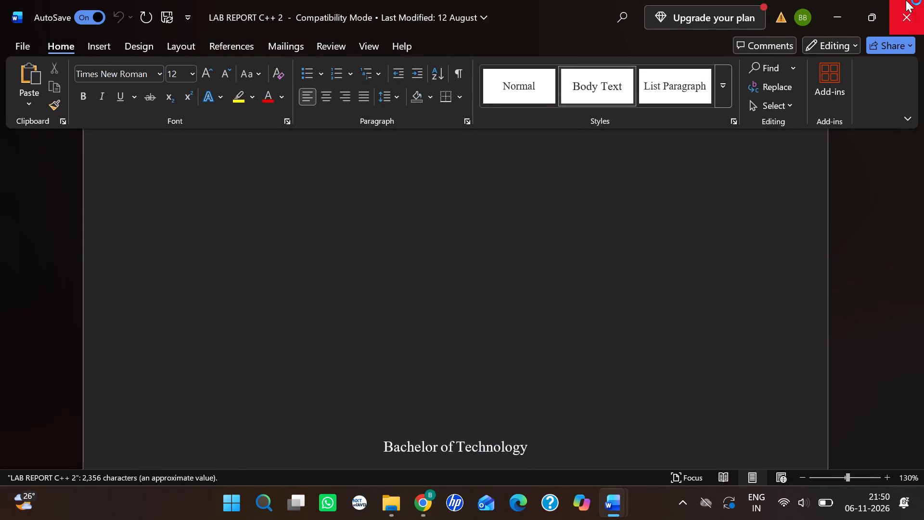
left_click(906, 0)
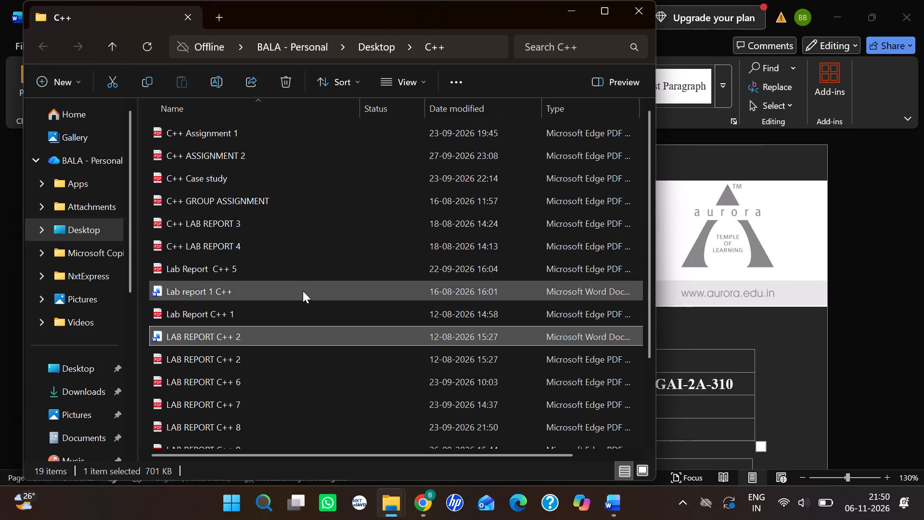
Open the Lab Report C++ 1 PDF, examine its cover, certificate and code pages, and close it.
double_click(254, 318)
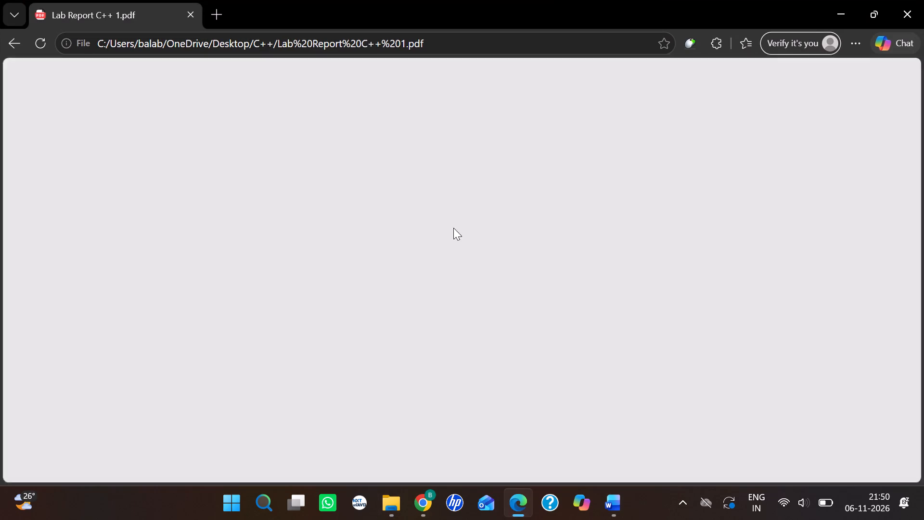
scroll(451, 236, "up", 1)
scroll(451, 236, "down", 3)
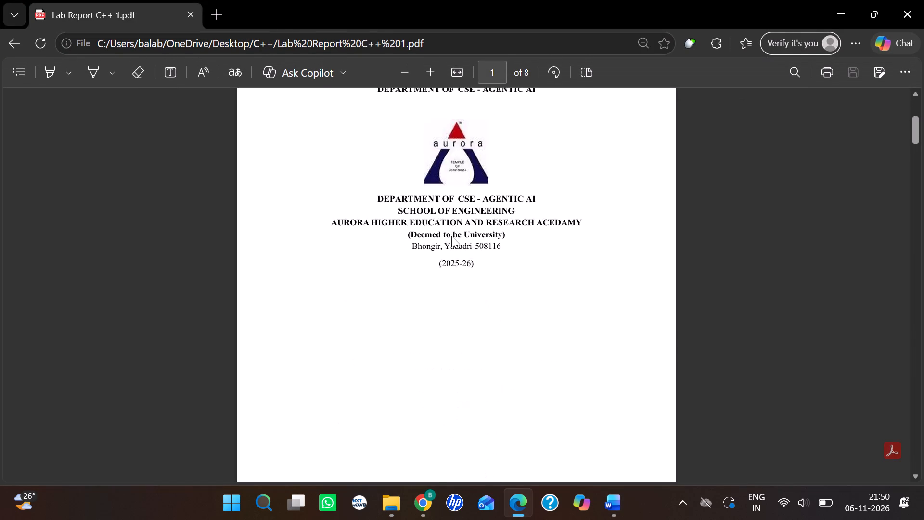
scroll(451, 236, "down", 5)
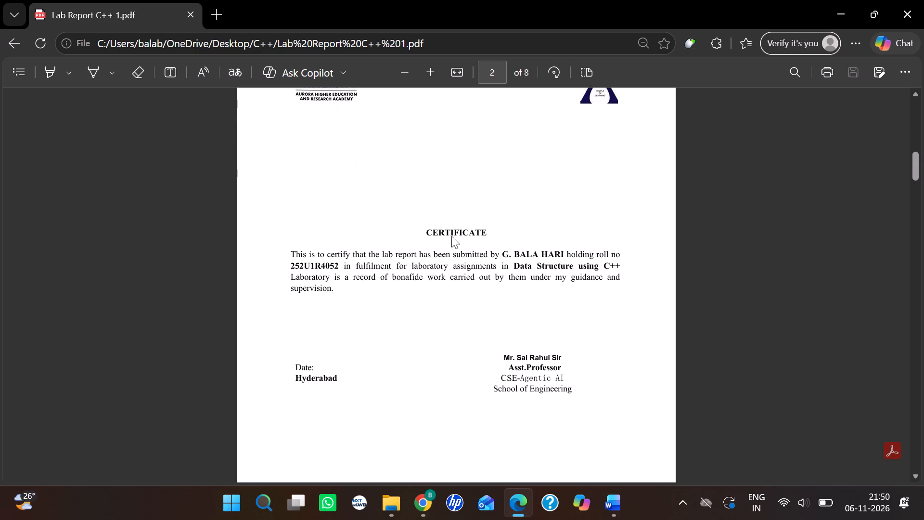
scroll(451, 236, "down", 4)
left_click(923, 0)
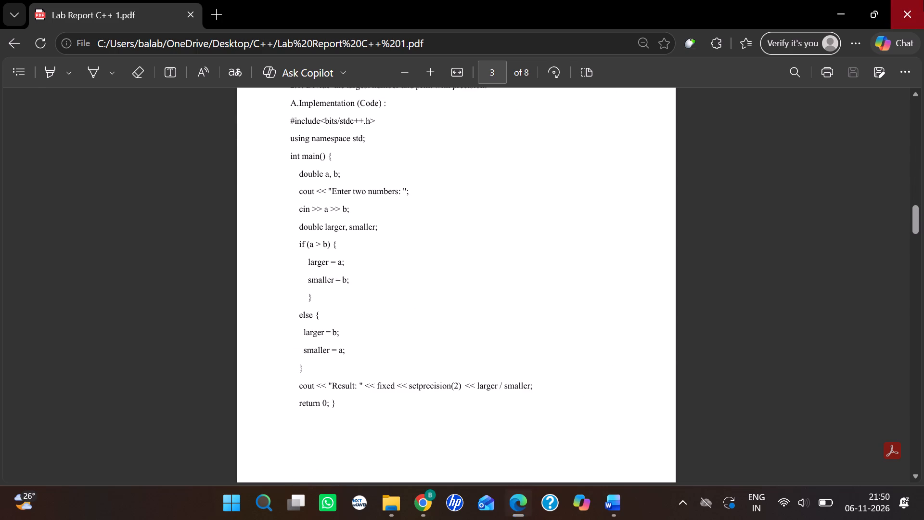
Open LAB REPORT C++ 10, examine its cover page, and close it along with the C++ folder.
scroll(234, 329, "down", 1)
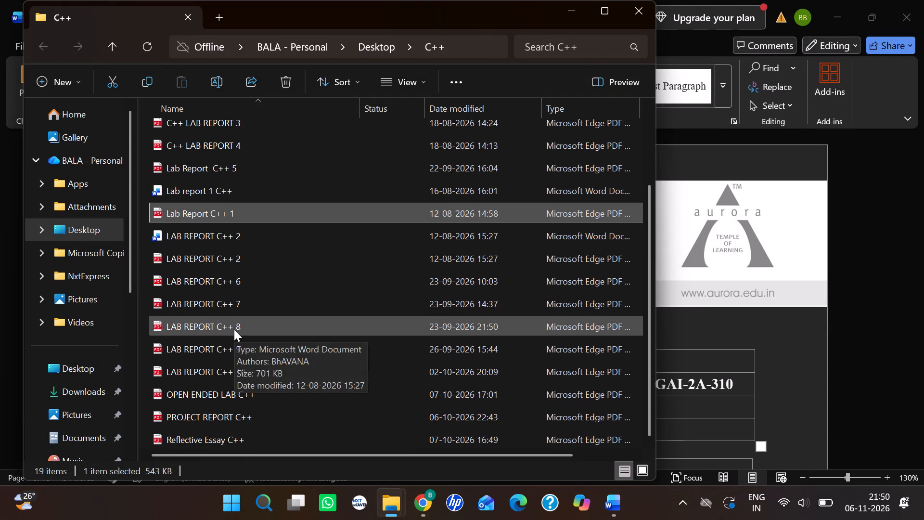
scroll(234, 329, "down", 1)
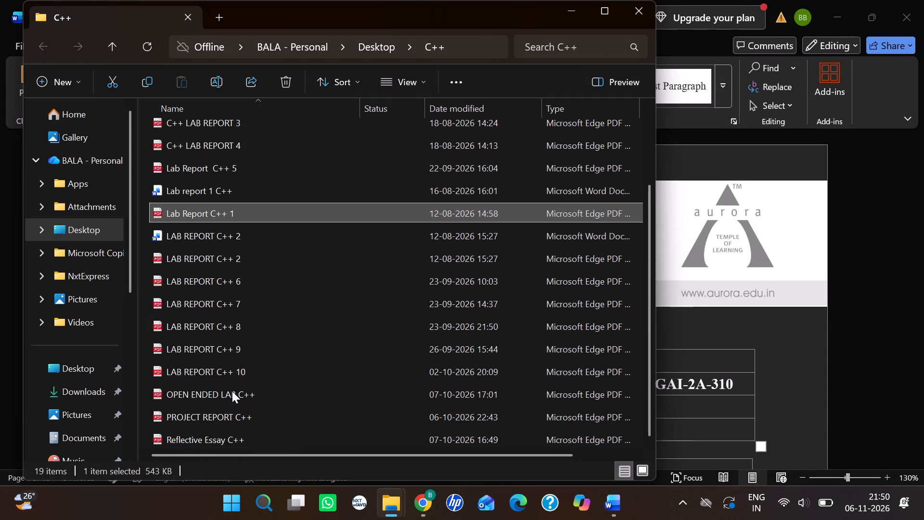
double_click(242, 364)
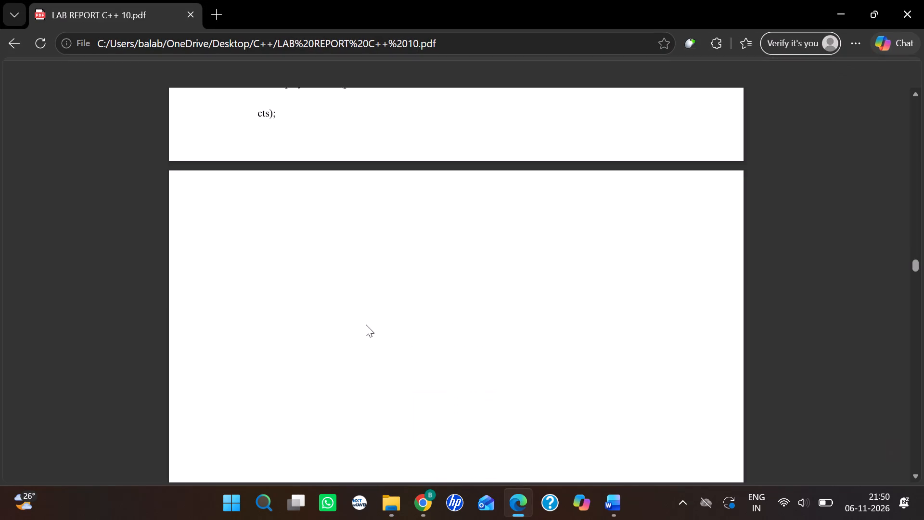
scroll(366, 325, "up", 20)
scroll(366, 325, "up", 1)
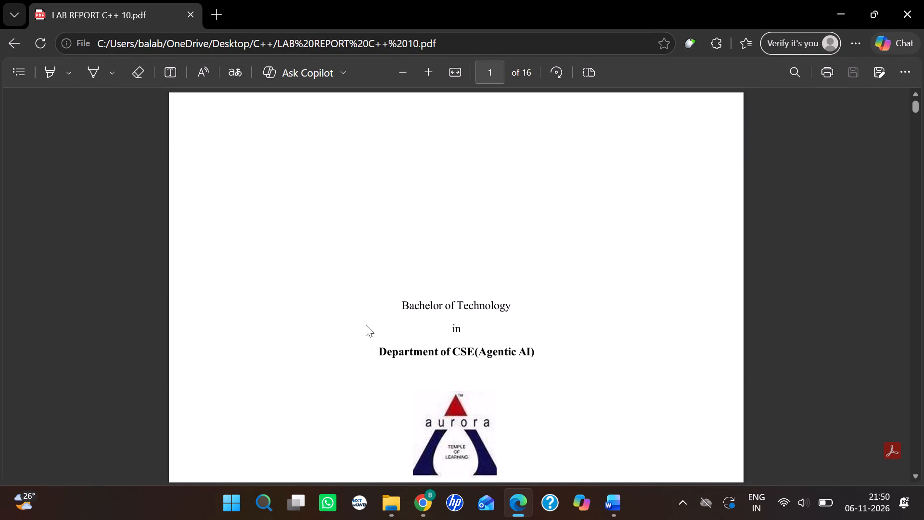
scroll(366, 325, "down", 2)
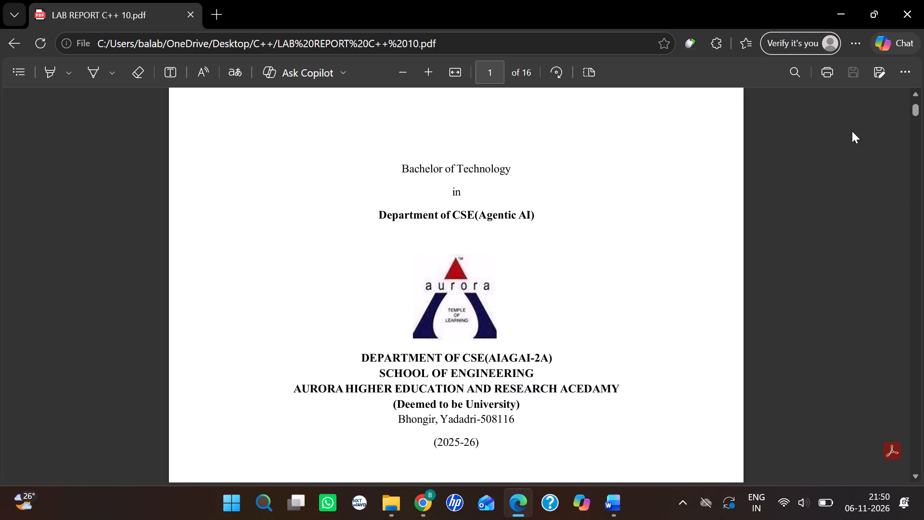
left_click(923, 0)
scroll(519, 249, "down", 1)
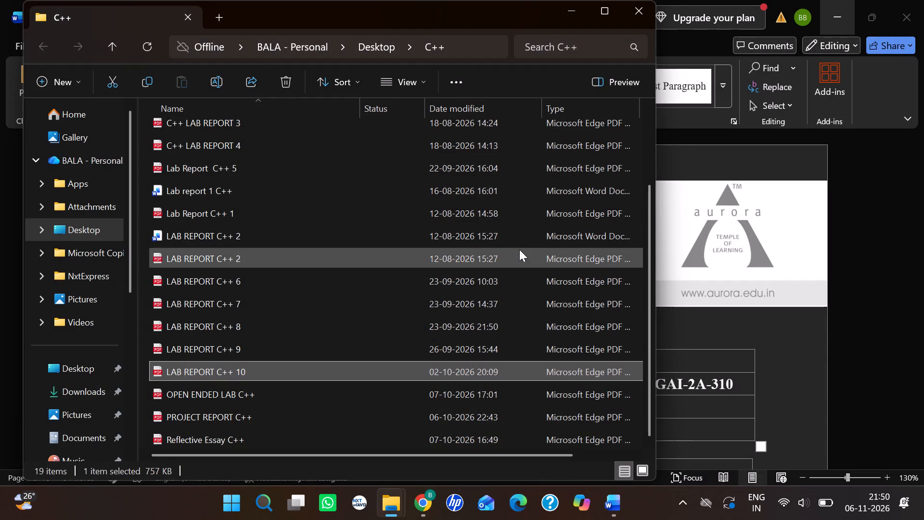
scroll(403, 297, "down", 1)
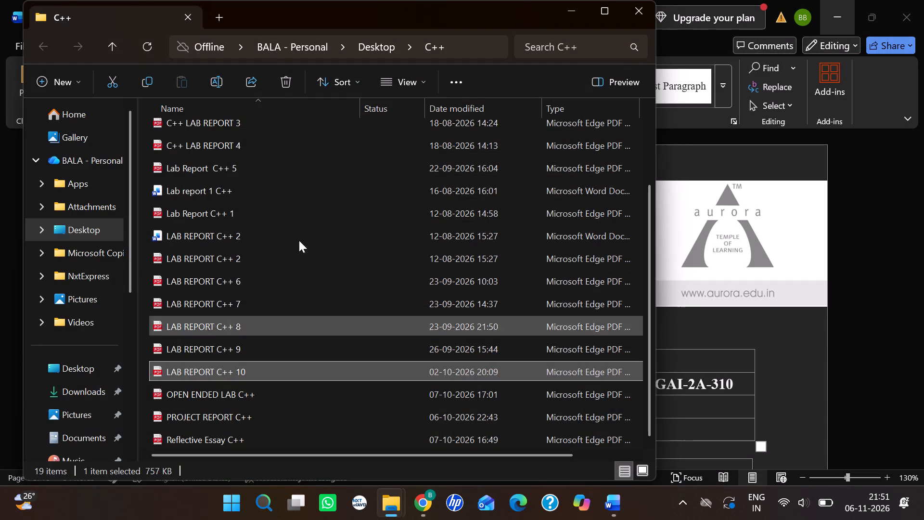
left_click(646, 6)
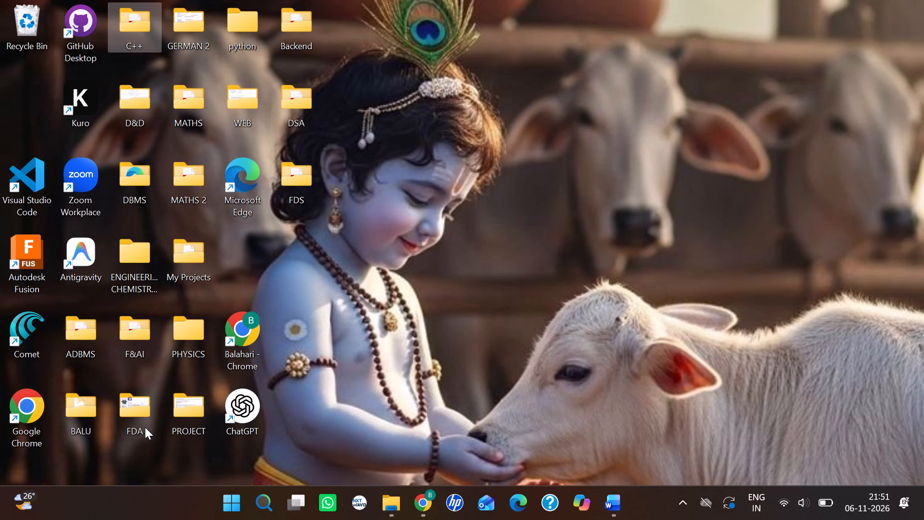
From the desktop's F&AI folder, open F A I LAB REPORT 7, examine its cover and certificate pages, and close the report and folder.
double_click(130, 345)
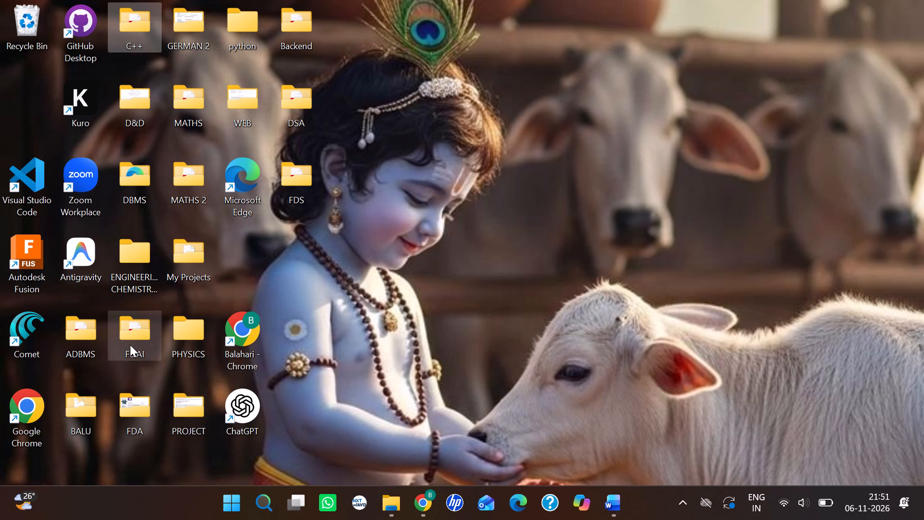
double_click(250, 181)
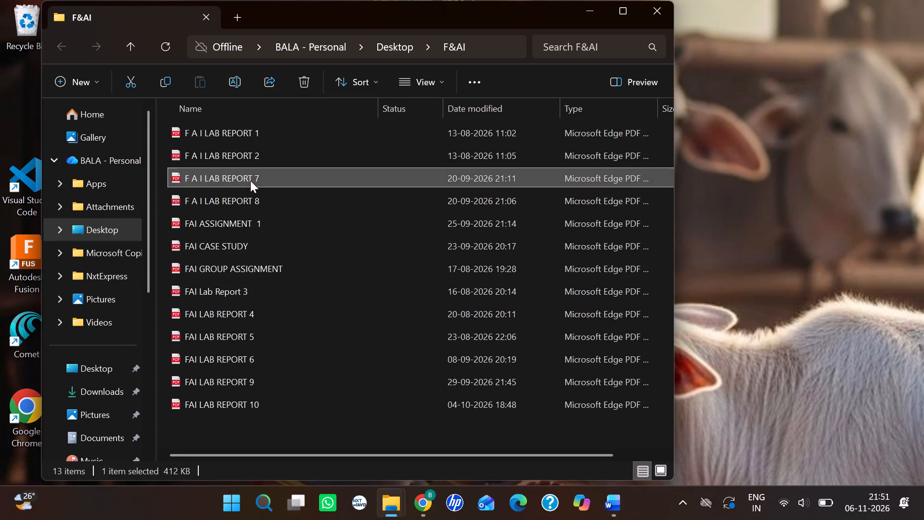
scroll(380, 249, "up", 9)
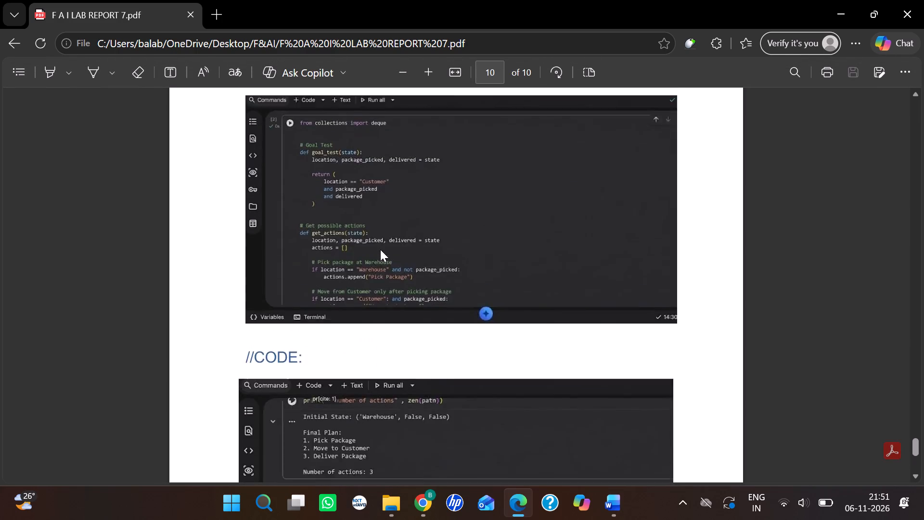
scroll(380, 249, "up", 13)
scroll(380, 249, "down", 1)
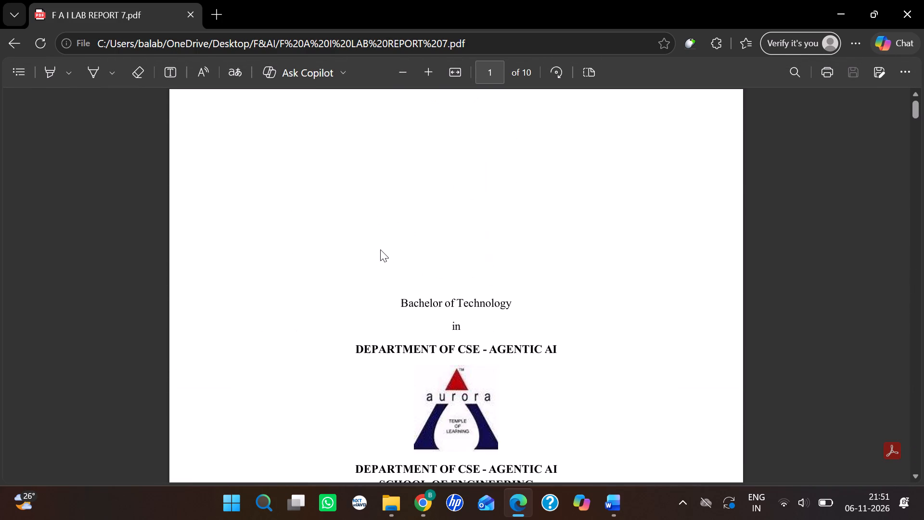
scroll(380, 249, "down", 5)
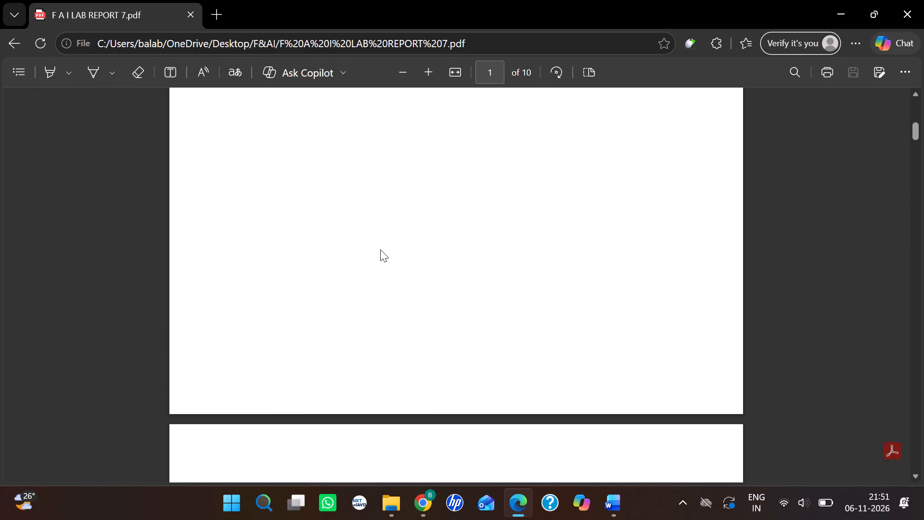
scroll(380, 249, "down", 5)
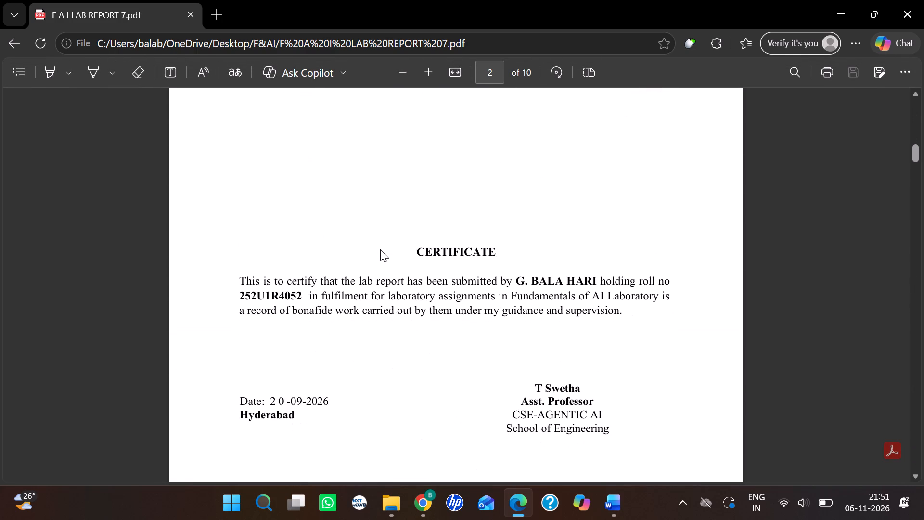
scroll(380, 249, "down", 1)
scroll(523, 339, "down", 1)
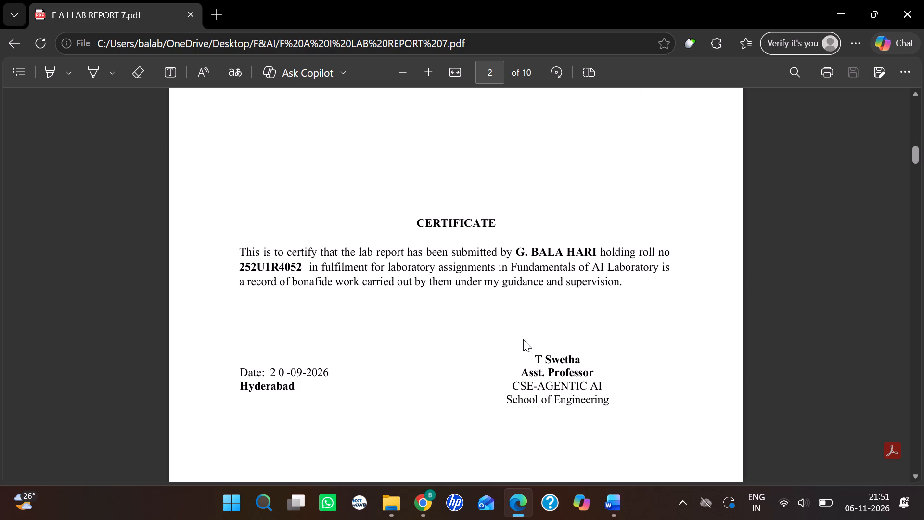
left_click(923, 0)
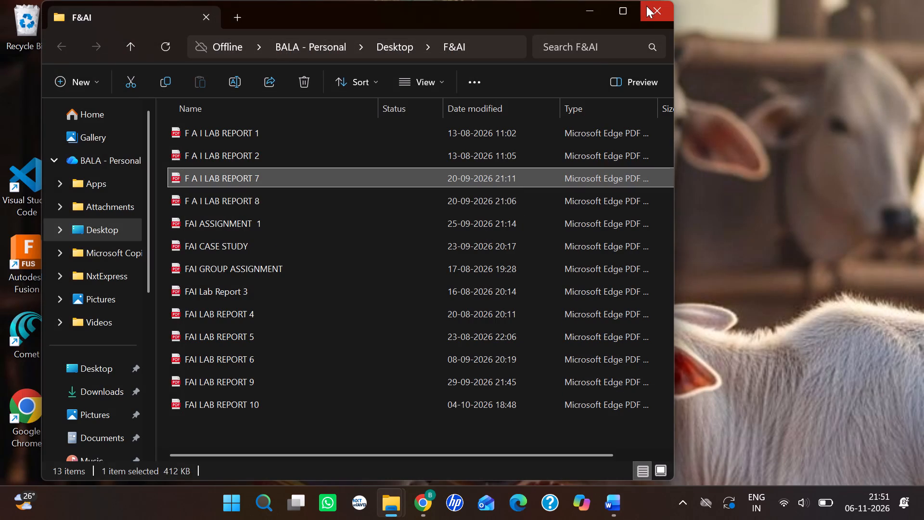
left_click(646, 6)
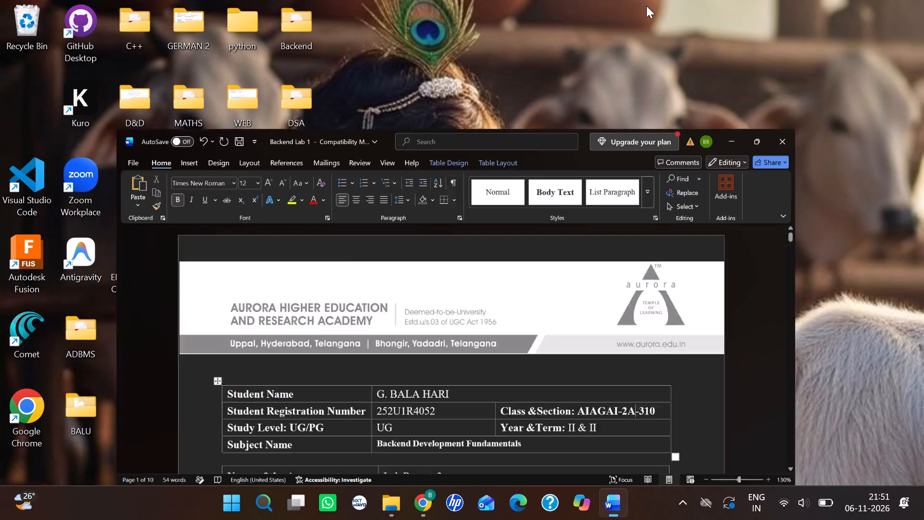
Review the whole Backend Lab 1 report from the details tables through the Covid-19 India, Player Match Scores and Todo Application pages.
scroll(479, 258, "down", 1)
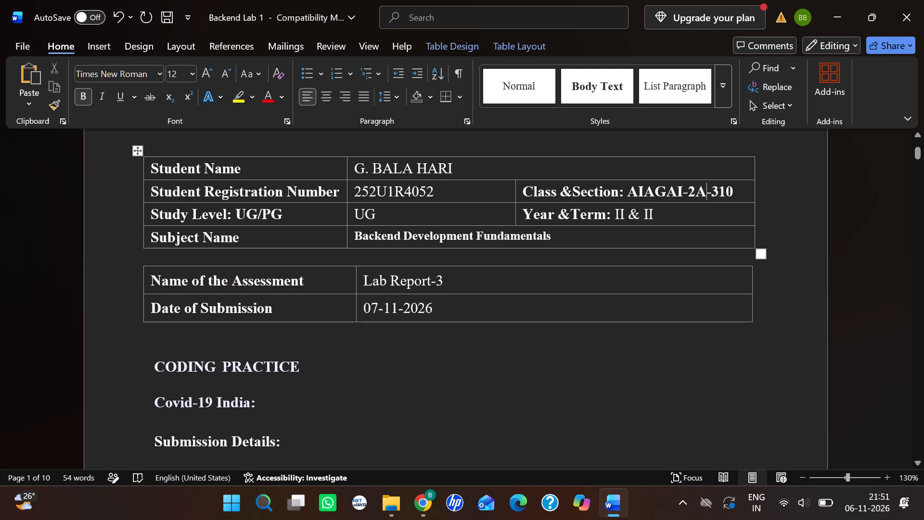
scroll(421, 358, "down", 1)
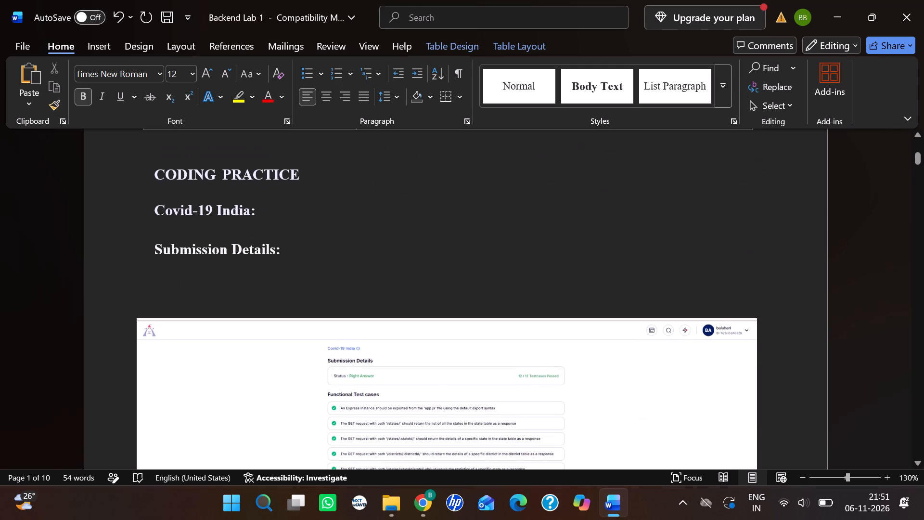
scroll(421, 358, "down", 2)
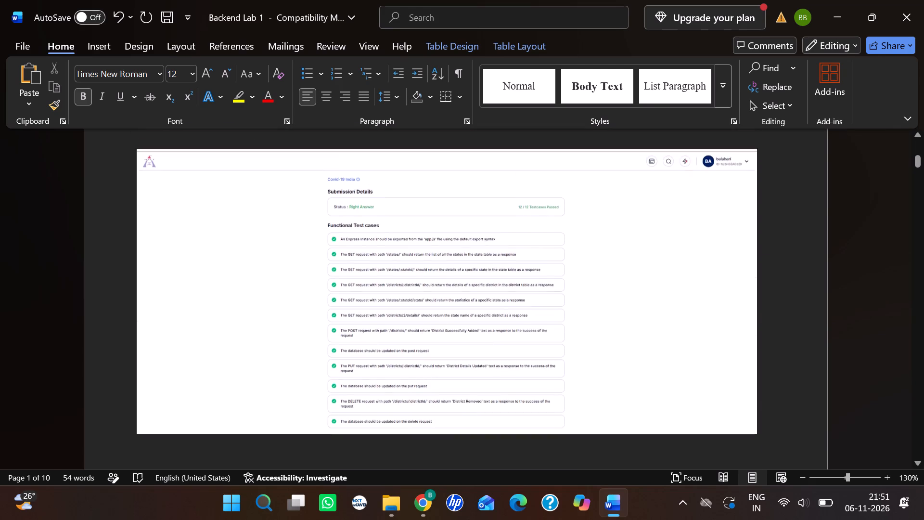
scroll(421, 358, "down", 2)
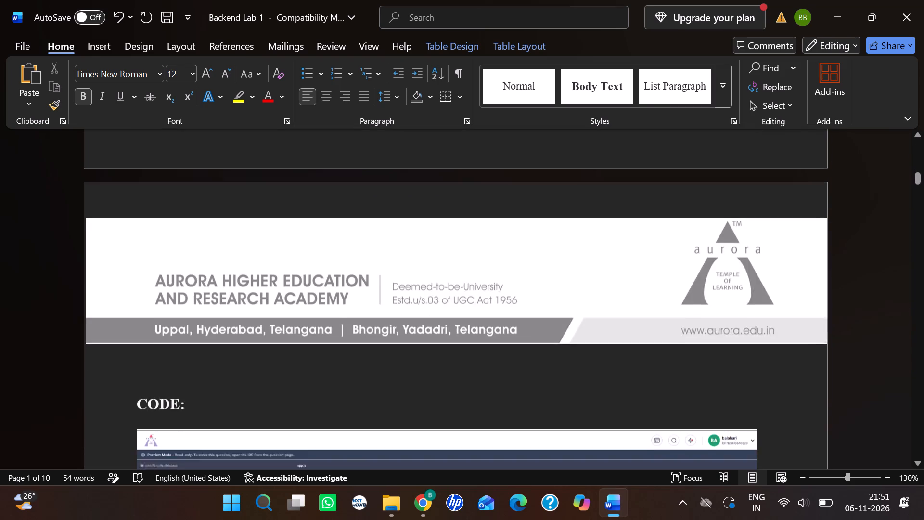
scroll(421, 358, "down", 5)
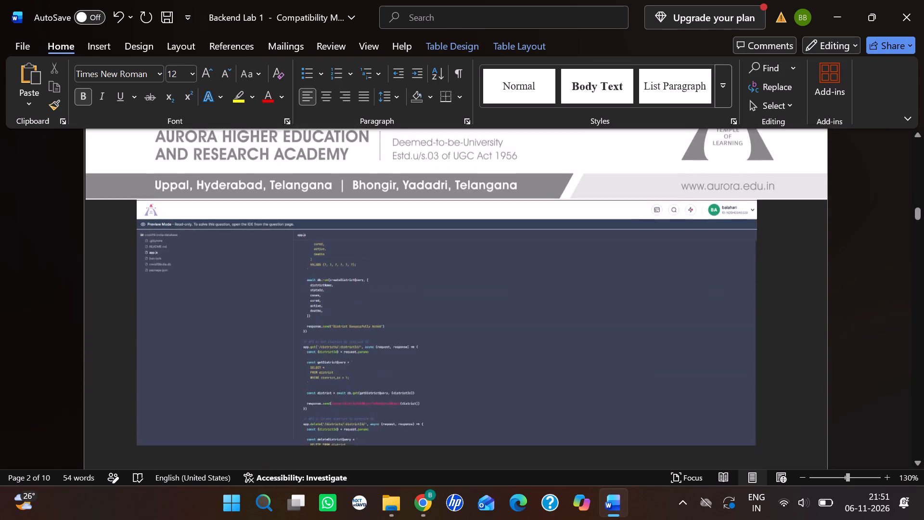
scroll(421, 358, "down", 5)
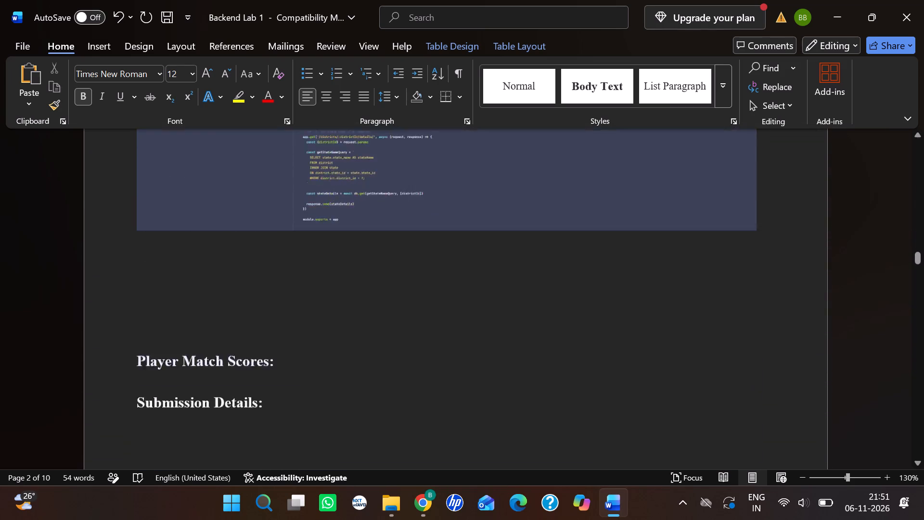
scroll(421, 358, "down", 1)
scroll(421, 358, "up", 1)
scroll(421, 358, "down", 2)
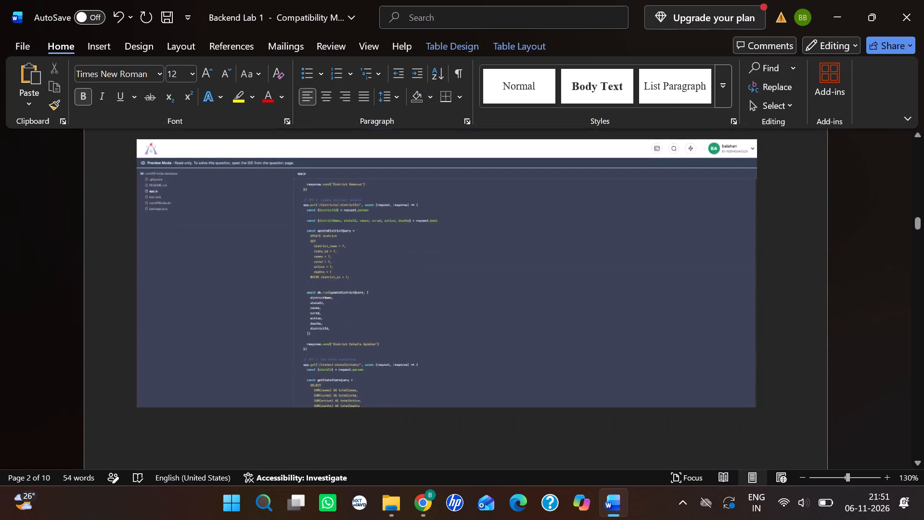
scroll(421, 358, "down", 5)
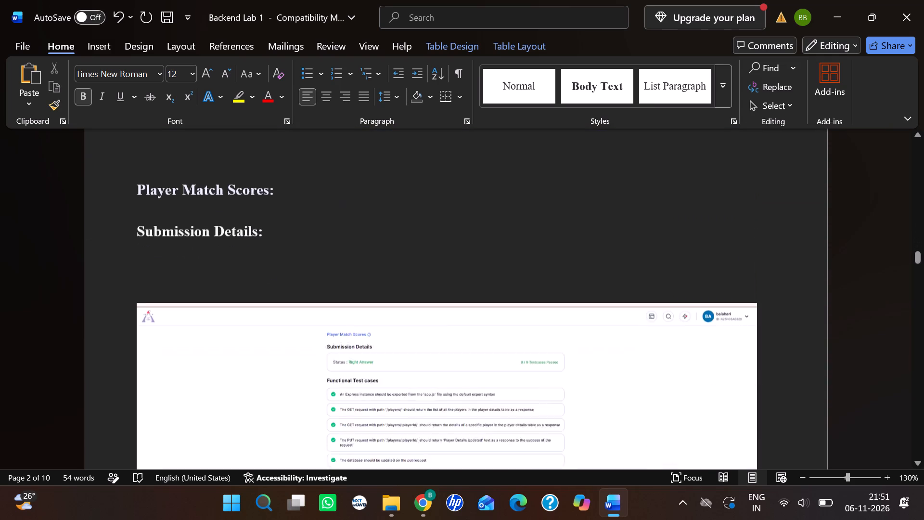
scroll(421, 358, "down", 1)
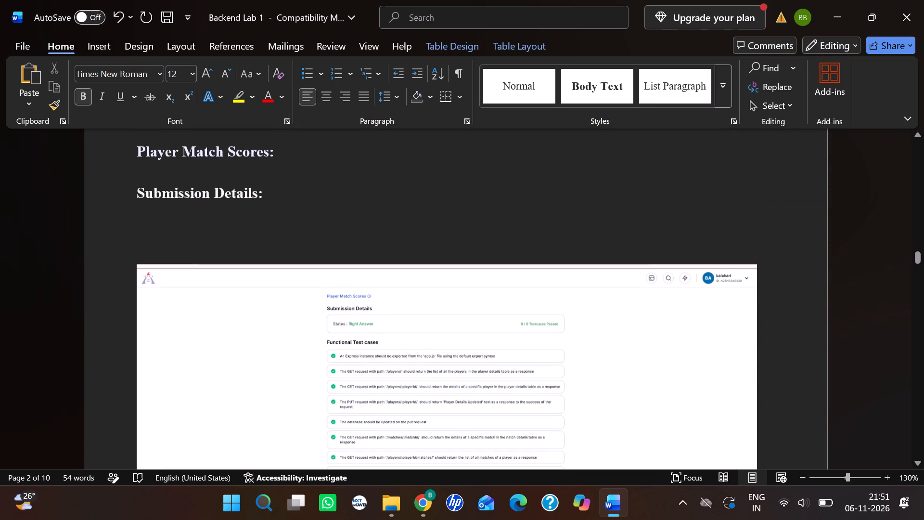
scroll(421, 358, "down", 2)
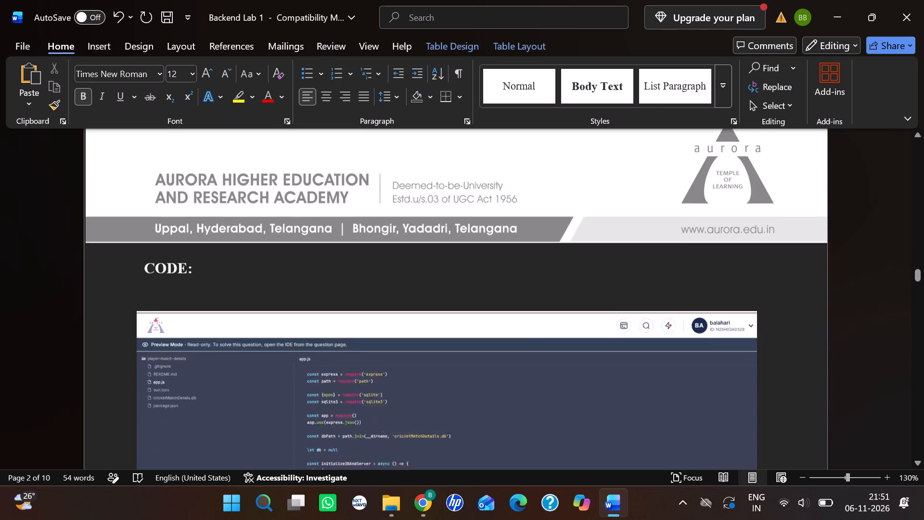
scroll(421, 358, "down", 4)
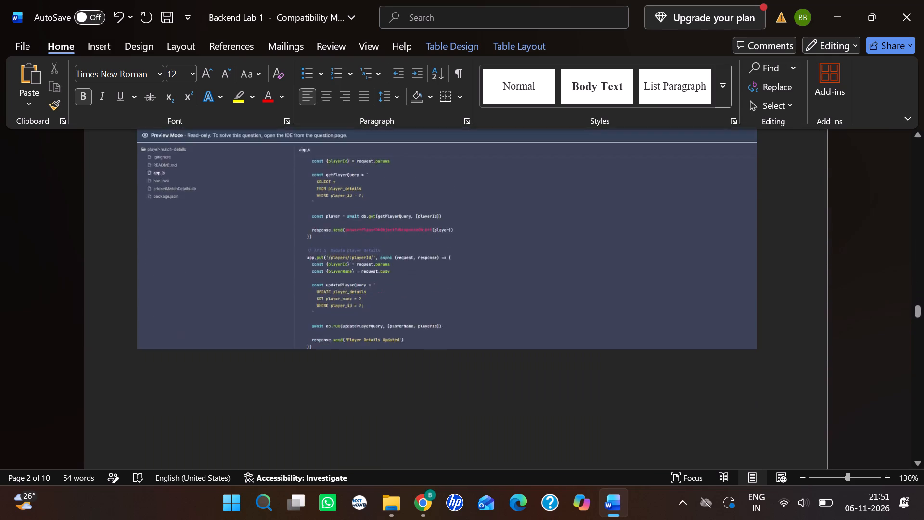
scroll(421, 358, "down", 4)
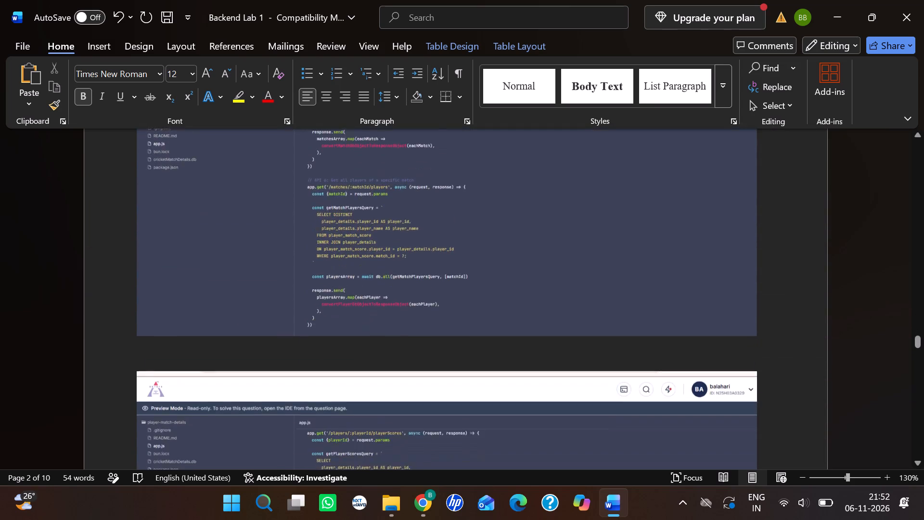
scroll(421, 358, "down", 3)
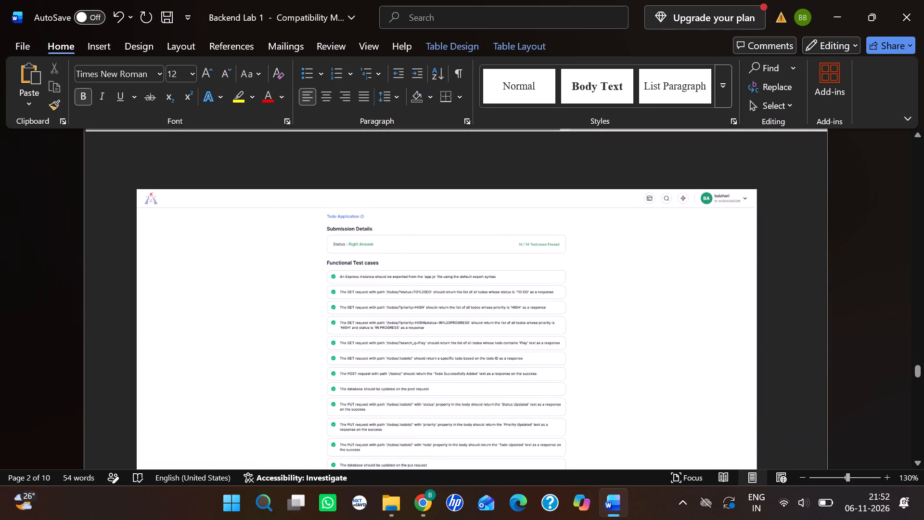
scroll(421, 358, "down", 5)
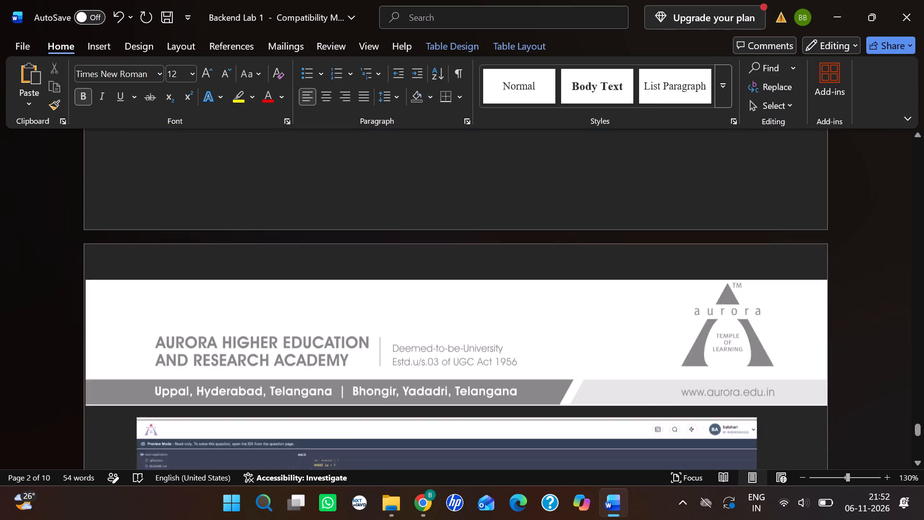
scroll(421, 358, "down", 4)
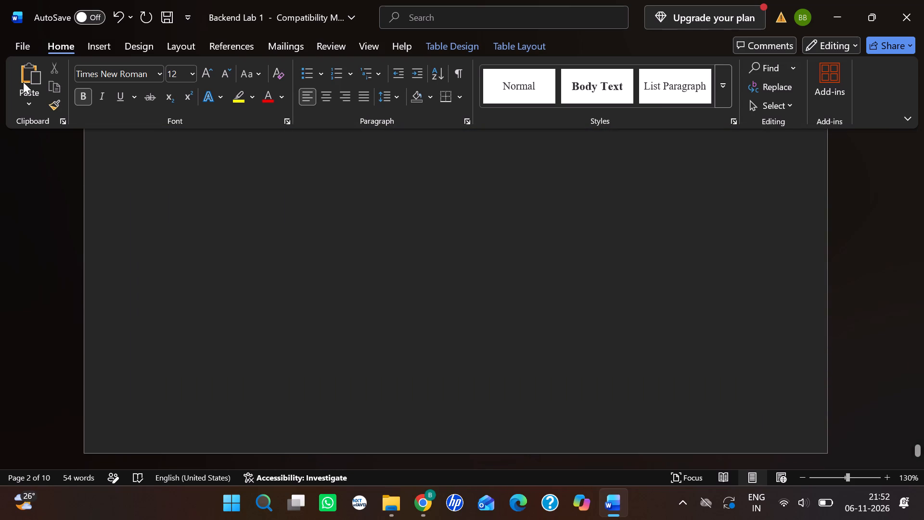
Export the report as a PDF named Backend Lab 3 into the desktop's Backend folder.
left_click(16, 50)
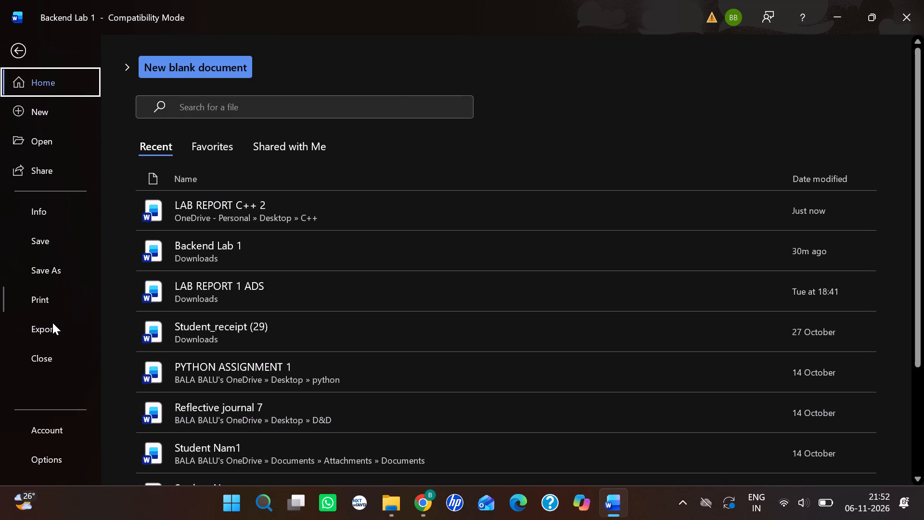
left_click(52, 323)
left_click(409, 212)
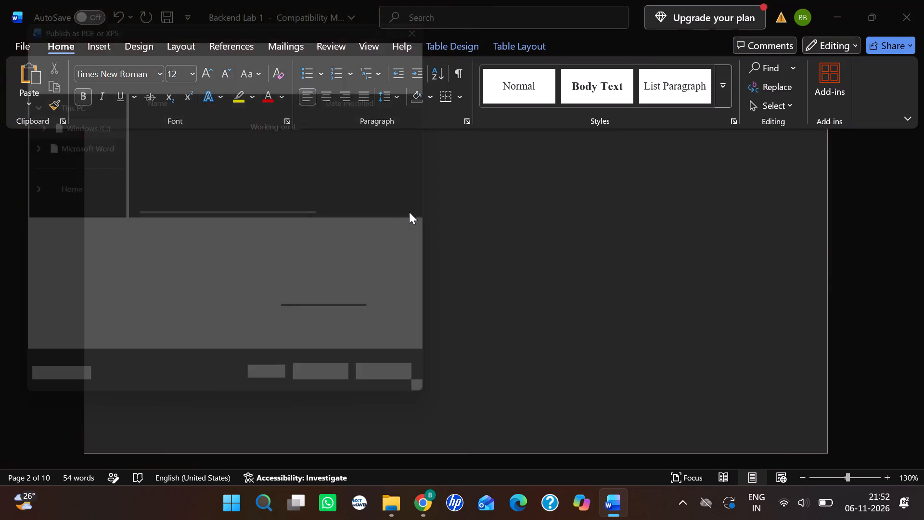
left_click(198, 238)
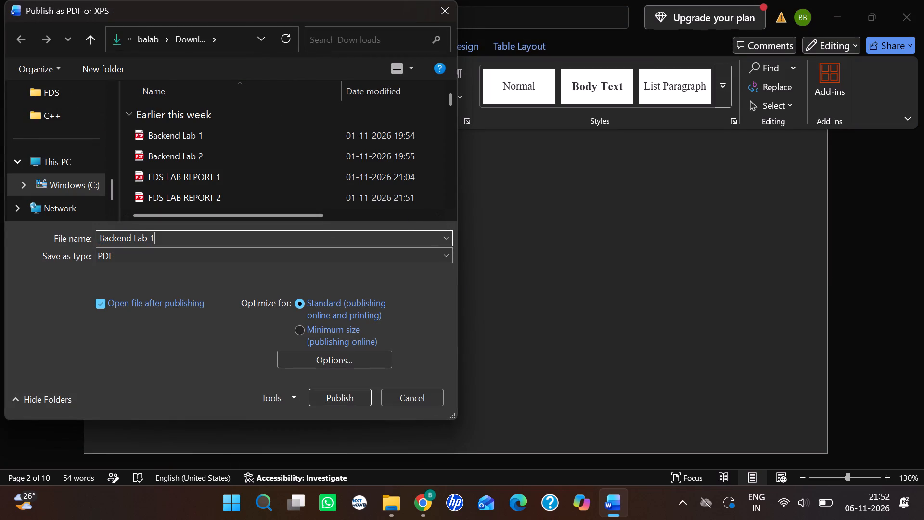
key("BackSpace")
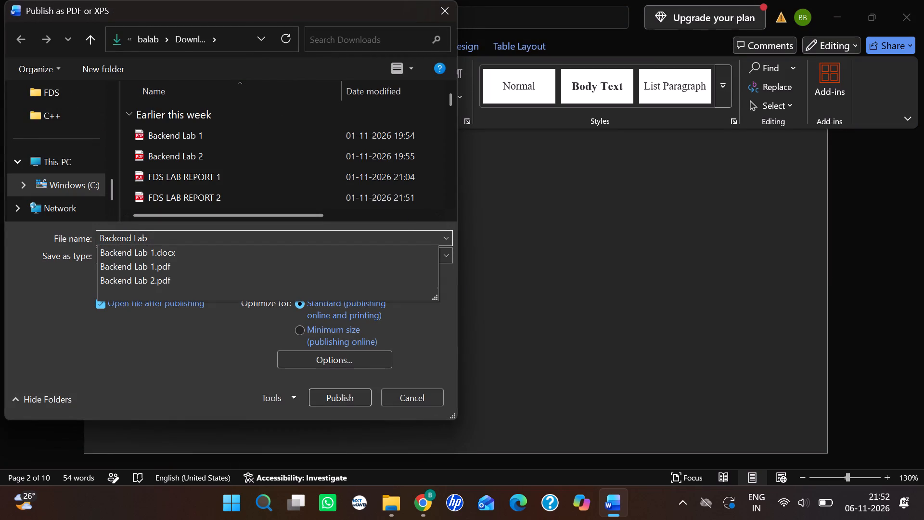
key("3")
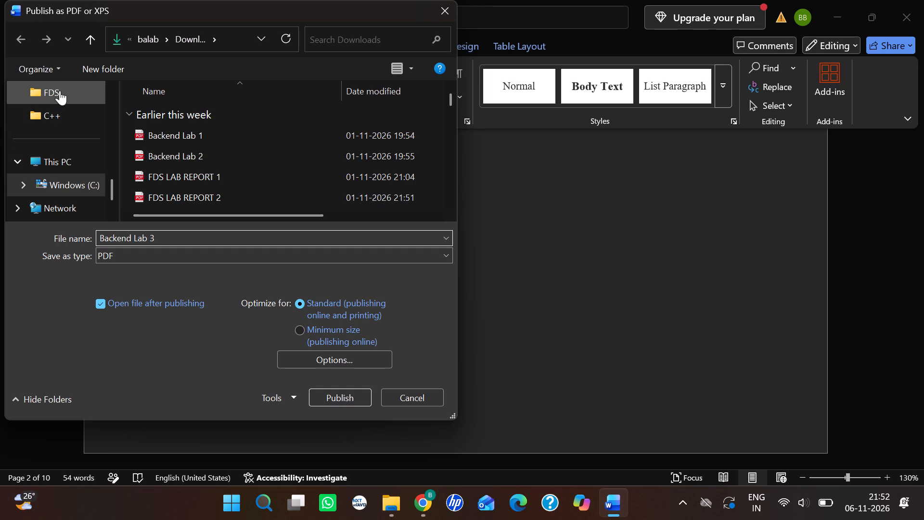
scroll(53, 108, "up", 1)
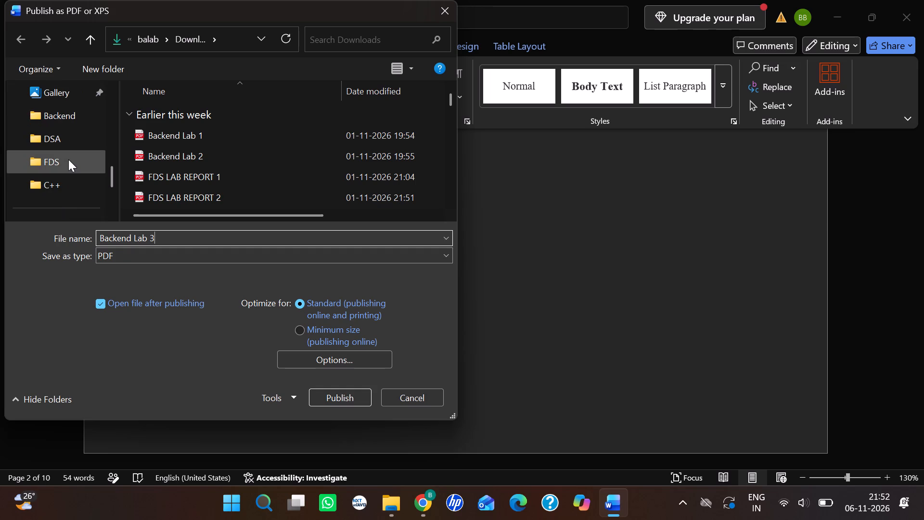
left_click(60, 126)
left_click(206, 236)
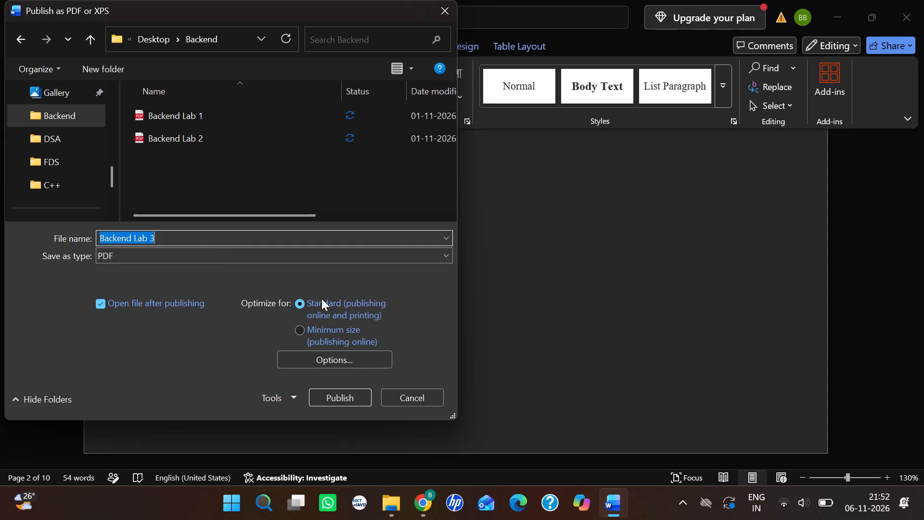
left_click(355, 392)
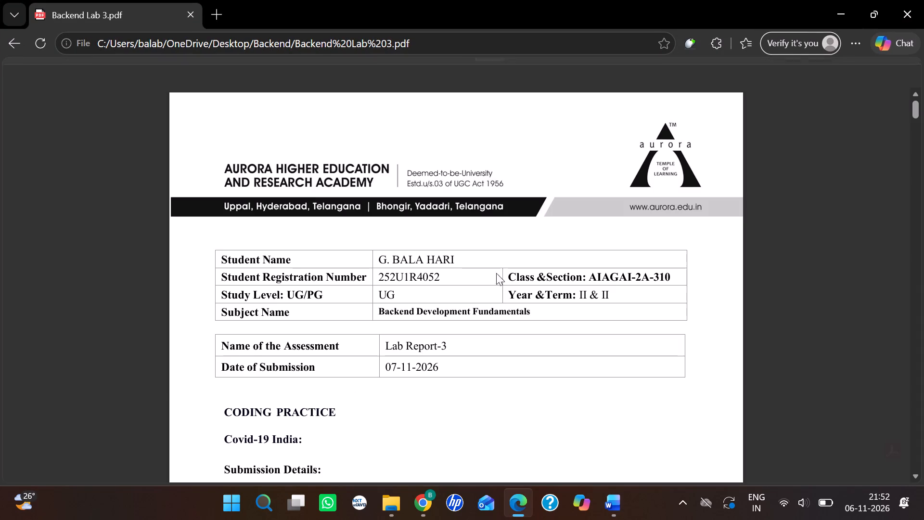
Examine the exported Backend Lab 3 PDF from the student details tables through the Covid-19 India submission and code pages.
scroll(518, 379, "left", 1)
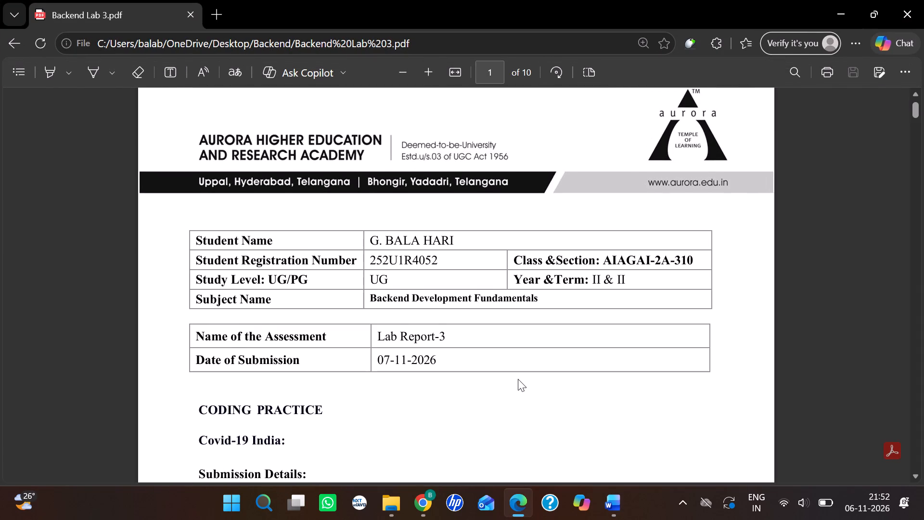
scroll(518, 379, "left", 1)
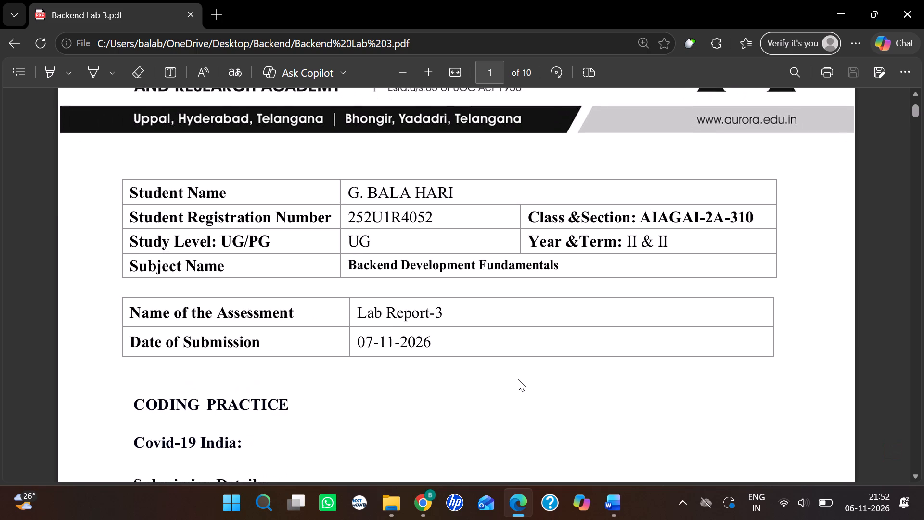
scroll(518, 379, "down", 5)
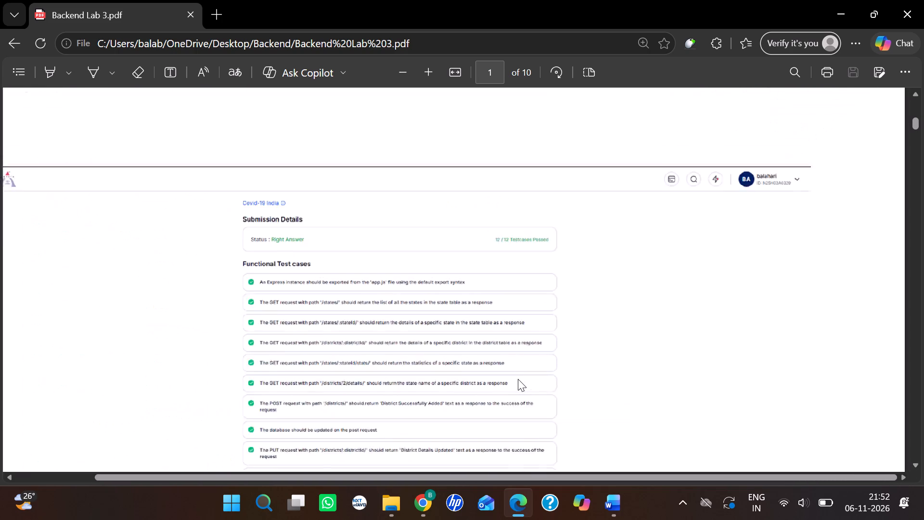
scroll(518, 379, "down", 6)
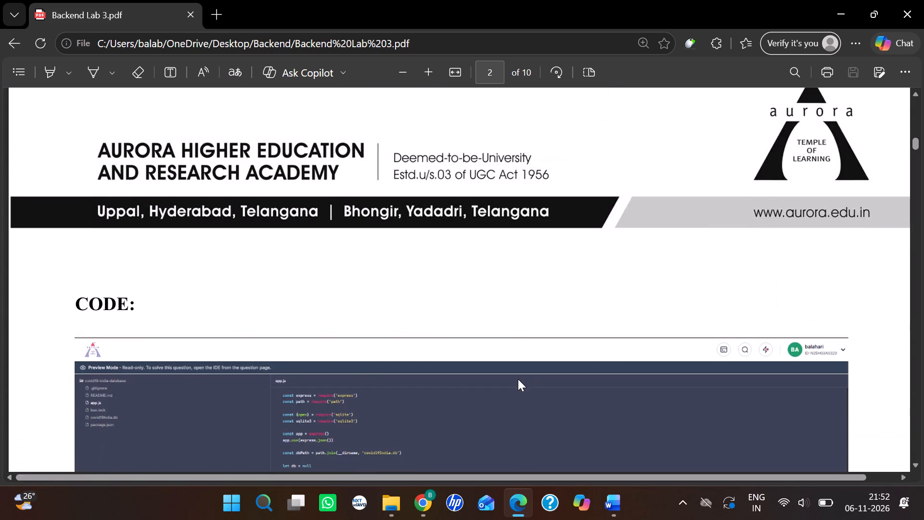
scroll(518, 379, "down", 2)
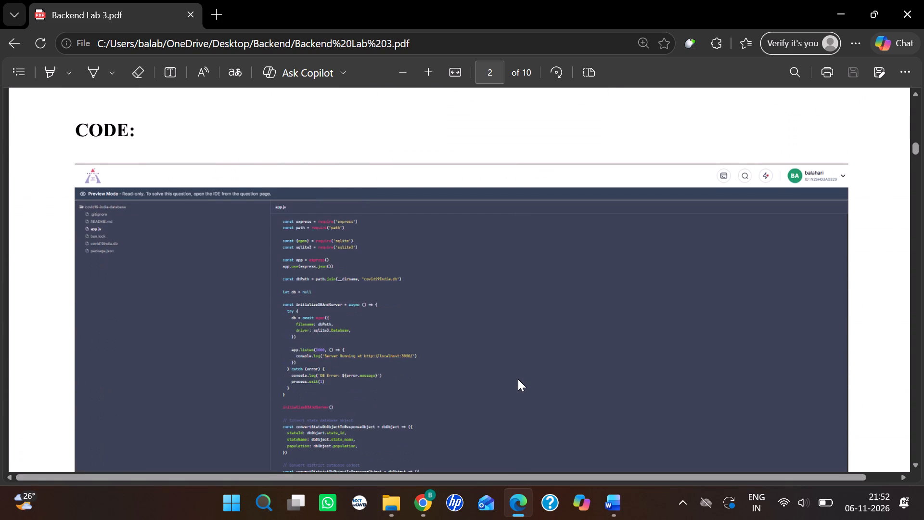
scroll(518, 379, "down", 8)
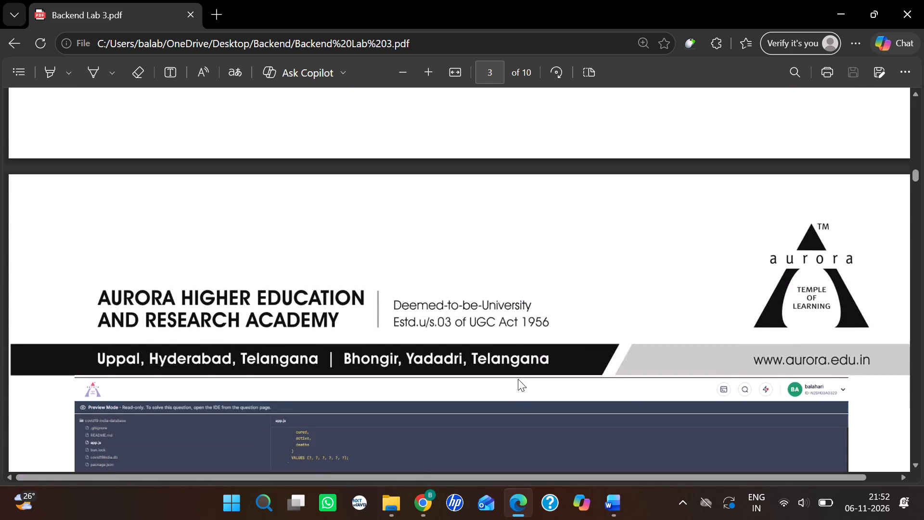
scroll(518, 379, "down", 7)
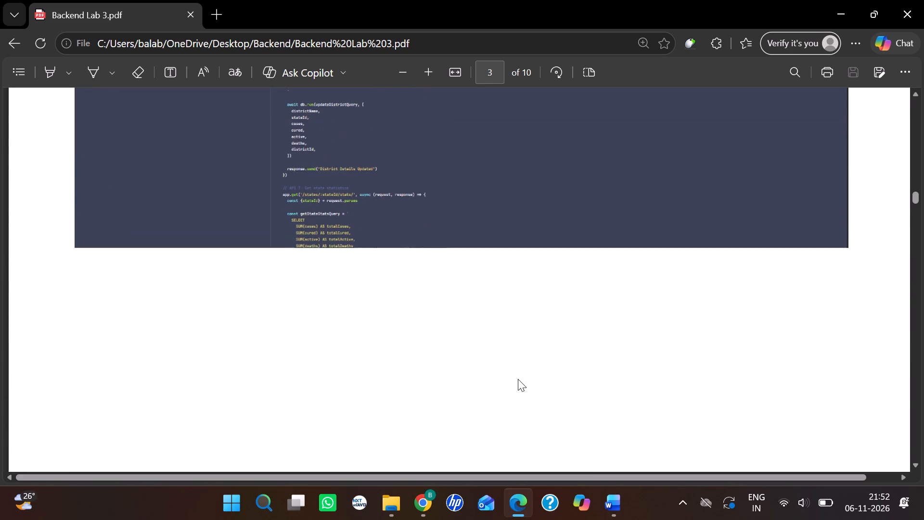
Examine the Player Match Scores submission details and code screenshots in the Backend Lab 3 PDF.
scroll(518, 379, "down", 11)
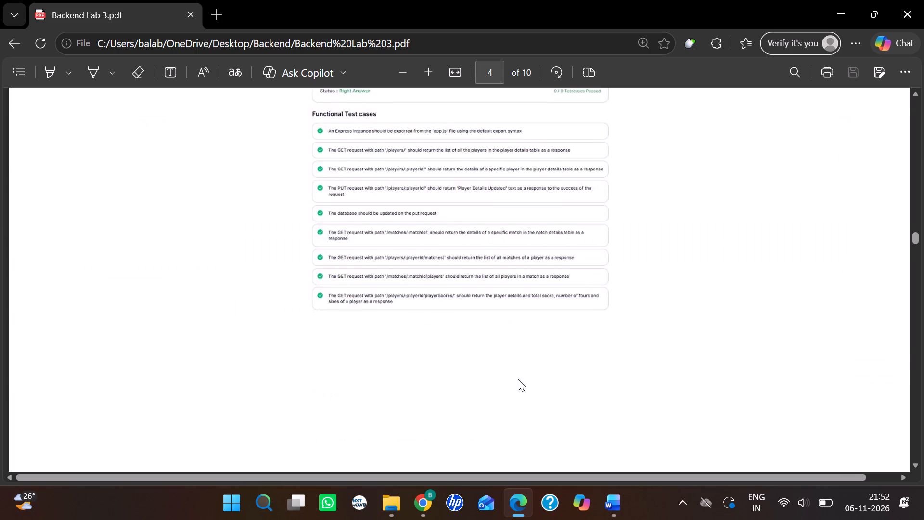
scroll(518, 379, "up", 2)
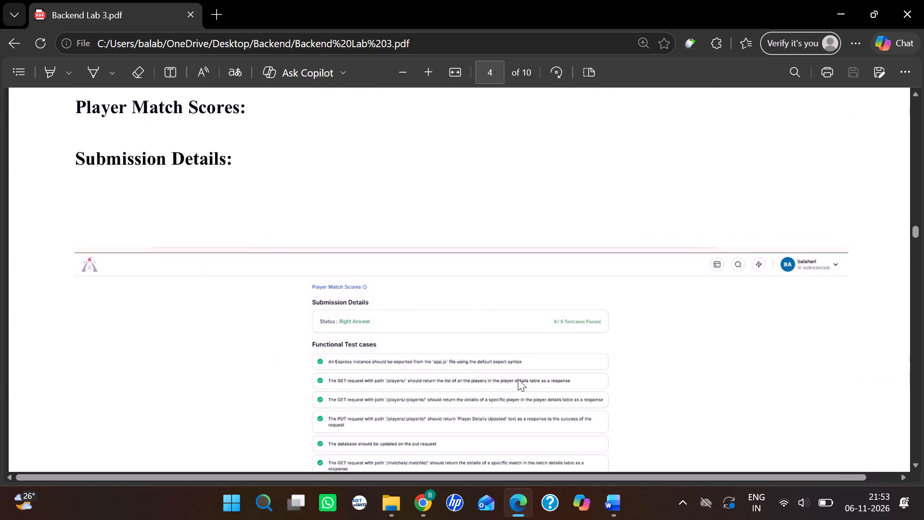
scroll(518, 379, "up", 1)
scroll(518, 379, "down", 3)
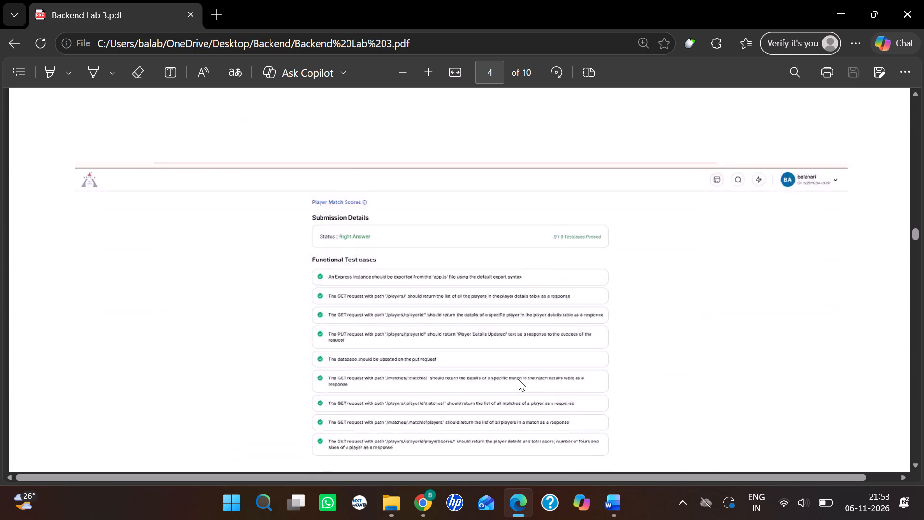
scroll(518, 379, "down", 8)
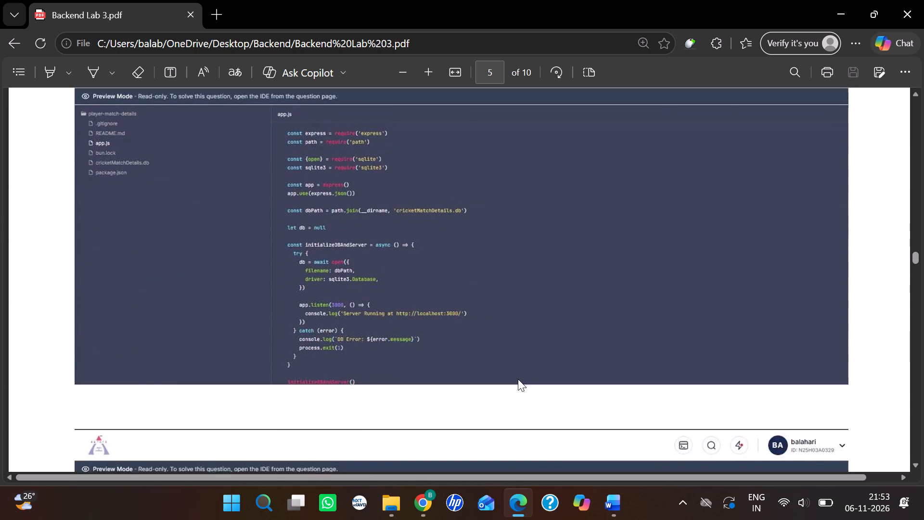
scroll(518, 379, "down", 13)
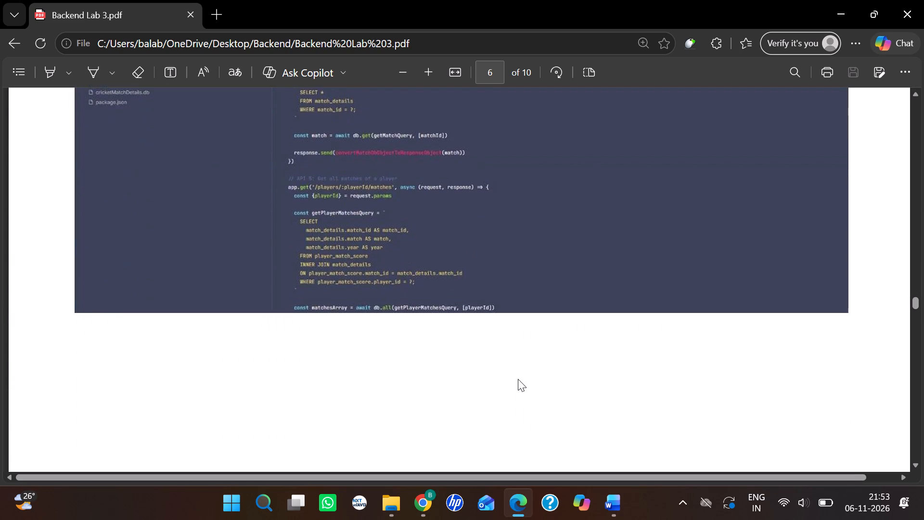
scroll(518, 379, "down", 7)
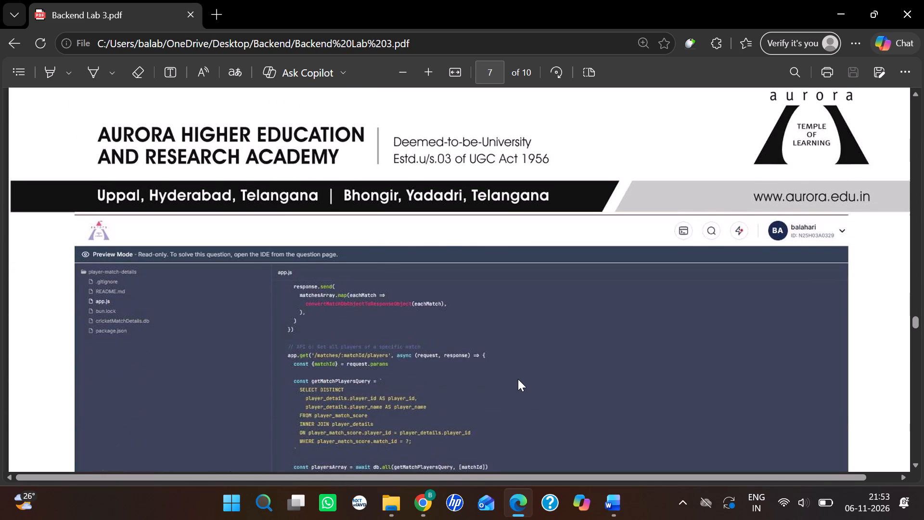
Examine the Todo Application section through the PDF's last page, and close the PDF.
scroll(518, 379, "down", 7)
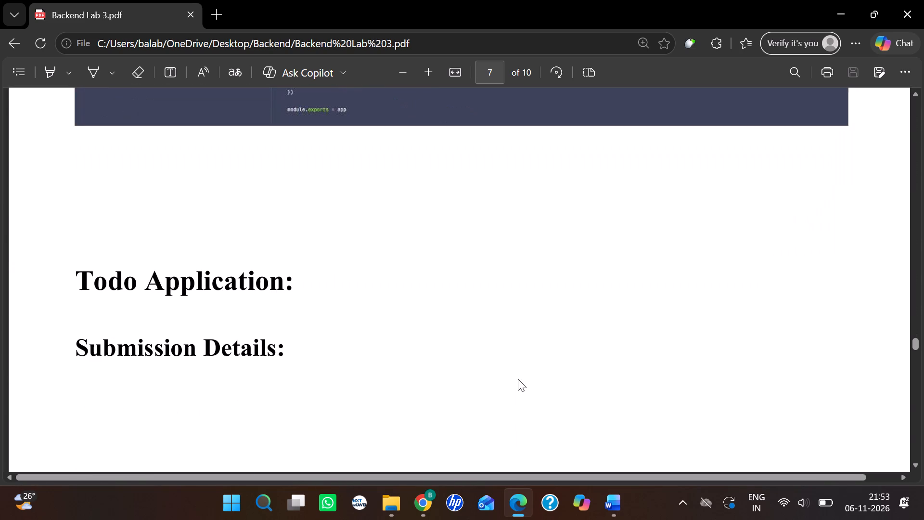
scroll(518, 379, "up", 1)
scroll(518, 379, "down", 1)
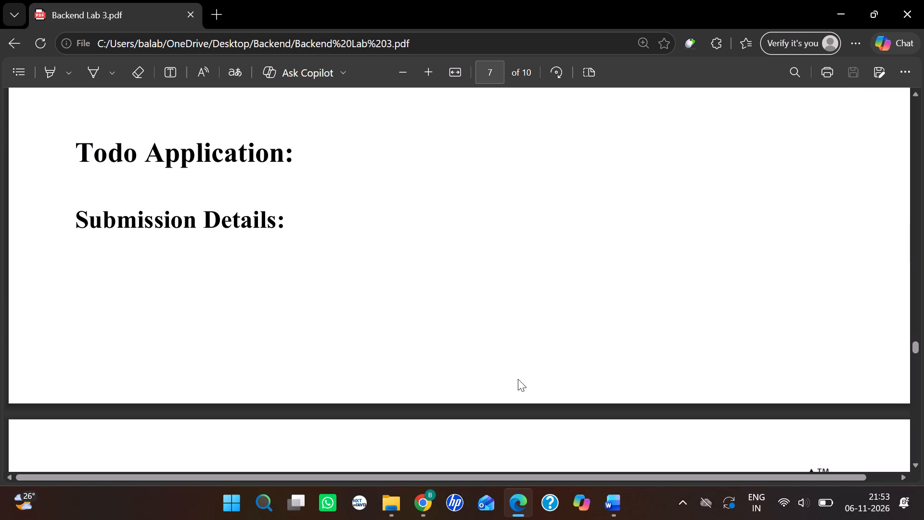
scroll(518, 379, "down", 1)
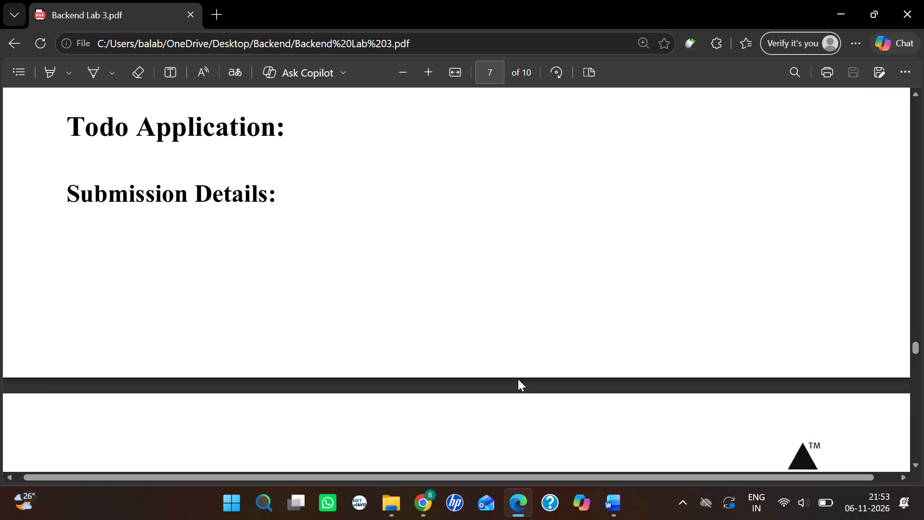
scroll(518, 379, "down", 5)
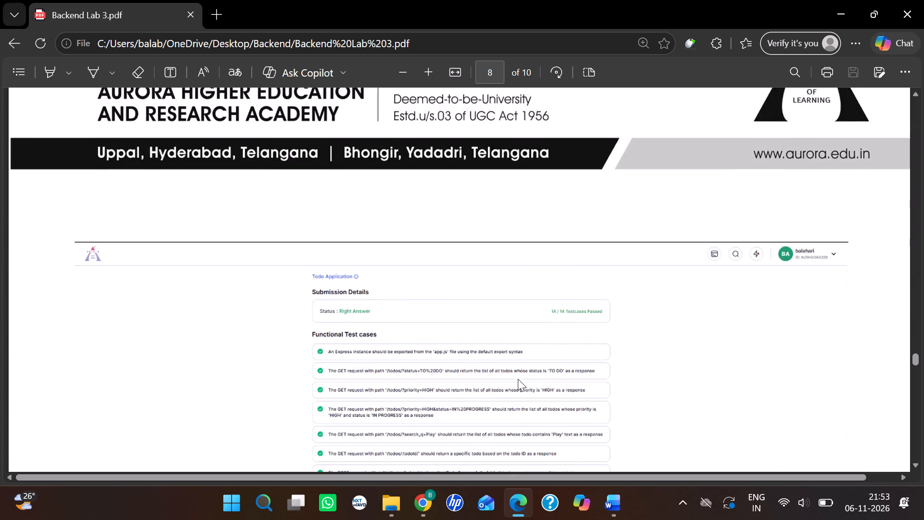
scroll(518, 379, "down", 2)
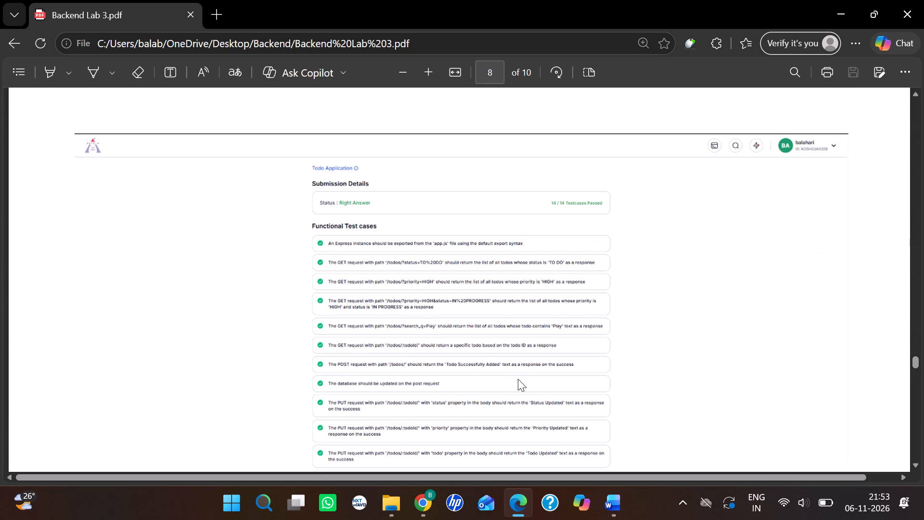
scroll(518, 379, "down", 8)
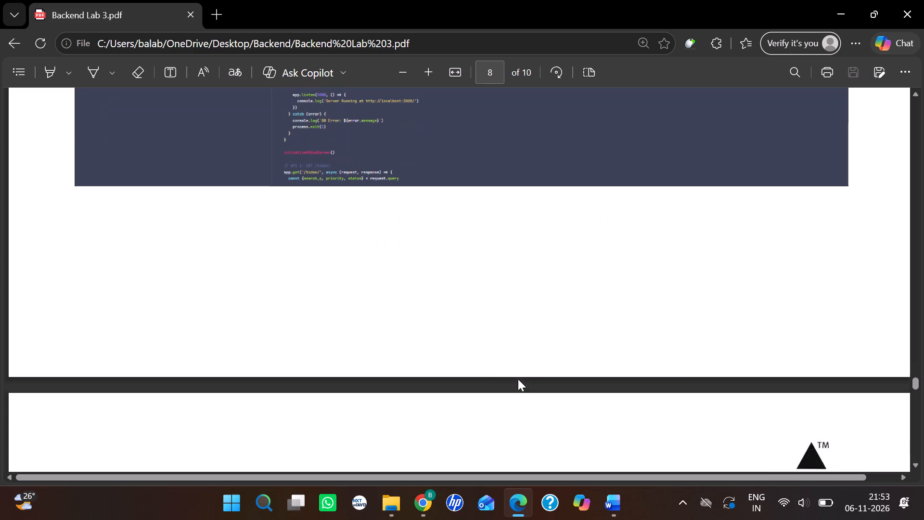
scroll(518, 379, "down", 10)
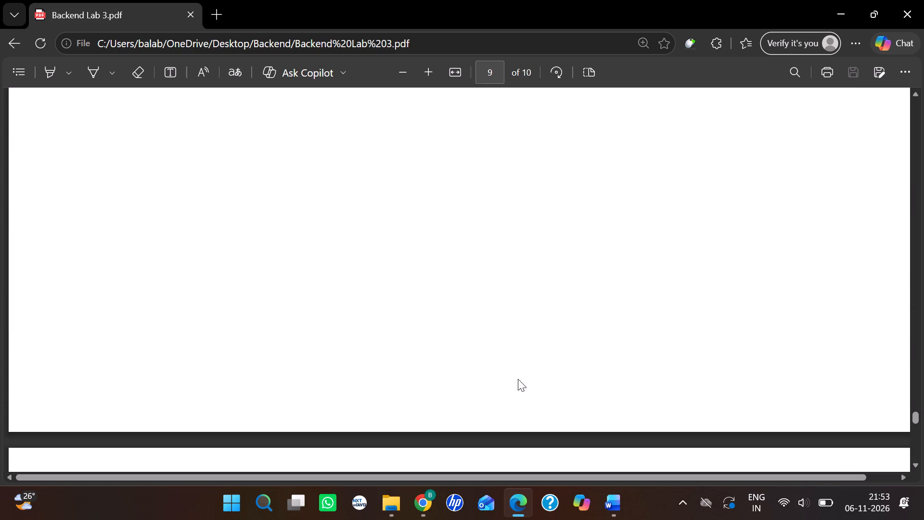
scroll(518, 379, "down", 10)
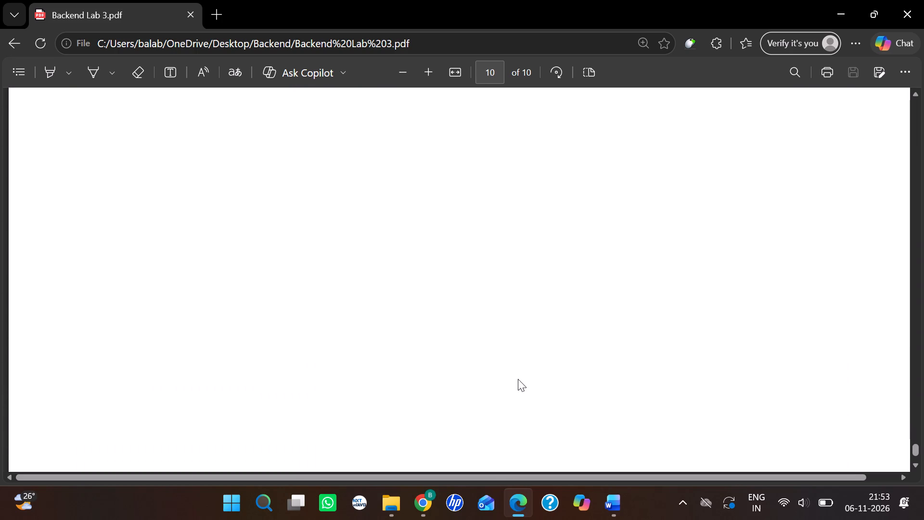
scroll(518, 379, "down", 3)
left_click(923, 0)
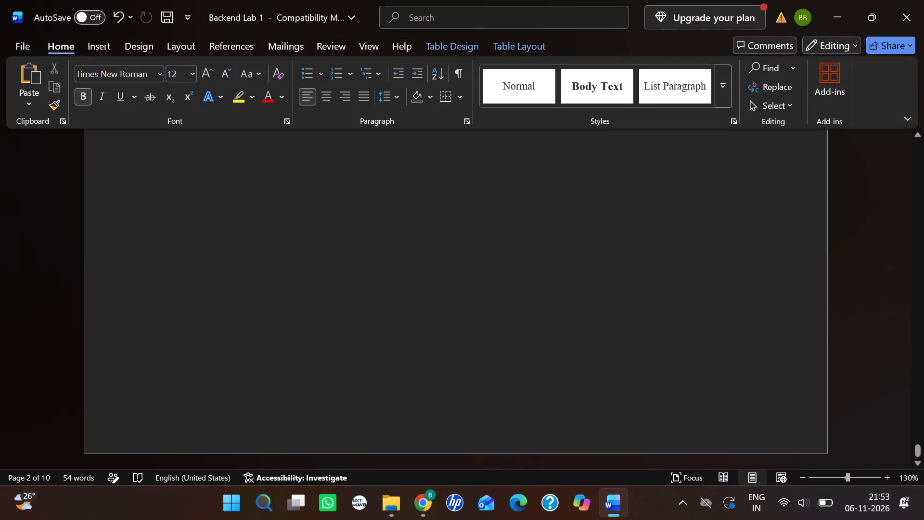
Close the Backend Lab 1 document, saving its changes in the Downloads folder.
left_click(923, 0)
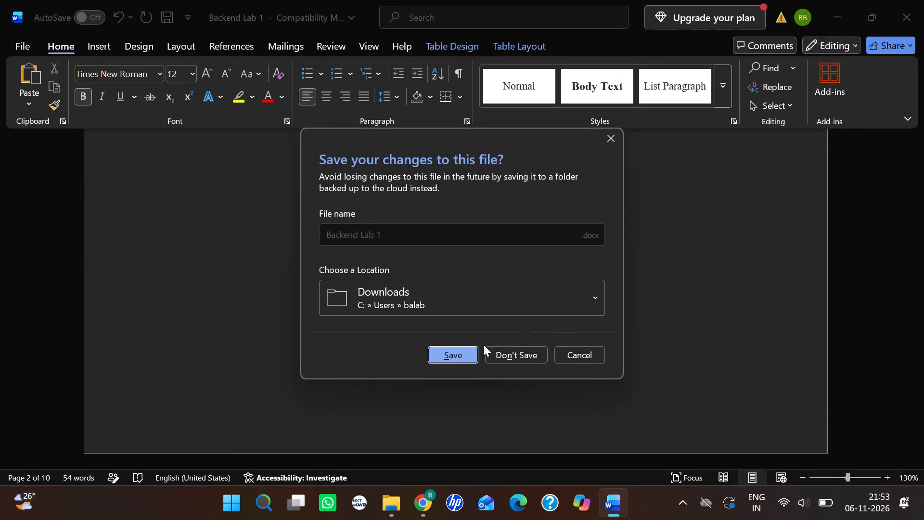
left_click(455, 353)
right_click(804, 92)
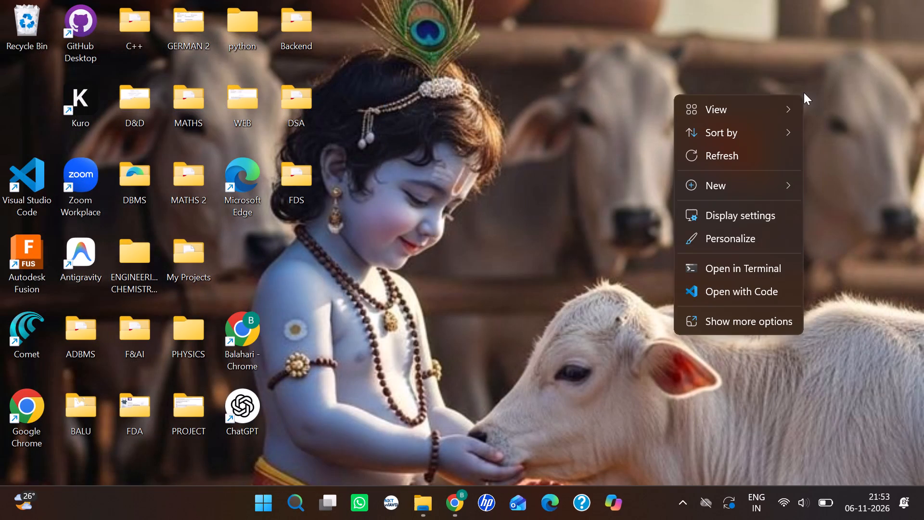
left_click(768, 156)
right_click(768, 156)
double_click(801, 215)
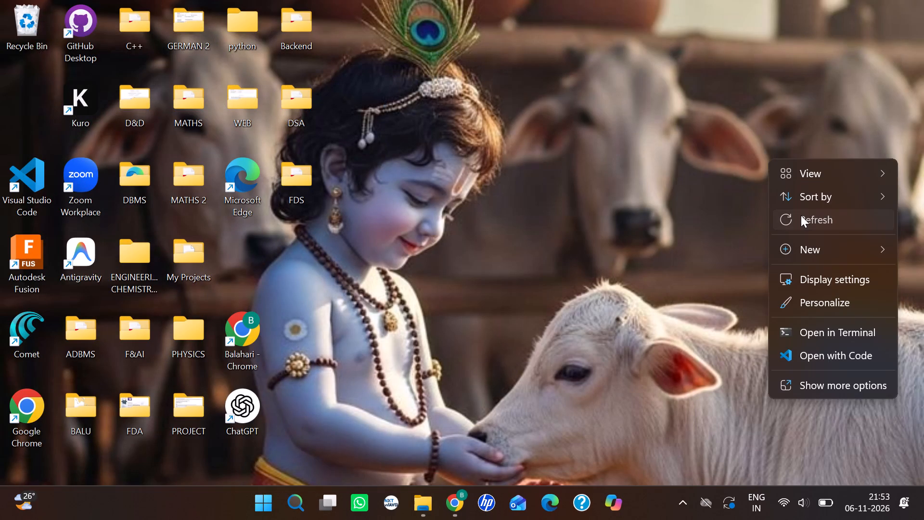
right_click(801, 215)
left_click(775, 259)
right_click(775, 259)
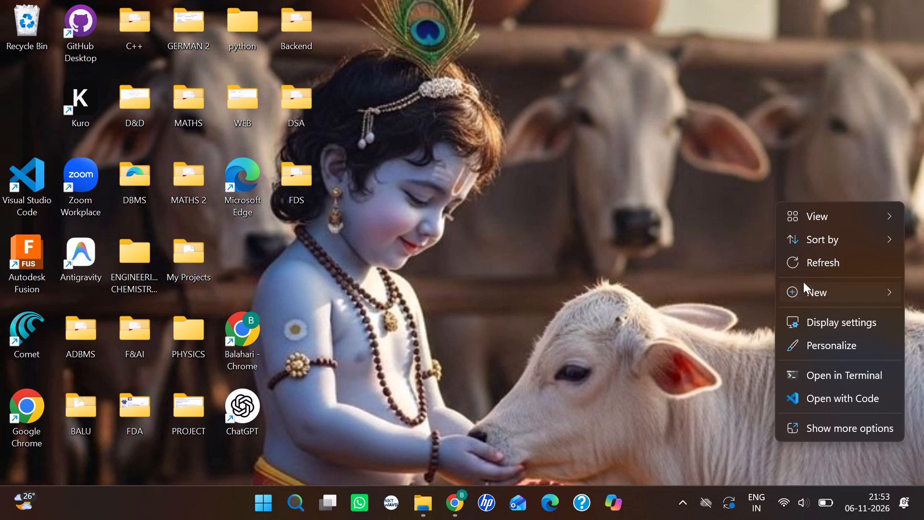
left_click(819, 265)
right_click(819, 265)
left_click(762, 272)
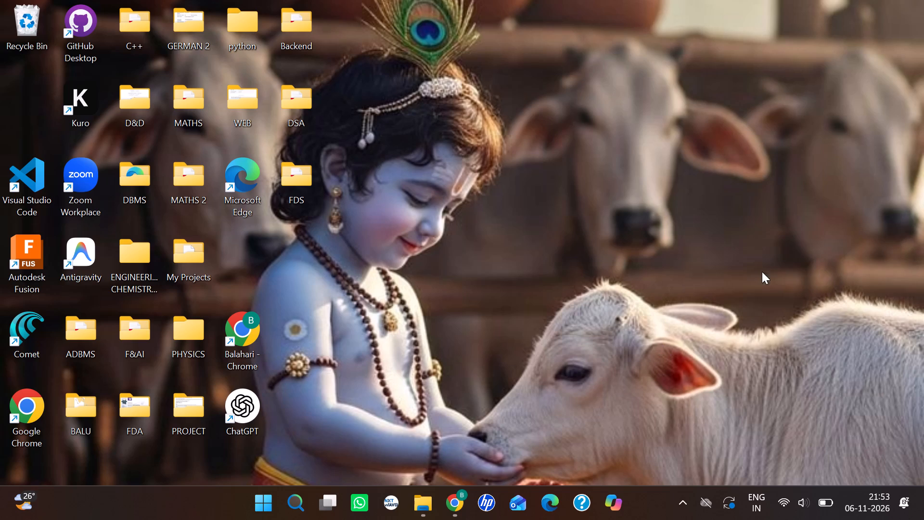
Open the Backend Lab 3 PDF from the Backend folder on the desktop.
double_click(304, 30)
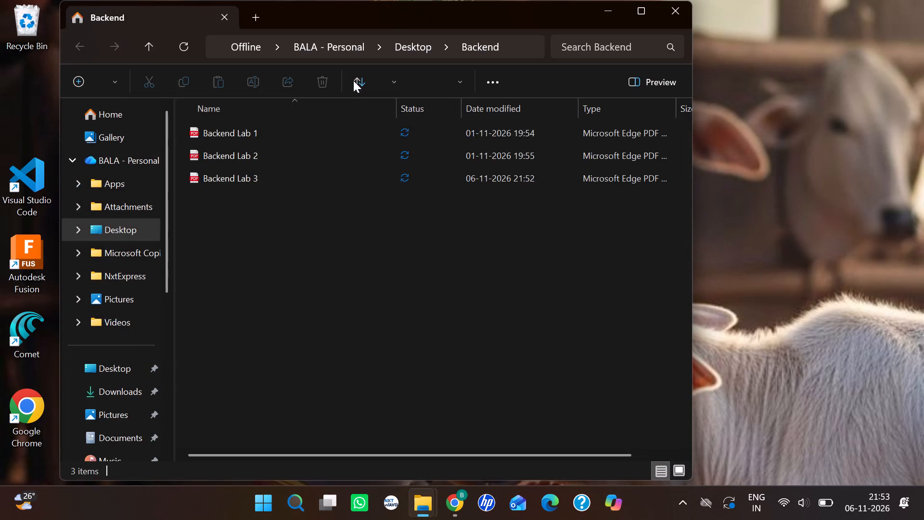
double_click(334, 185)
Examine the Backend Lab 3 PDF from the student details tables through the Covid-19 India submission details and code screenshots.
scroll(464, 262, "up", 5)
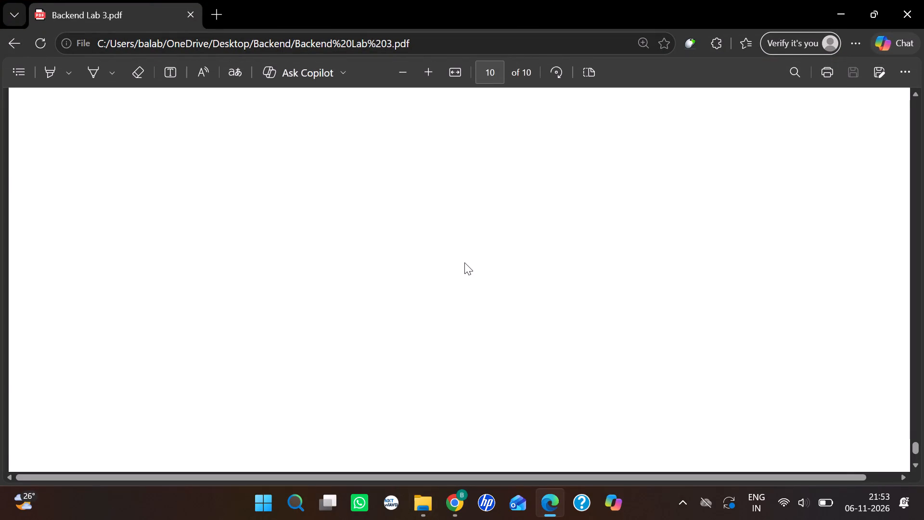
scroll(464, 262, "up", 20)
scroll(464, 262, "up", 3)
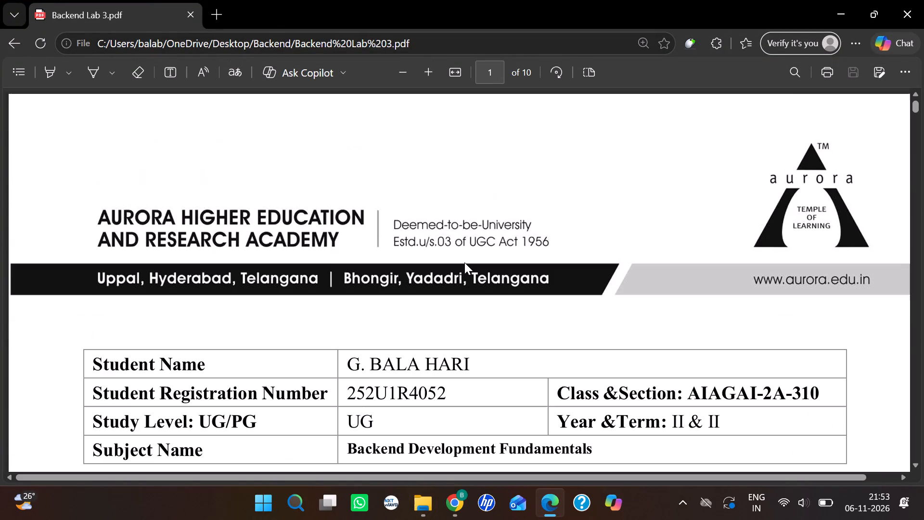
scroll(464, 262, "down", 1)
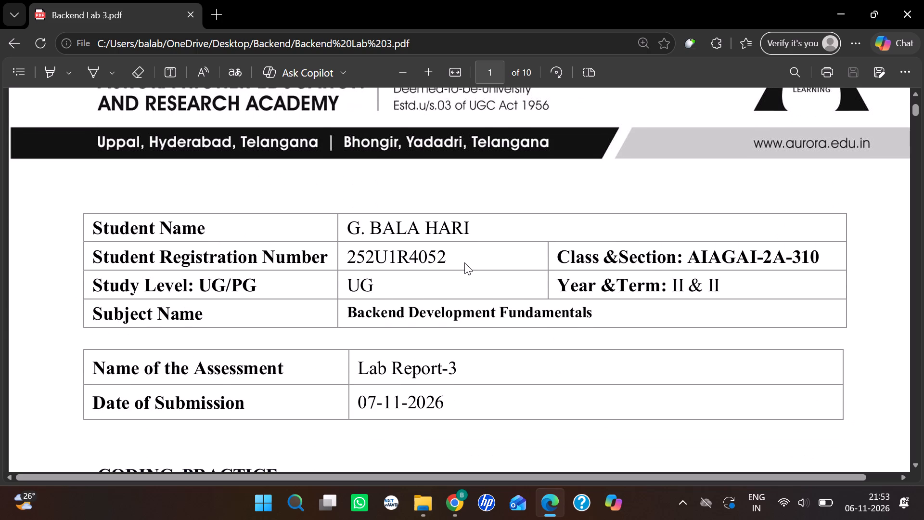
scroll(464, 262, "down", 4)
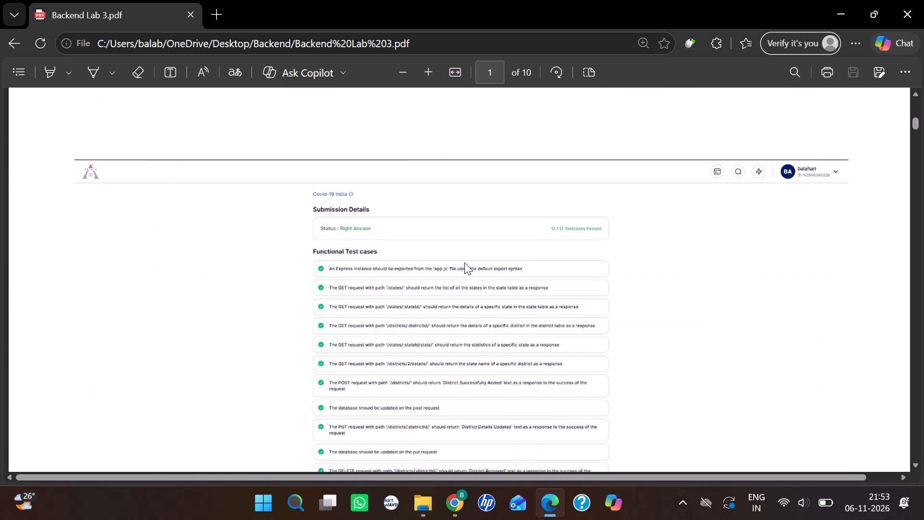
scroll(464, 262, "down", 1)
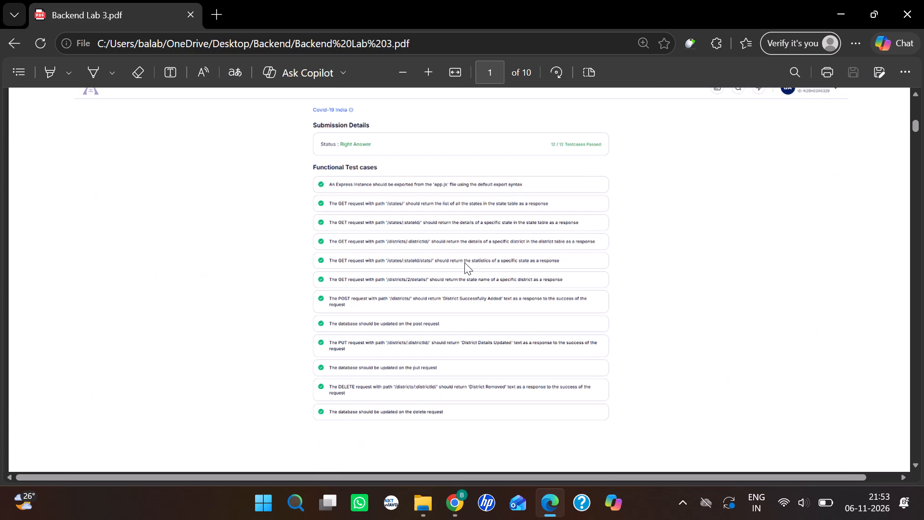
scroll(464, 262, "down", 5)
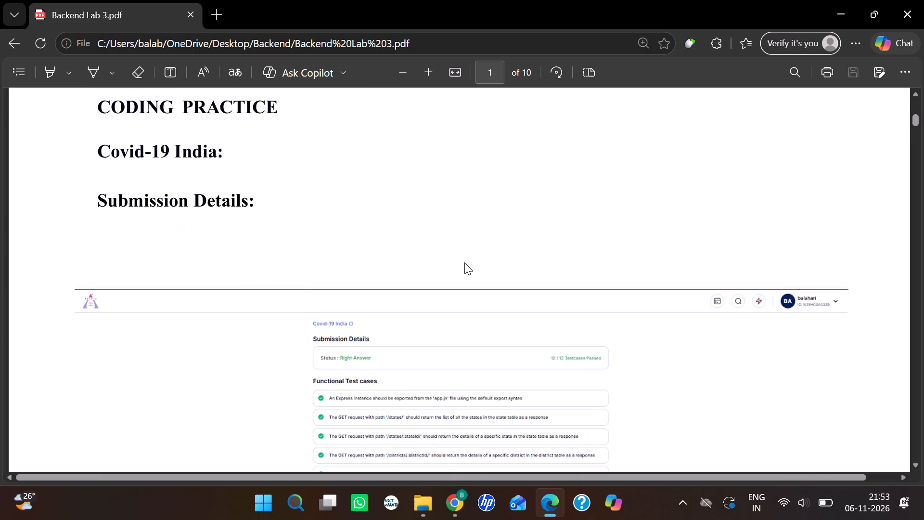
scroll(464, 262, "down", 6)
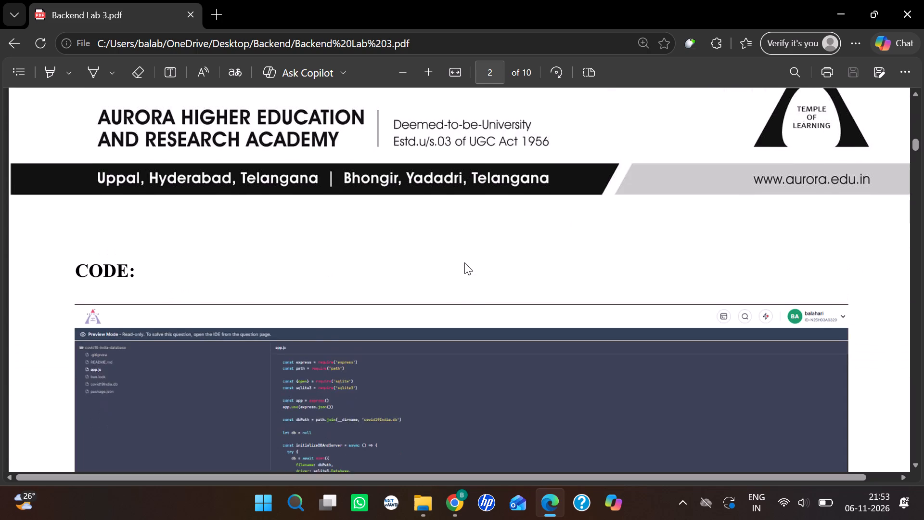
scroll(464, 262, "down", 6)
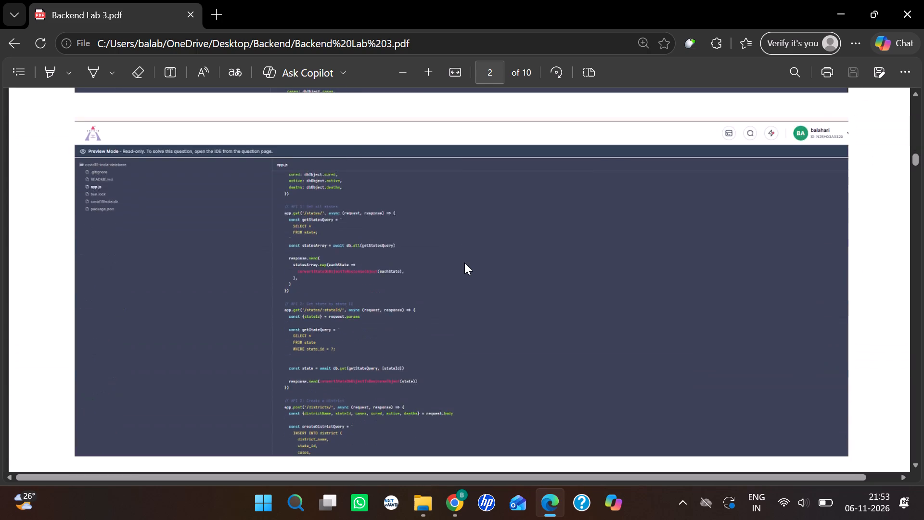
scroll(464, 262, "down", 8)
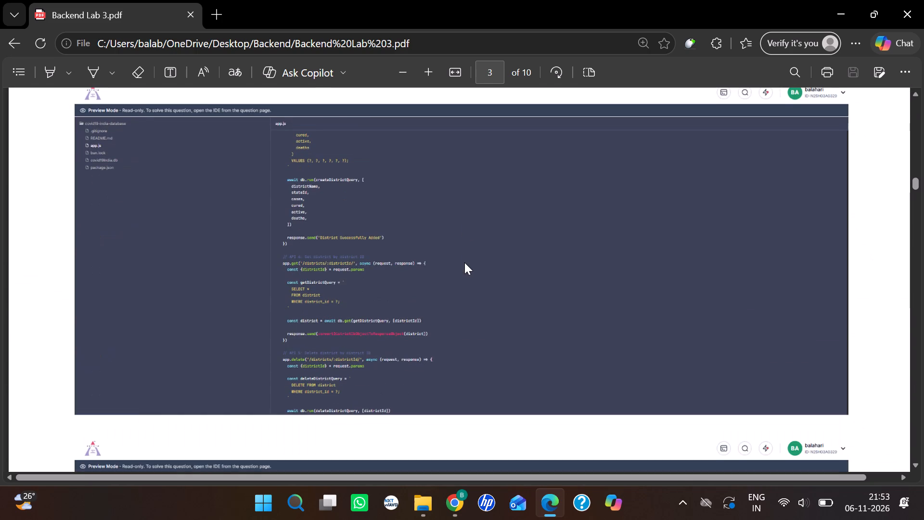
scroll(464, 262, "down", 5)
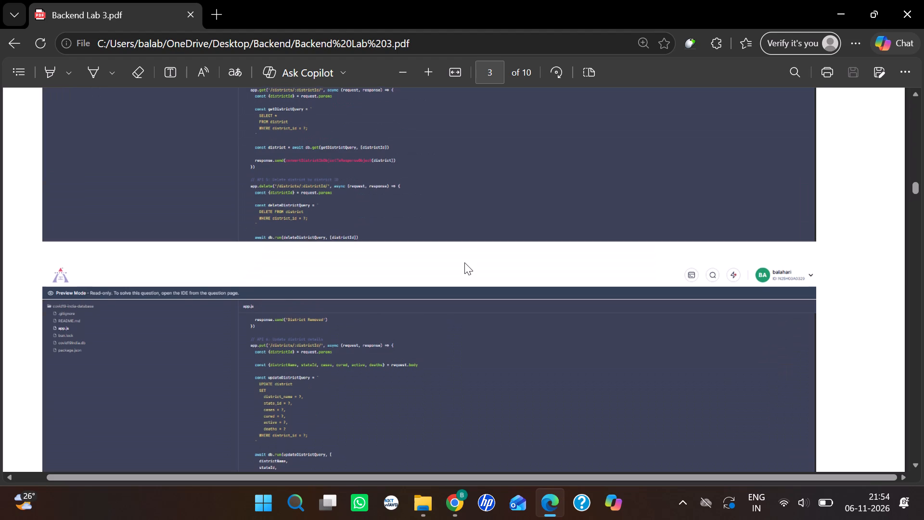
scroll(464, 262, "down", 6)
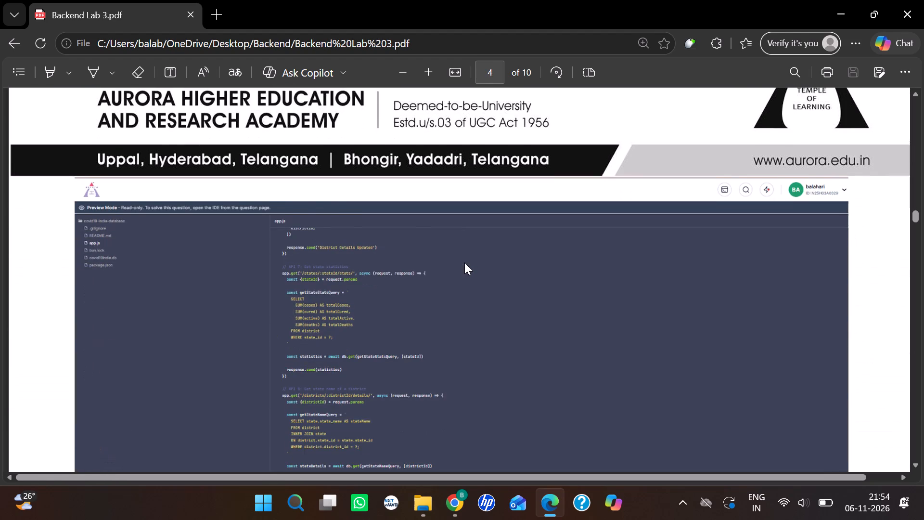
scroll(464, 262, "down", 2)
Examine the Player Match Scores heading and its submission details screenshot in the PDF.
scroll(464, 262, "down", 2)
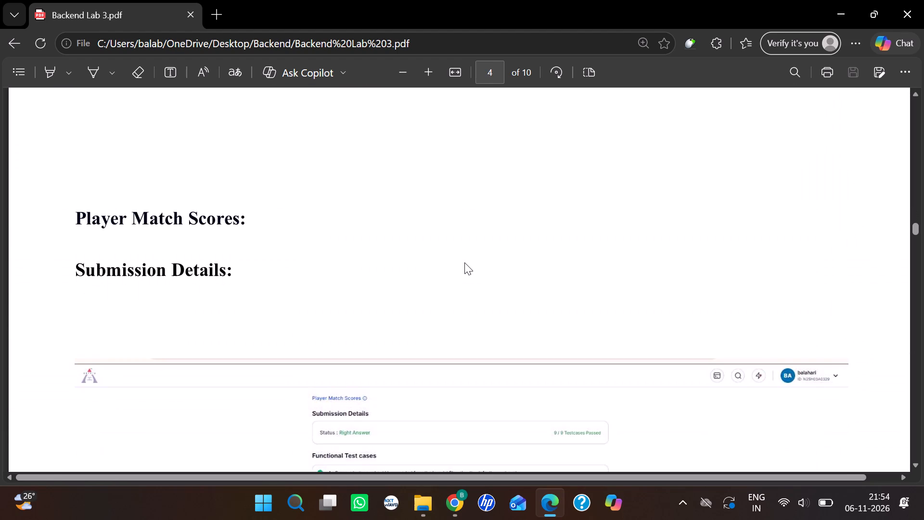
scroll(464, 262, "down", 3)
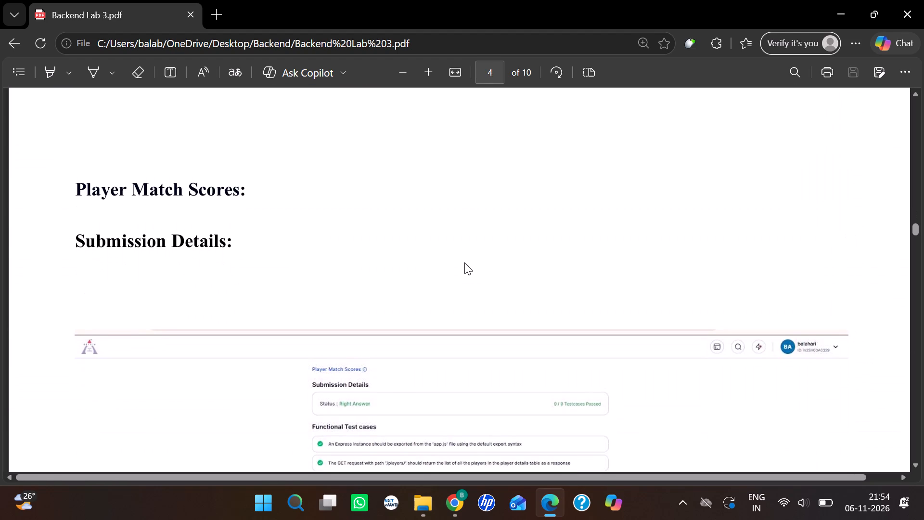
scroll(464, 262, "down", 4)
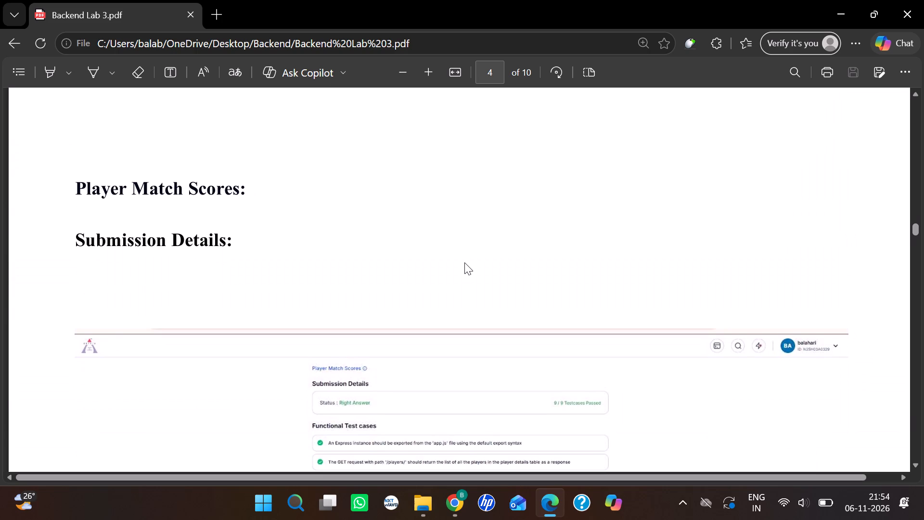
scroll(464, 262, "down", 2)
Examine the Player Match Scores code screenshots on pages 5 to 7, rechecking the final one.
scroll(464, 262, "down", 6)
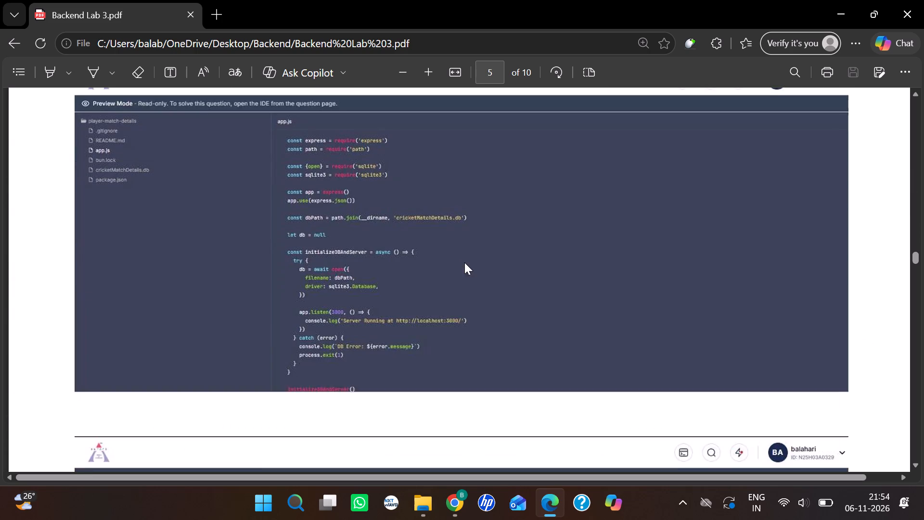
scroll(464, 262, "down", 7)
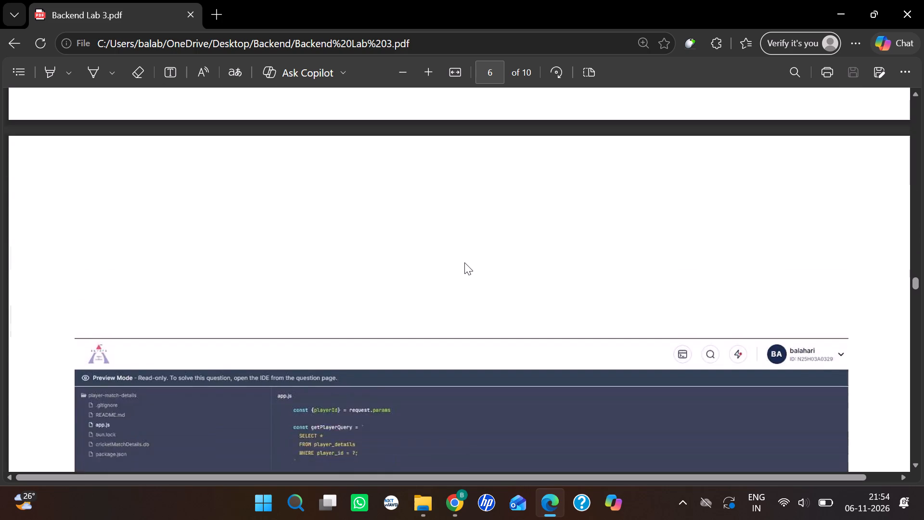
scroll(464, 262, "down", 8)
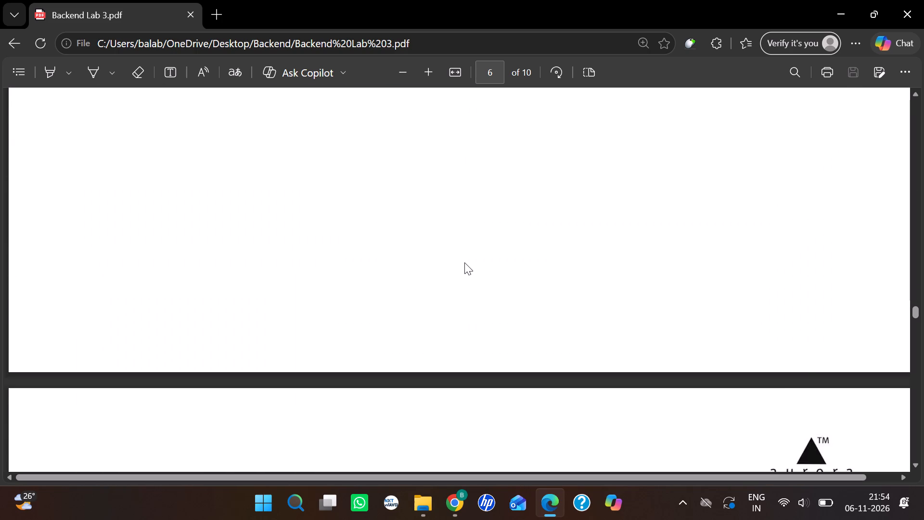
scroll(464, 262, "down", 8)
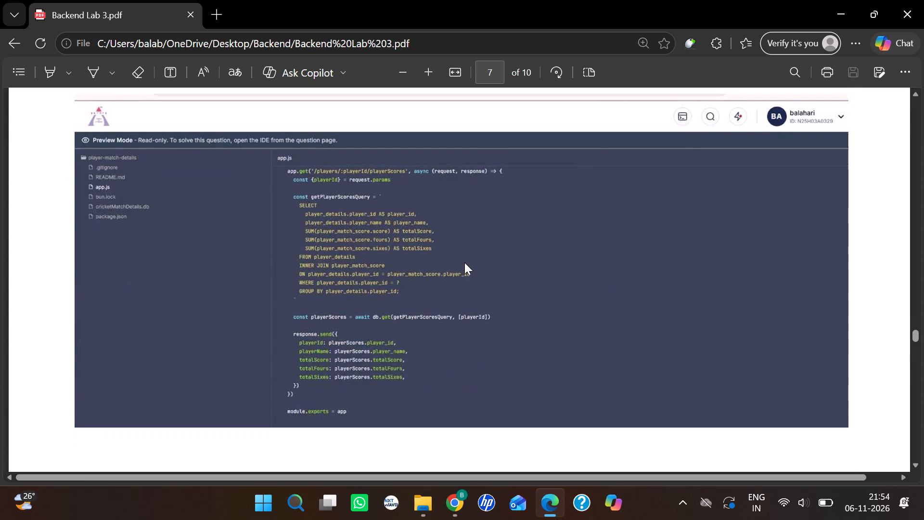
scroll(464, 262, "down", 4)
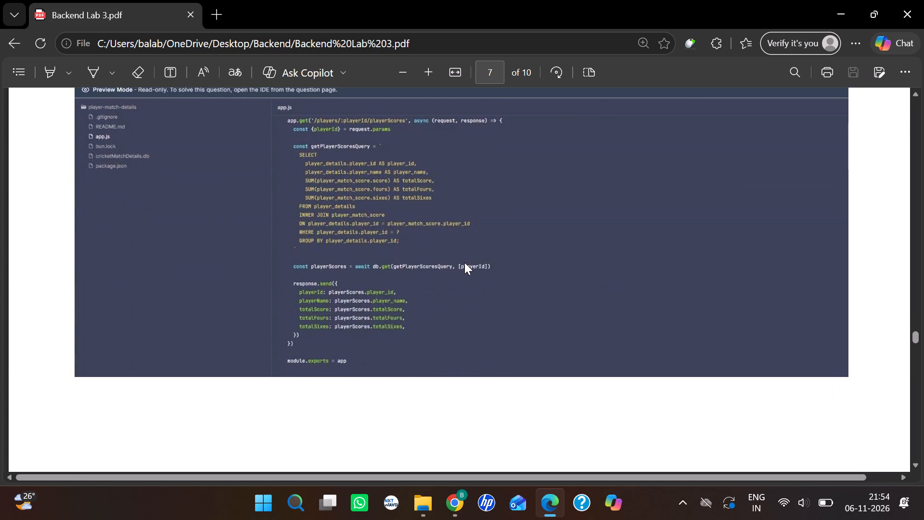
scroll(464, 262, "down", 2)
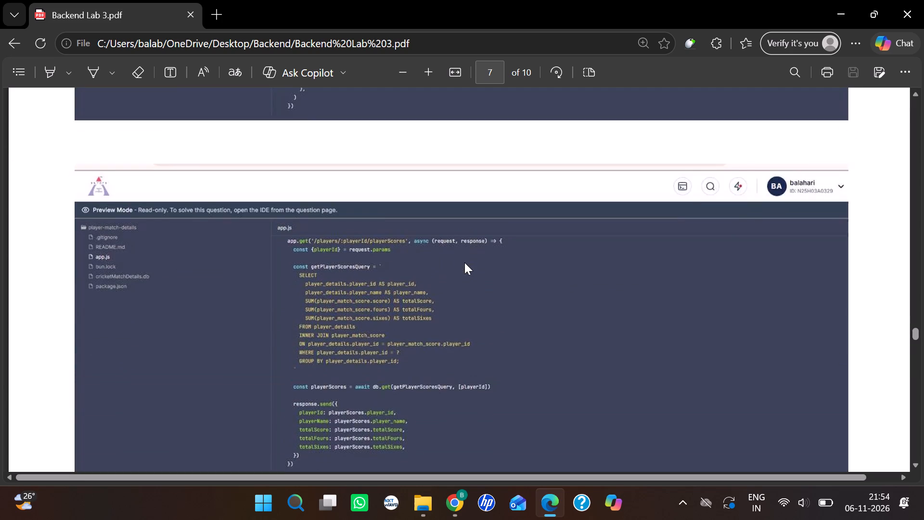
scroll(464, 262, "down", 3)
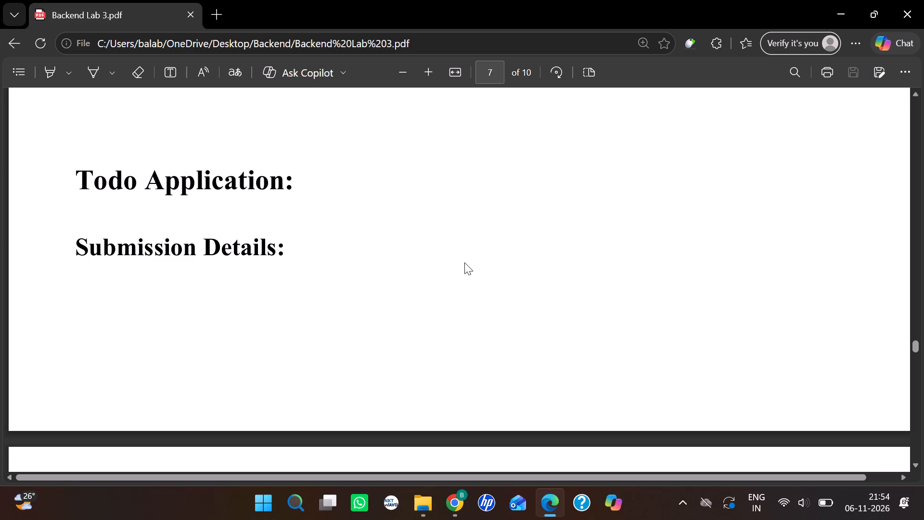
scroll(464, 262, "up", 4)
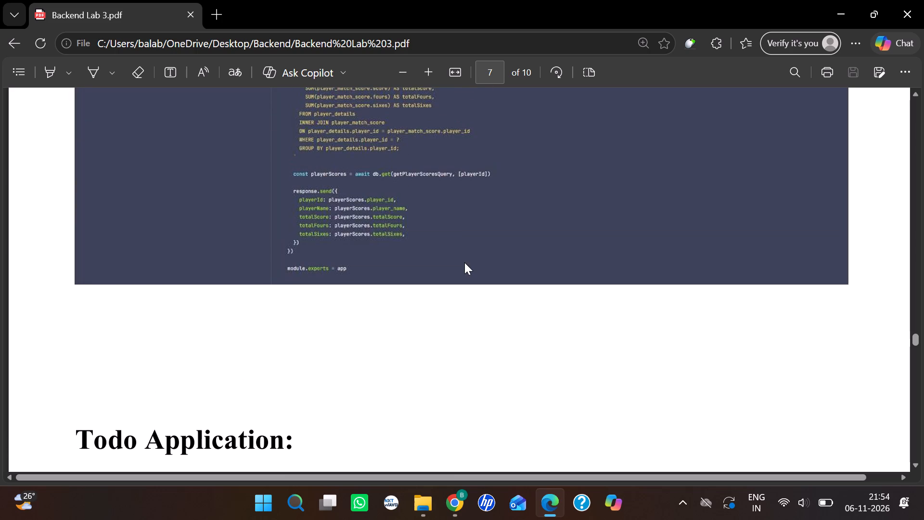
scroll(464, 262, "up", 1)
Examine the Todo Application heading and its submission details screenshot with the functional test cases.
scroll(464, 262, "down", 1)
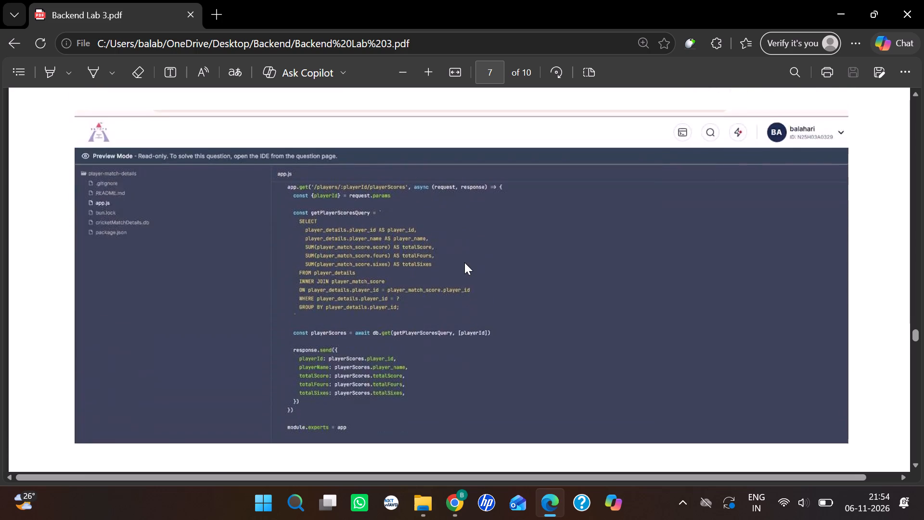
scroll(464, 262, "down", 2)
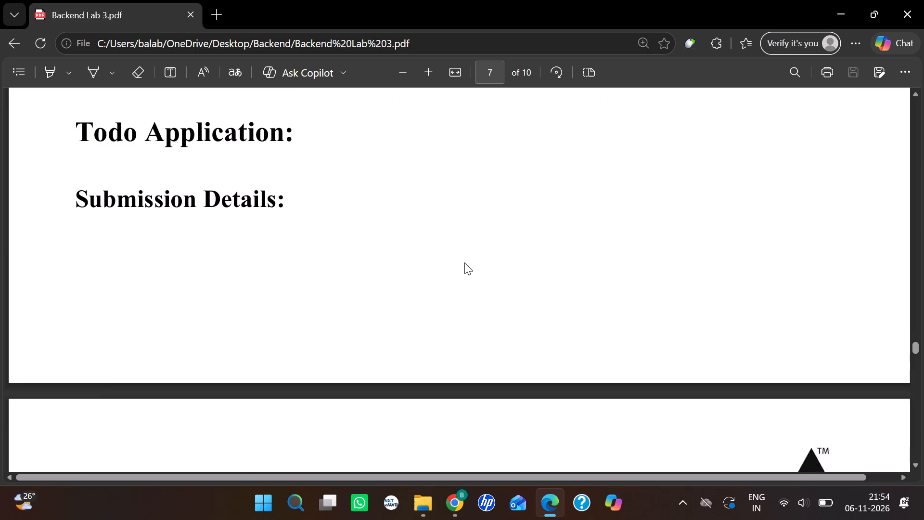
scroll(464, 262, "down", 5)
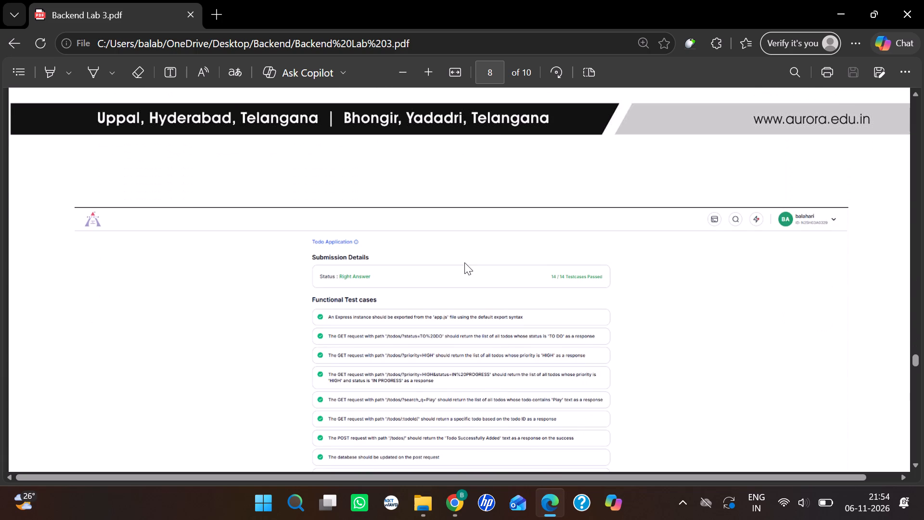
scroll(464, 262, "down", 1)
scroll(464, 262, "up", 1)
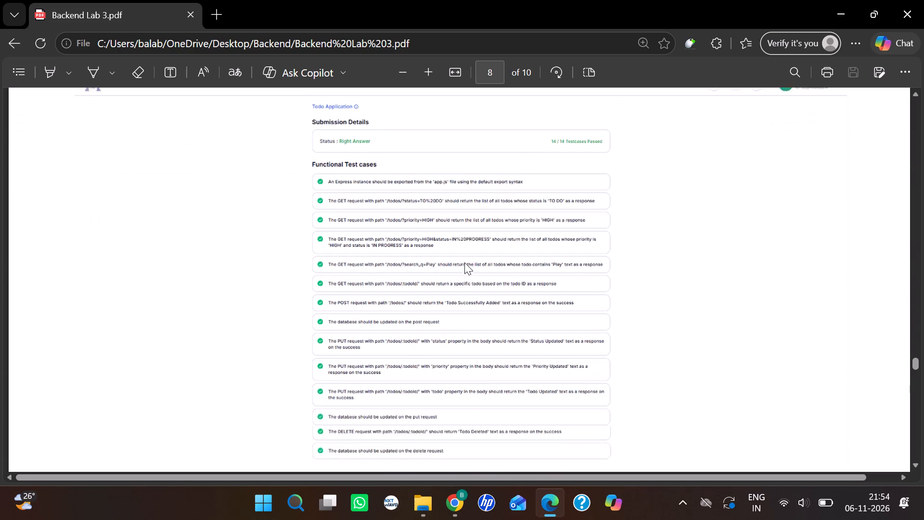
scroll(464, 262, "up", 1)
scroll(464, 262, "down", 2)
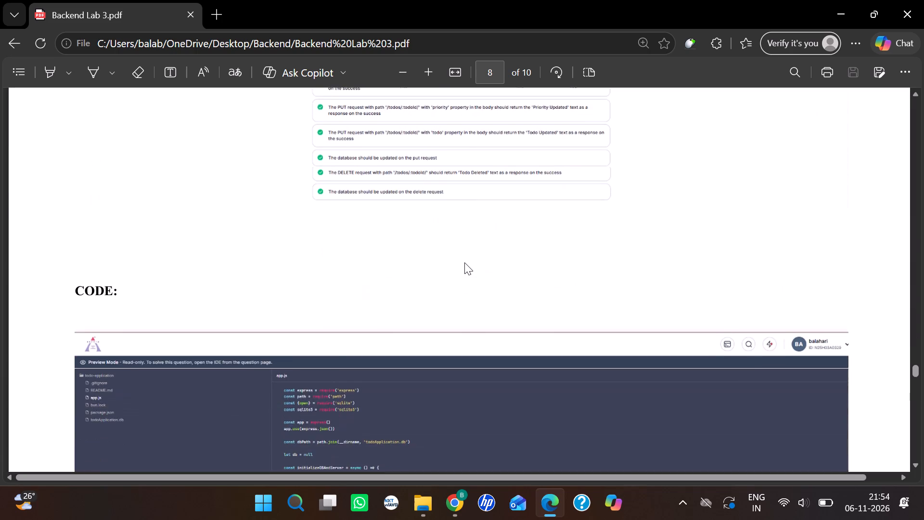
Examine the Todo Application code screenshots on pages 8 to 10 of the Backend Lab 3 PDF, rechecking the last pages.
scroll(464, 262, "down", 3)
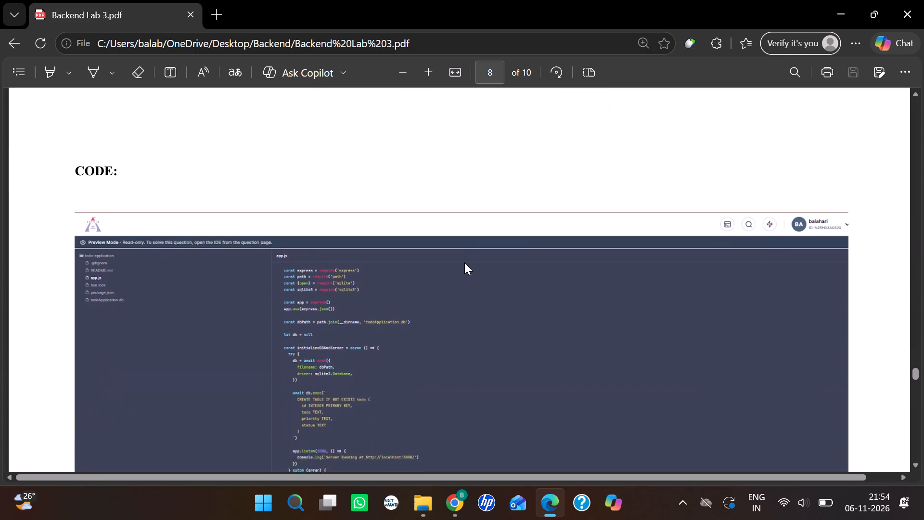
scroll(464, 262, "down", 3)
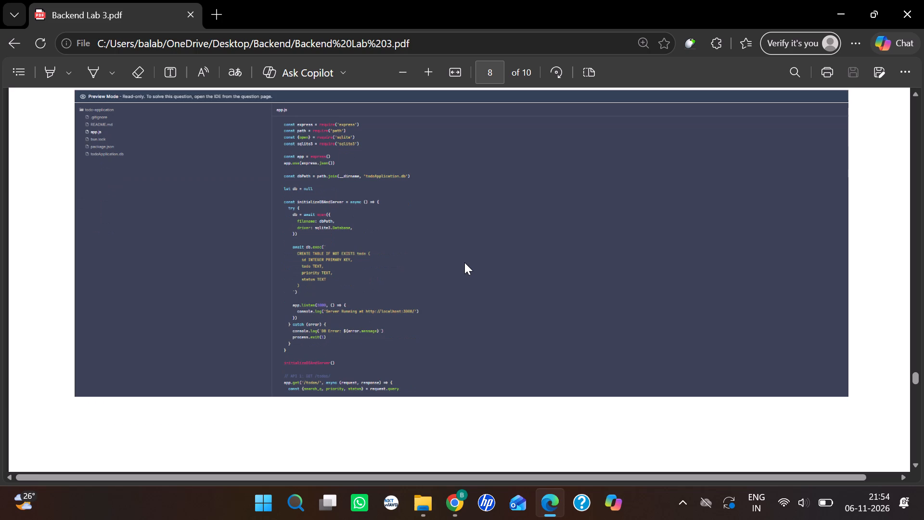
scroll(464, 262, "left", 1)
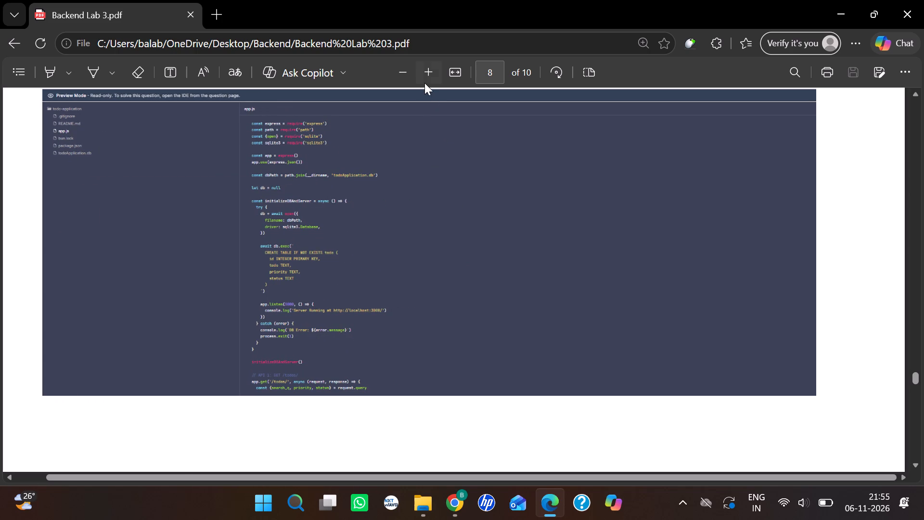
double_click(424, 83)
double_click(424, 83)
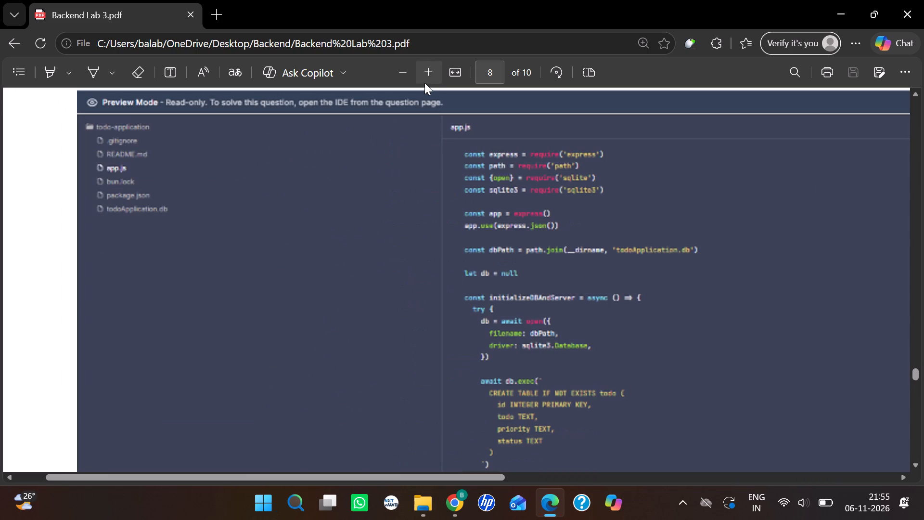
double_click(410, 80)
left_click(410, 80)
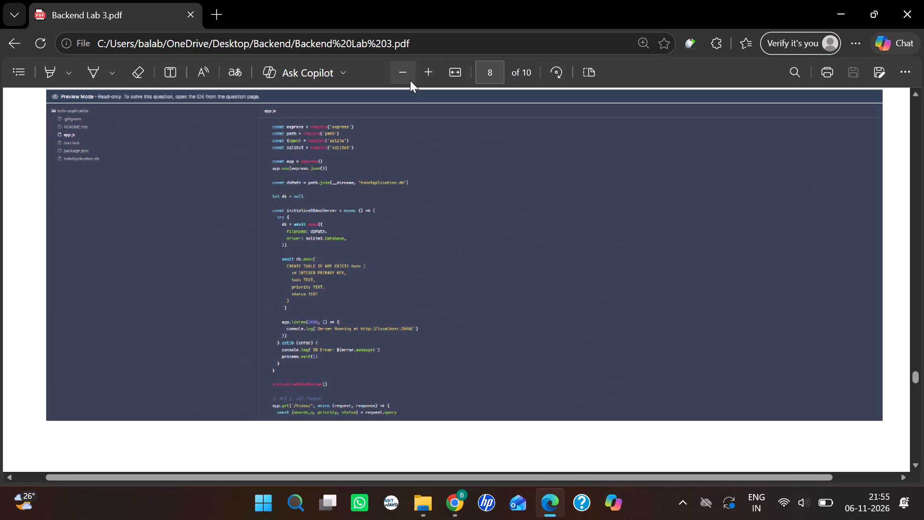
scroll(387, 216, "down", 6)
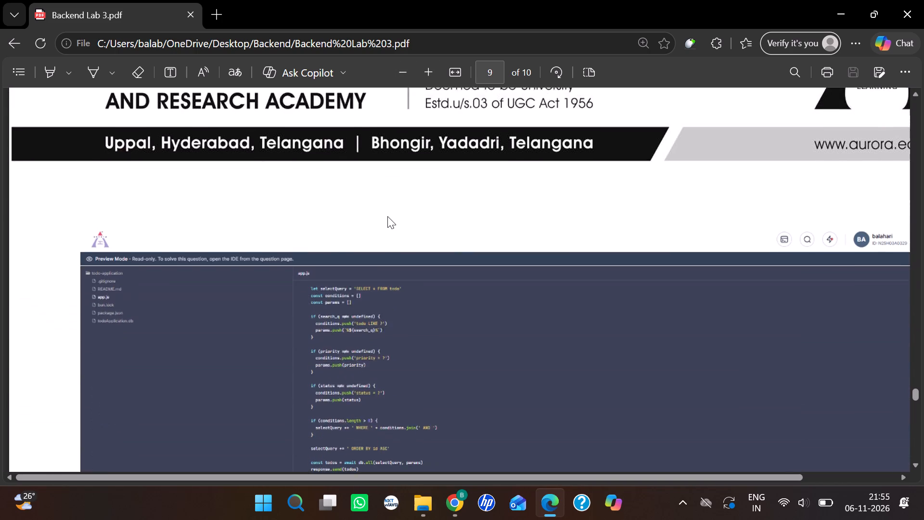
scroll(387, 216, "down", 7)
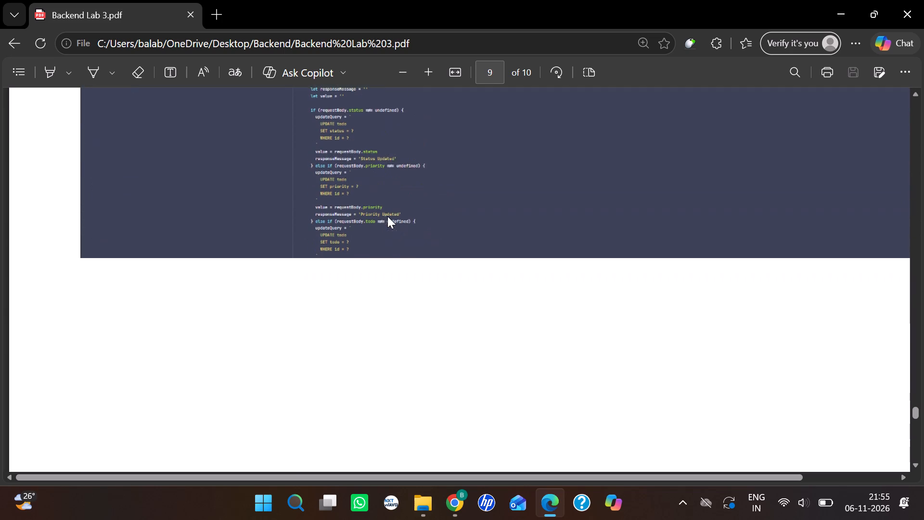
scroll(387, 216, "down", 6)
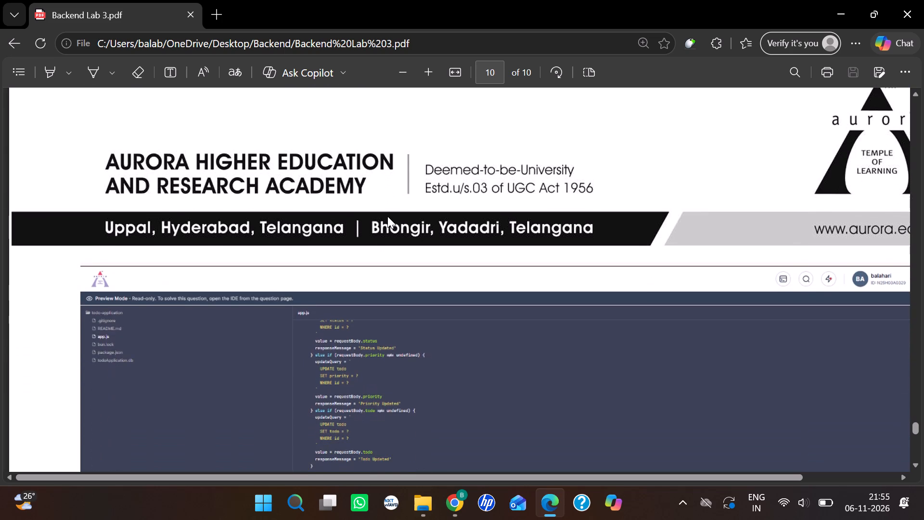
scroll(387, 216, "down", 10)
scroll(387, 216, "up", 8)
scroll(387, 216, "down", 15)
scroll(387, 216, "up", 13)
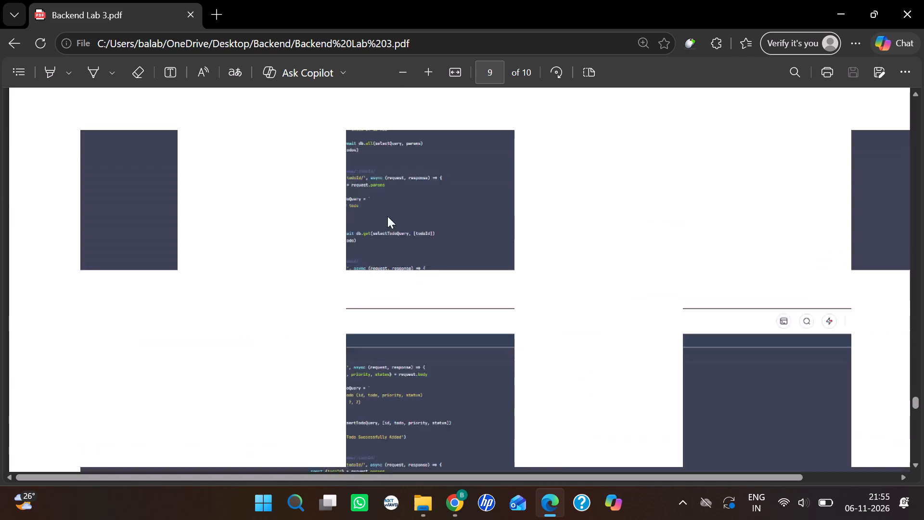
Recheck the student and assessment tables on page 1 and the Covid-19 India submission details screenshot below them.
scroll(387, 216, "up", 20)
scroll(387, 216, "up", 12)
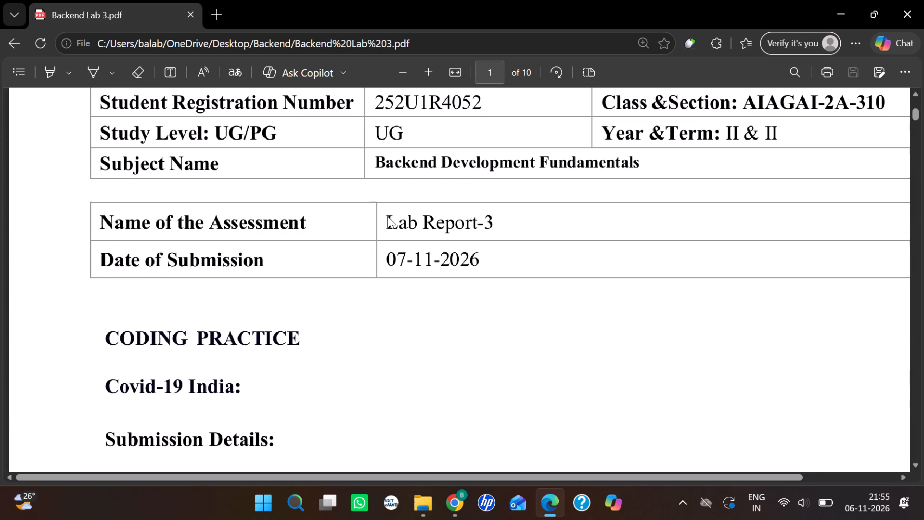
scroll(407, 291, "down", 2)
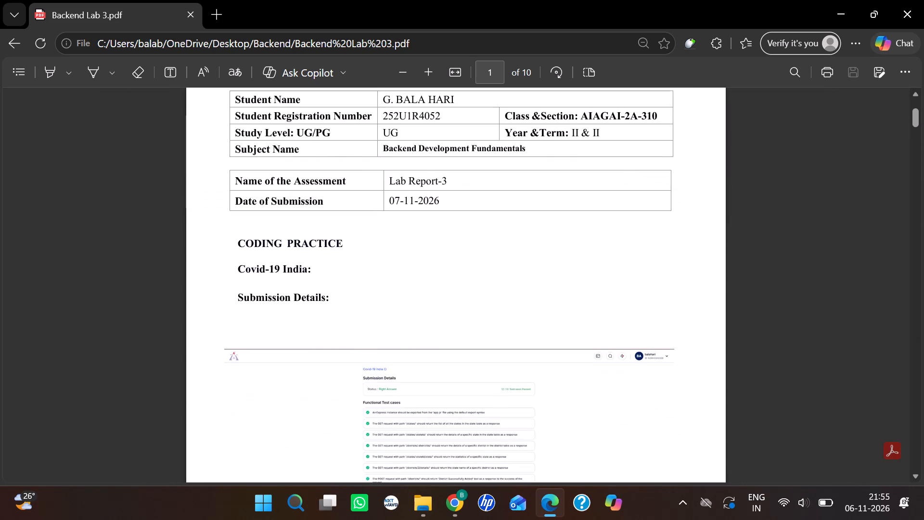
scroll(407, 291, "down", 1)
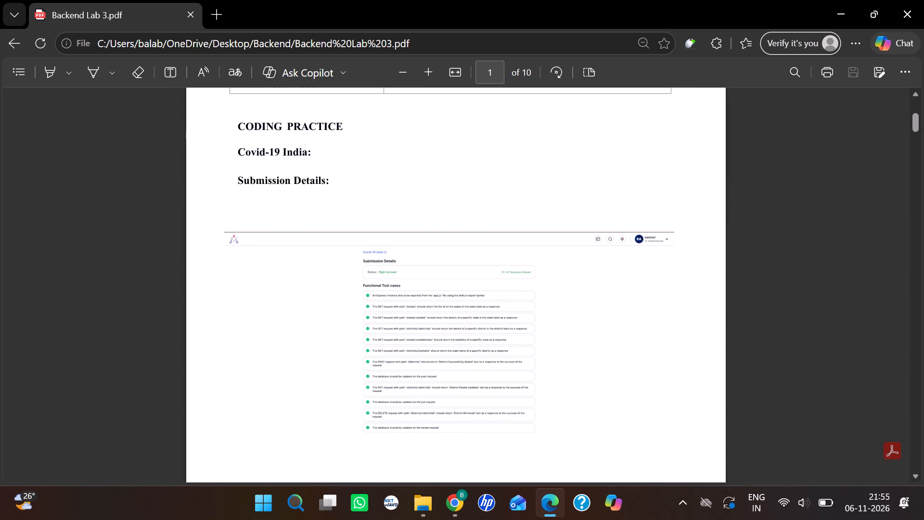
scroll(407, 291, "down", 3)
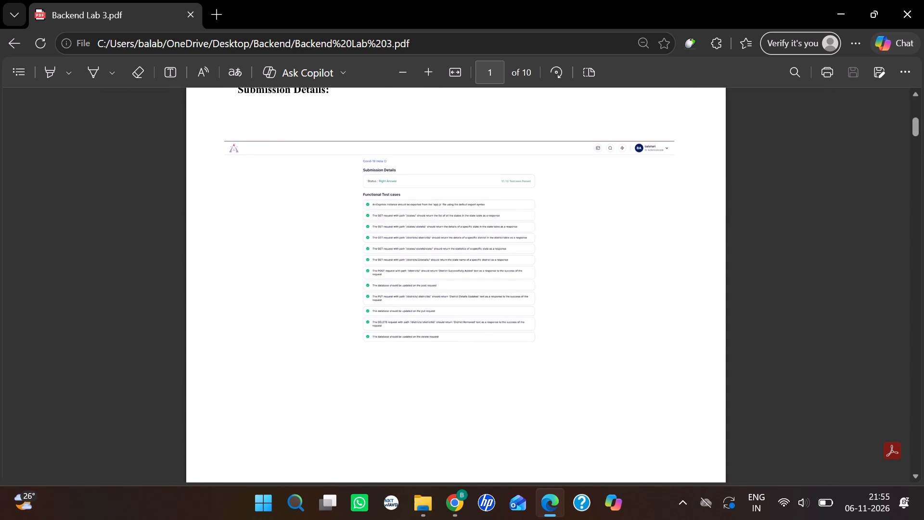
scroll(407, 291, "down", 5)
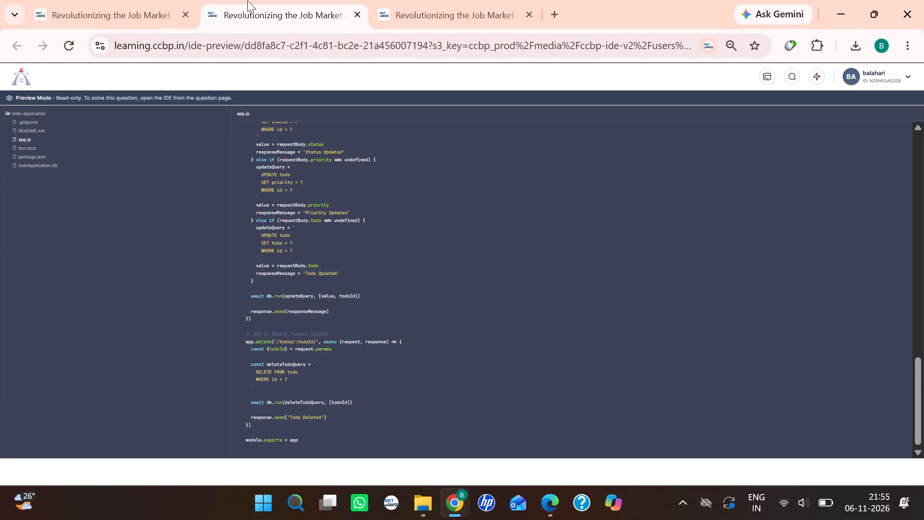
Switch to Chrome and return from the Todo Application submissions to the course's coding practice list, completing the Face ID verification.
left_click(170, 0)
left_click(9, 96)
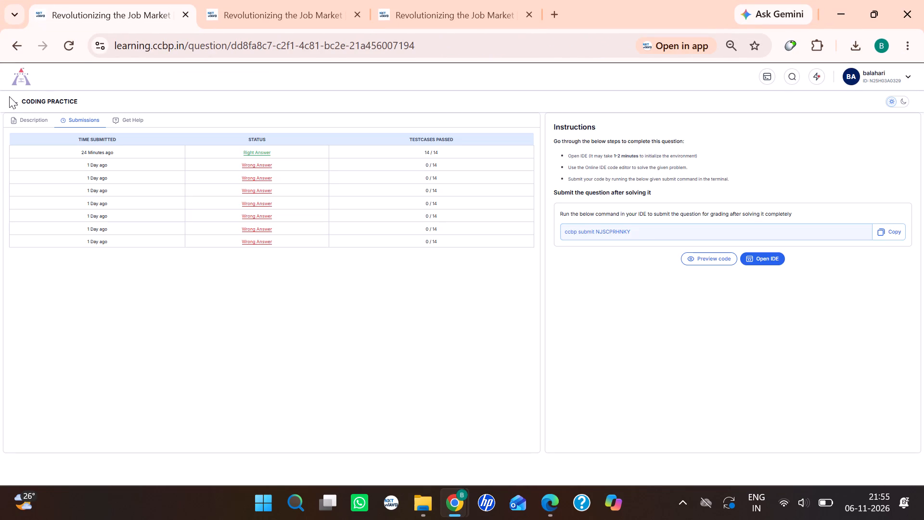
left_click(10, 99)
left_click(10, 100)
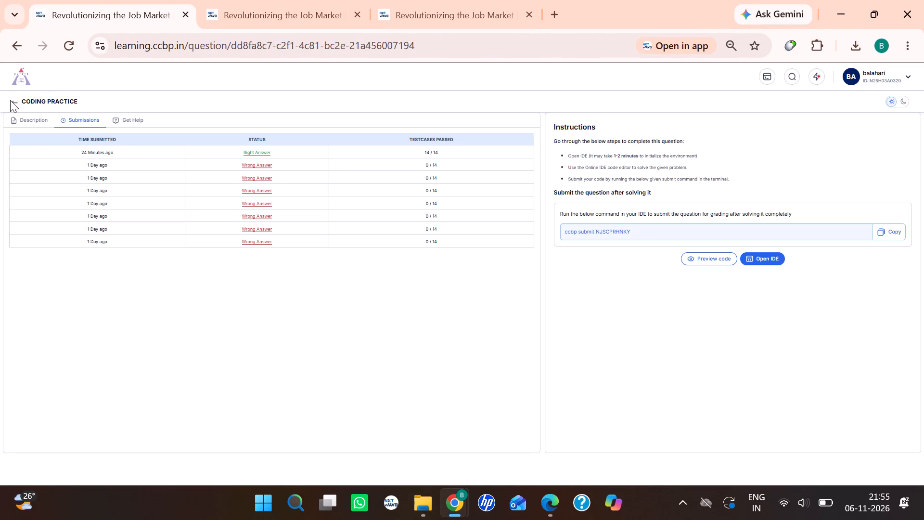
left_click(11, 101)
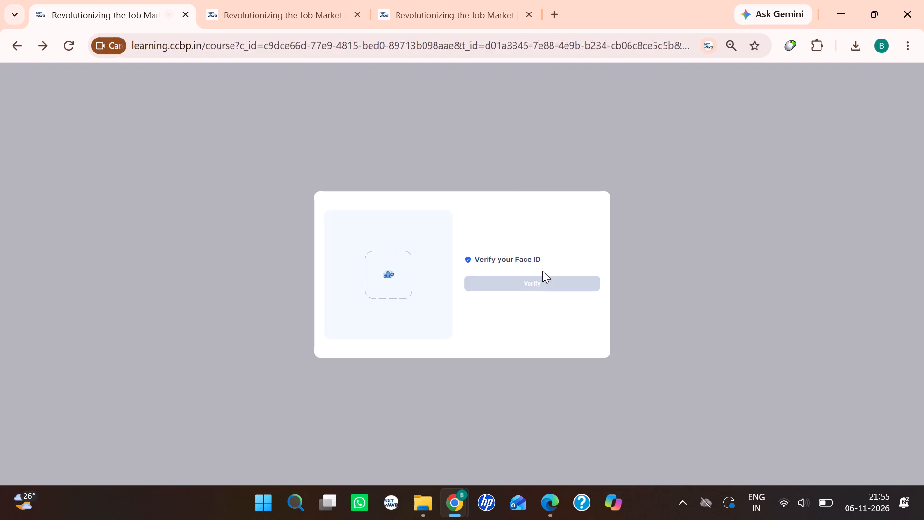
left_click(541, 286)
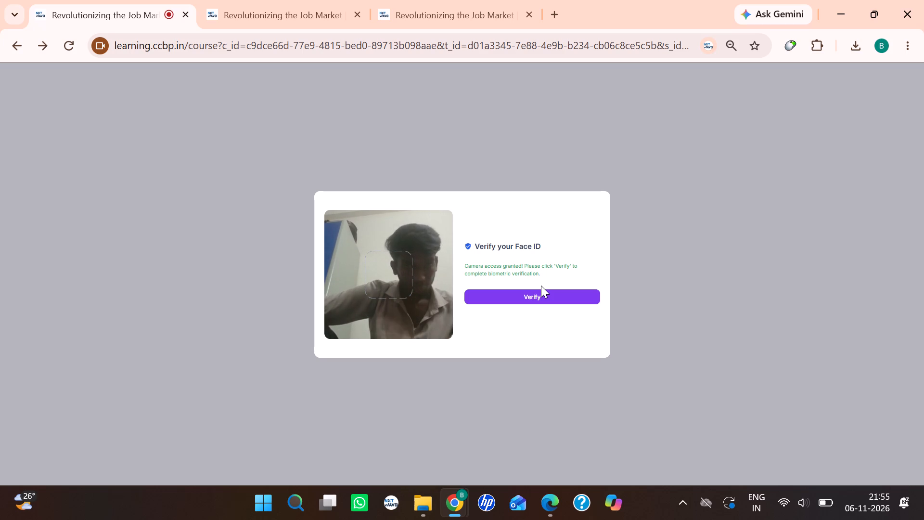
left_click(546, 299)
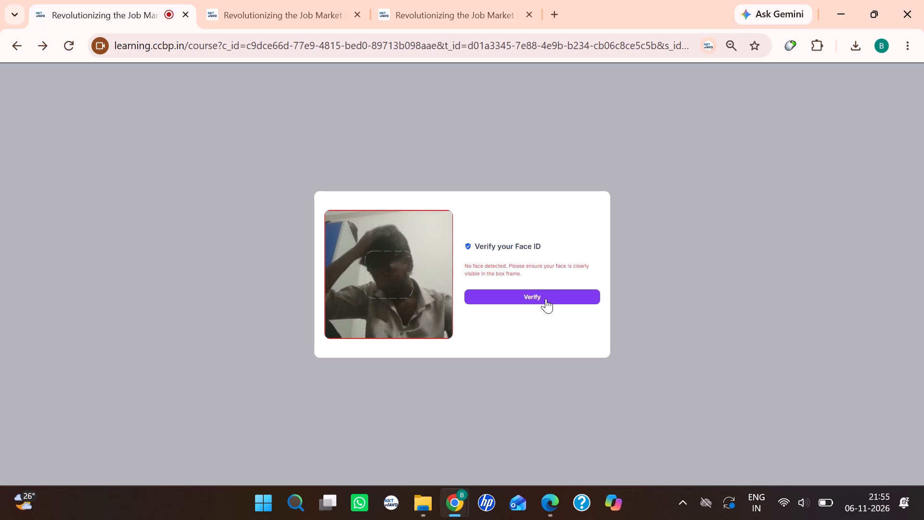
left_click(546, 299)
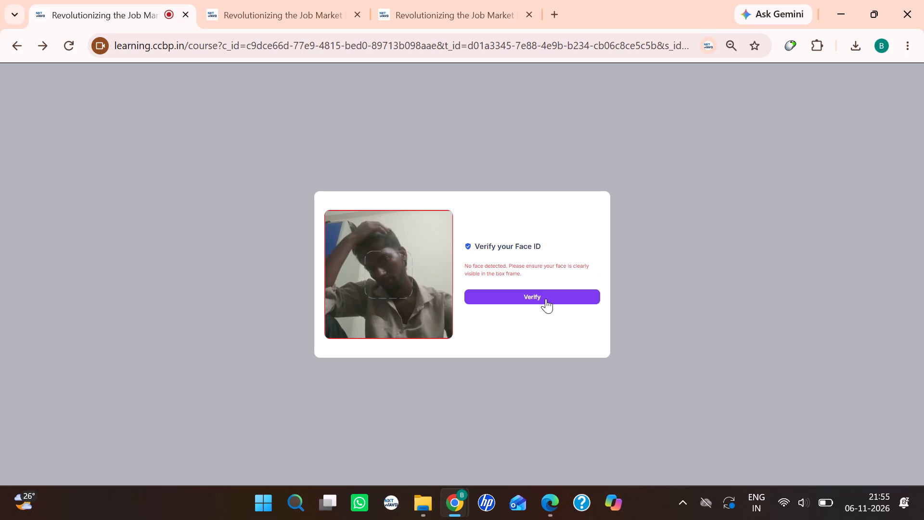
left_click(546, 299)
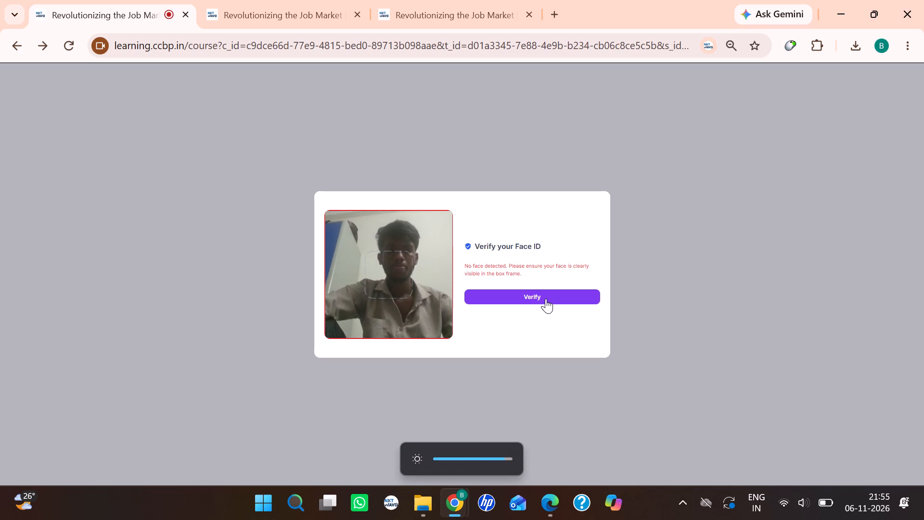
left_click(546, 299)
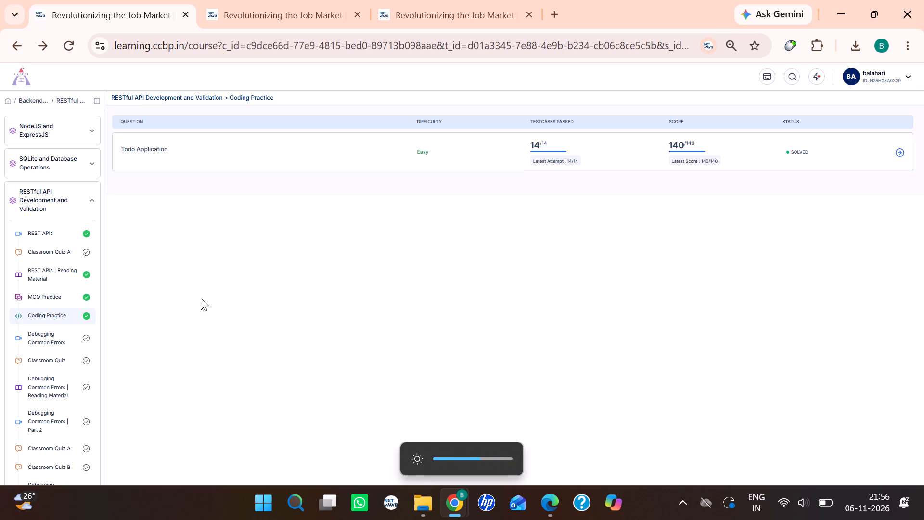
Check both Coding Practice entries of the SQLite and Database Operations module, starting with the later one.
left_click(34, 170)
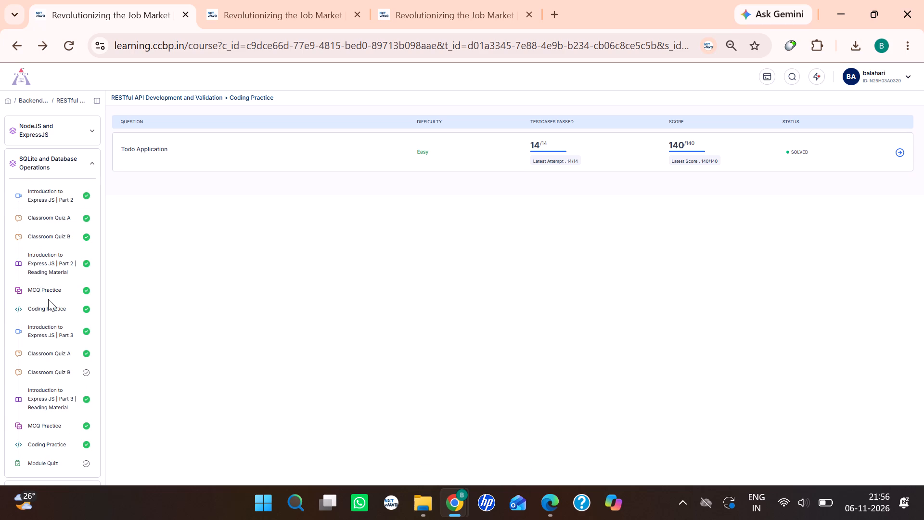
left_click(54, 440)
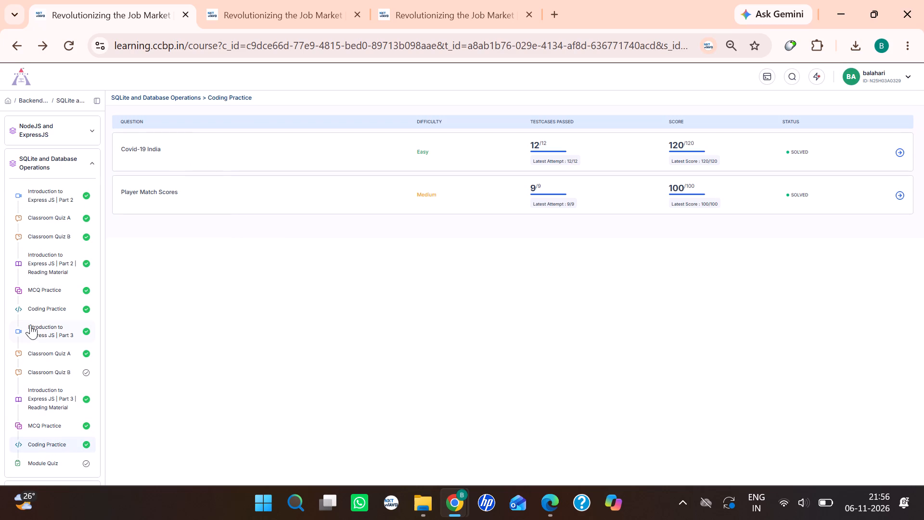
left_click(40, 313)
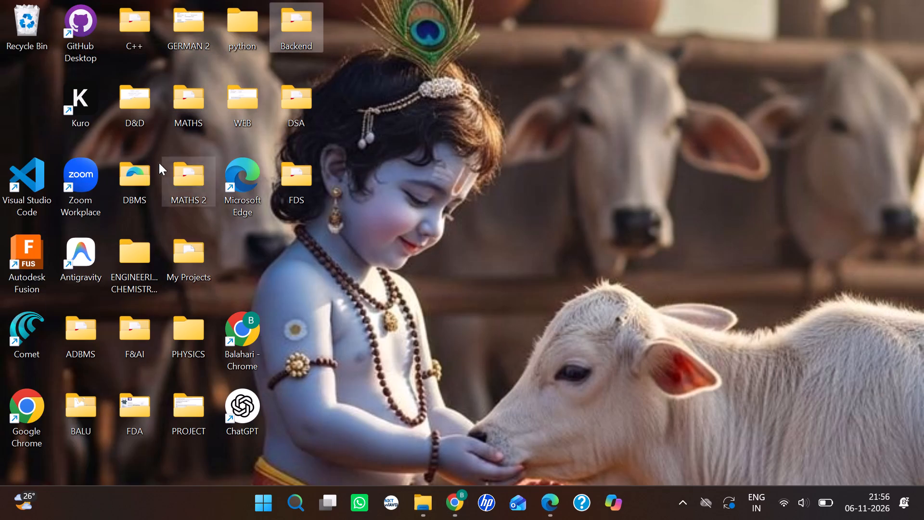
Open Backend Lab 2.pdf from the Backend desktop folder, examine its report details and screenshots for comparison, and close it.
double_click(295, 43)
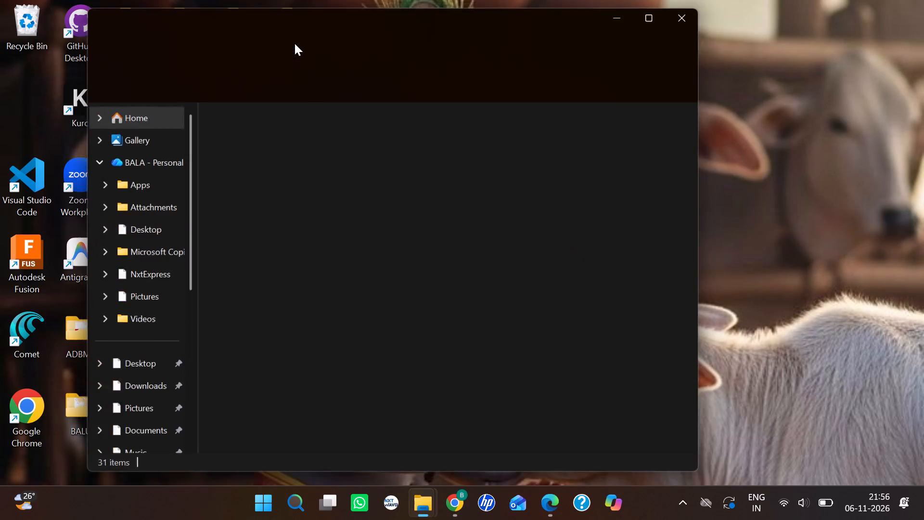
double_click(321, 148)
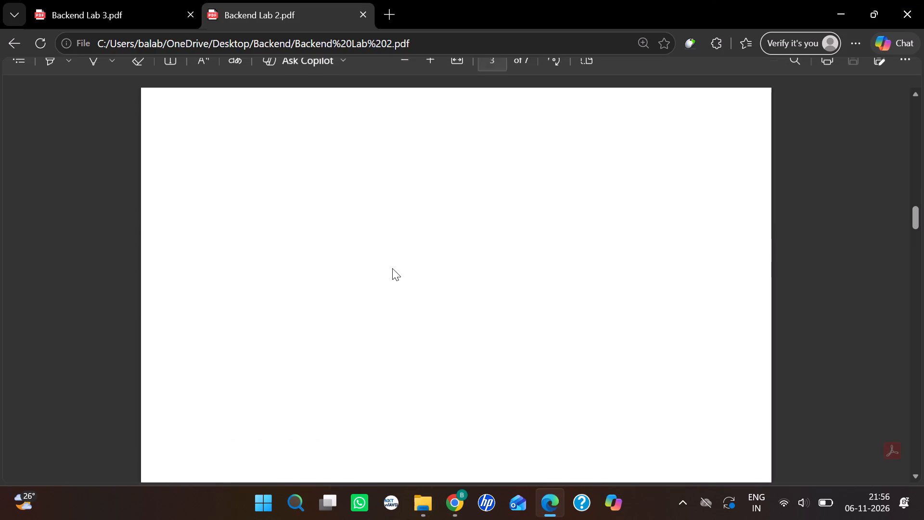
scroll(392, 268, "down", 14)
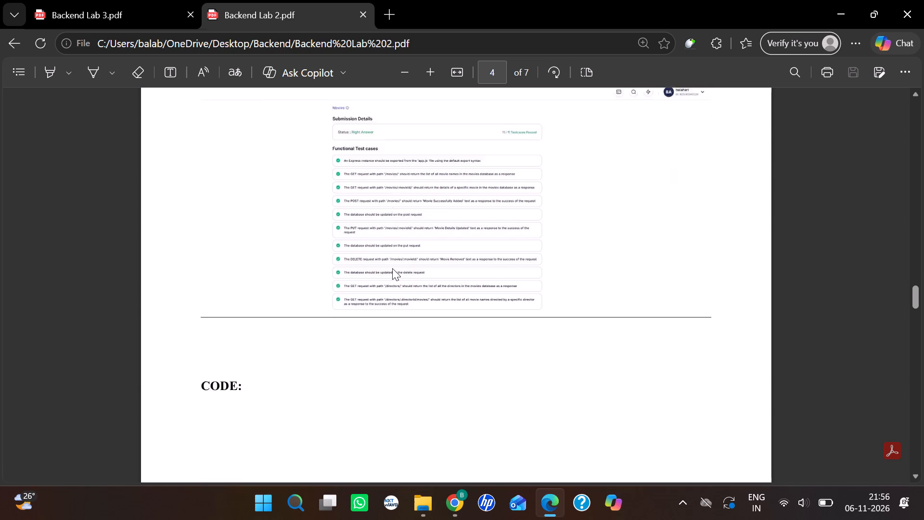
scroll(392, 268, "down", 6)
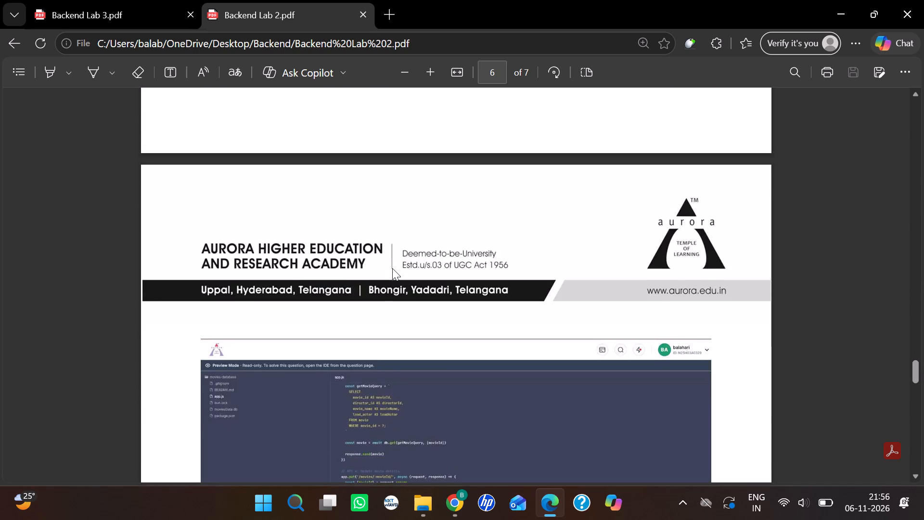
scroll(392, 268, "down", 9)
scroll(392, 268, "up", 4)
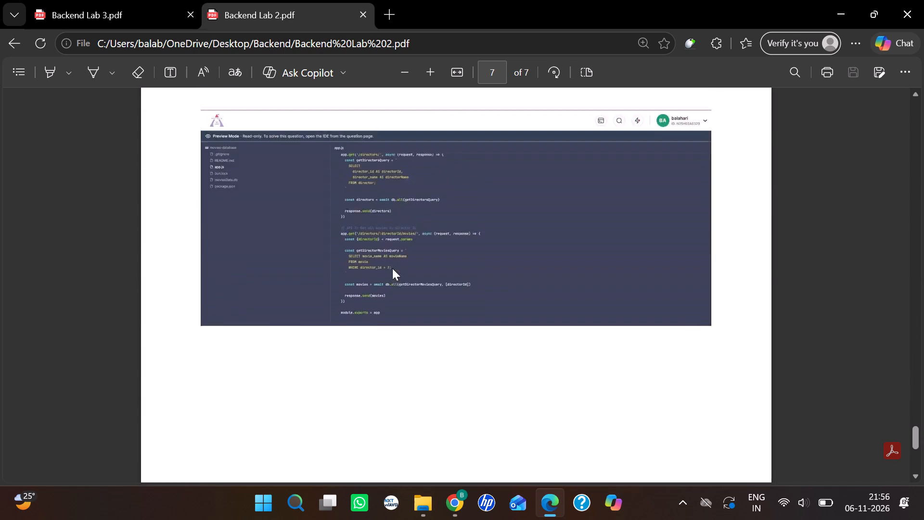
scroll(392, 268, "up", 20)
scroll(392, 268, "up", 1)
scroll(392, 268, "down", 1)
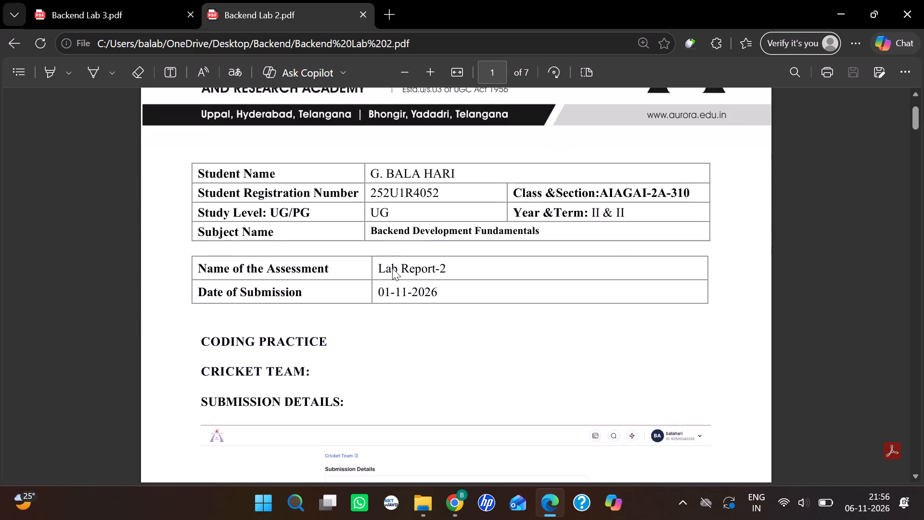
scroll(392, 268, "down", 1)
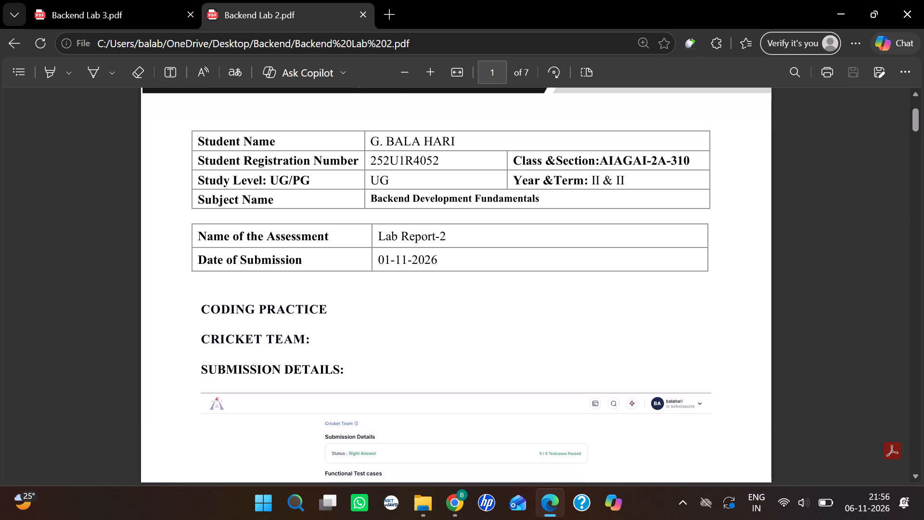
left_click(365, 19)
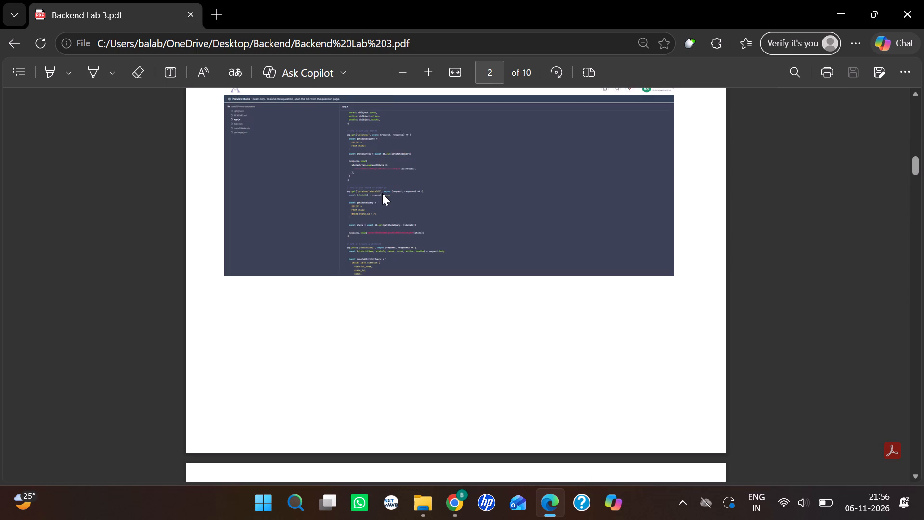
Recheck the Backend Lab 3 PDF from the report details on page 1 through to its last page, and close it.
scroll(382, 193, "up", 4)
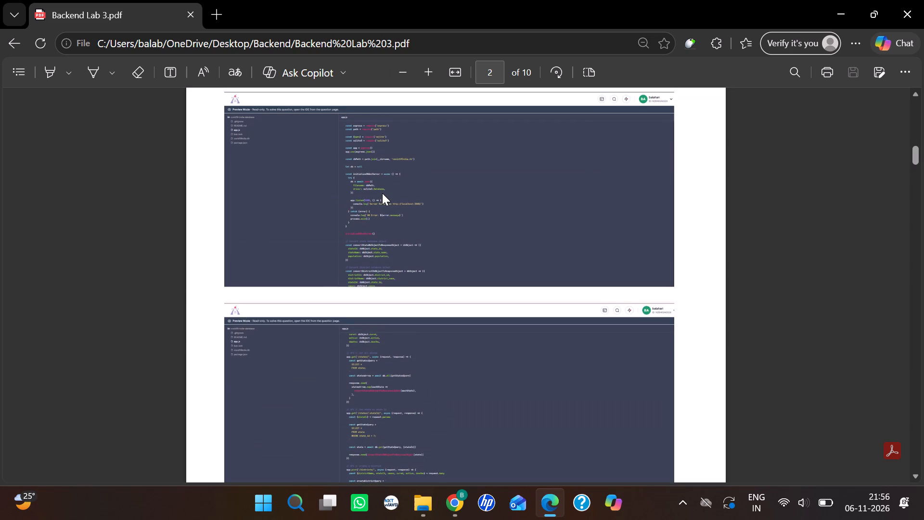
scroll(382, 193, "up", 4)
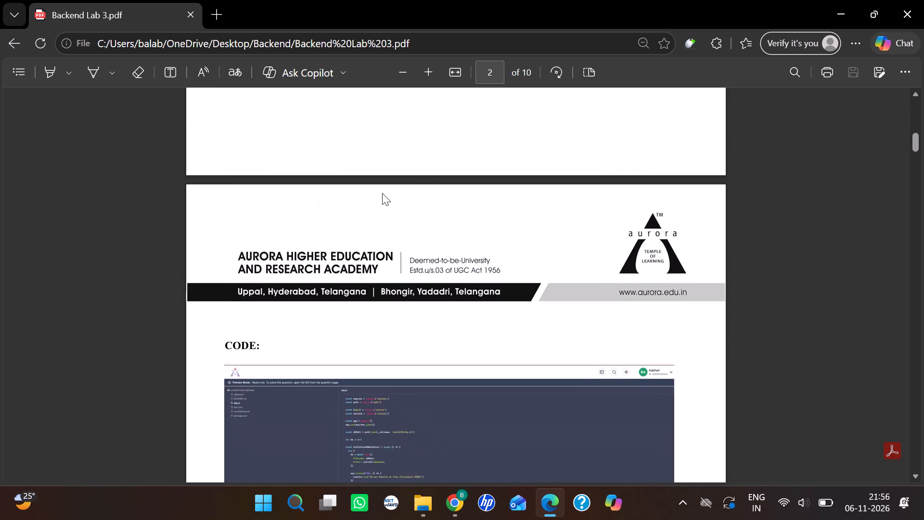
scroll(382, 193, "up", 5)
scroll(382, 193, "down", 1)
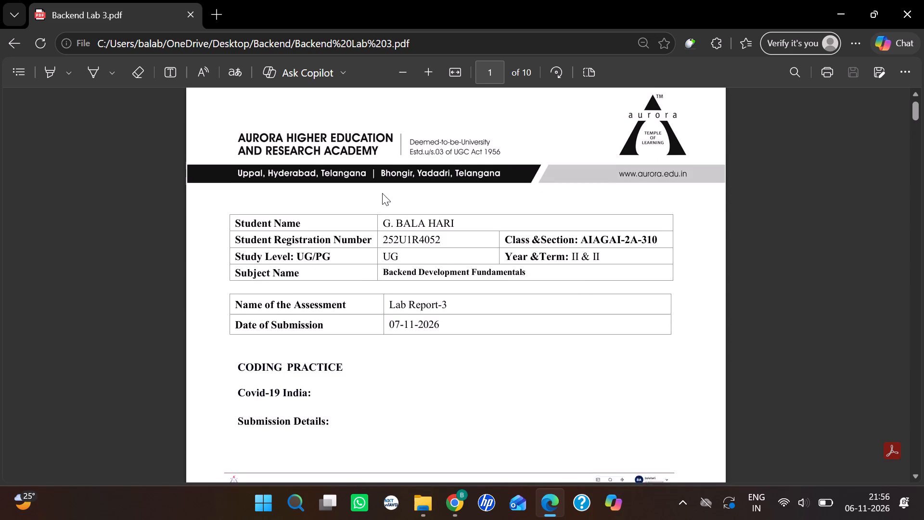
scroll(382, 193, "down", 2)
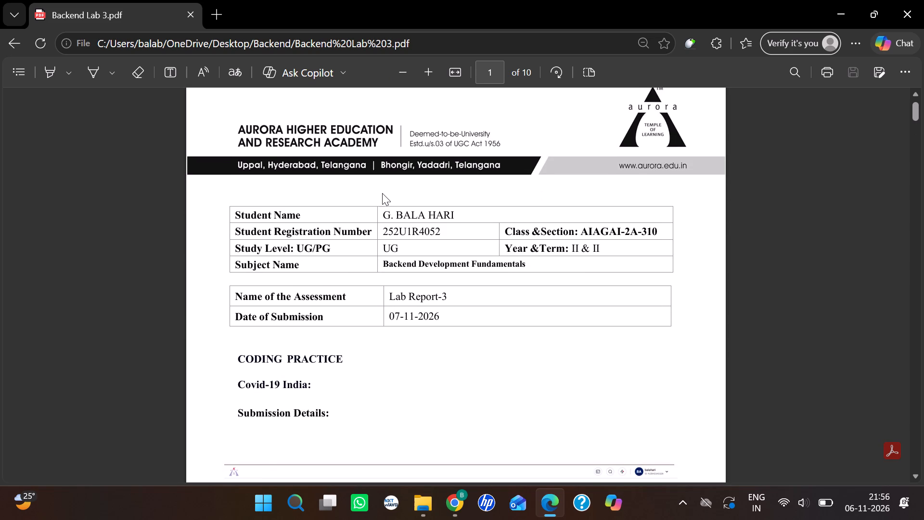
scroll(382, 193, "down", 1)
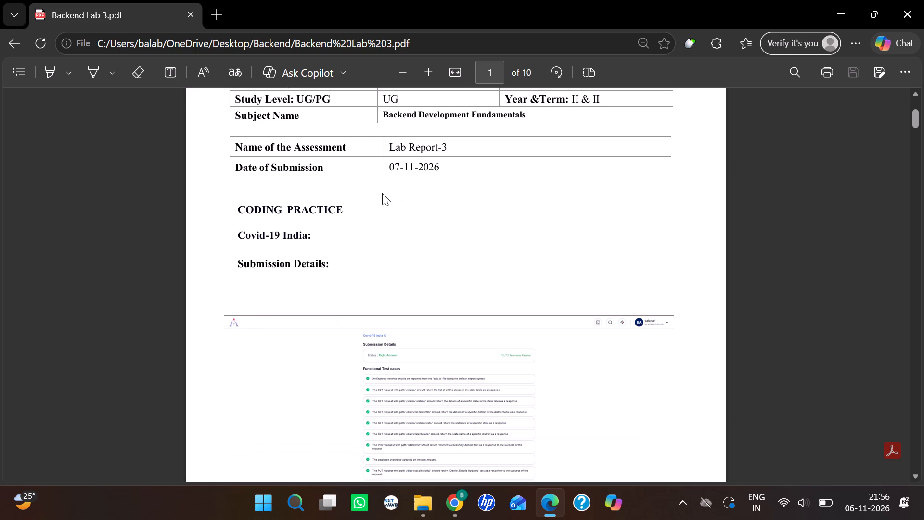
scroll(382, 193, "down", 15)
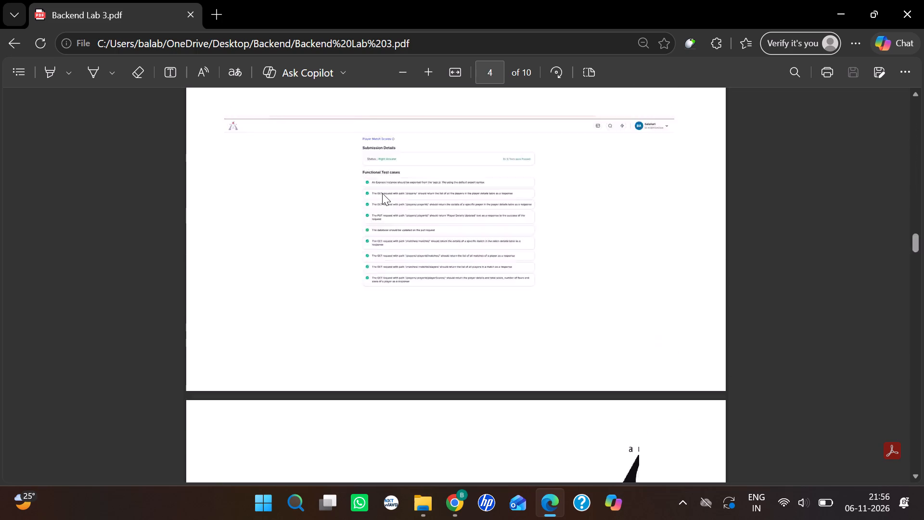
scroll(382, 193, "down", 12)
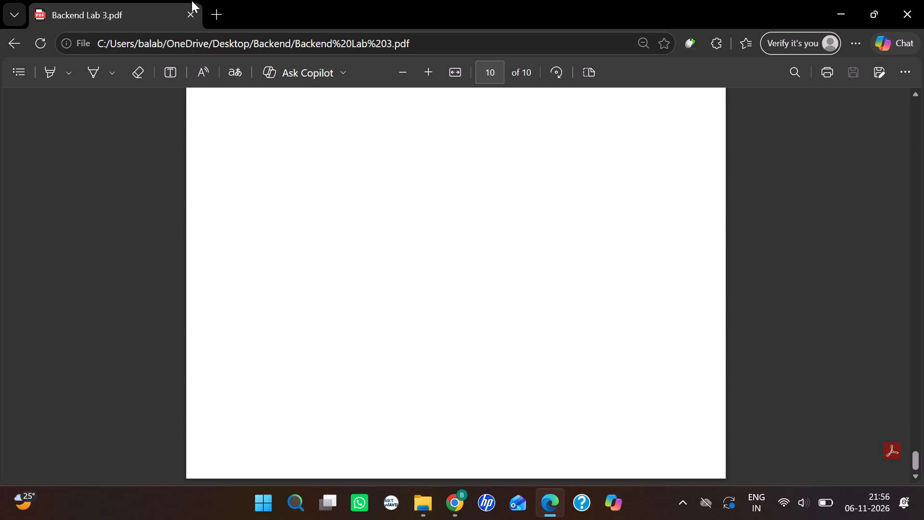
left_click(189, 8)
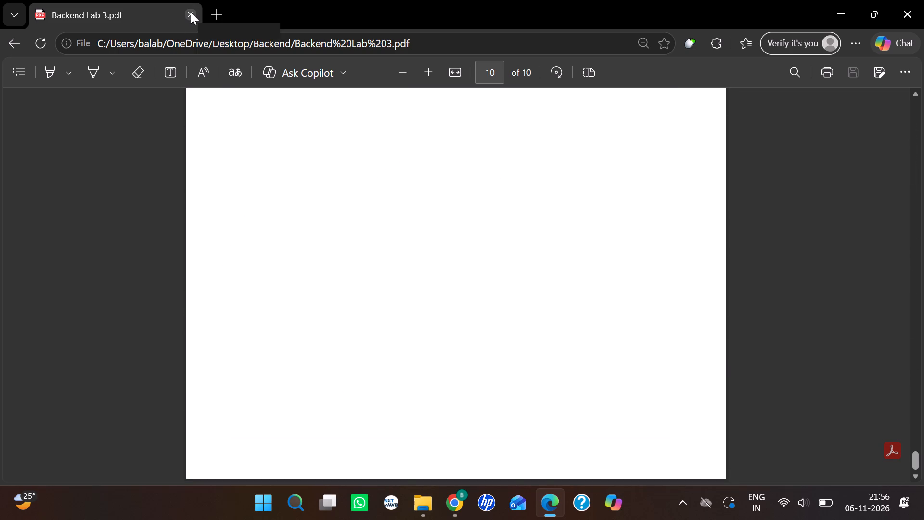
left_click(191, 12)
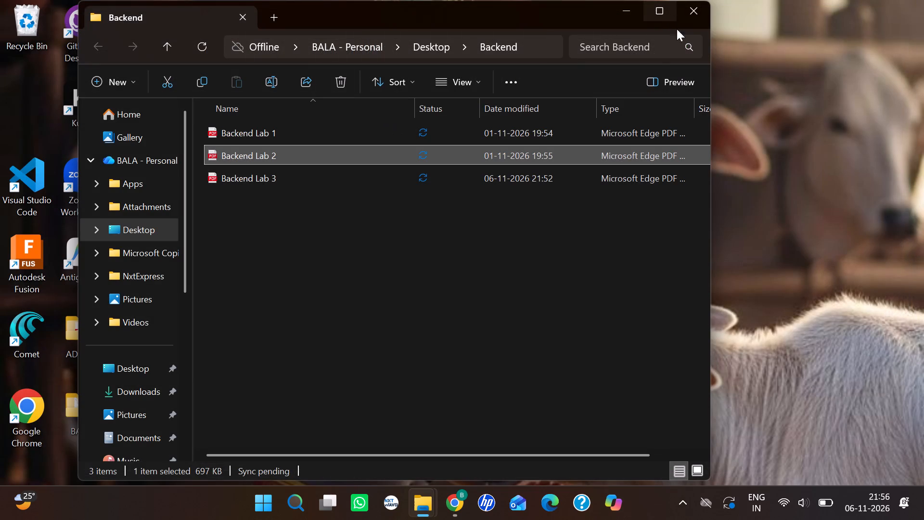
Reopen Backend Lab 3 from the Backend folder and examine its report details, Covid-19 India submission details and code screenshots.
double_click(525, 172)
scroll(523, 243, "up", 3)
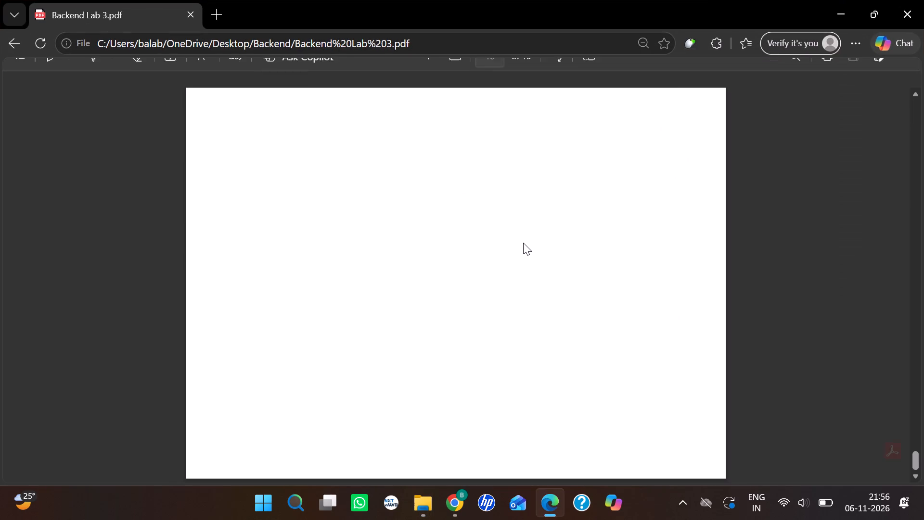
scroll(523, 243, "up", 20)
scroll(523, 243, "up", 1)
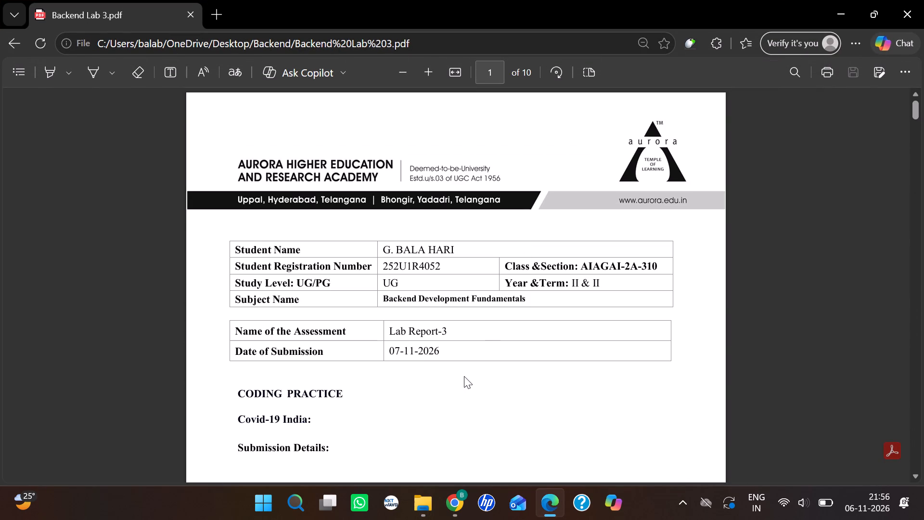
scroll(464, 376, "down", 4)
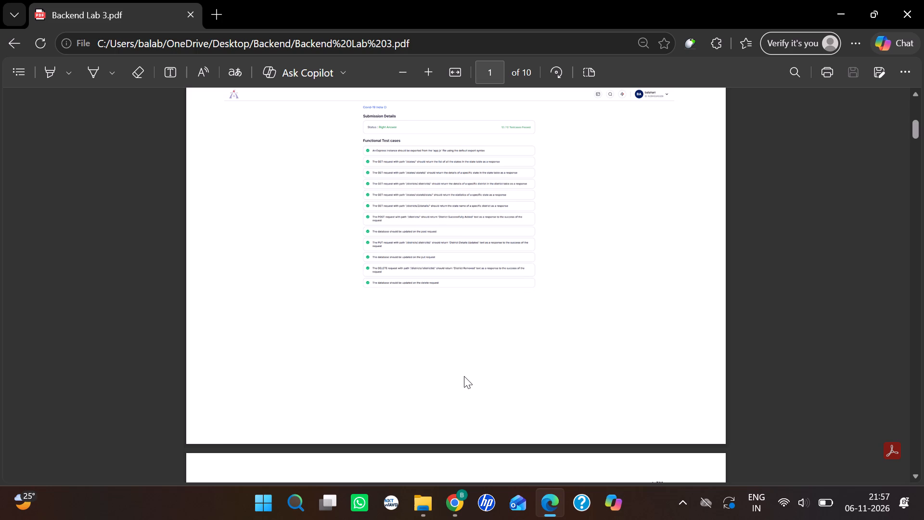
scroll(464, 376, "down", 5)
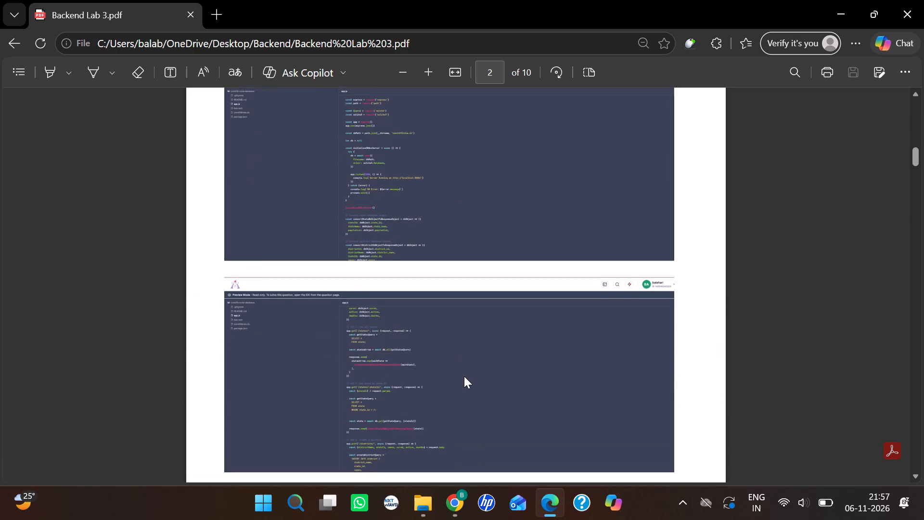
scroll(464, 376, "down", 7)
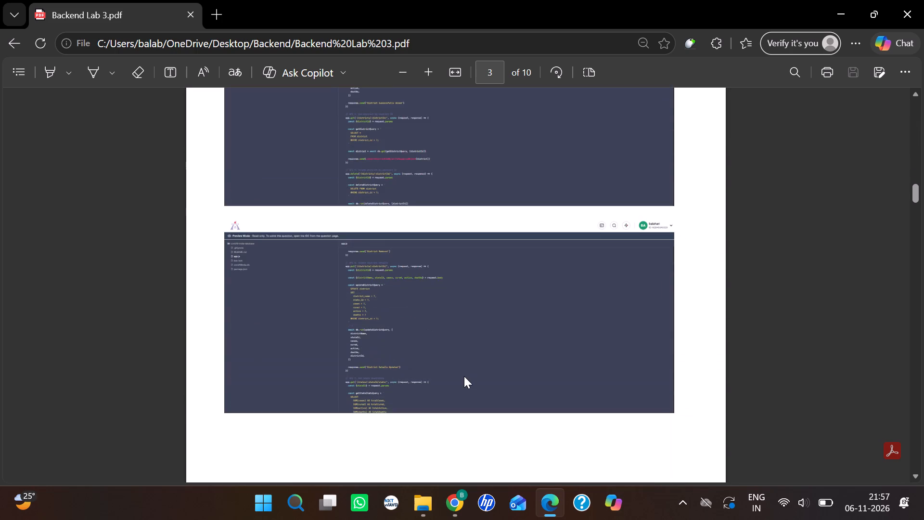
Examine the Player Match Scores and Todo Application sections through to the last page, and close the PDF and the Backend folder.
scroll(464, 376, "down", 7)
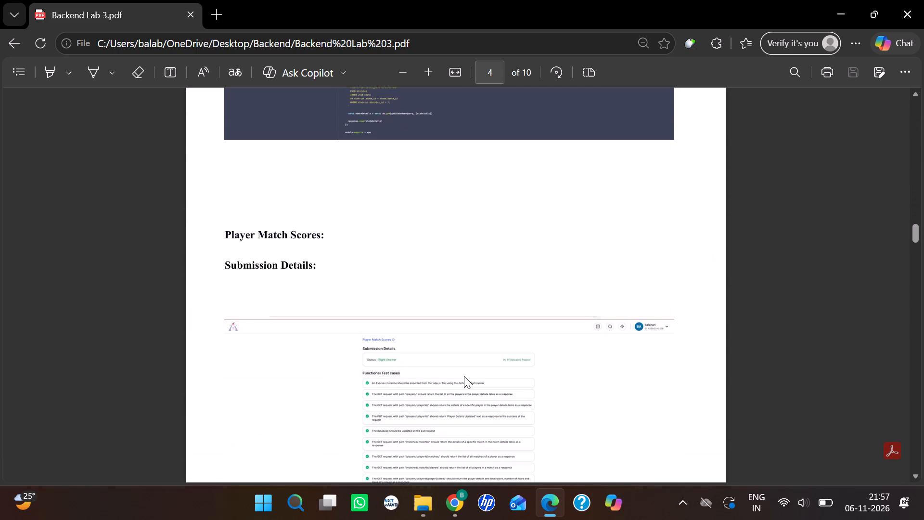
scroll(464, 376, "down", 1)
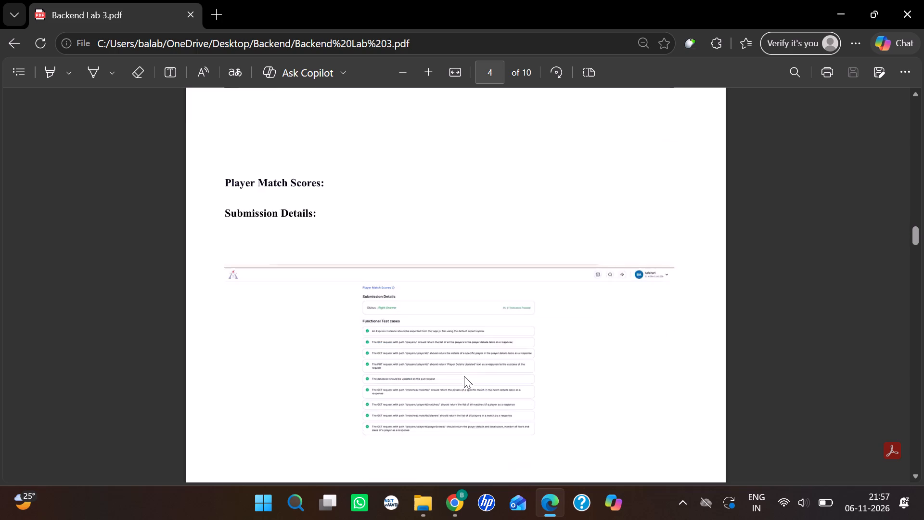
scroll(464, 376, "down", 6)
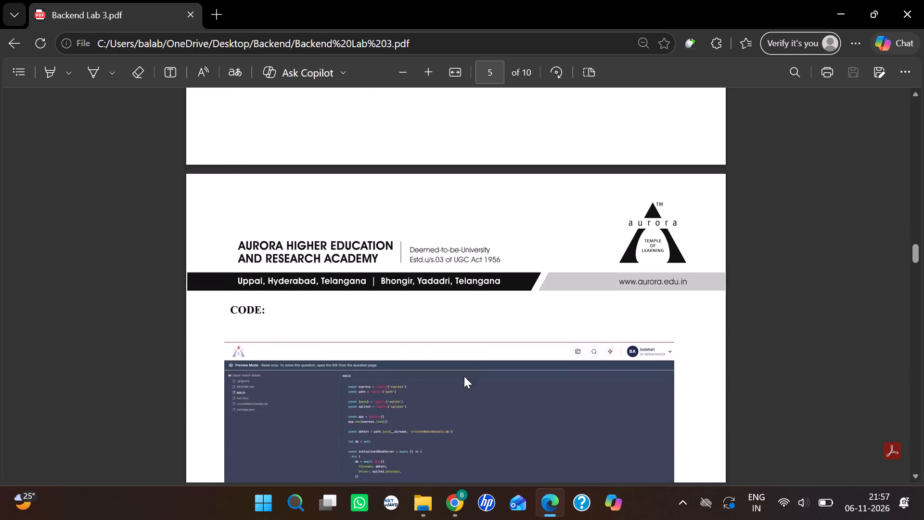
scroll(464, 376, "down", 9)
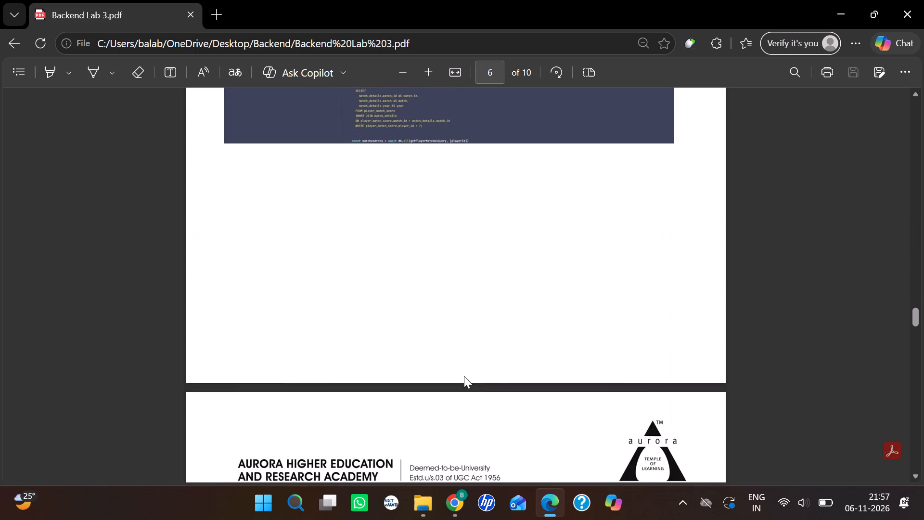
scroll(464, 376, "down", 7)
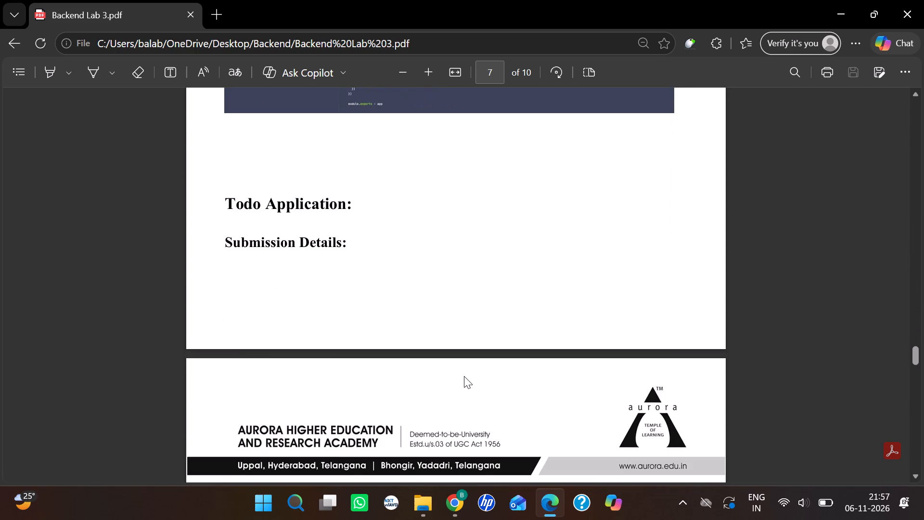
scroll(464, 376, "down", 3)
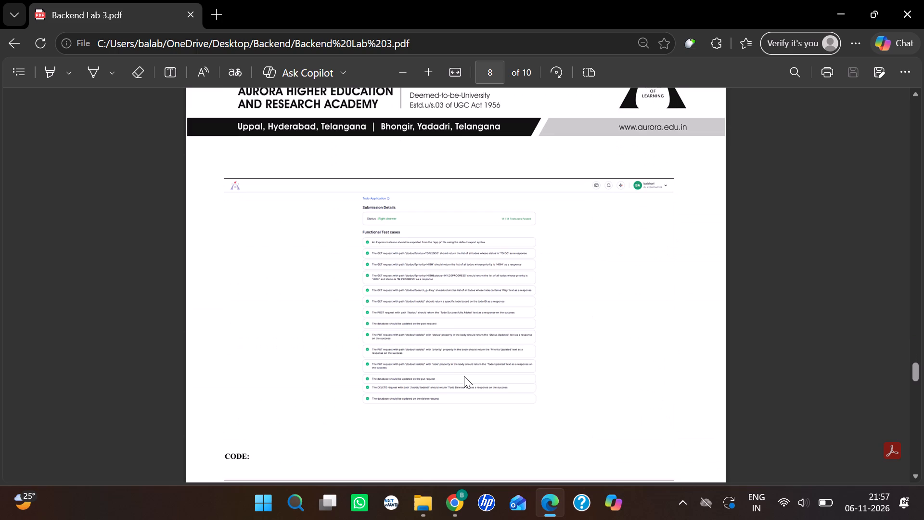
scroll(464, 376, "down", 4)
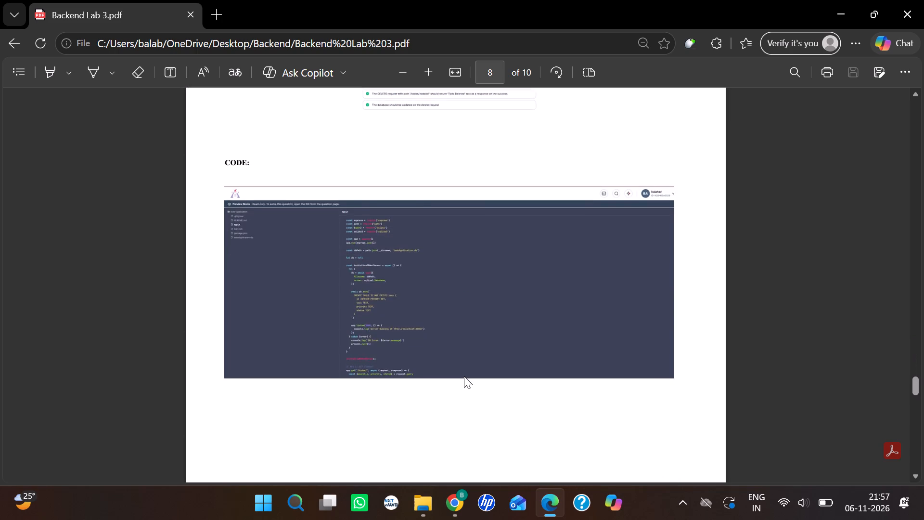
scroll(464, 376, "down", 4)
scroll(464, 376, "up", 4)
scroll(464, 376, "down", 1)
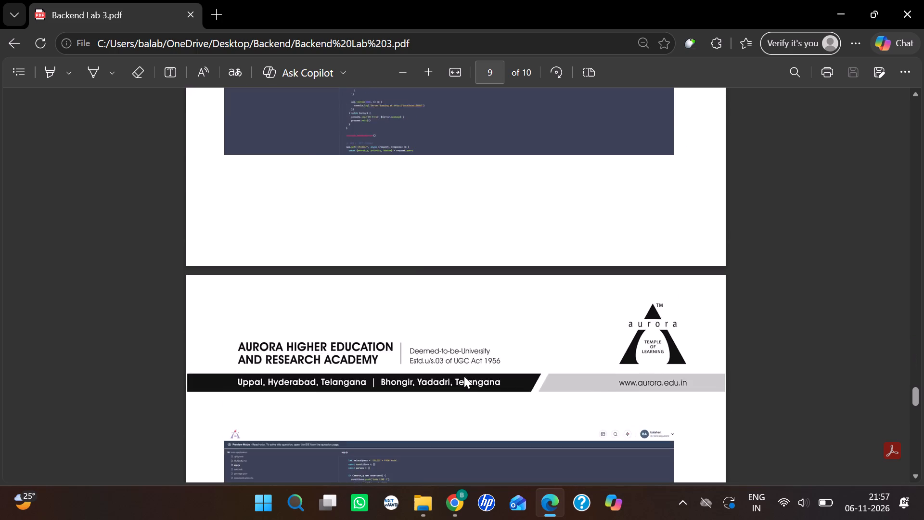
scroll(464, 376, "down", 8)
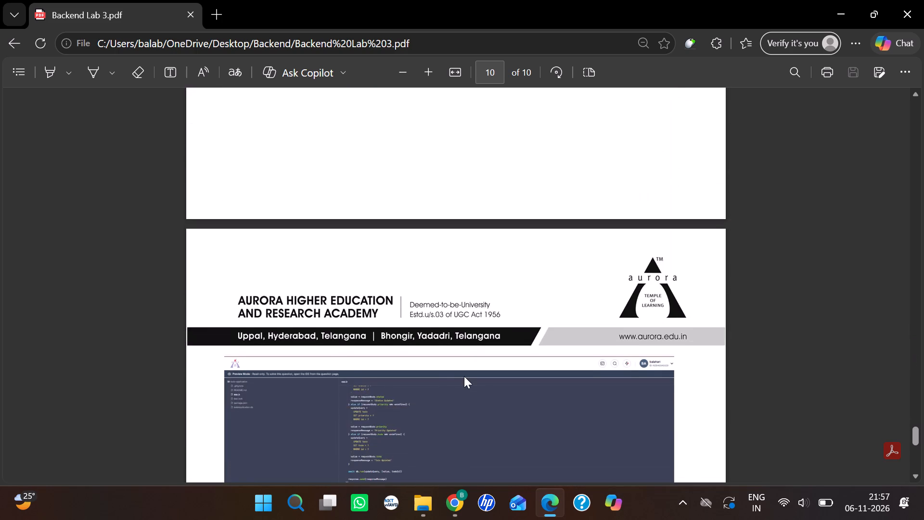
scroll(464, 376, "down", 8)
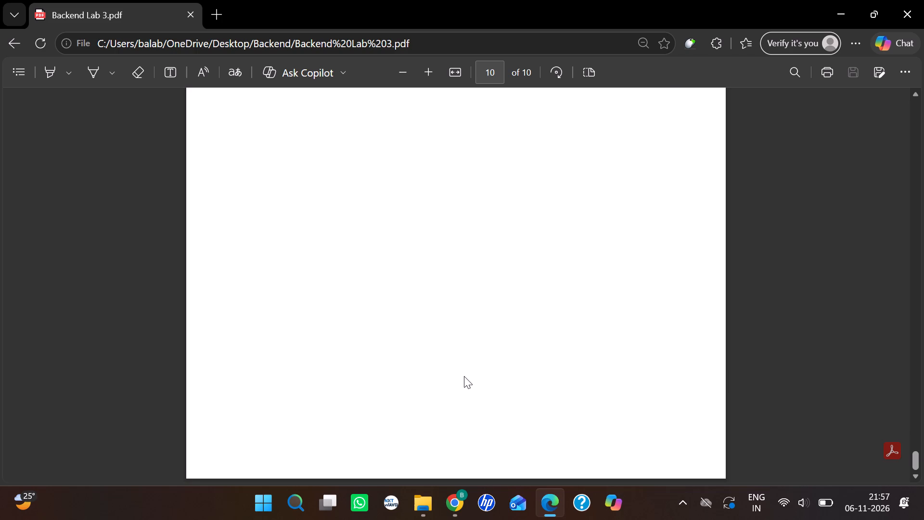
left_click(923, 0)
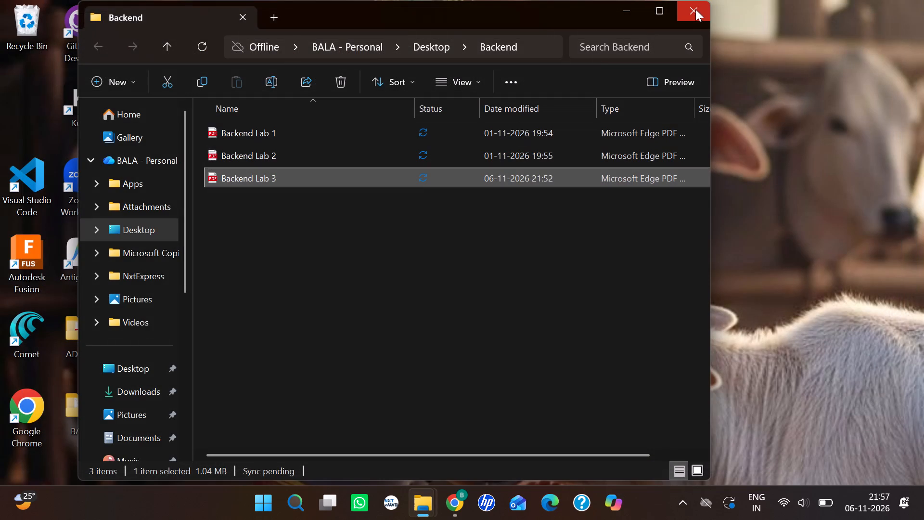
left_click(695, 9)
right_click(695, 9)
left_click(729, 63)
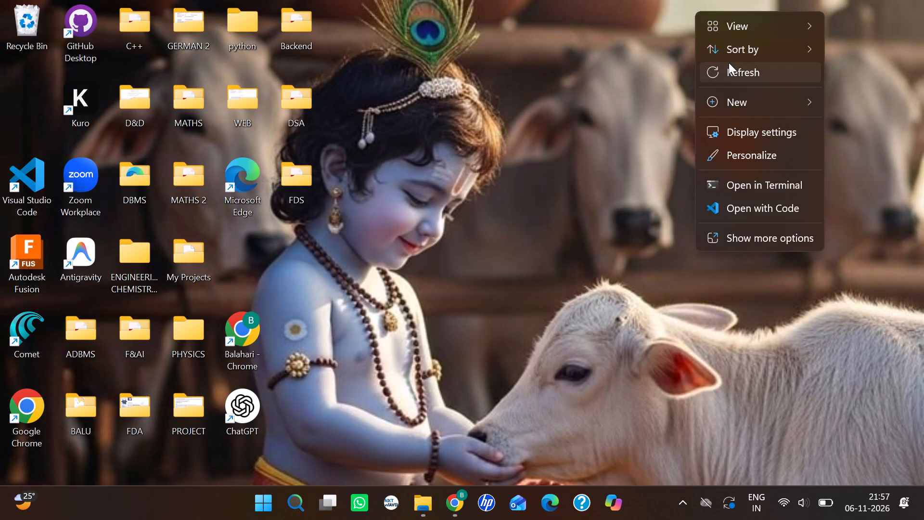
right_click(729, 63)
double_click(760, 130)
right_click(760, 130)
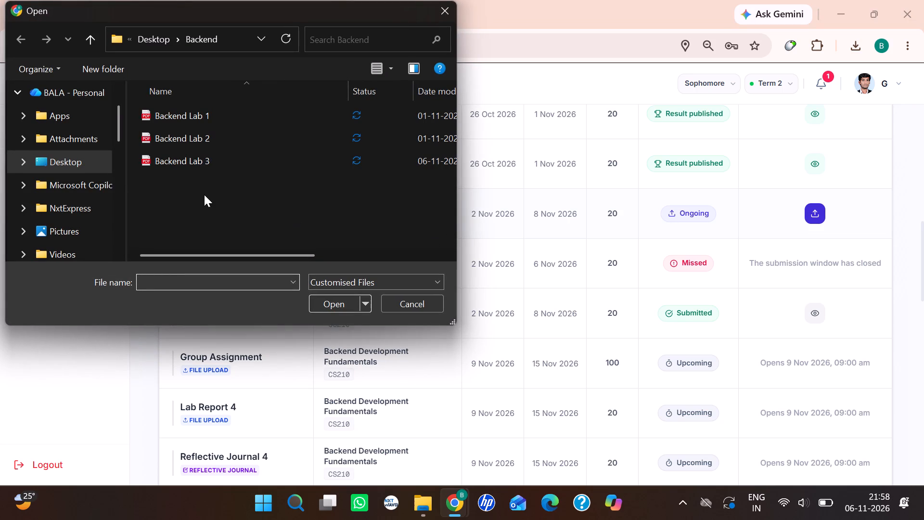
Upload the Backend Lab 3 PDF from the Backend folder as the Lab Report 3 submission in Chrome.
scroll(106, 198, "down", 1)
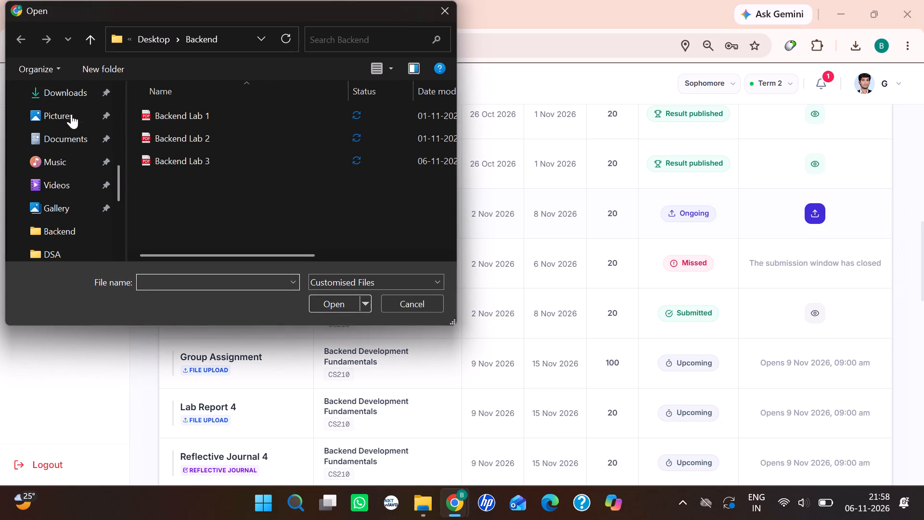
left_click(68, 226)
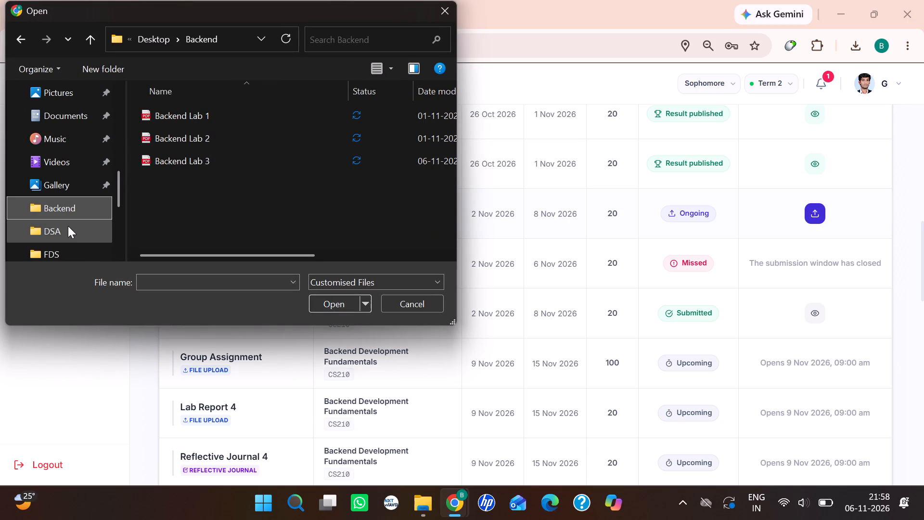
left_click(78, 211)
left_click(252, 153)
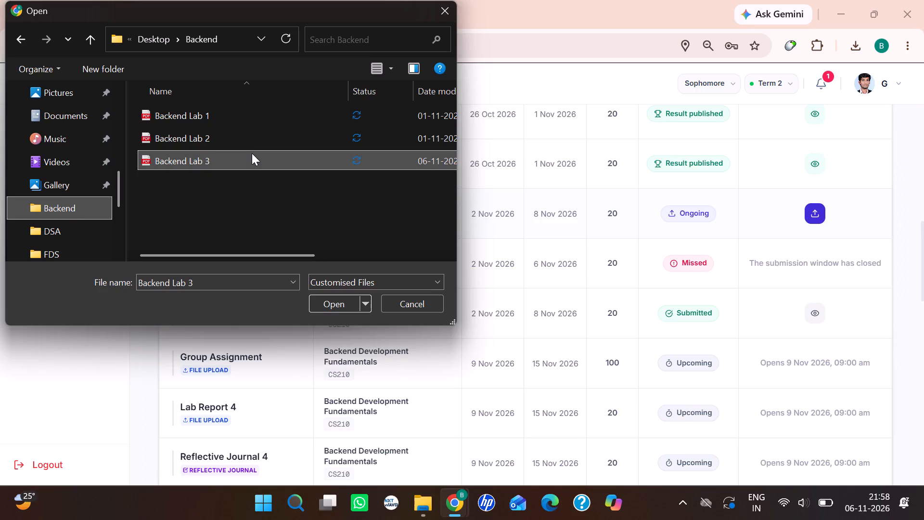
left_click(321, 302)
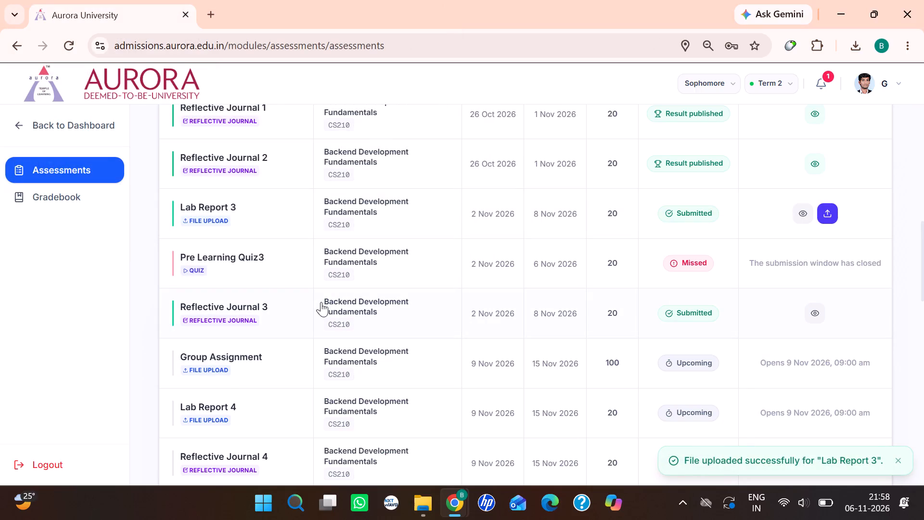
Reload the Backend Development Fundamentals assessments list and open the submitted Lab Report 3 file for viewing.
key("ctrl+r")
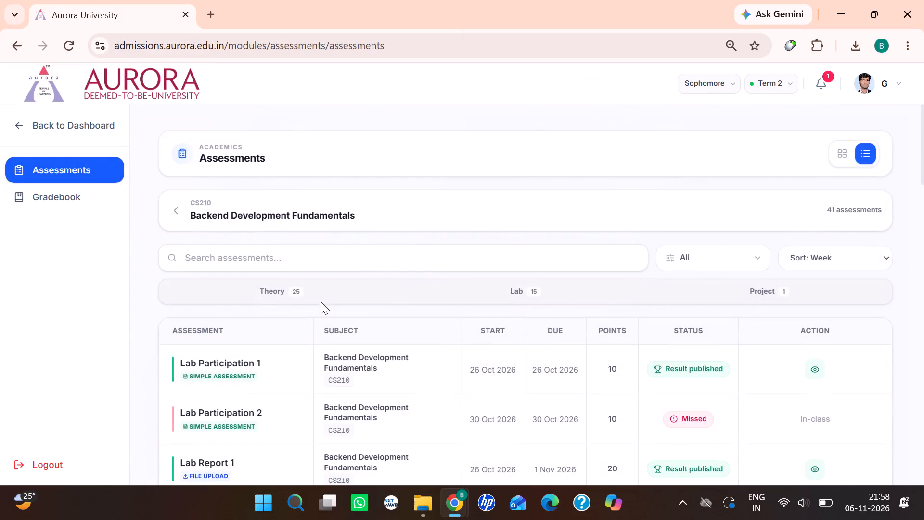
scroll(456, 377, "down", 1)
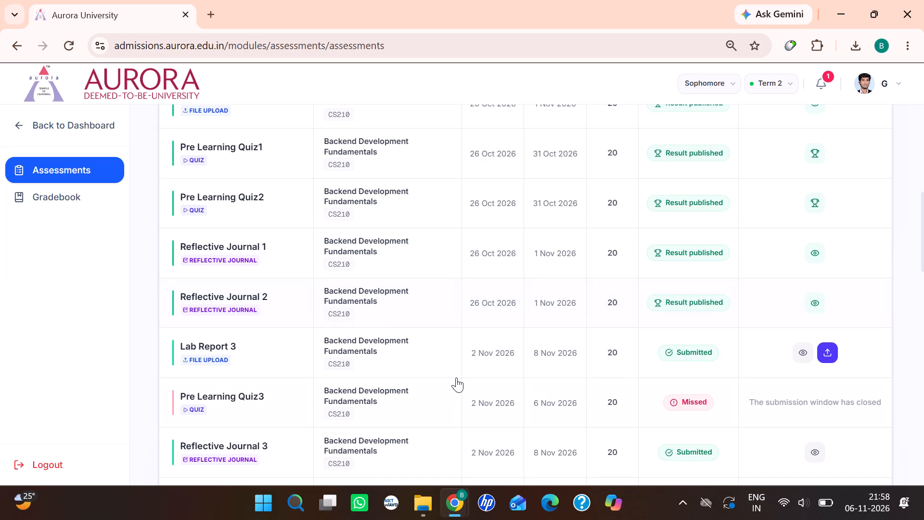
scroll(456, 377, "down", 1)
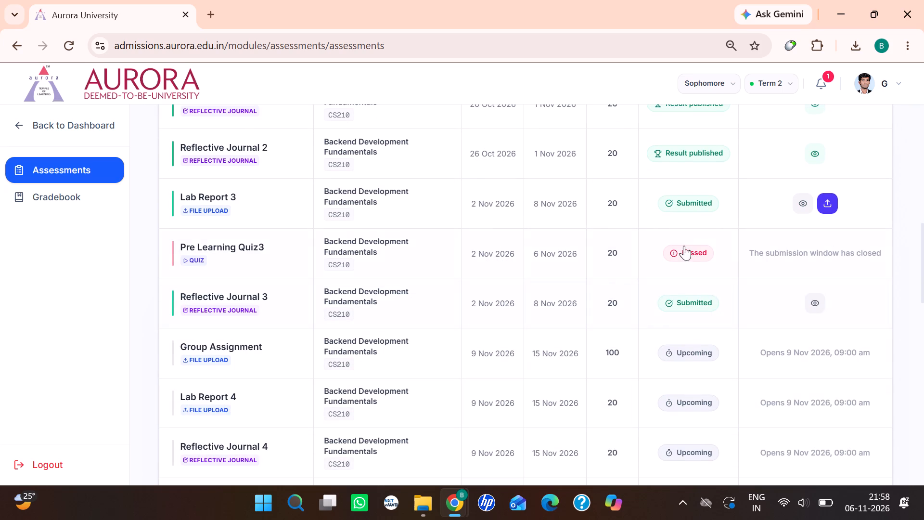
left_click(804, 211)
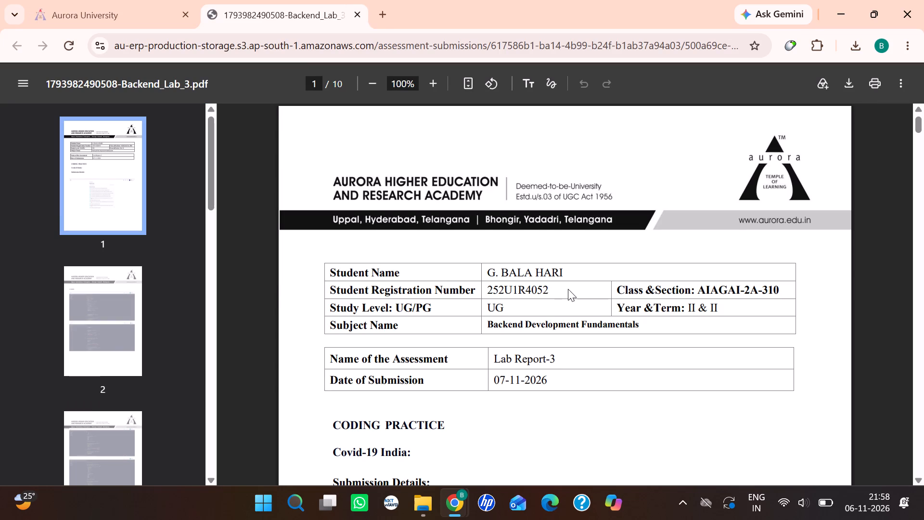
Examine the submitted Backend Lab 3 PDF's Covid-19 India submission details, test cases and code screenshots through page 3.
scroll(568, 289, "down", 4)
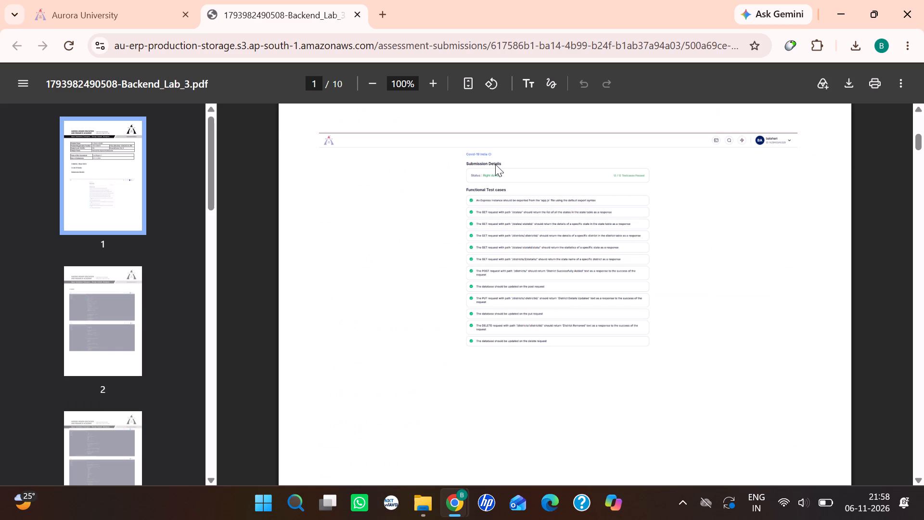
double_click(423, 88)
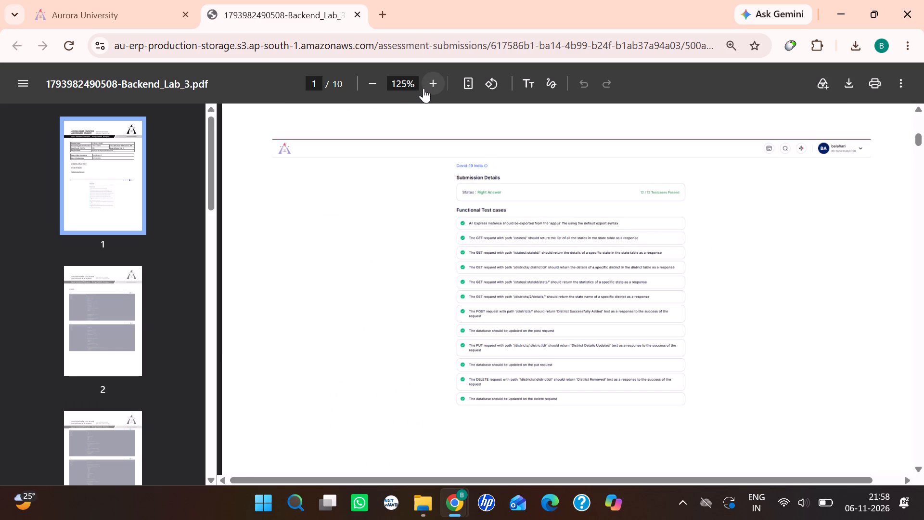
double_click(423, 88)
scroll(547, 225, "left", 2)
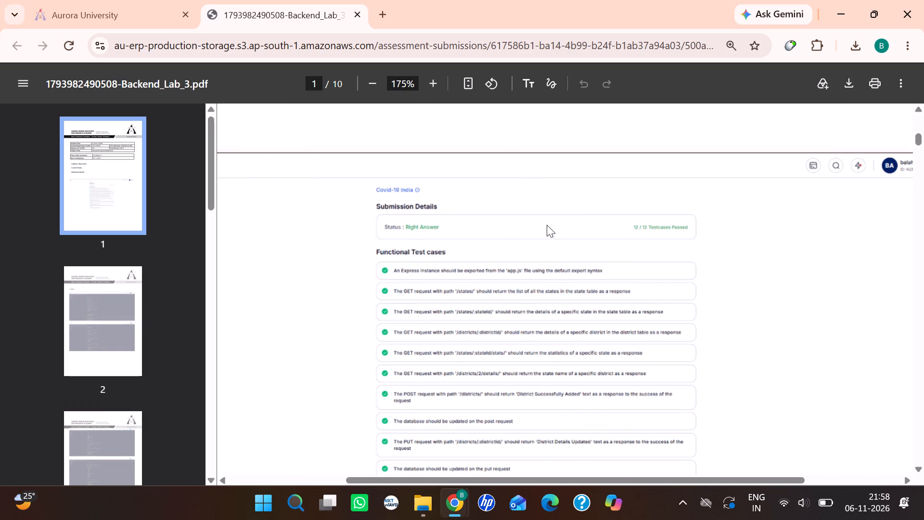
scroll(547, 225, "left", 1)
left_click(373, 91)
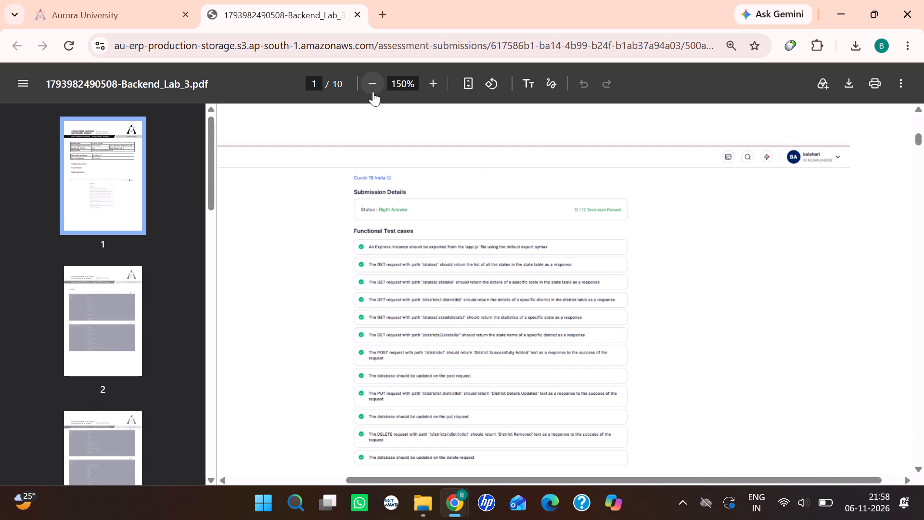
double_click(373, 91)
scroll(505, 286, "up", 4)
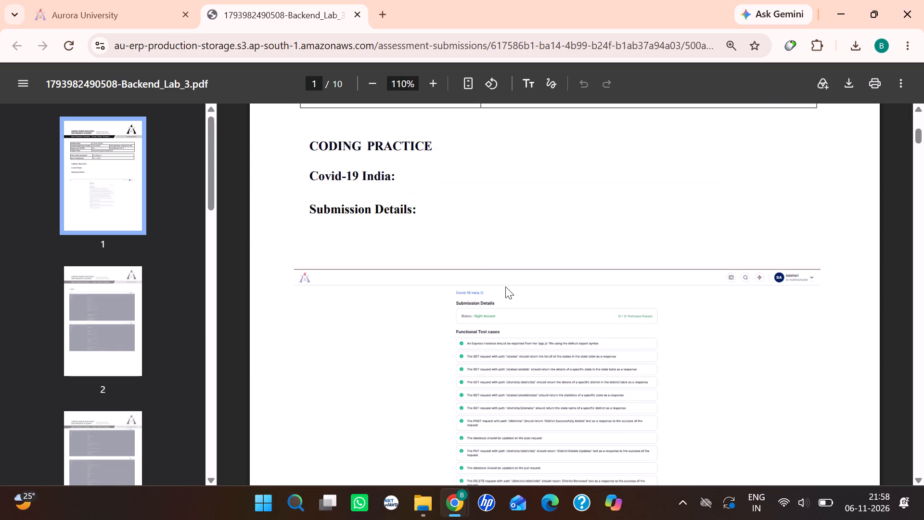
scroll(505, 286, "up", 2)
scroll(505, 286, "down", 5)
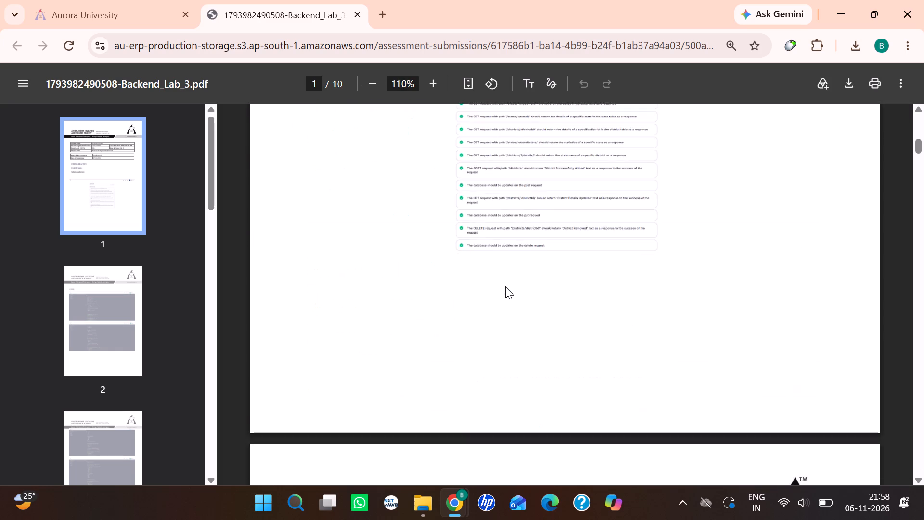
scroll(505, 286, "down", 7)
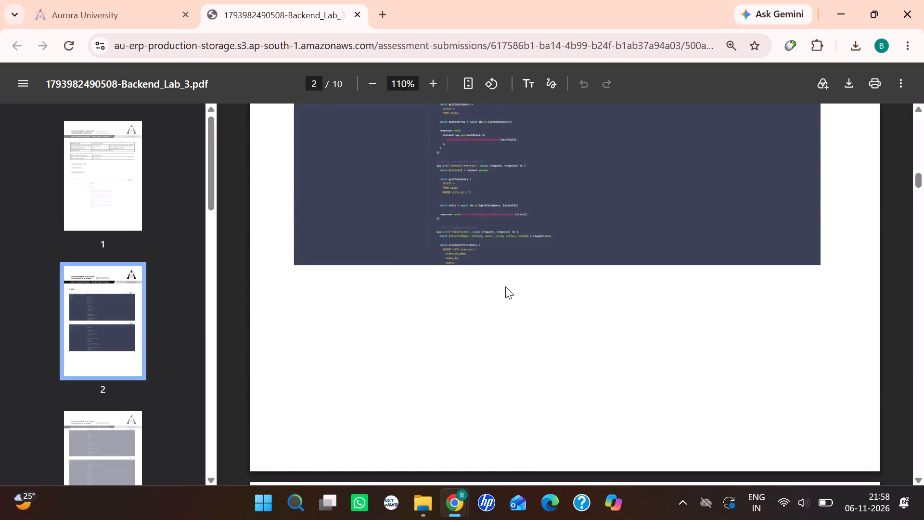
scroll(505, 286, "down", 7)
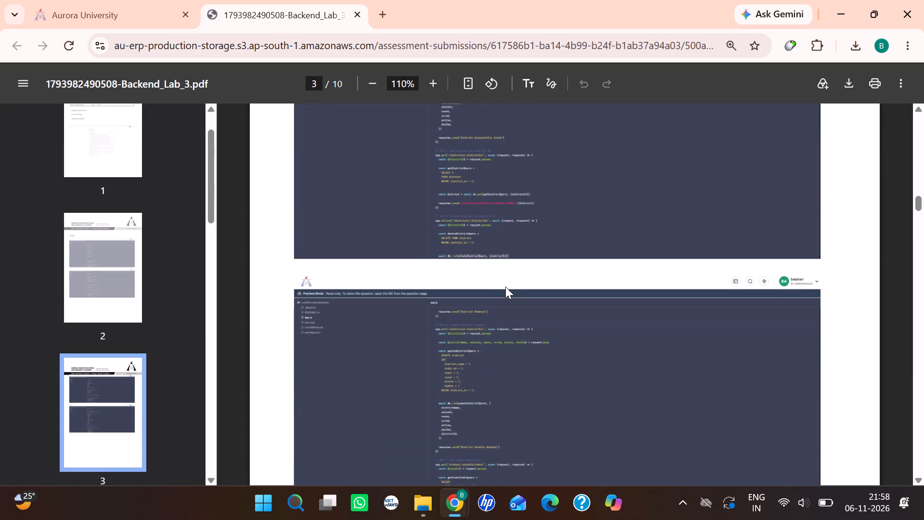
scroll(505, 286, "down", 4)
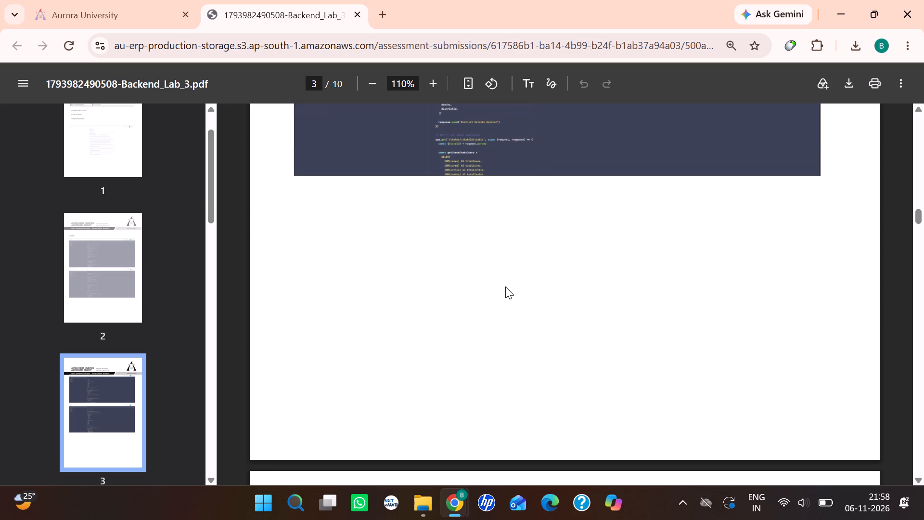